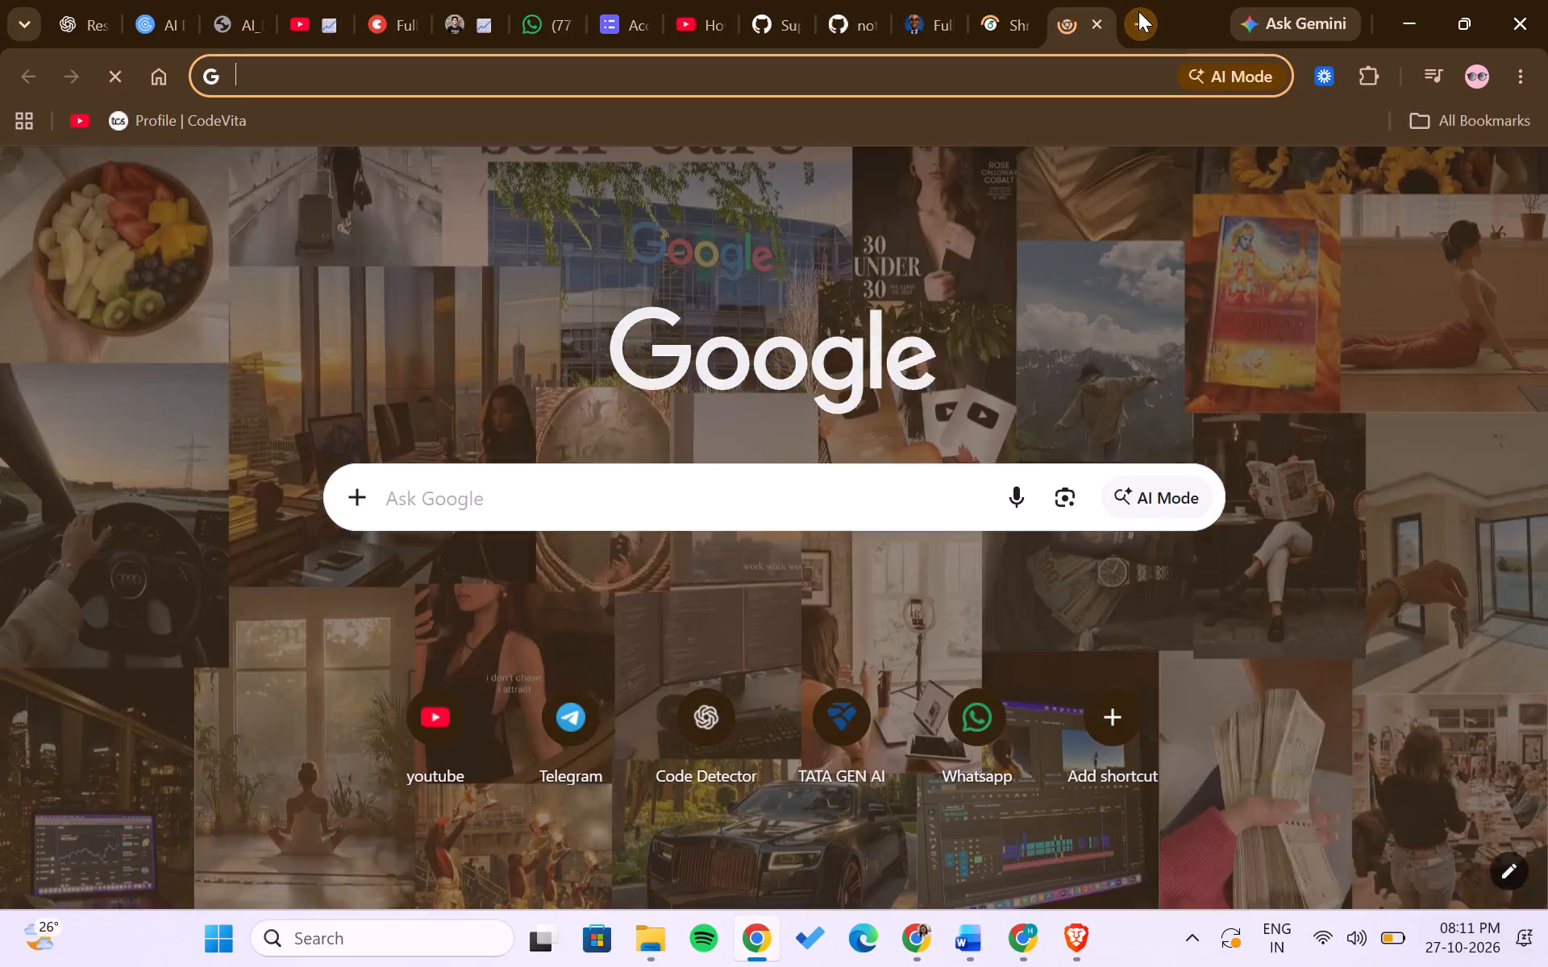
text(amazon wow 2026)
key(Return)
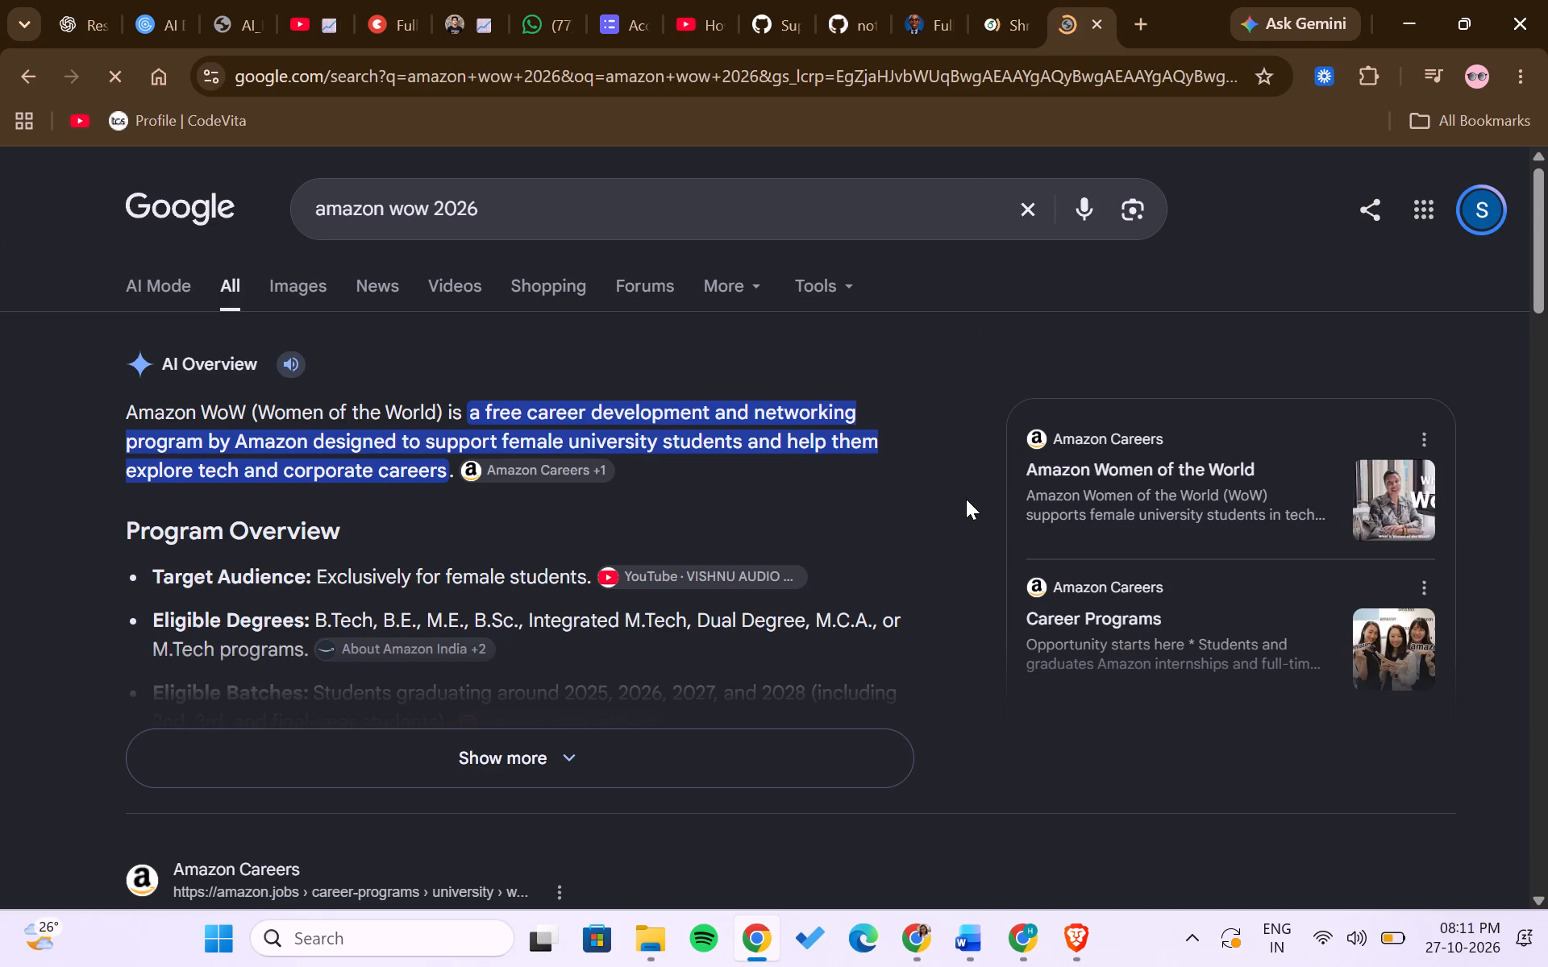
scroll(966, 499, down, 1)
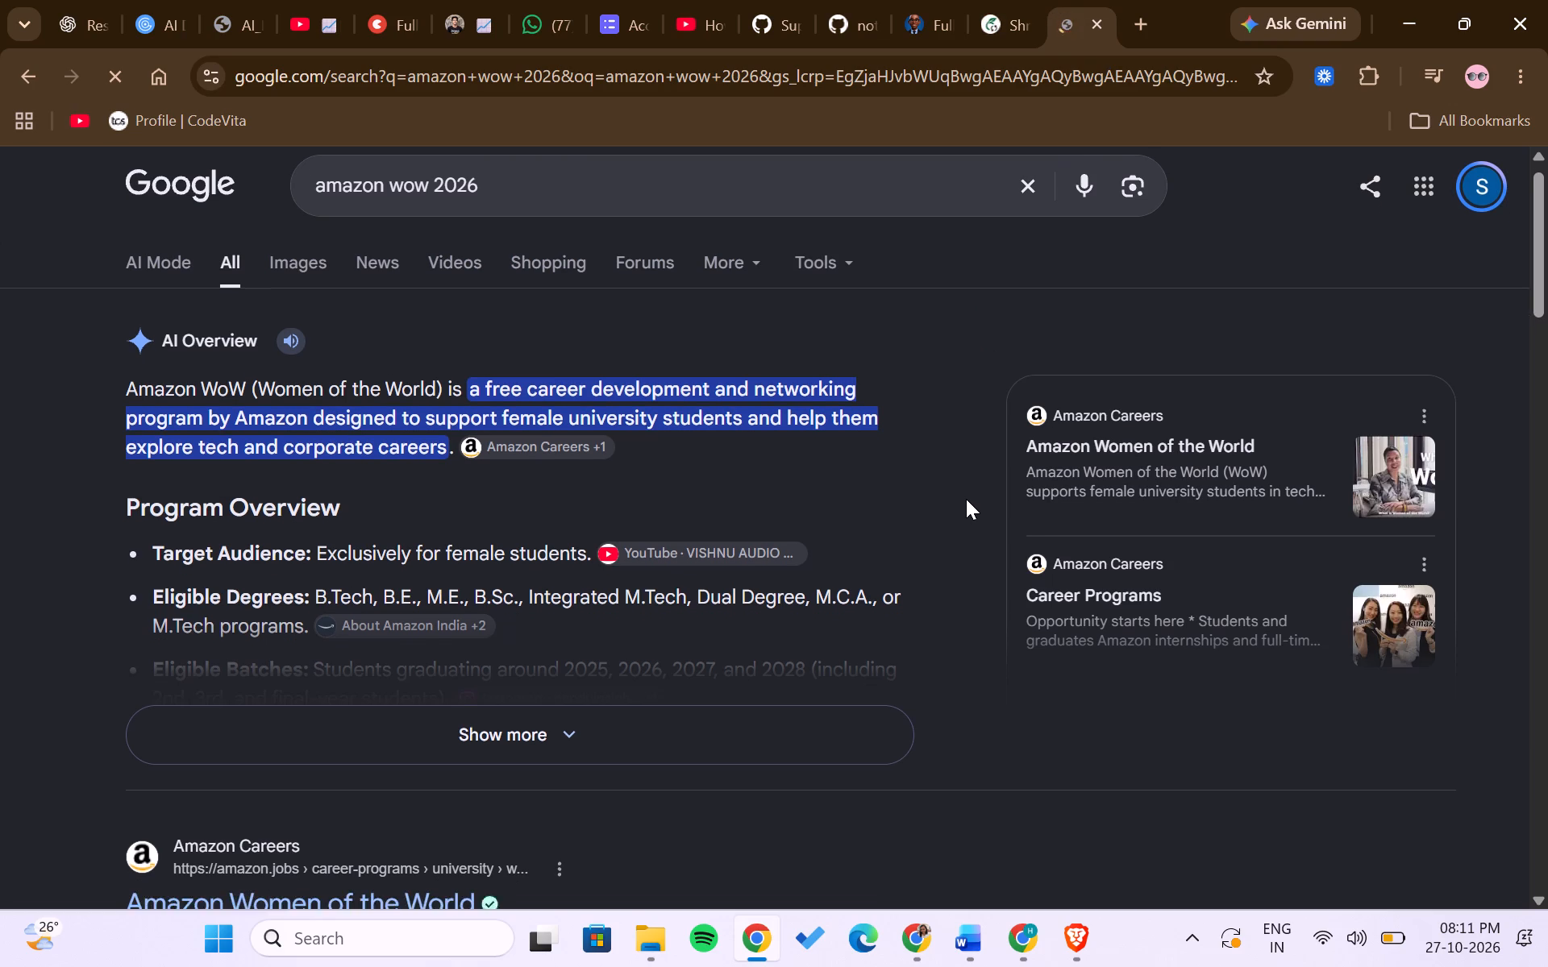
scroll(966, 499, down, 3)
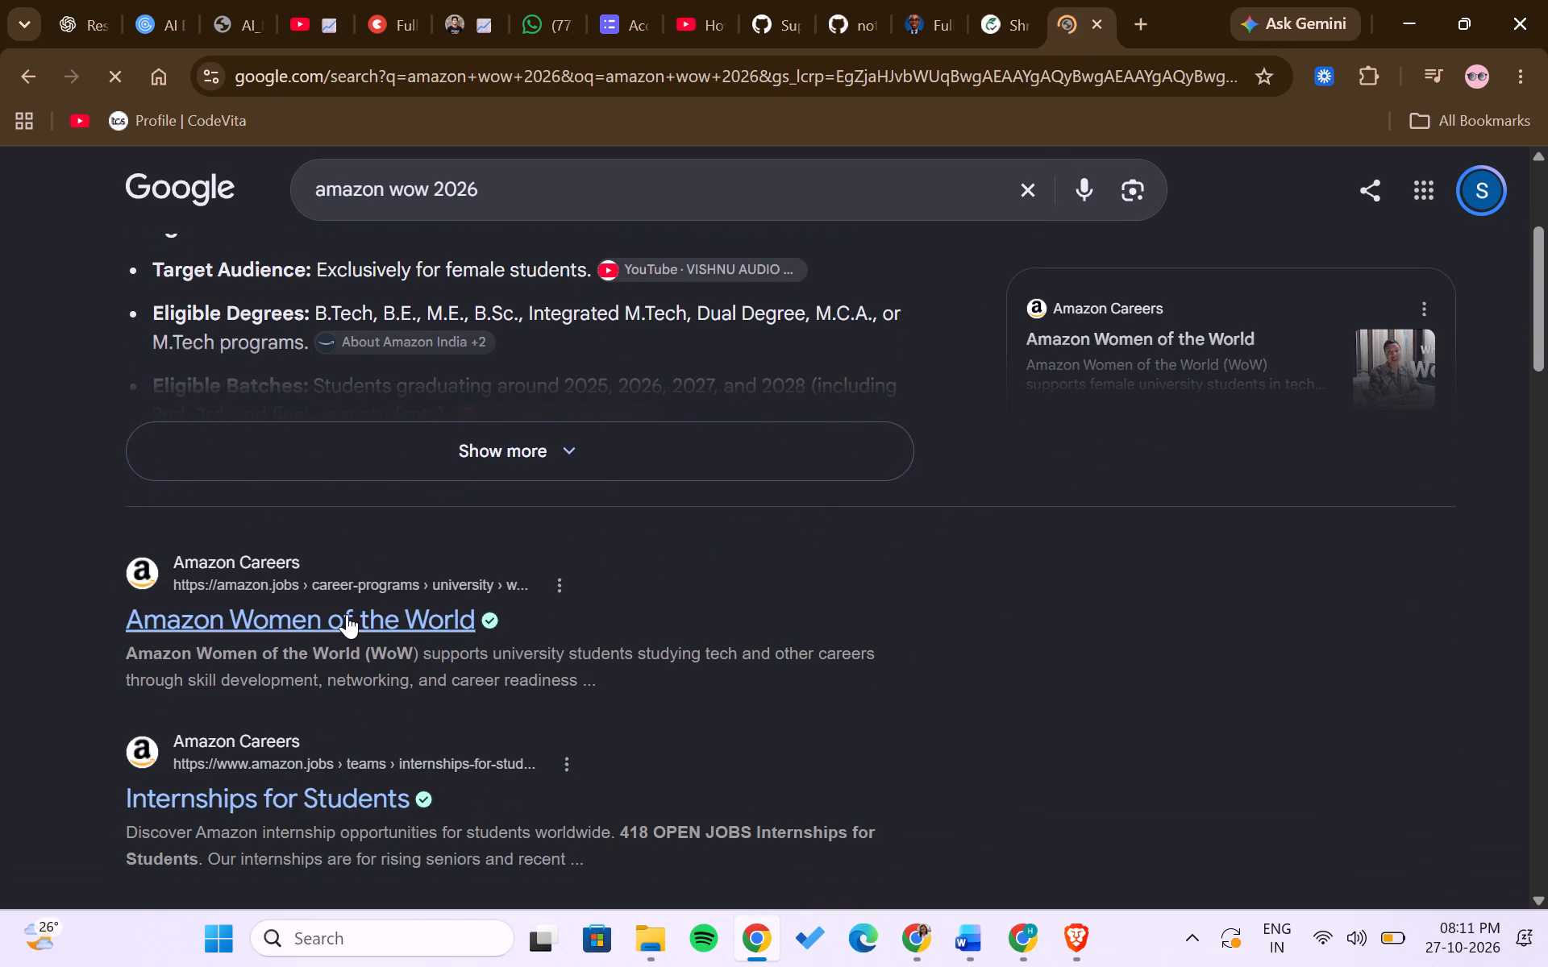
click(347, 614)
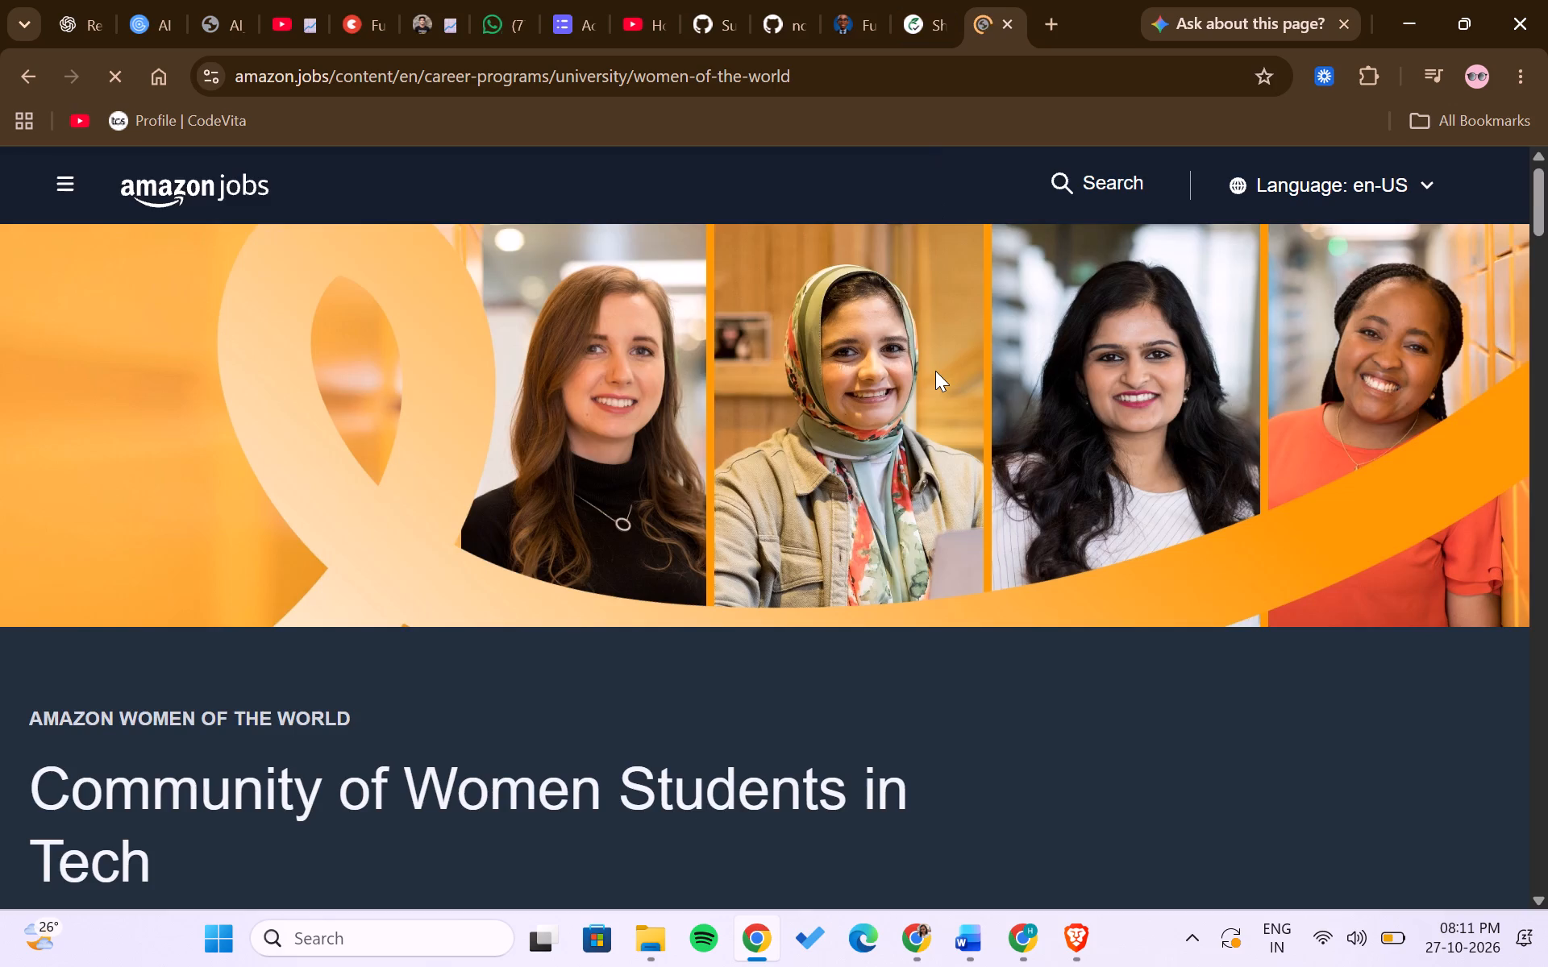
Look through the Amazon Women of the World page for its program content and sign-up section.
scroll(935, 371, down, 10)
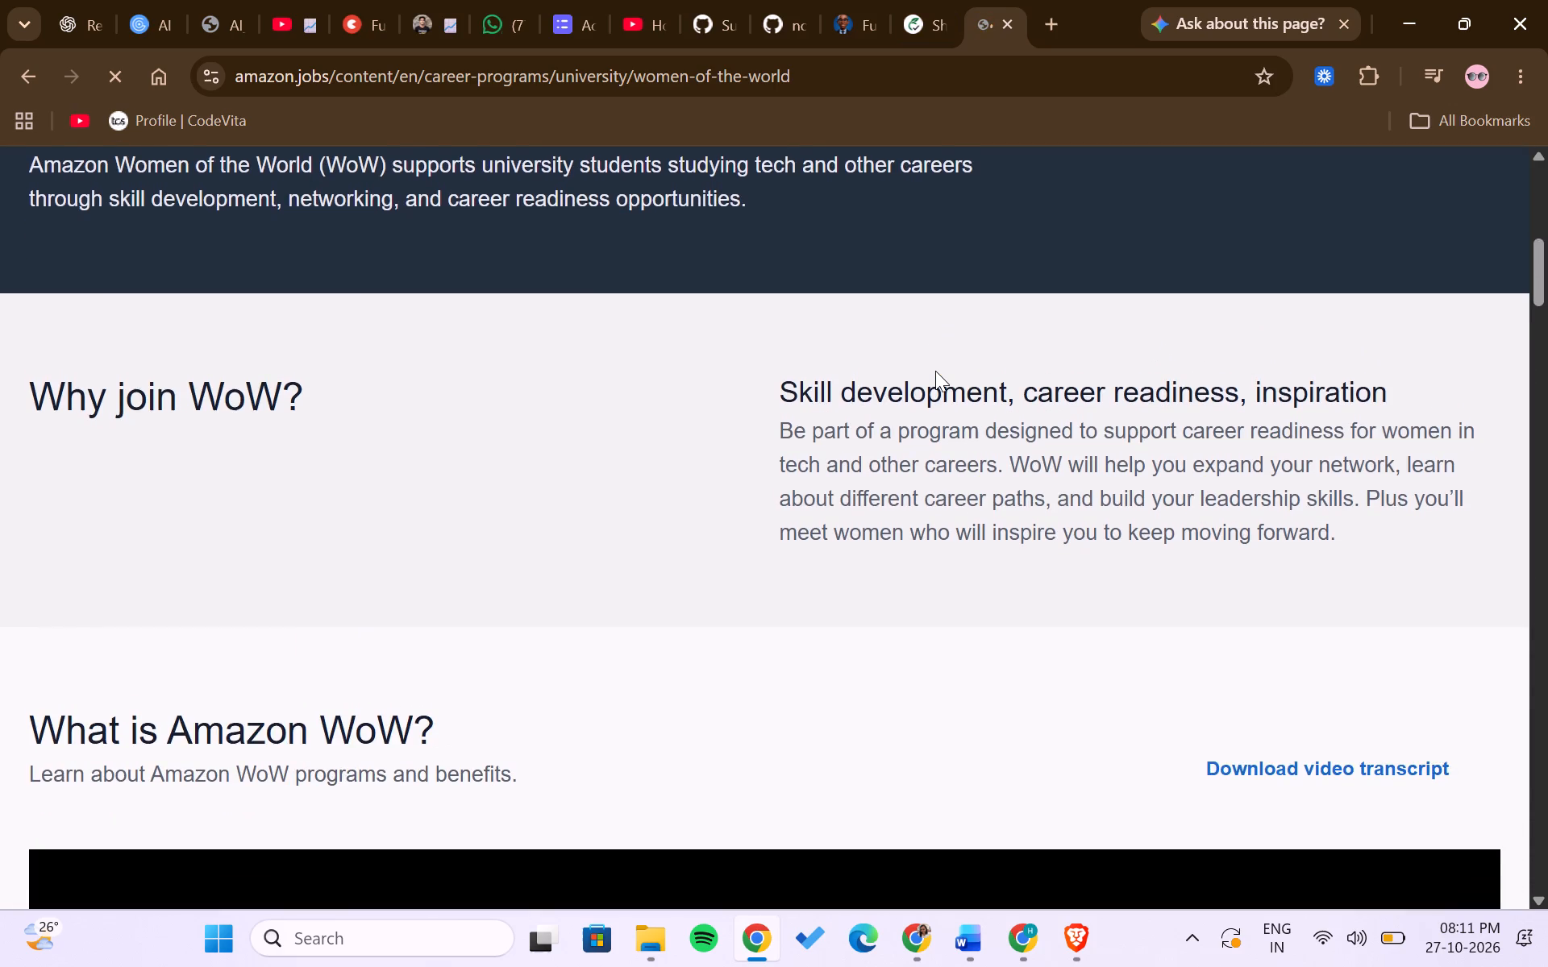
scroll(935, 371, down, 8)
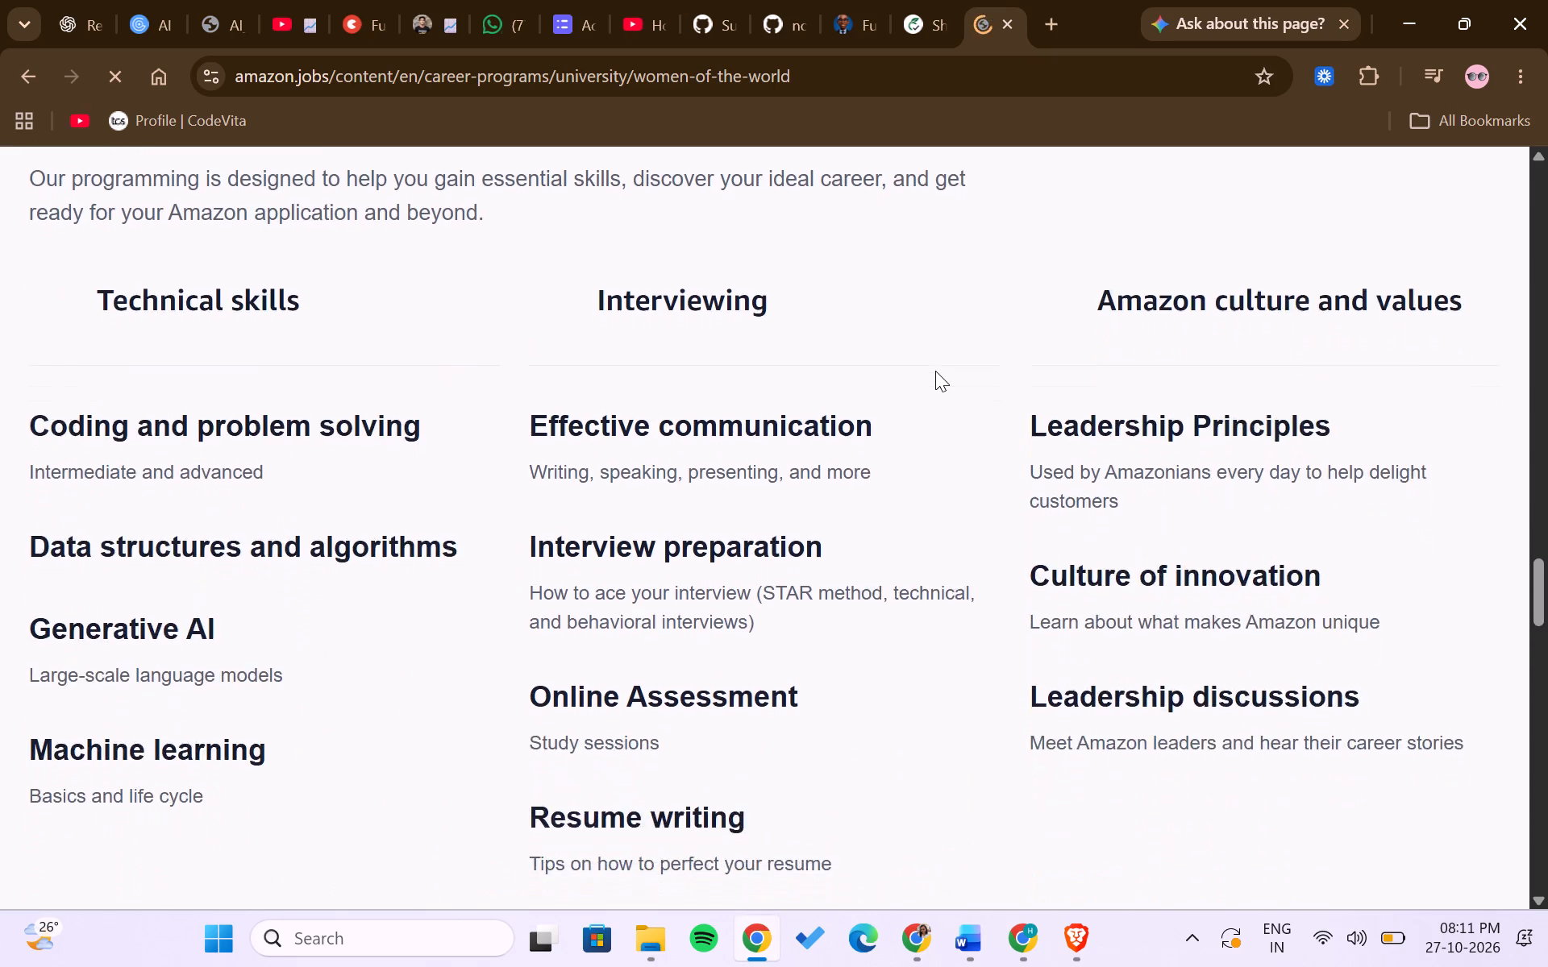
scroll(935, 371, up, 4)
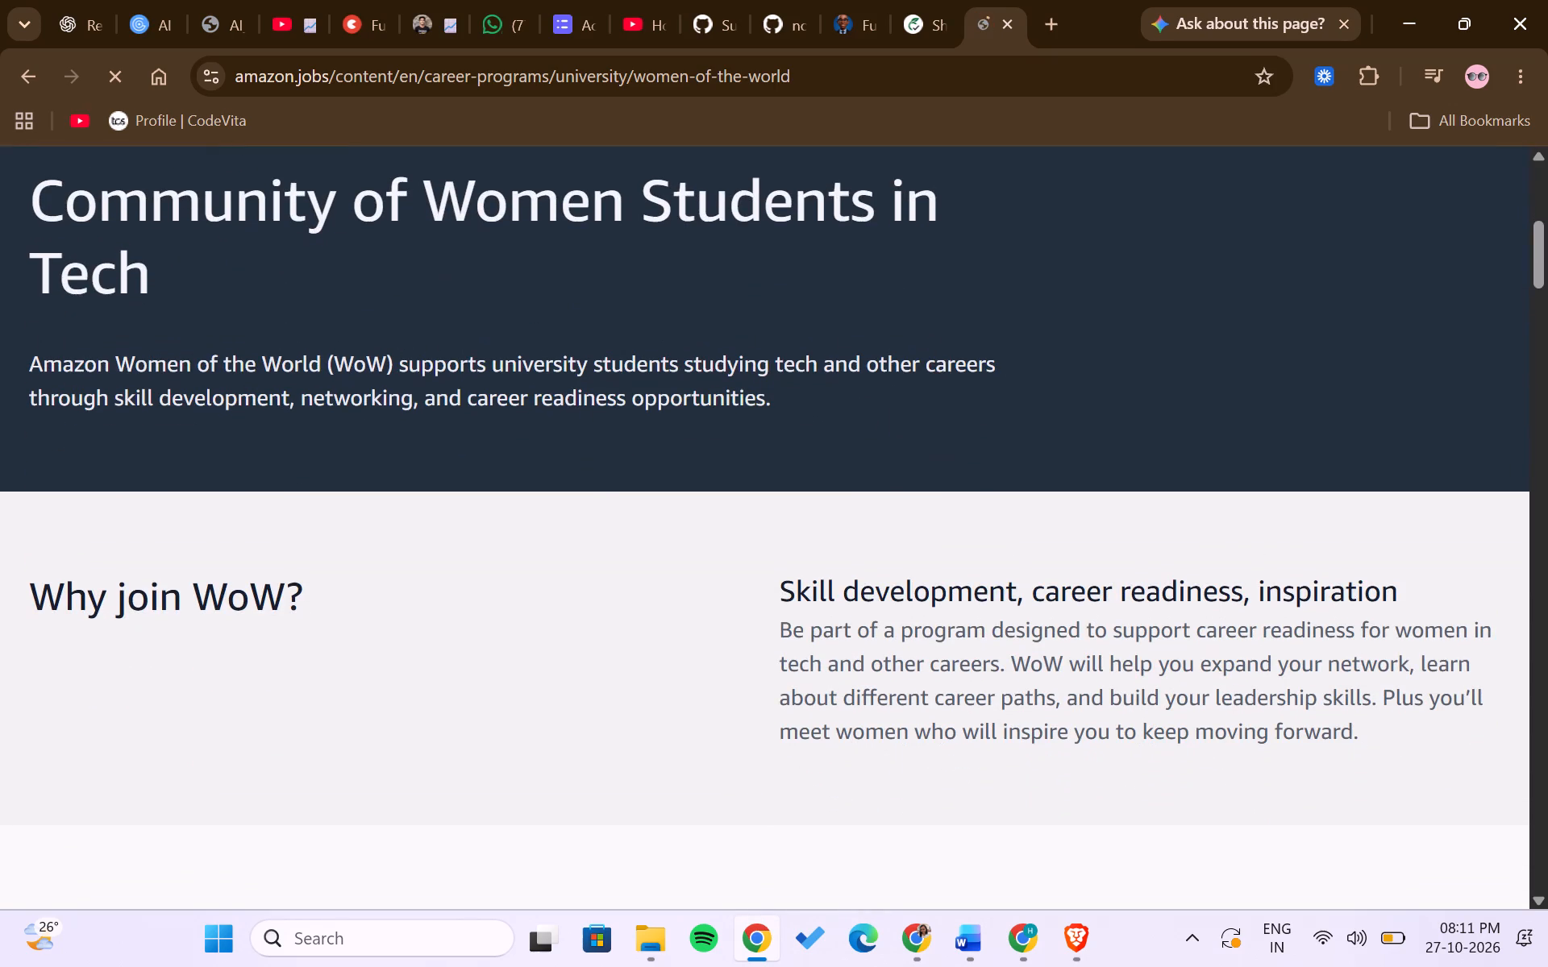
scroll(935, 371, up, 1)
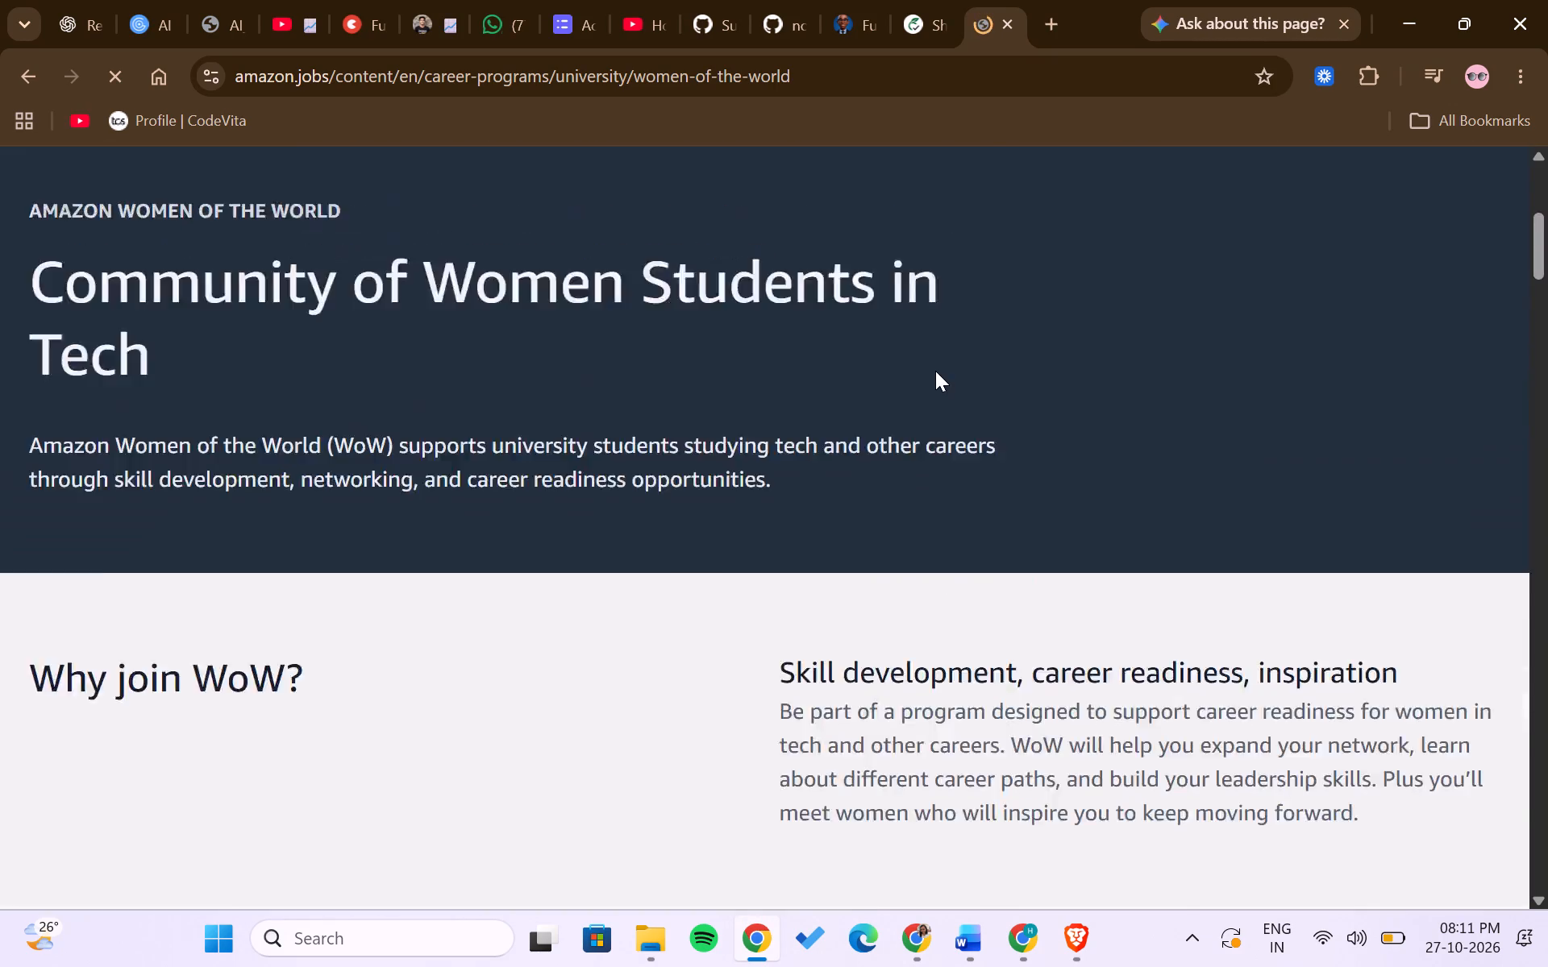
scroll(935, 371, up, 1)
scroll(1003, 442, down, 5)
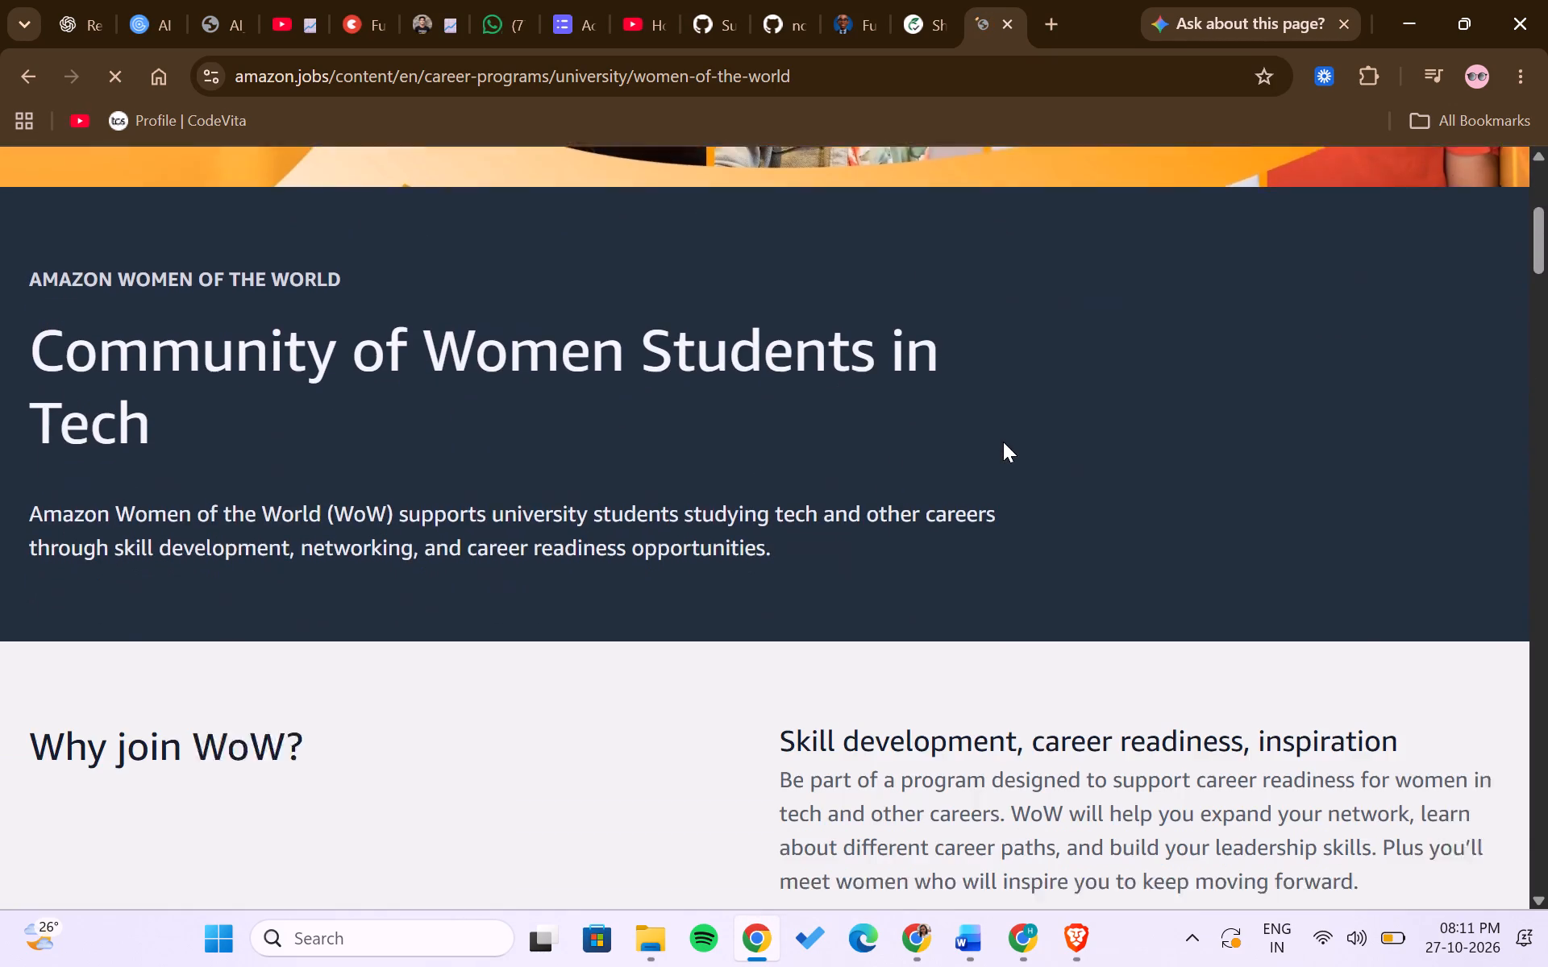
scroll(1003, 442, down, 11)
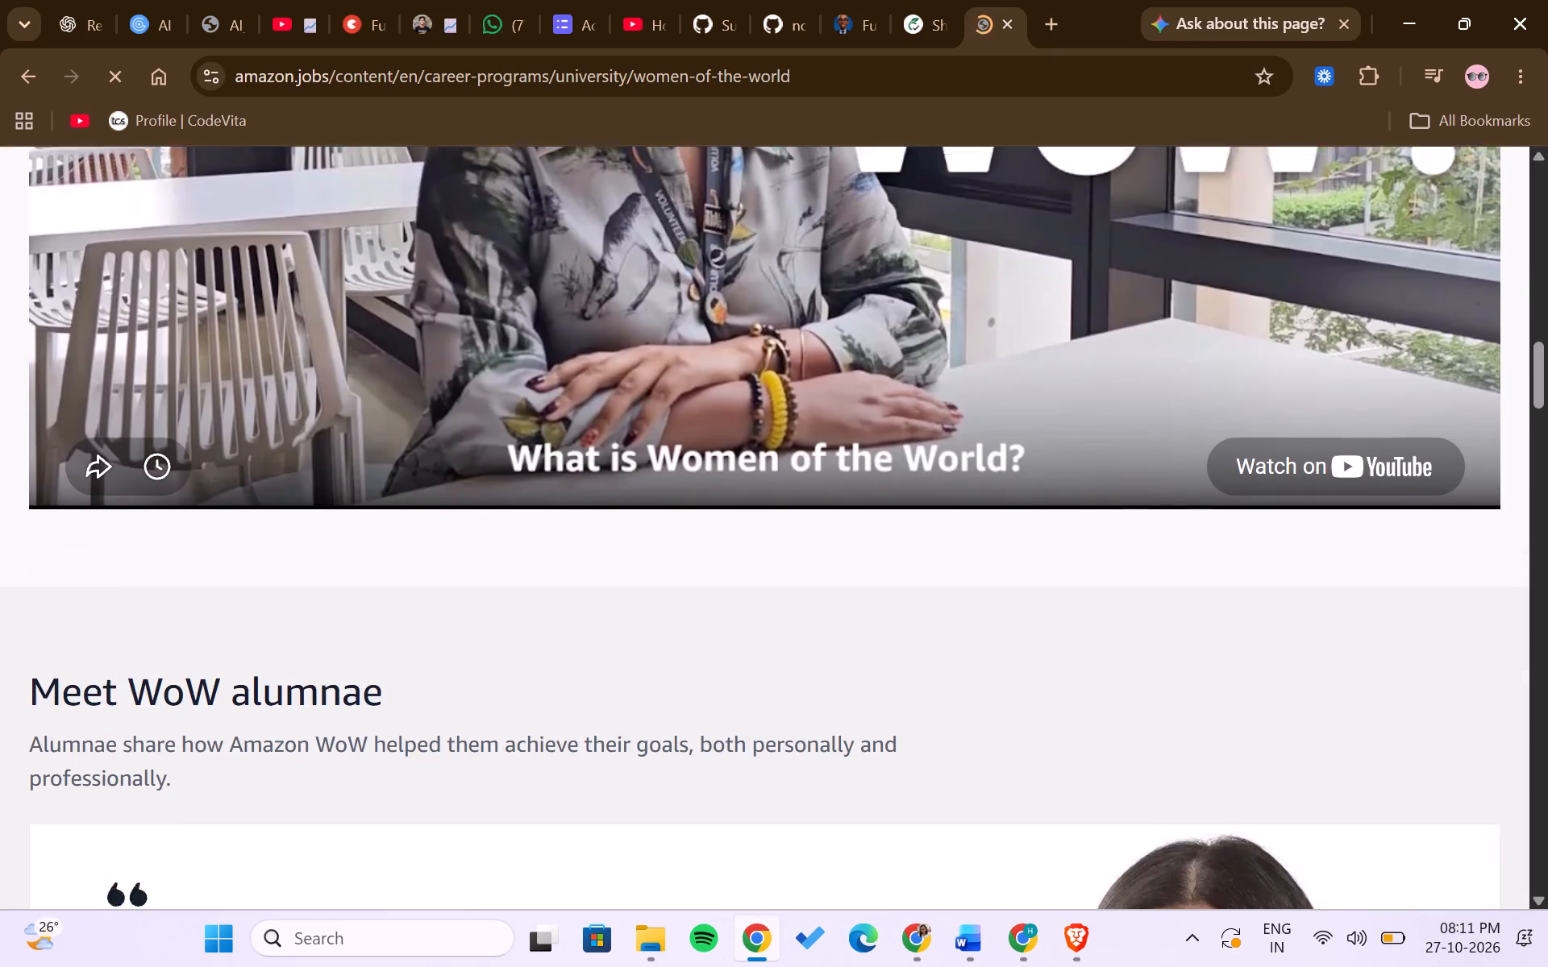
scroll(1003, 442, down, 5)
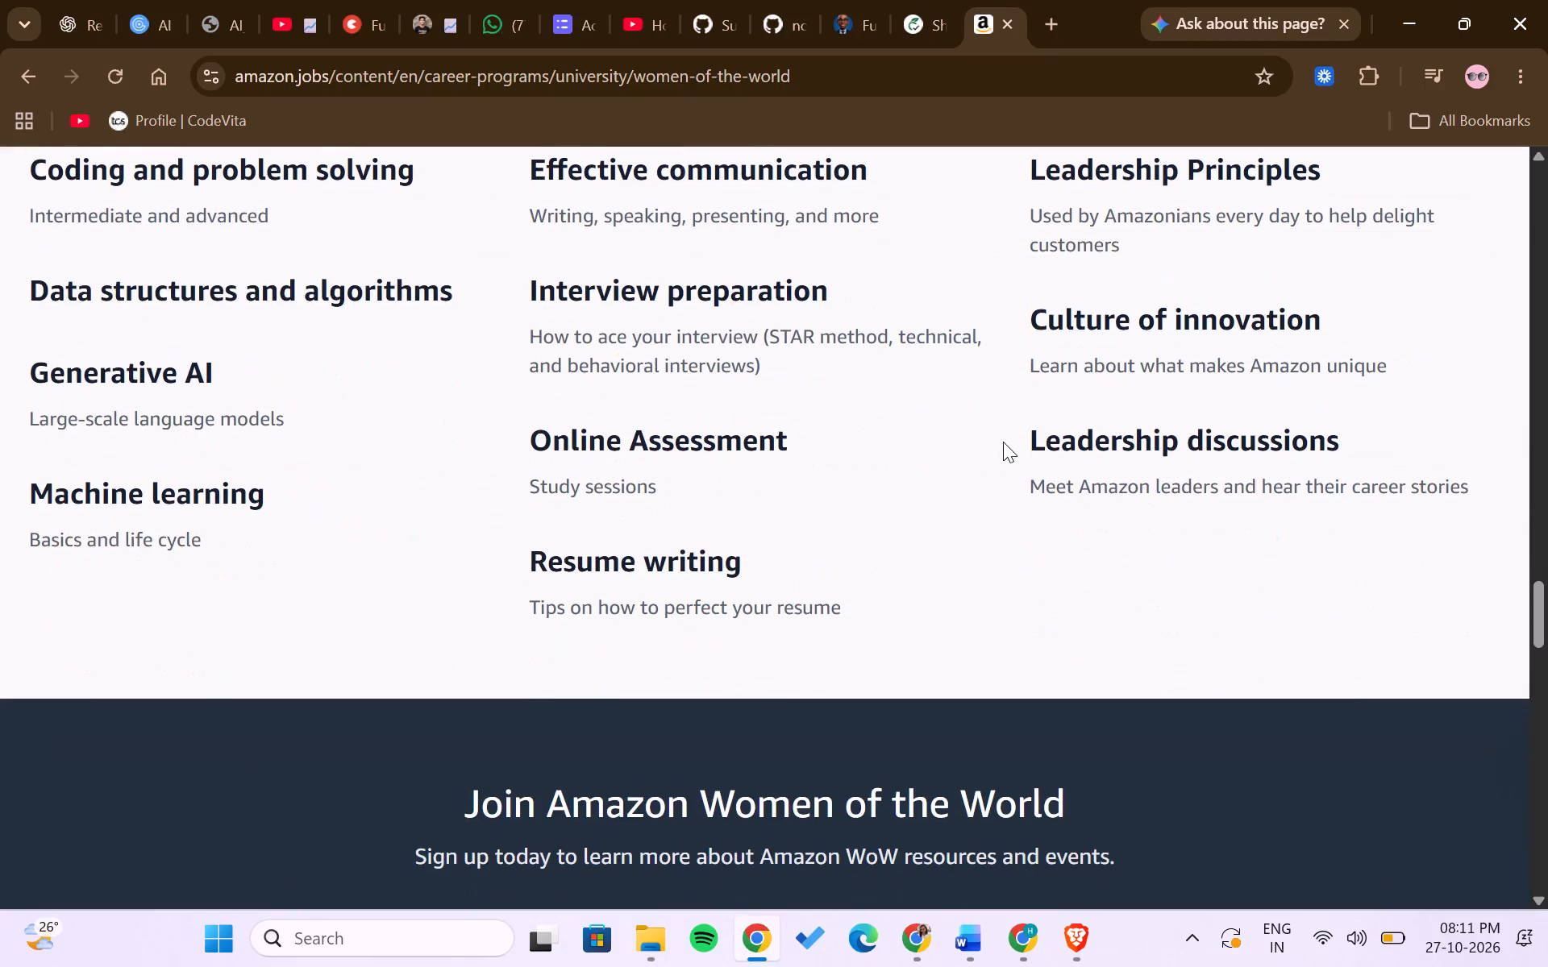
Switch to the resume project in Overleaf.
click(930, 0)
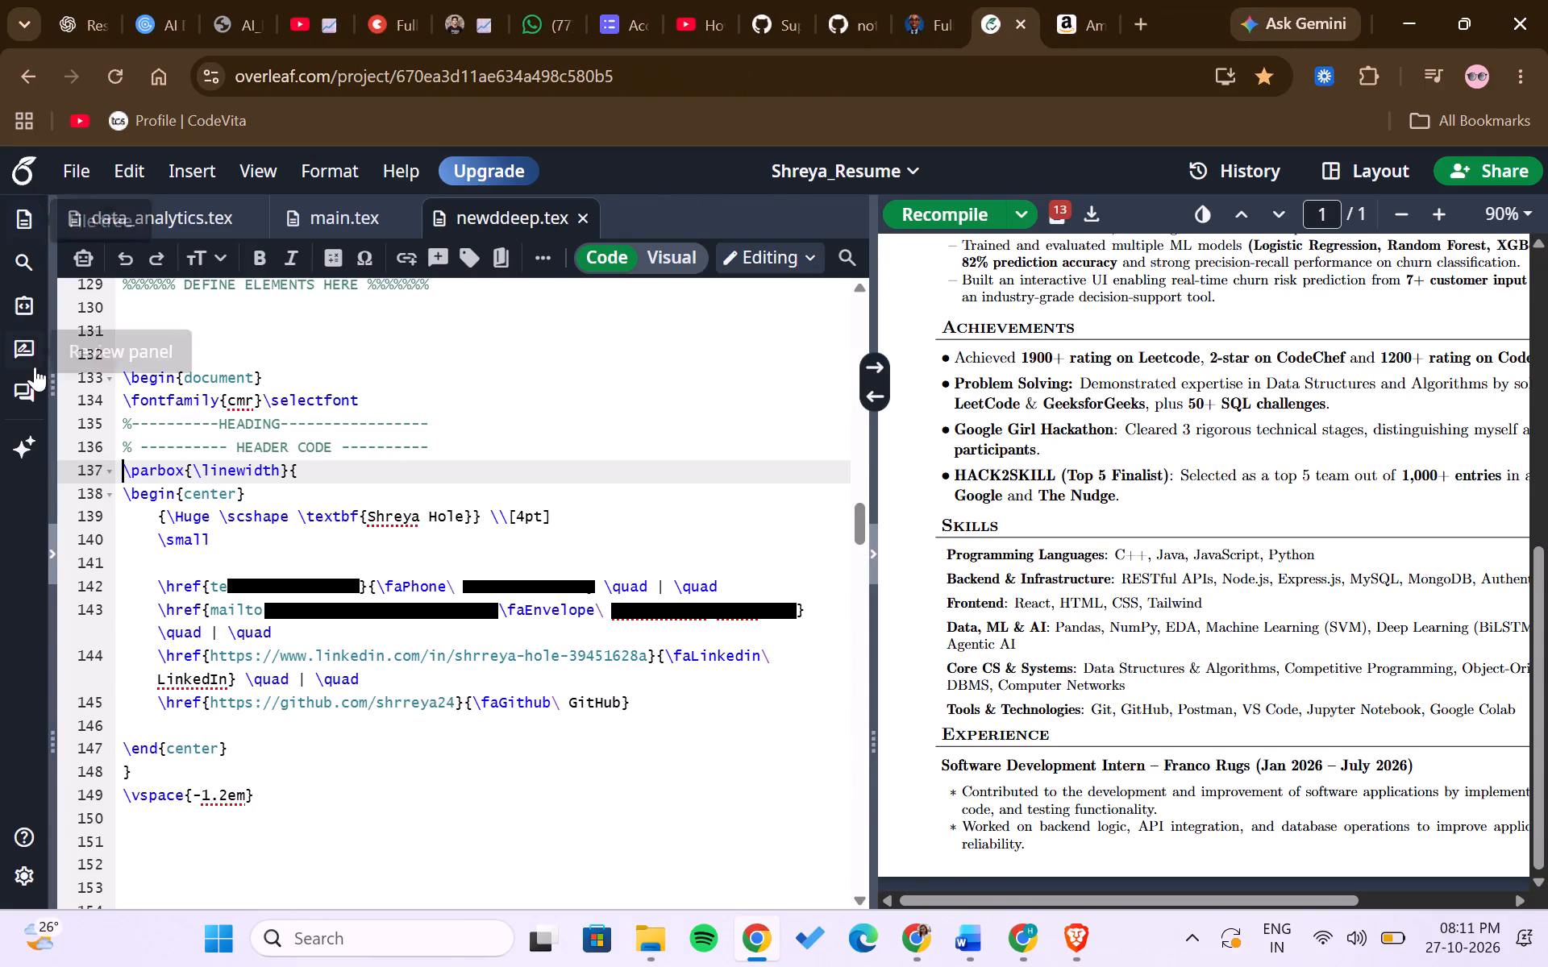
Show the project's file tree, copy the entire source of newddeep.tex, and recompile the resume.
scroll(1124, 620, up, 6)
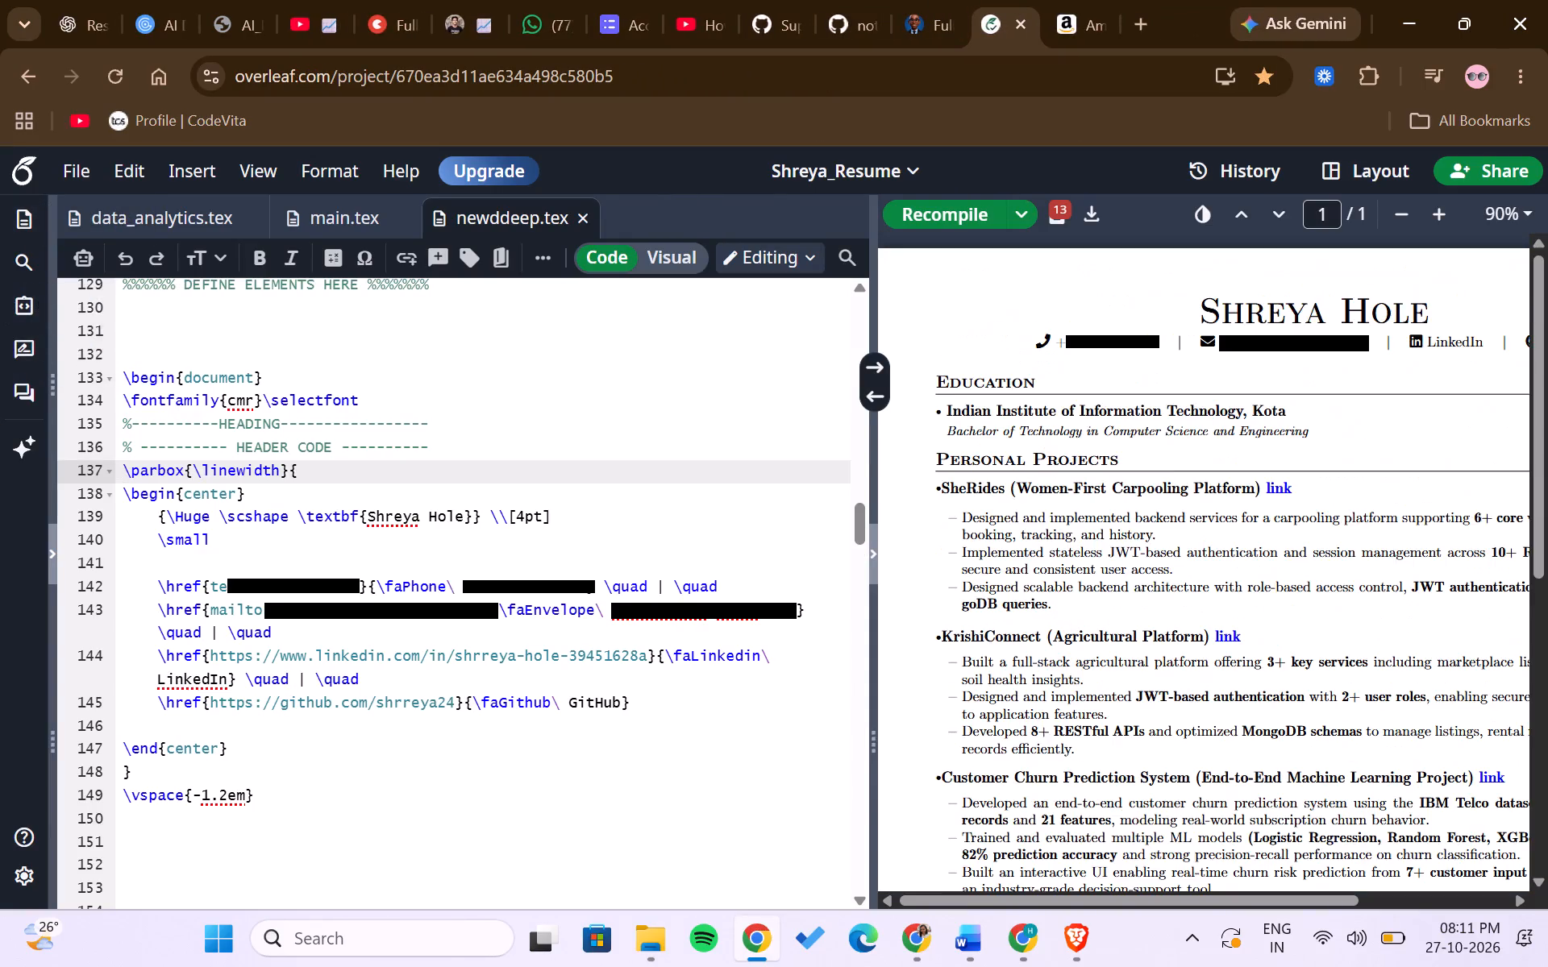
click(32, 214)
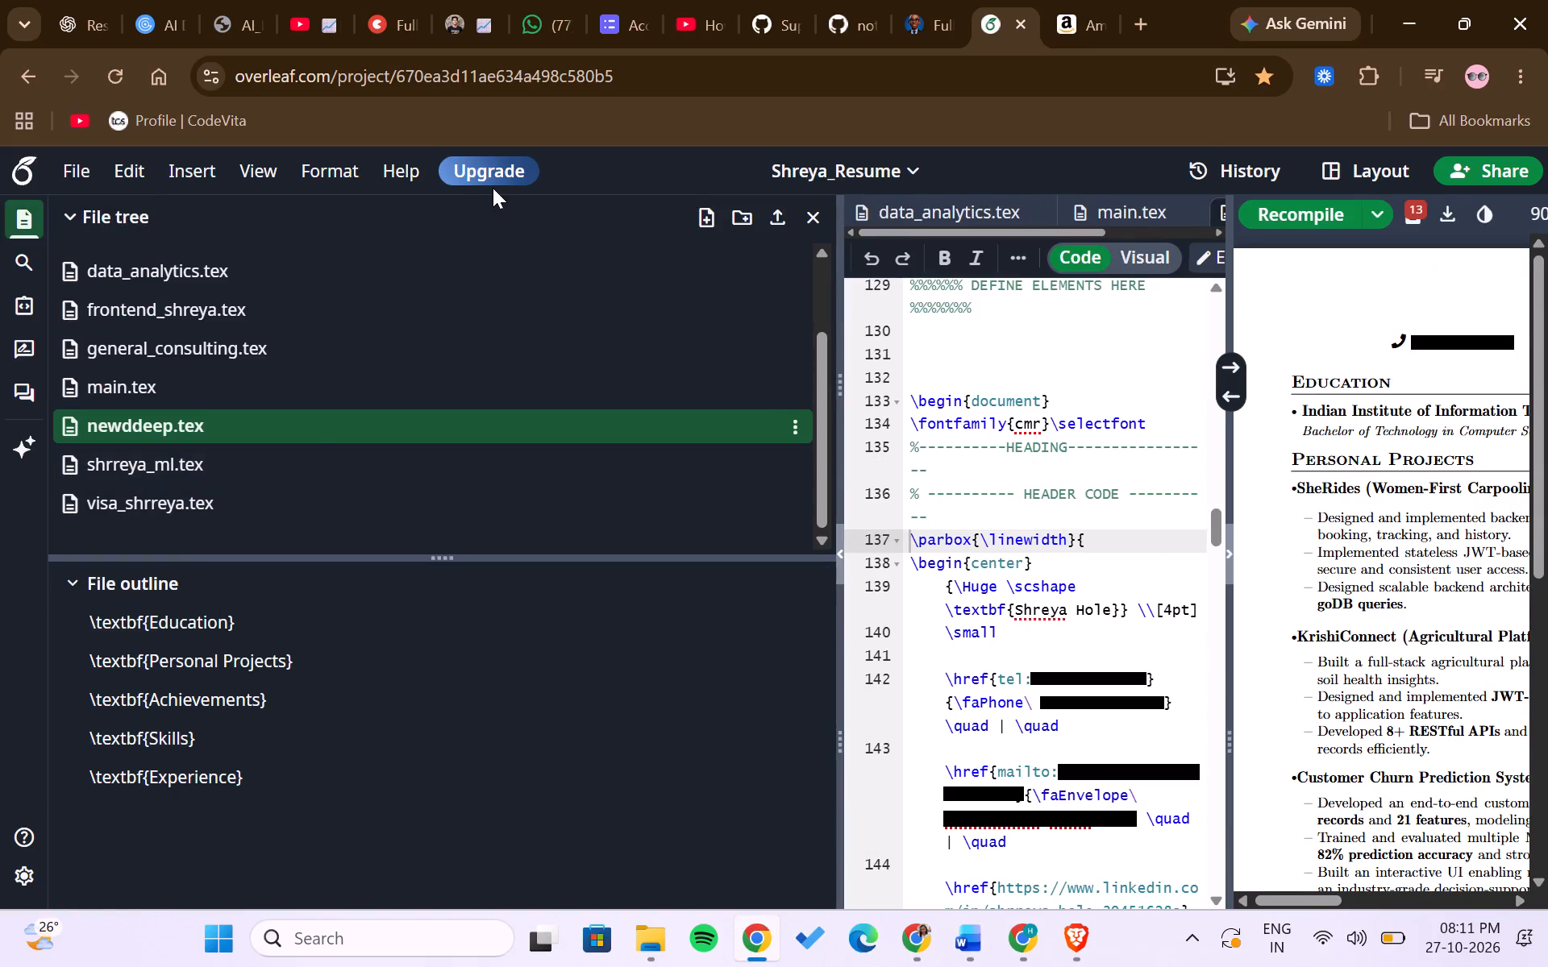
click(1117, 391)
key(ctrl+a)
key(ctrl+c)
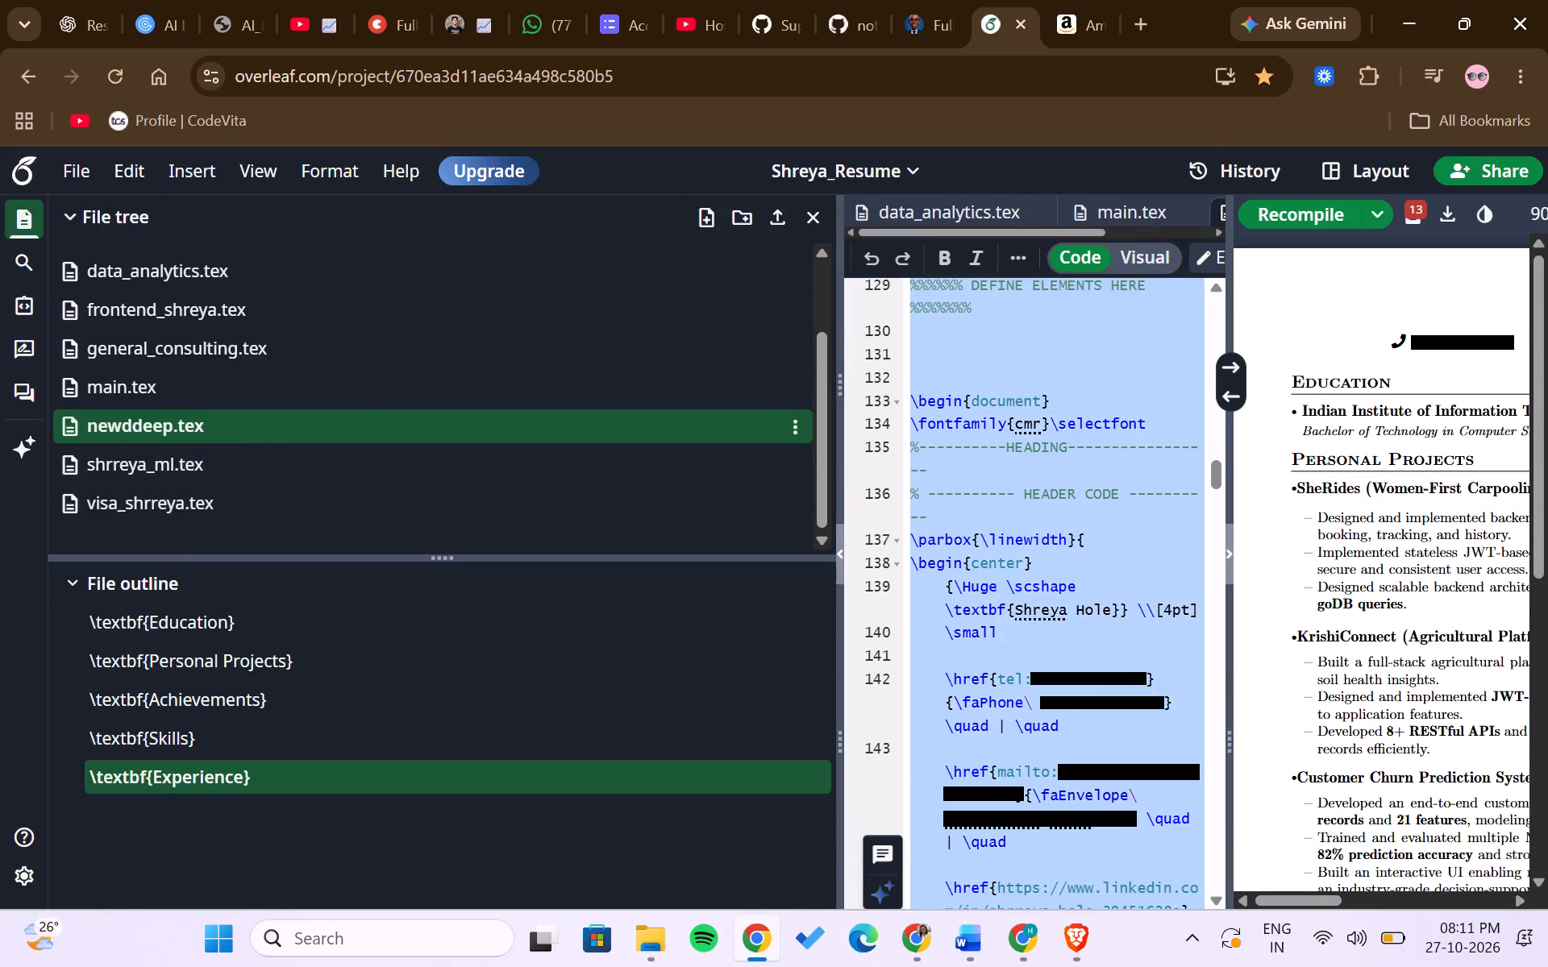
click(1117, 391)
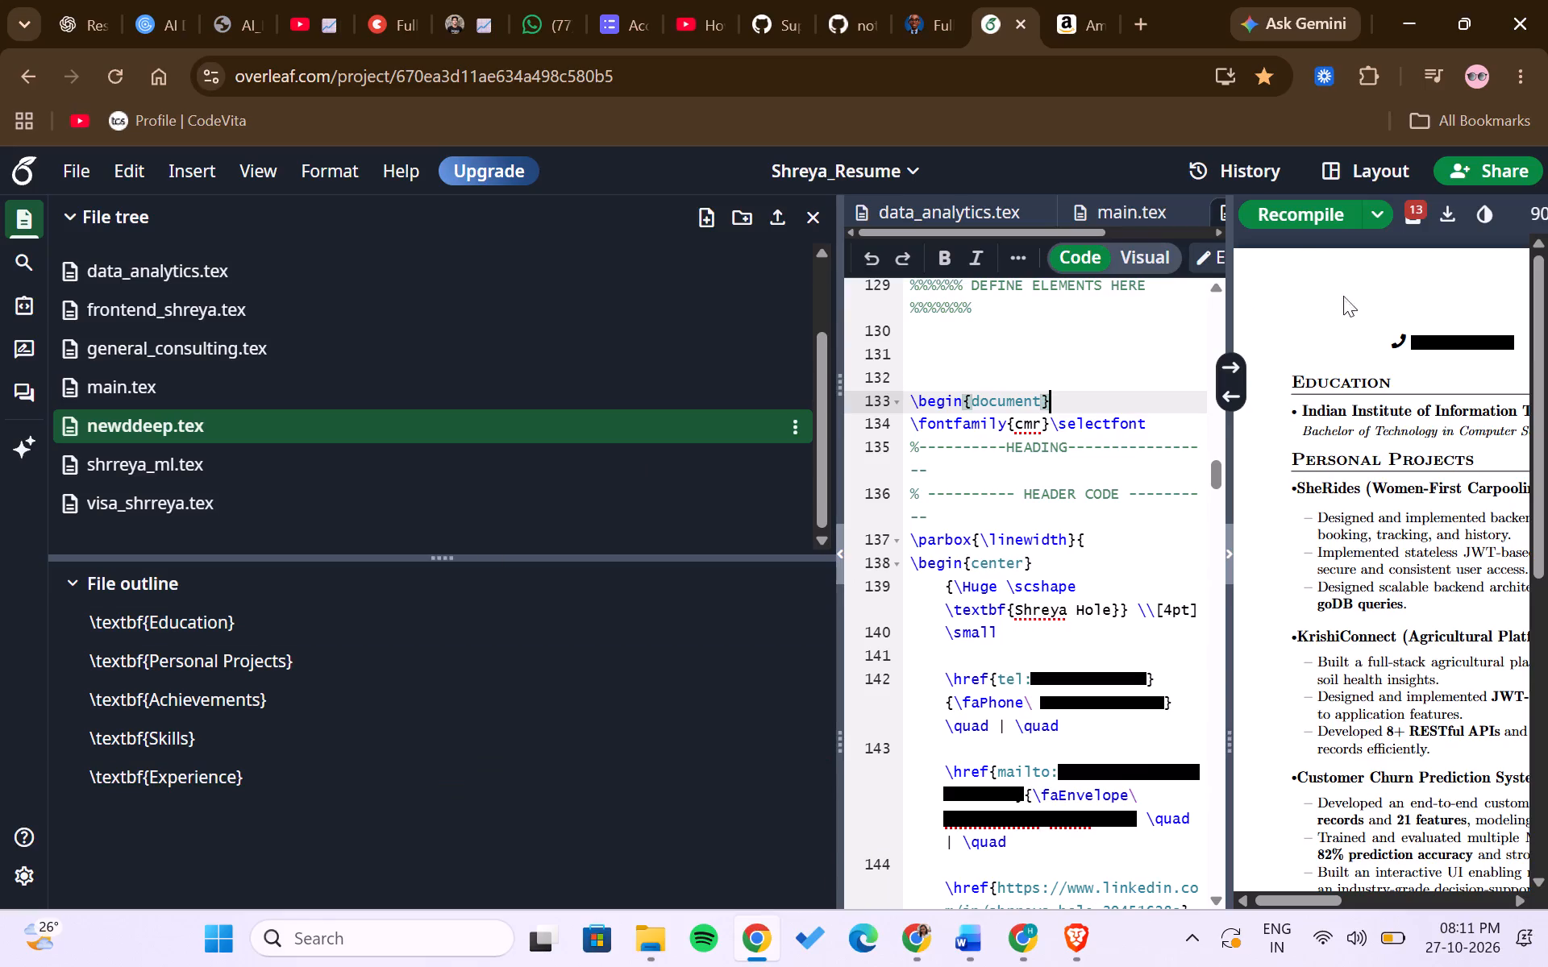
click(1296, 210)
Create a new project file named "React native" and paste the copied newddeep.tex source into it.
click(704, 206)
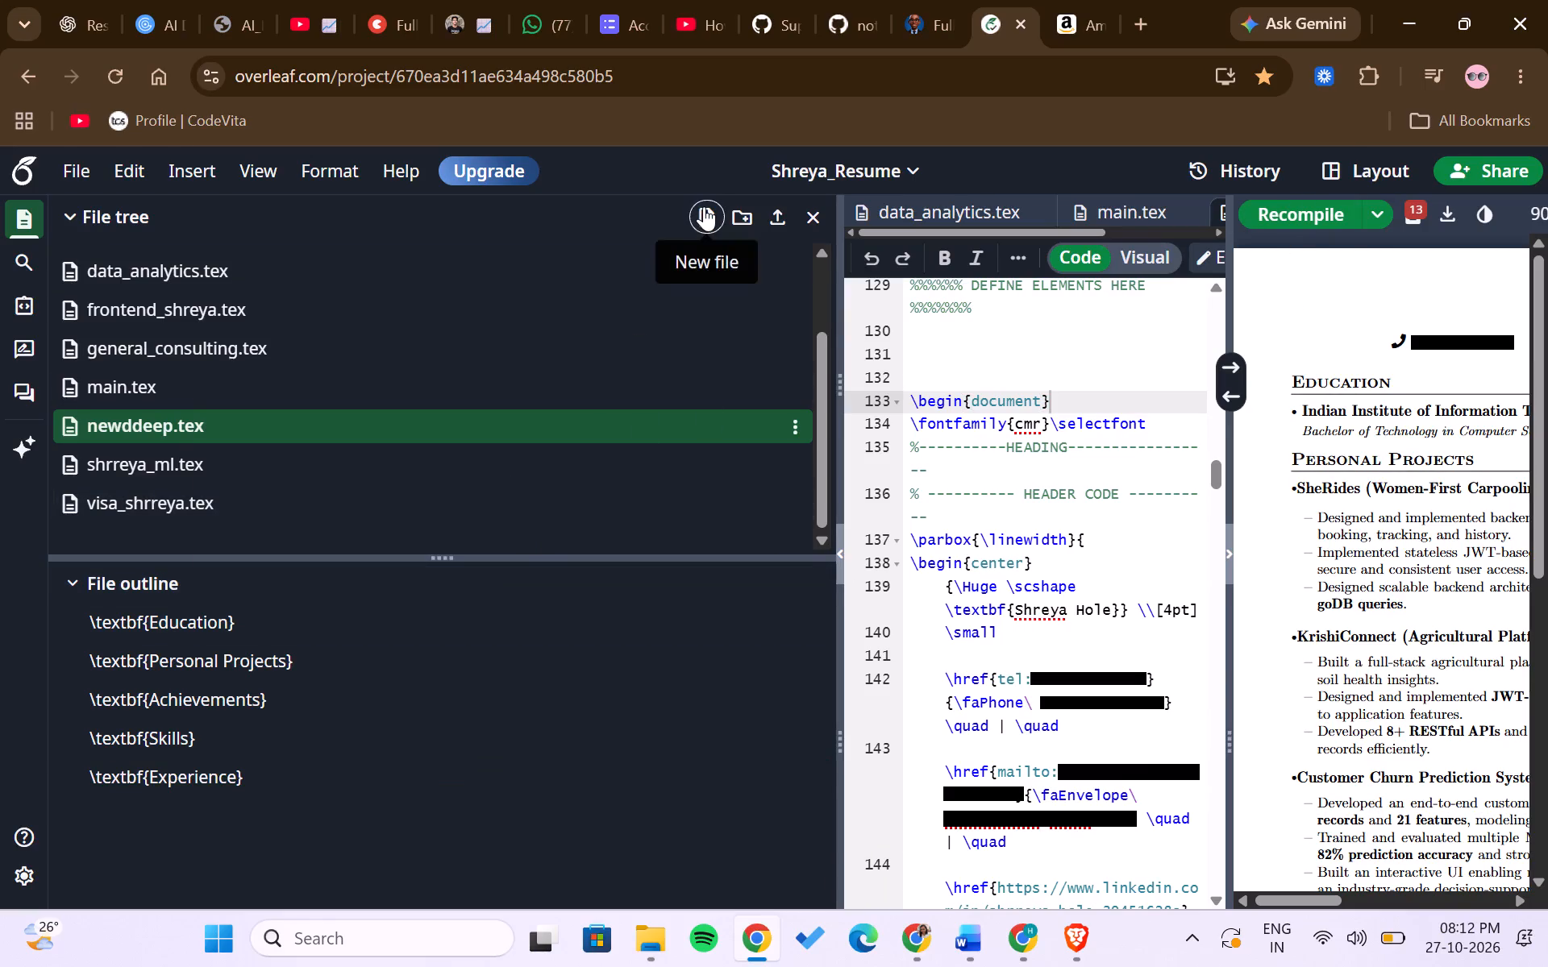
text(React native)
key(Return)
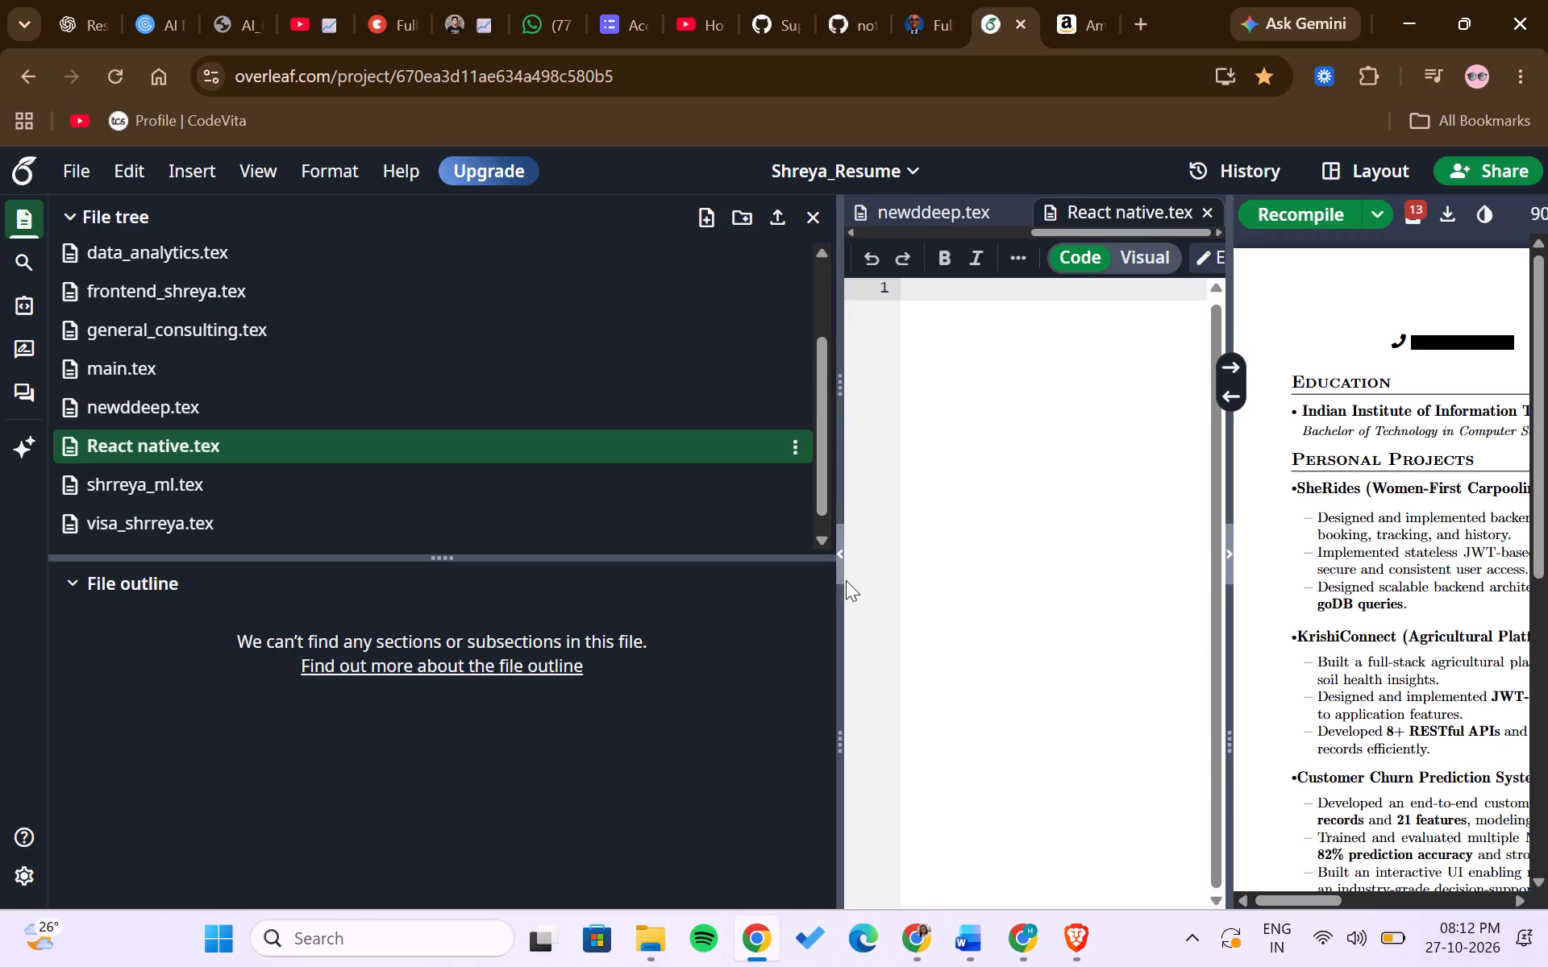
key(ctrl+v)
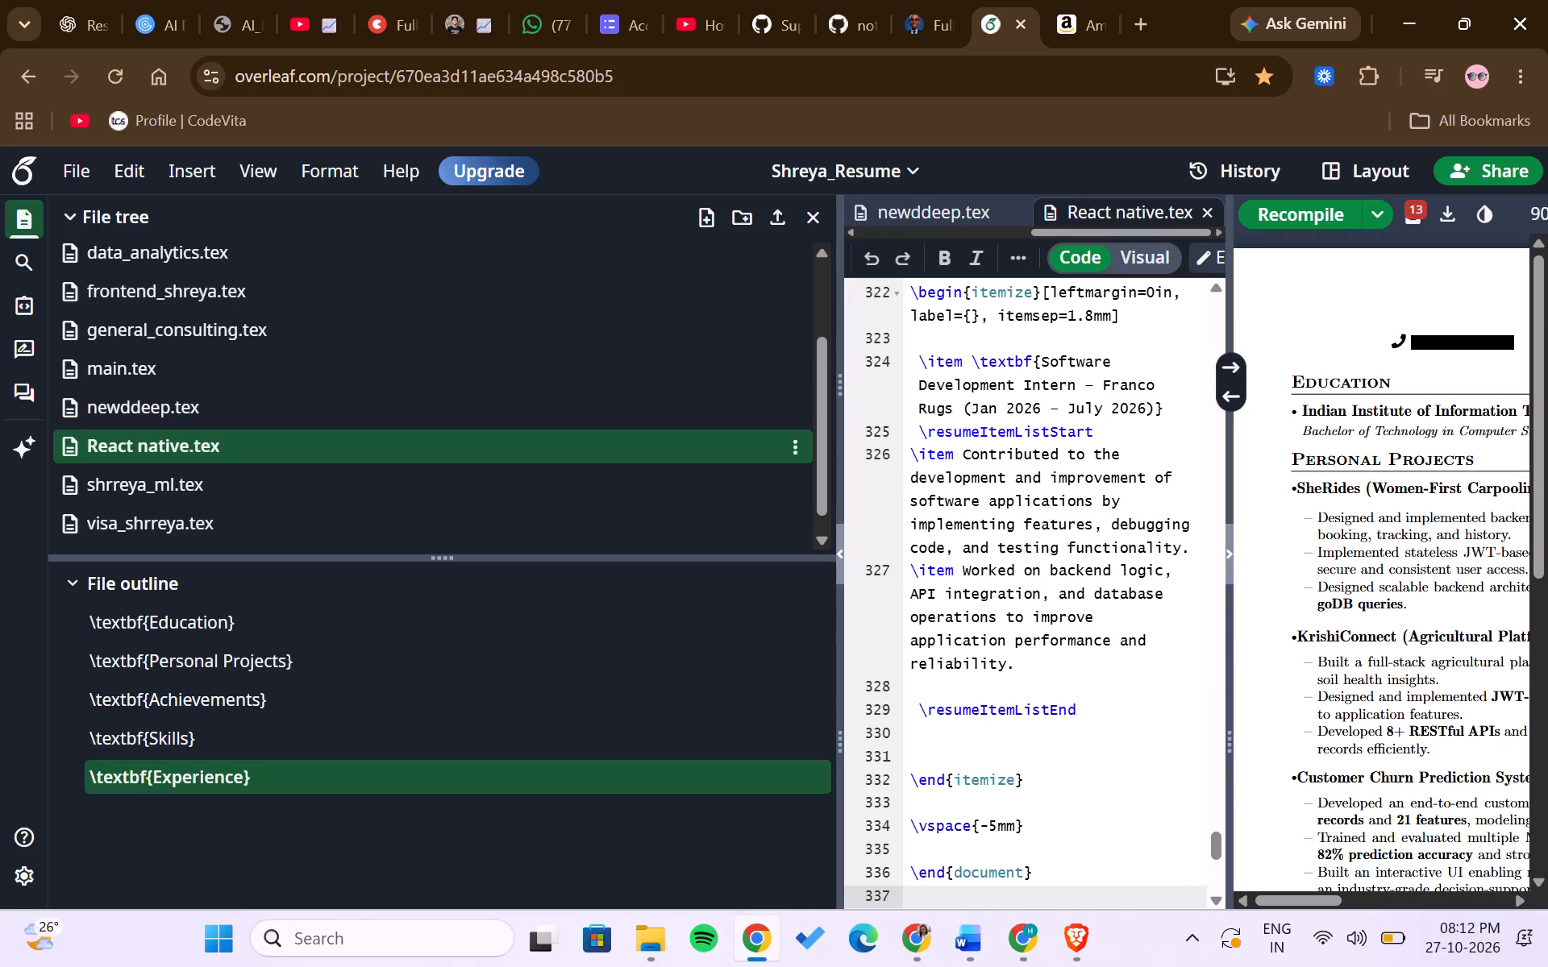
Narrow the file tree so the code editor gets more width.
scroll(973, 590, right, 2)
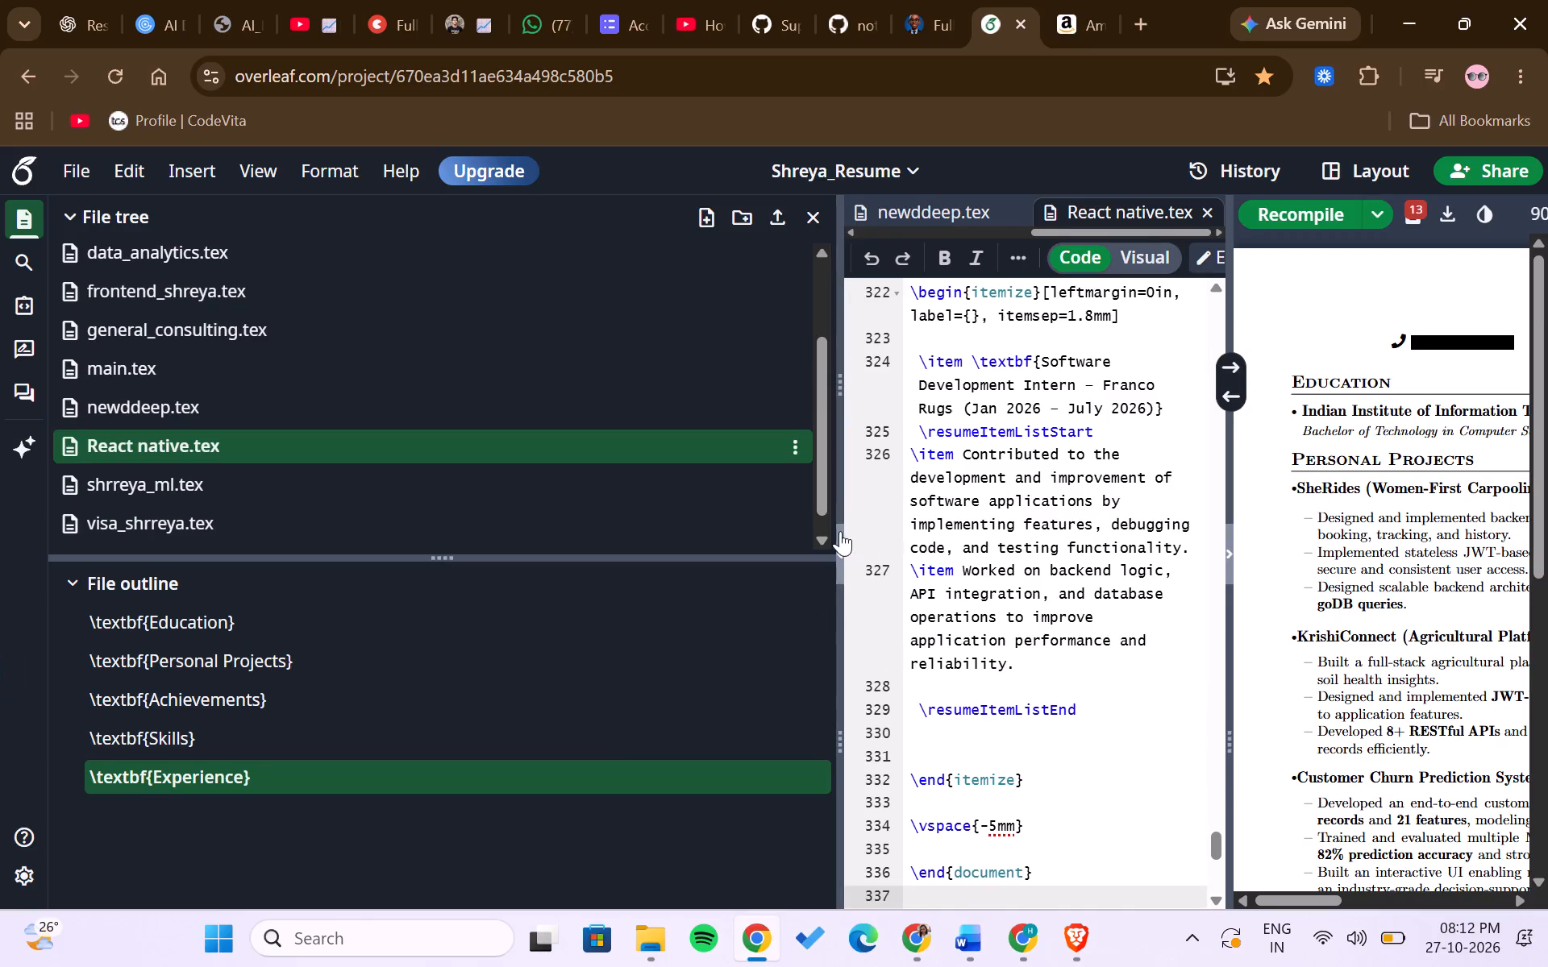
click(847, 513)
drag(840, 508, 176, 496)
scroll(585, 522, up, 8)
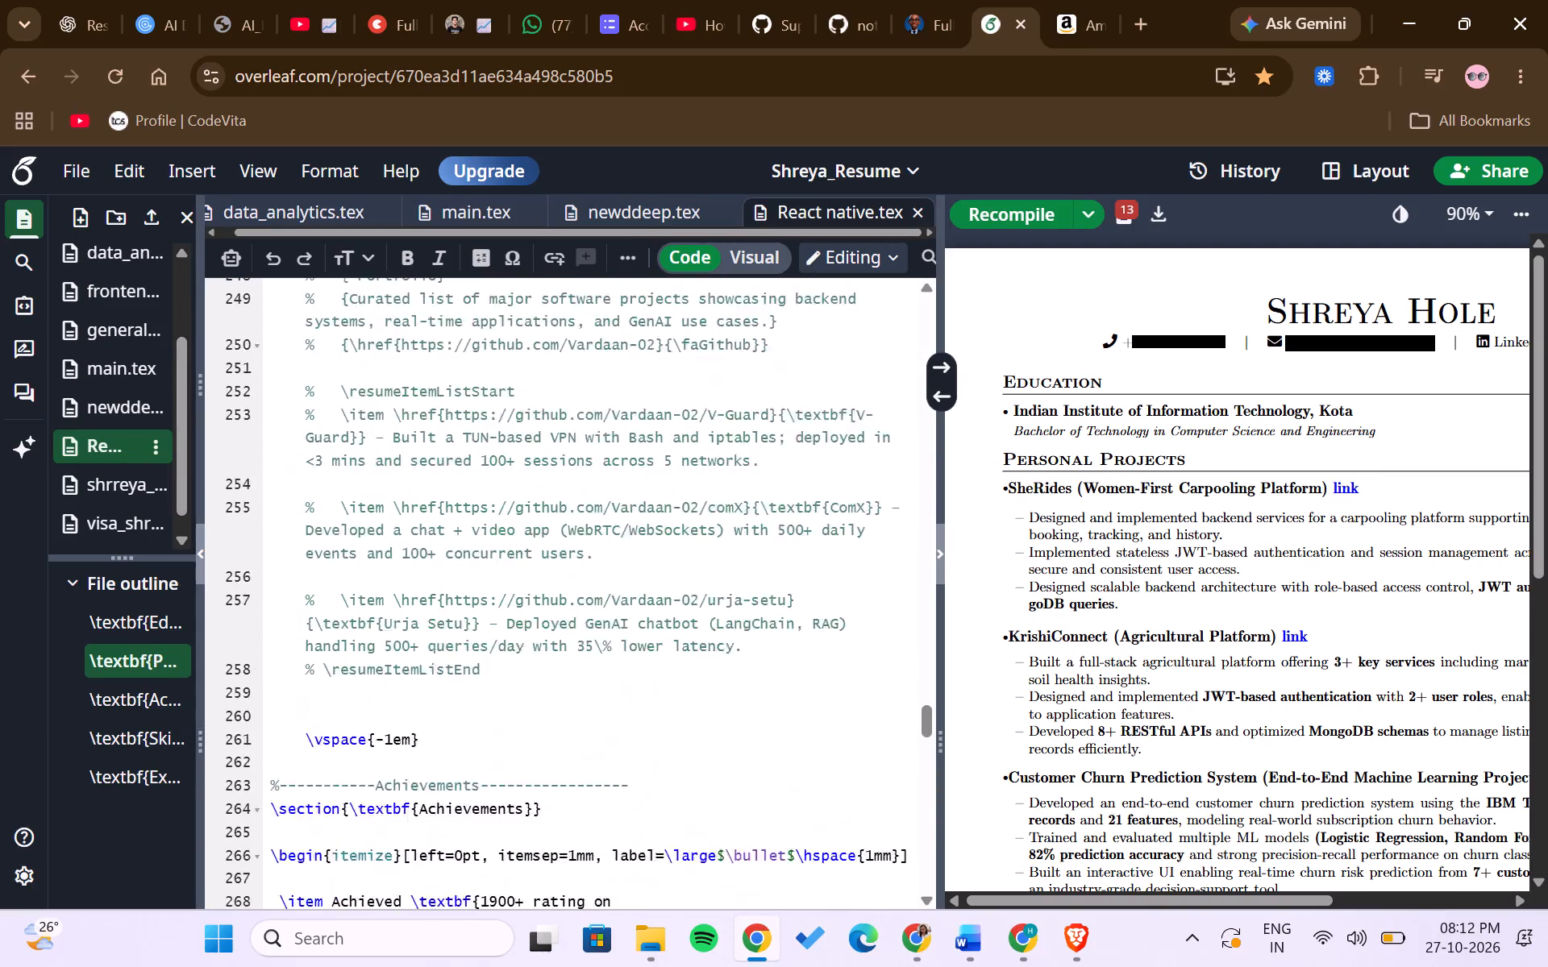
scroll(1049, 488, down, 7)
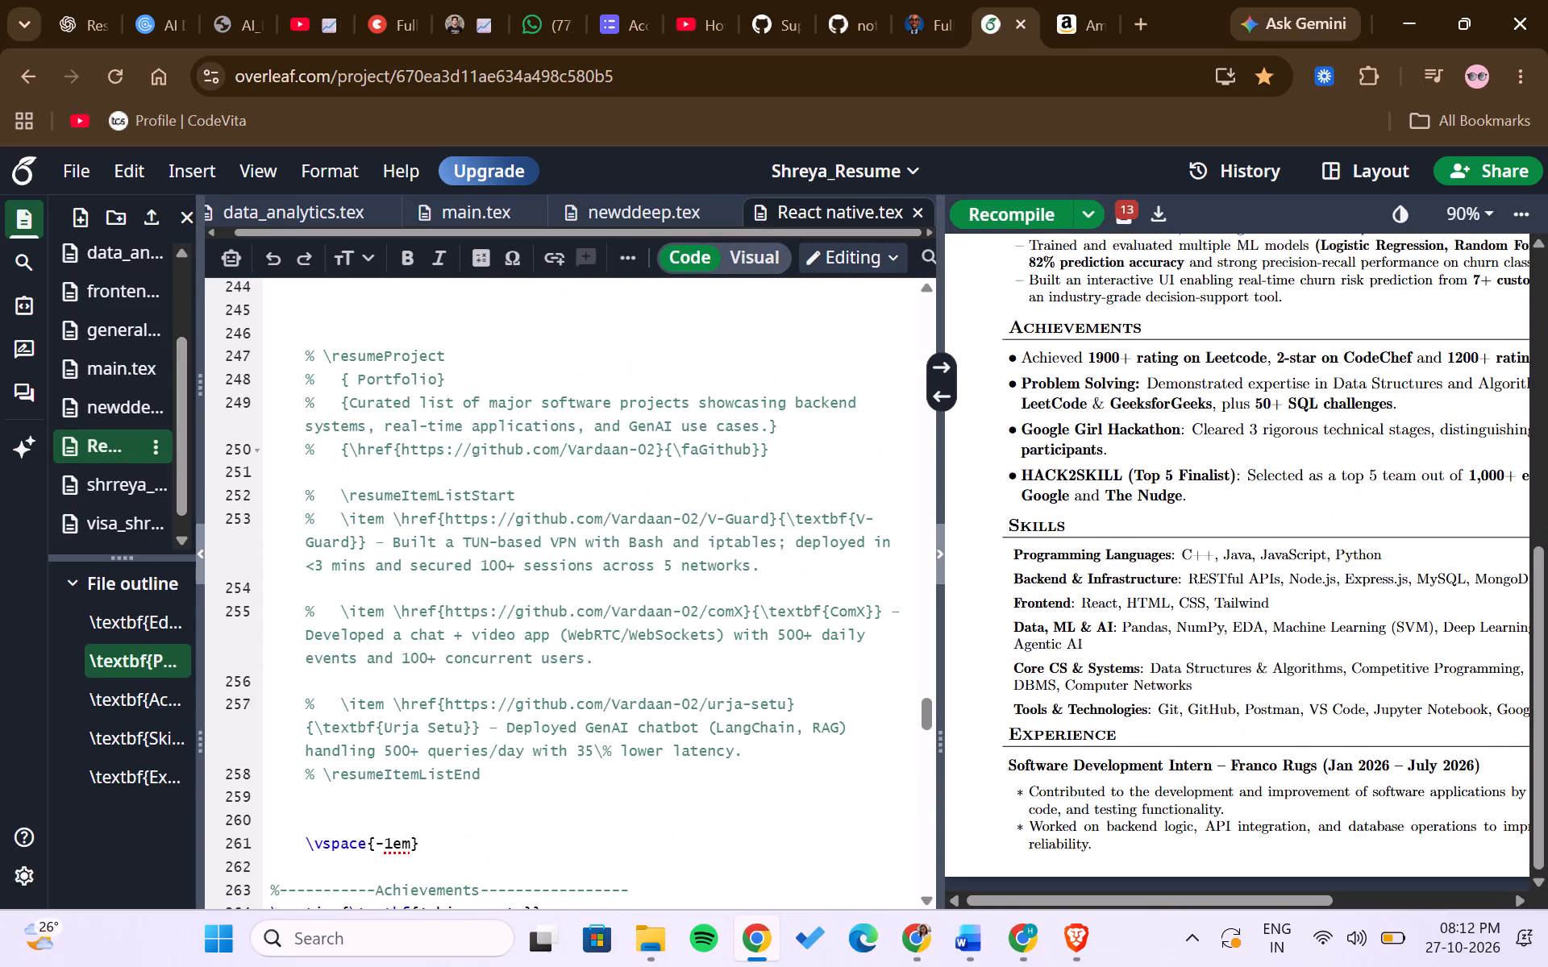
scroll(1049, 488, down, 1)
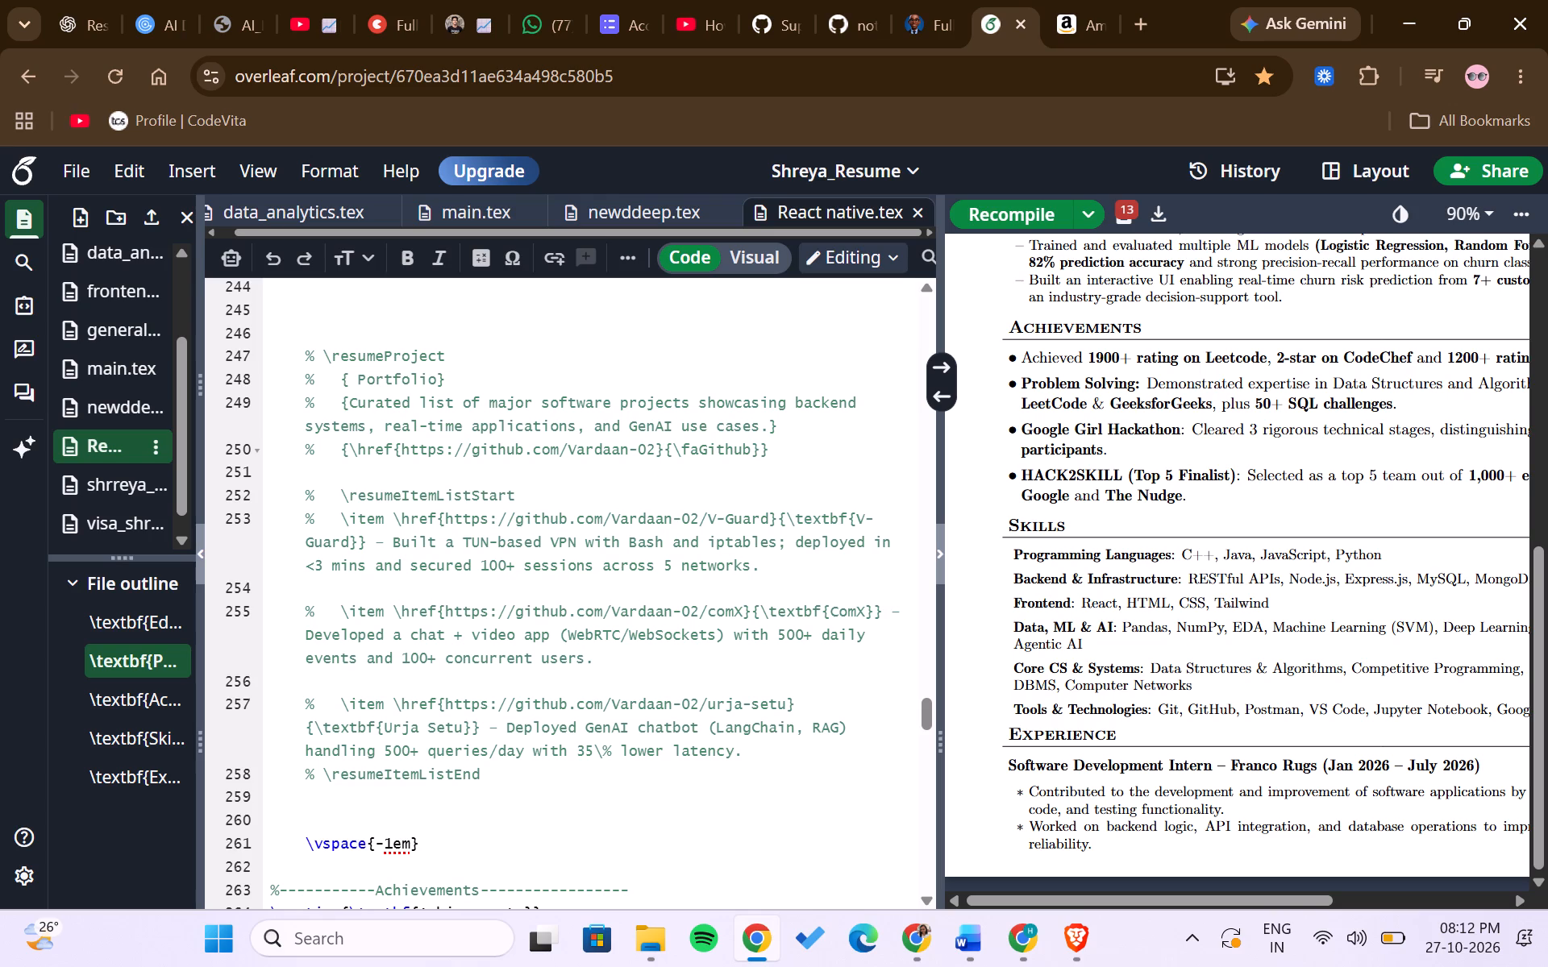
scroll(605, 690, down, 4)
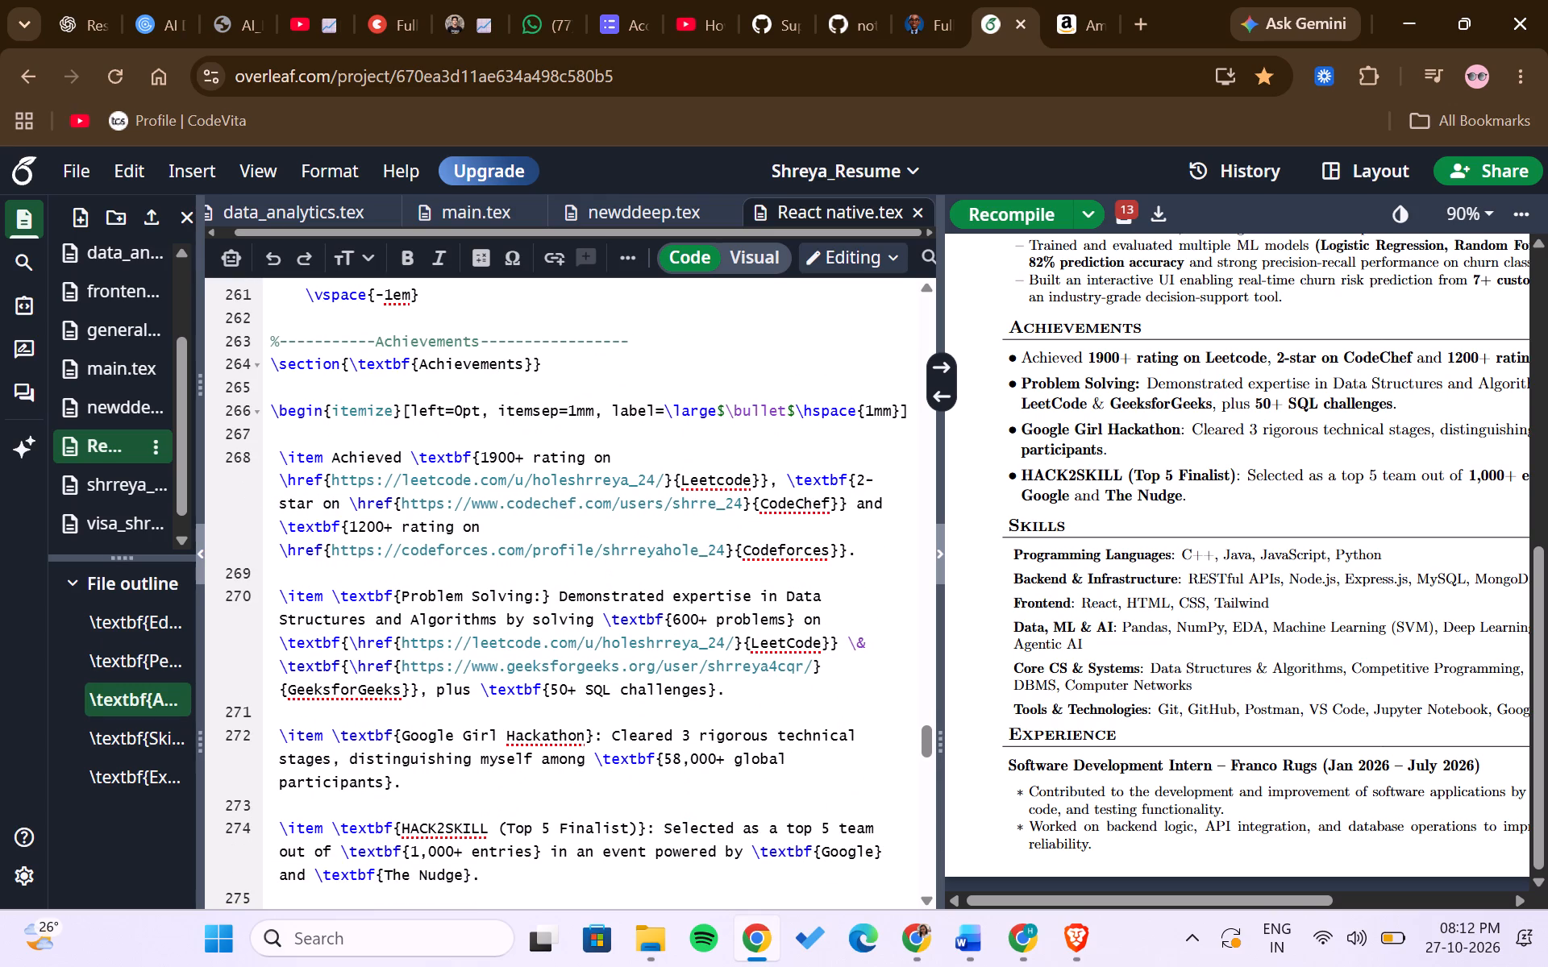
scroll(605, 690, down, 1)
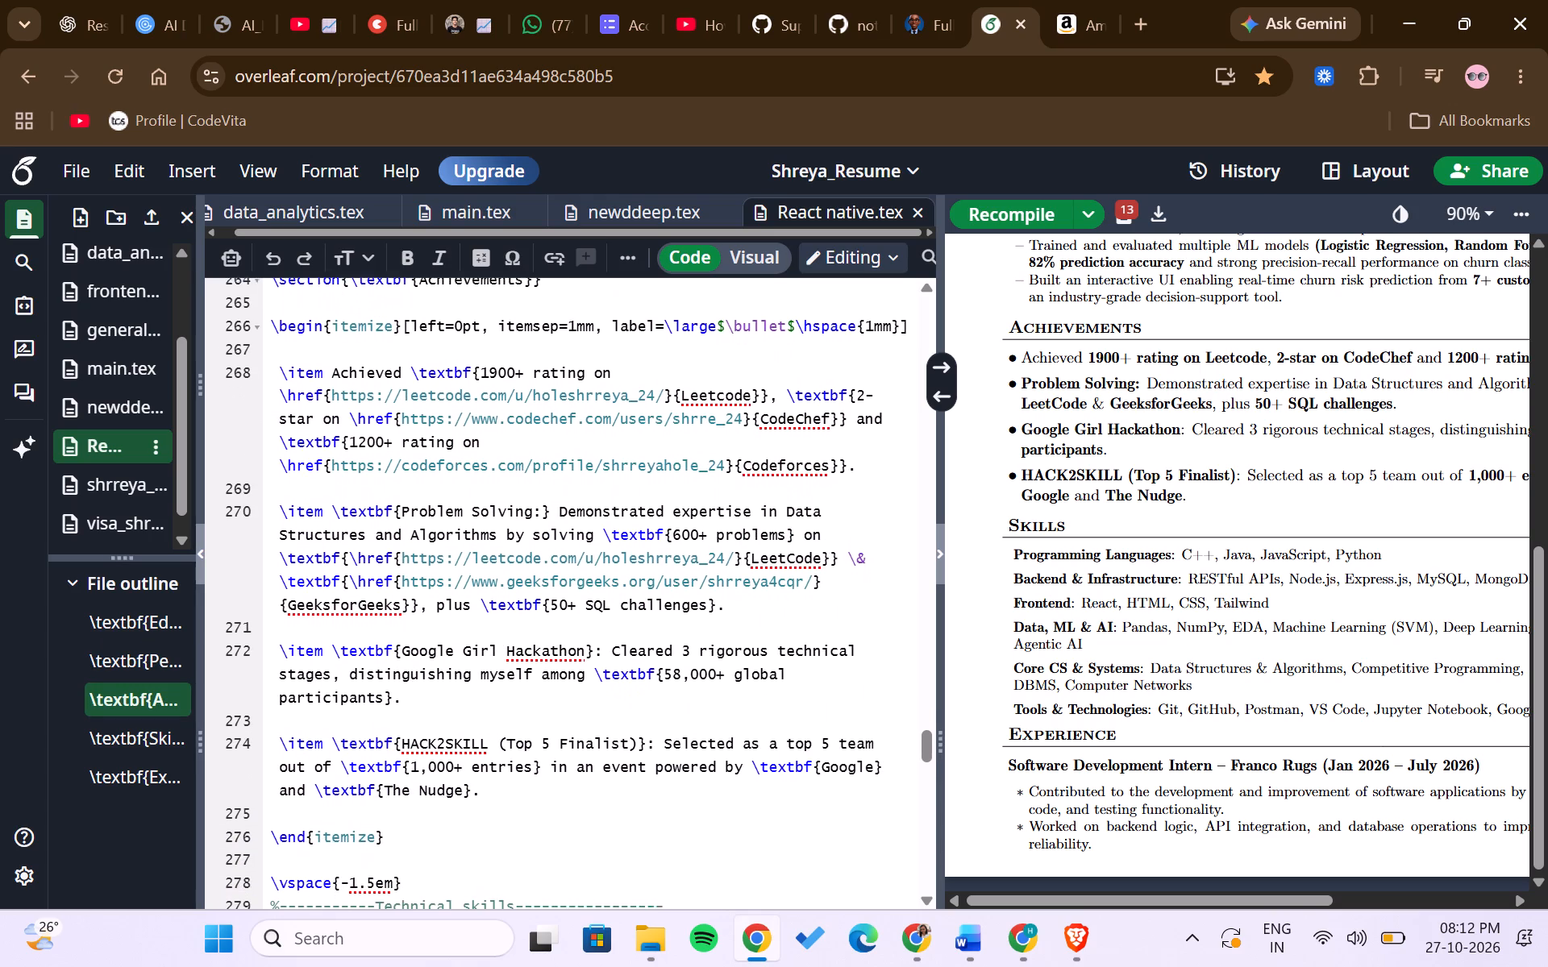
scroll(605, 690, down, 4)
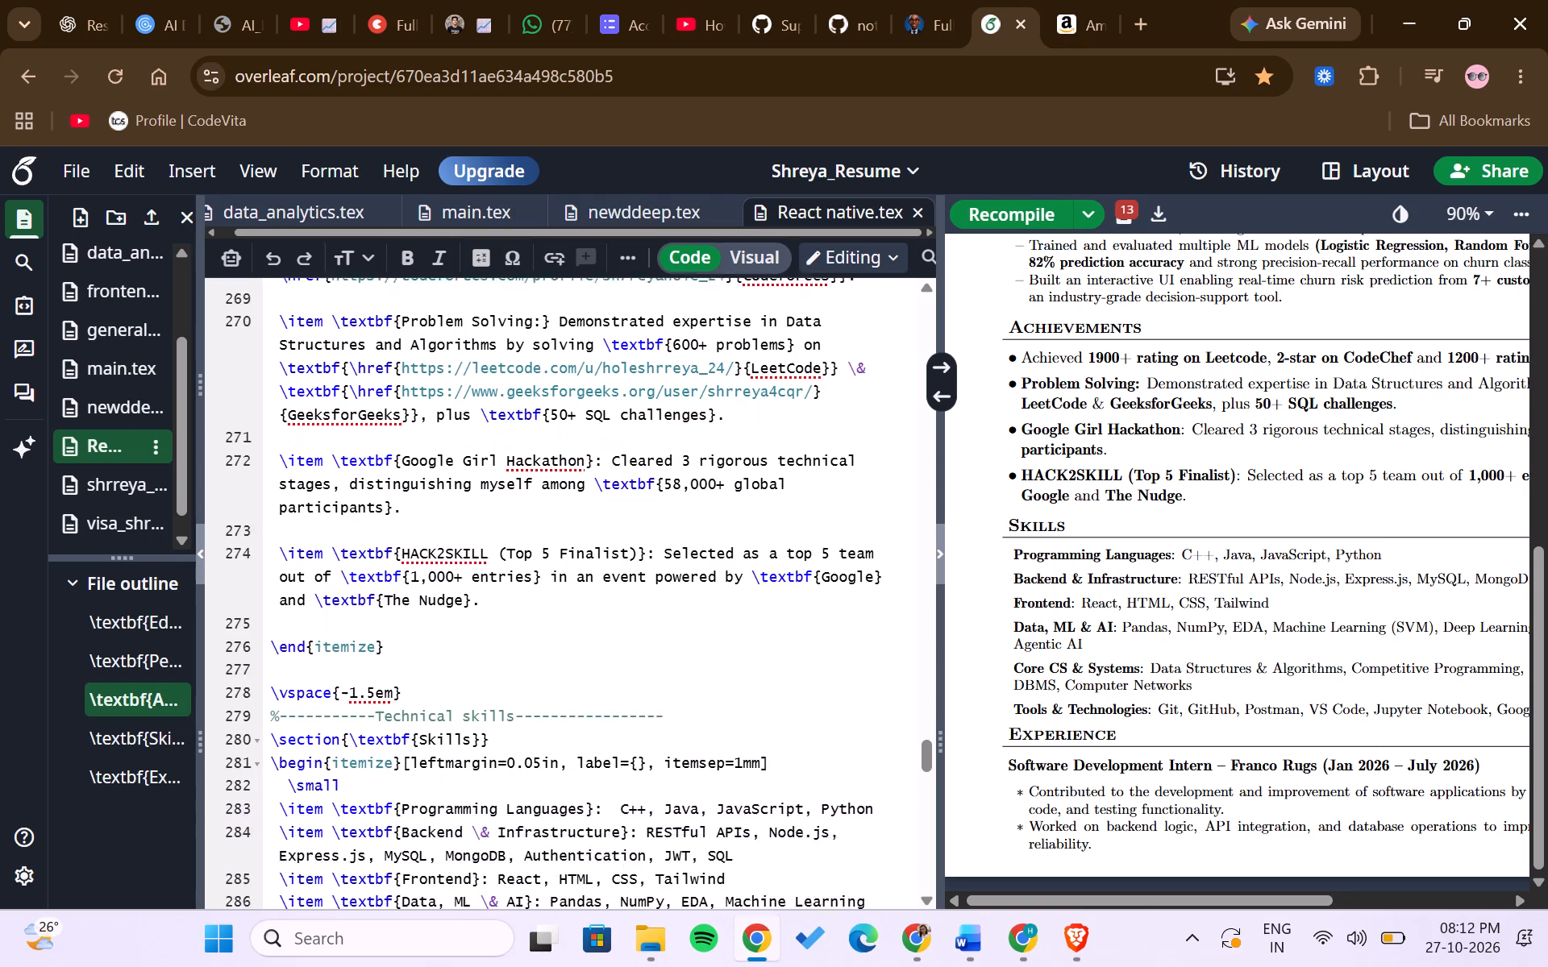
scroll(605, 690, down, 5)
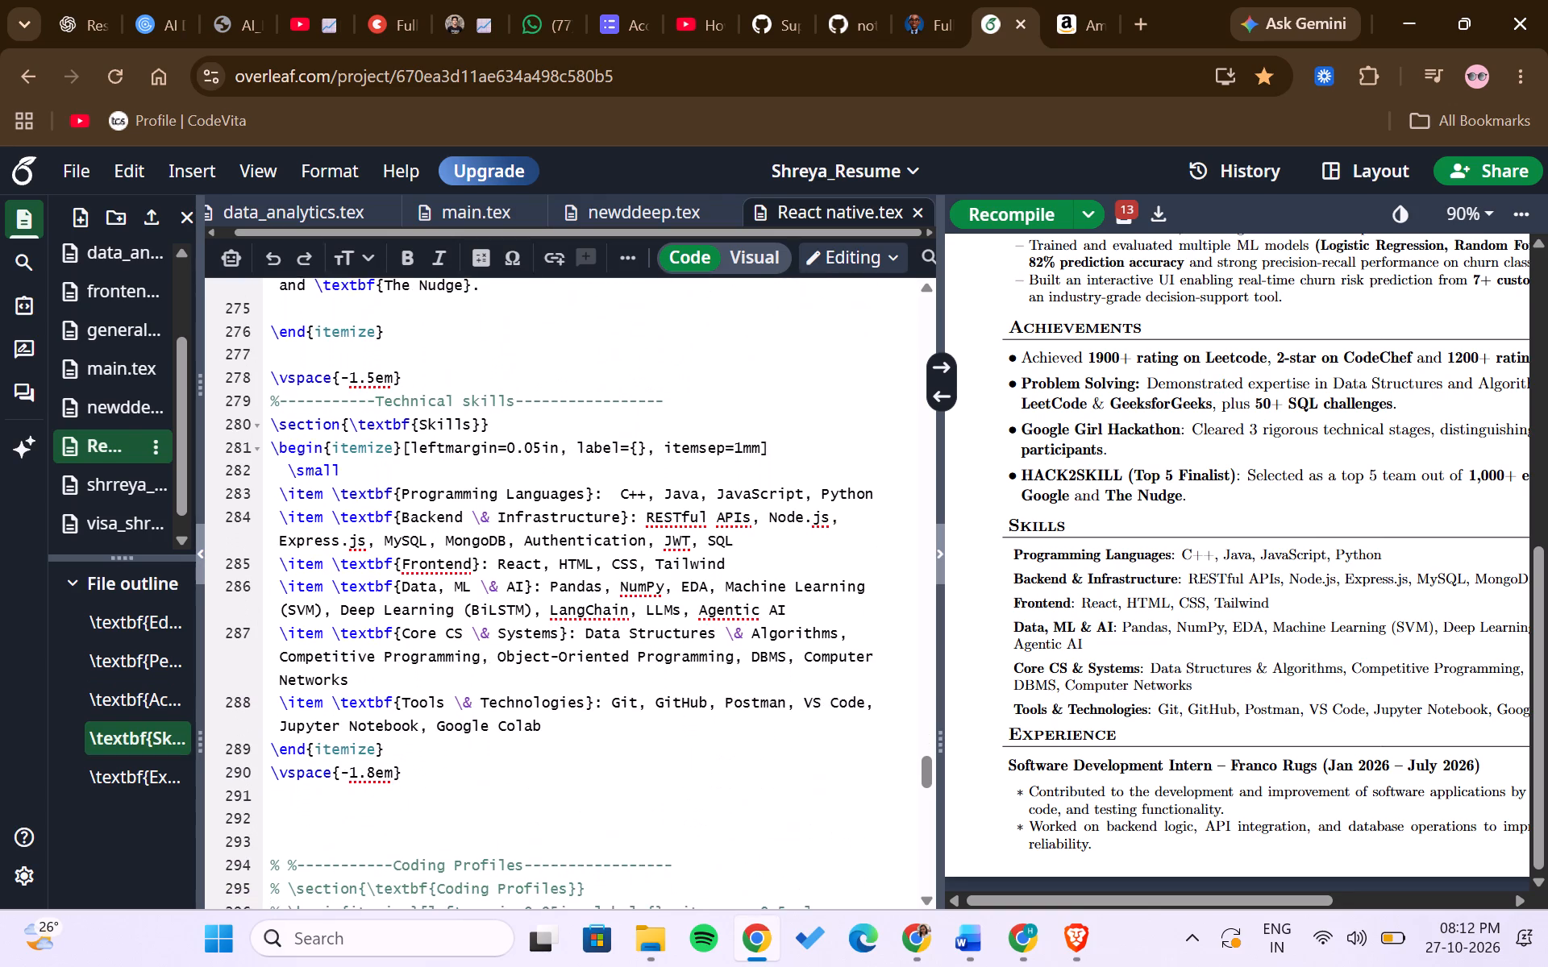
scroll(605, 690, down, 5)
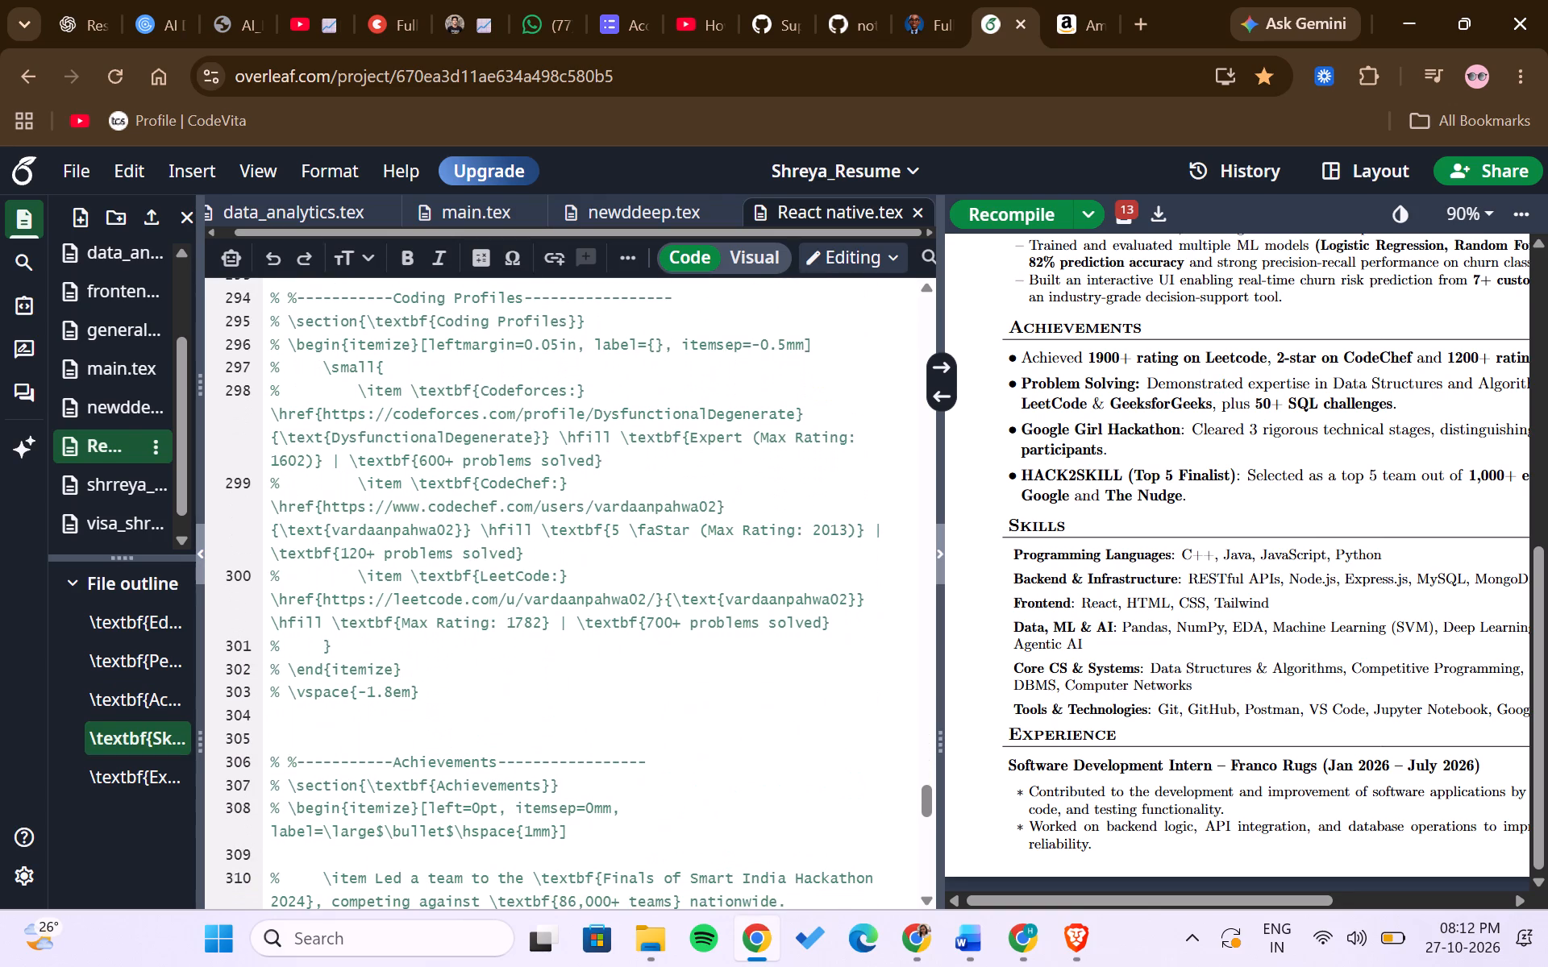
scroll(605, 690, up, 1)
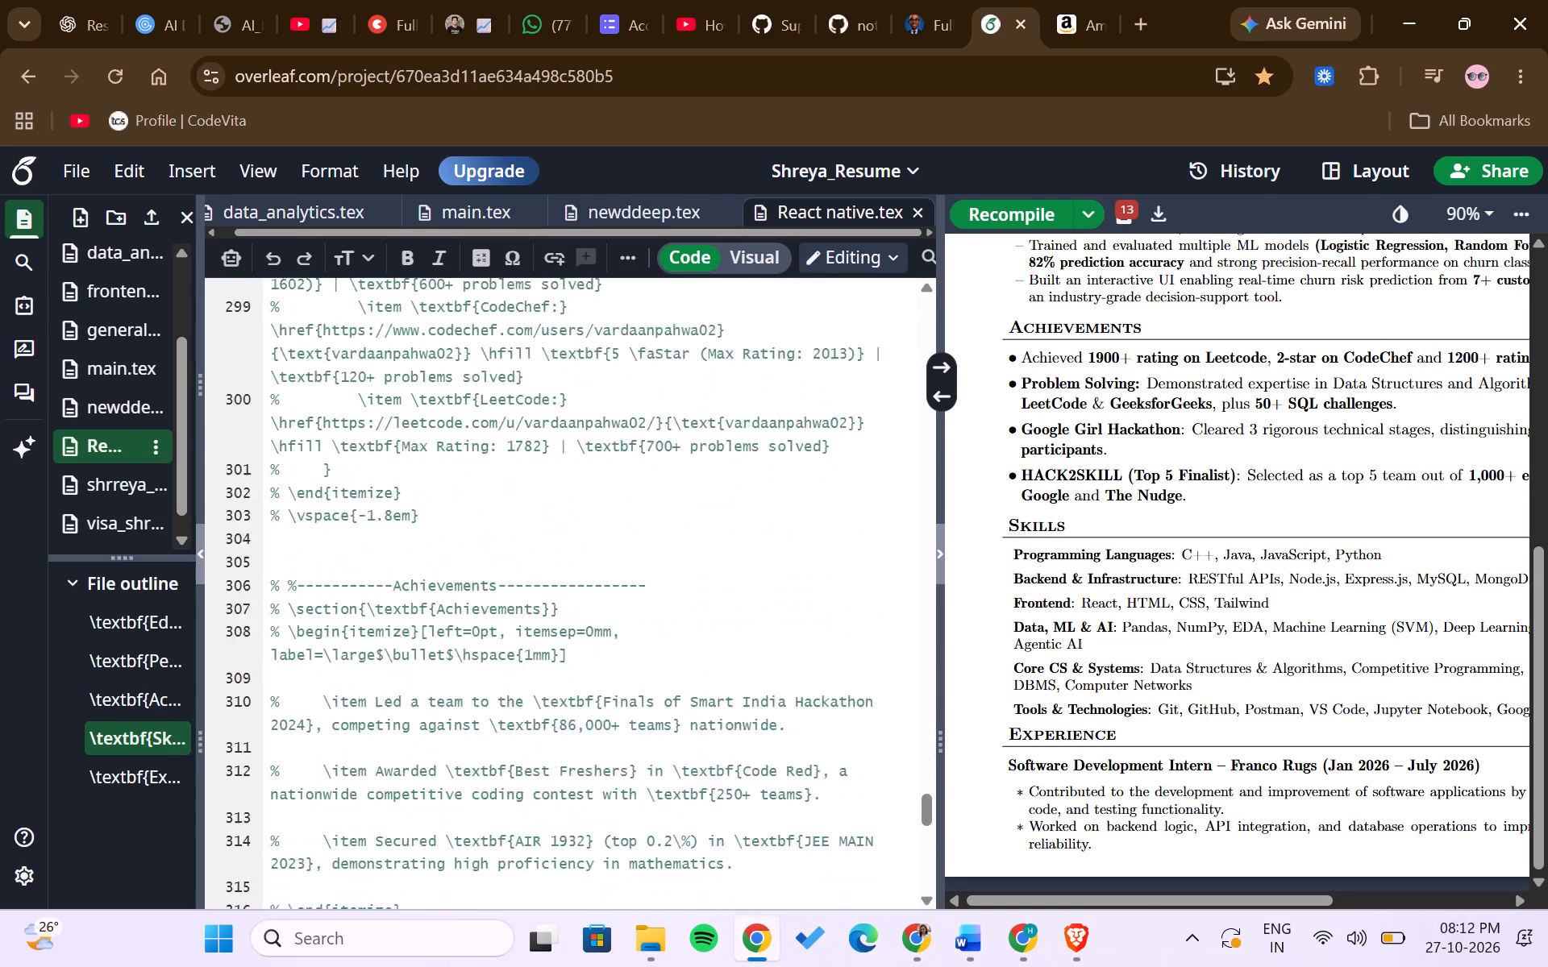
scroll(605, 690, up, 1)
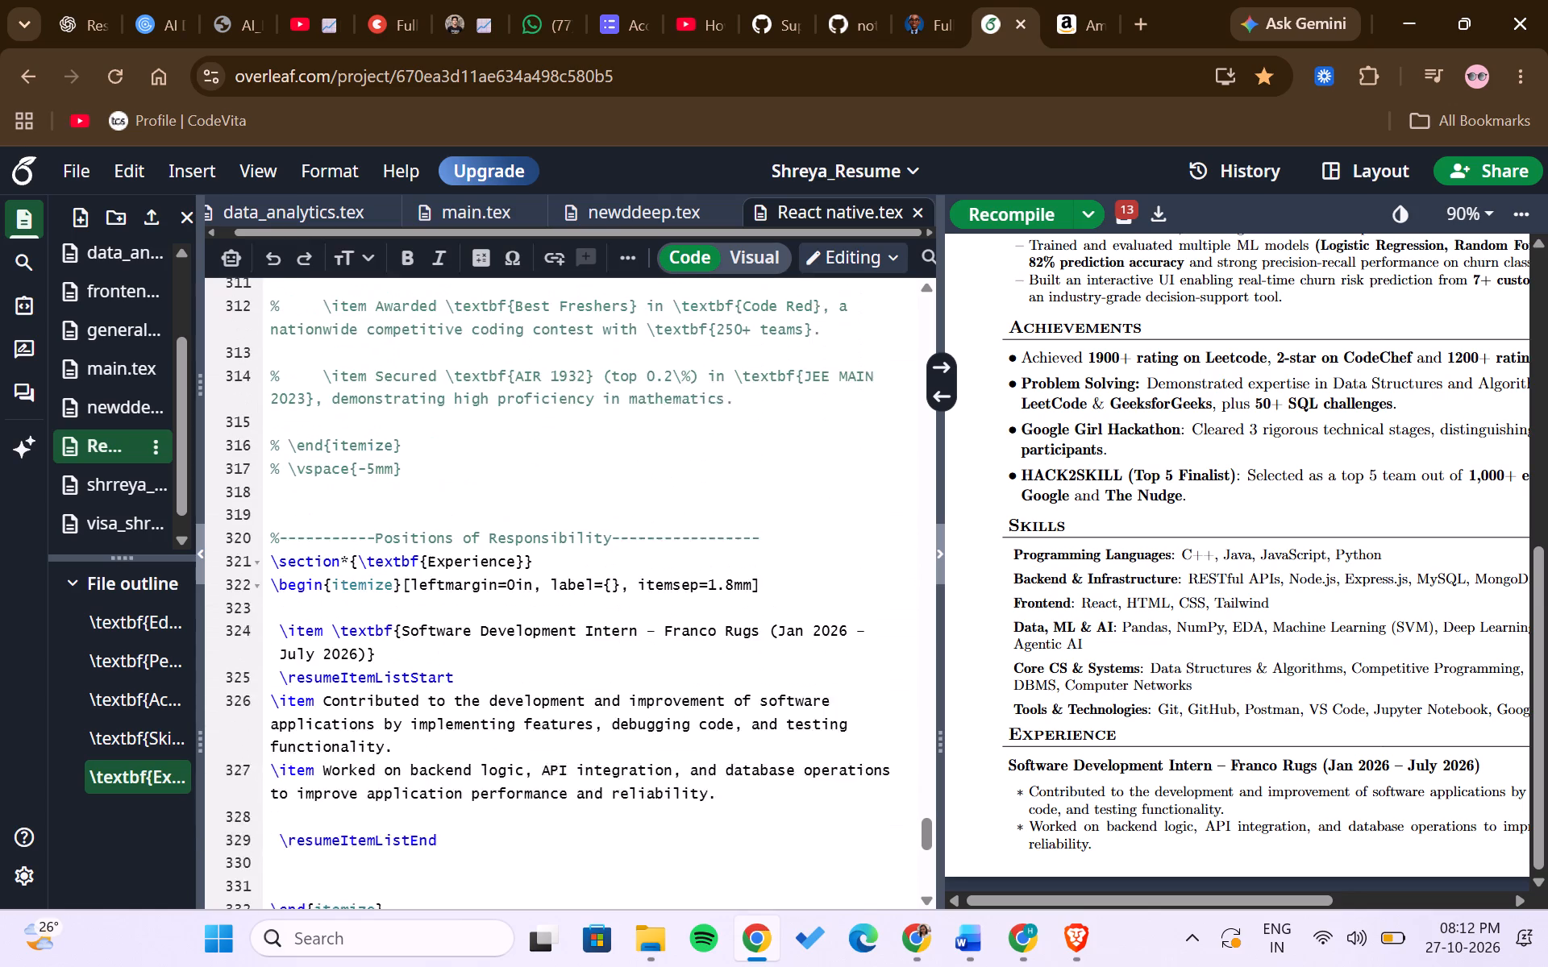
scroll(605, 690, up, 7)
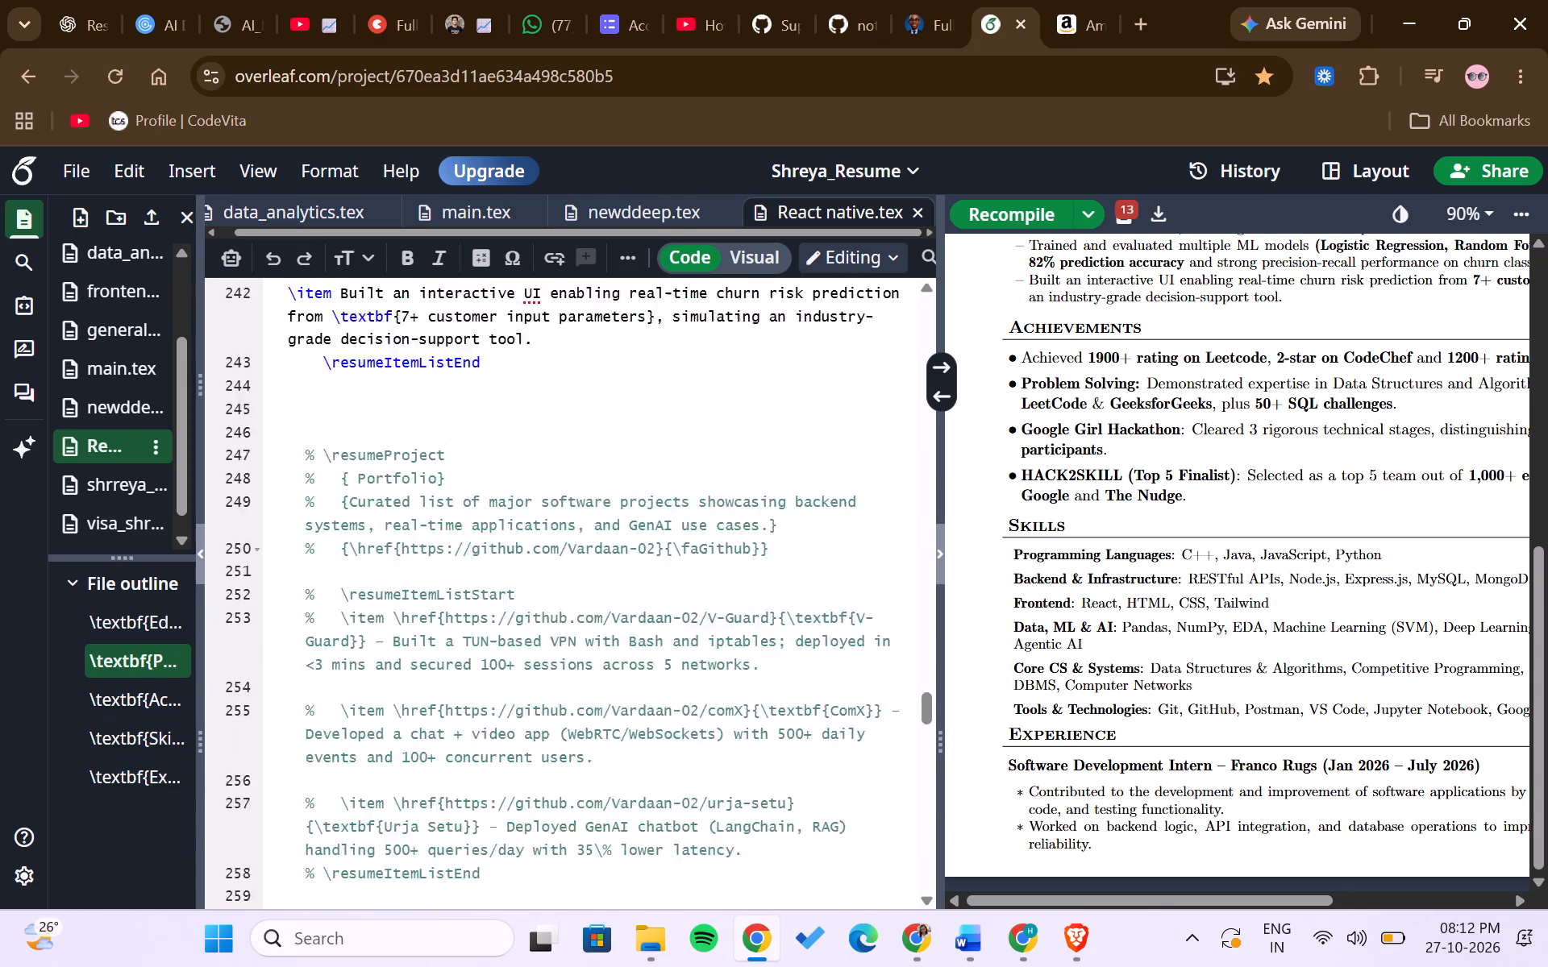
scroll(605, 690, up, 8)
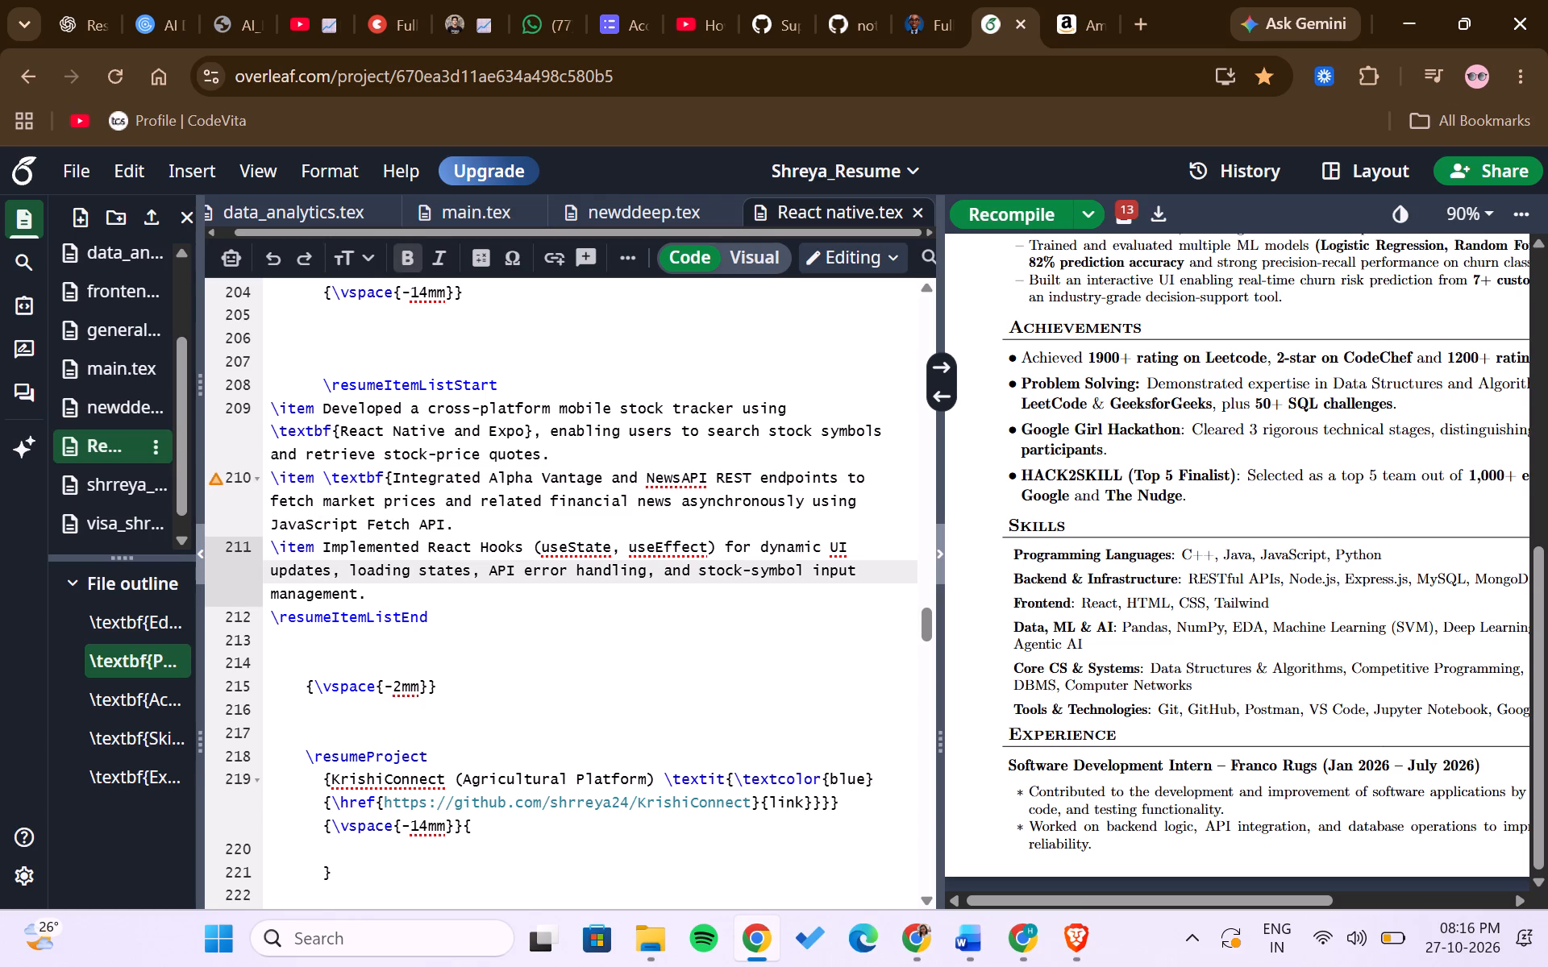
click(747, 472)
key(shift+braceright)
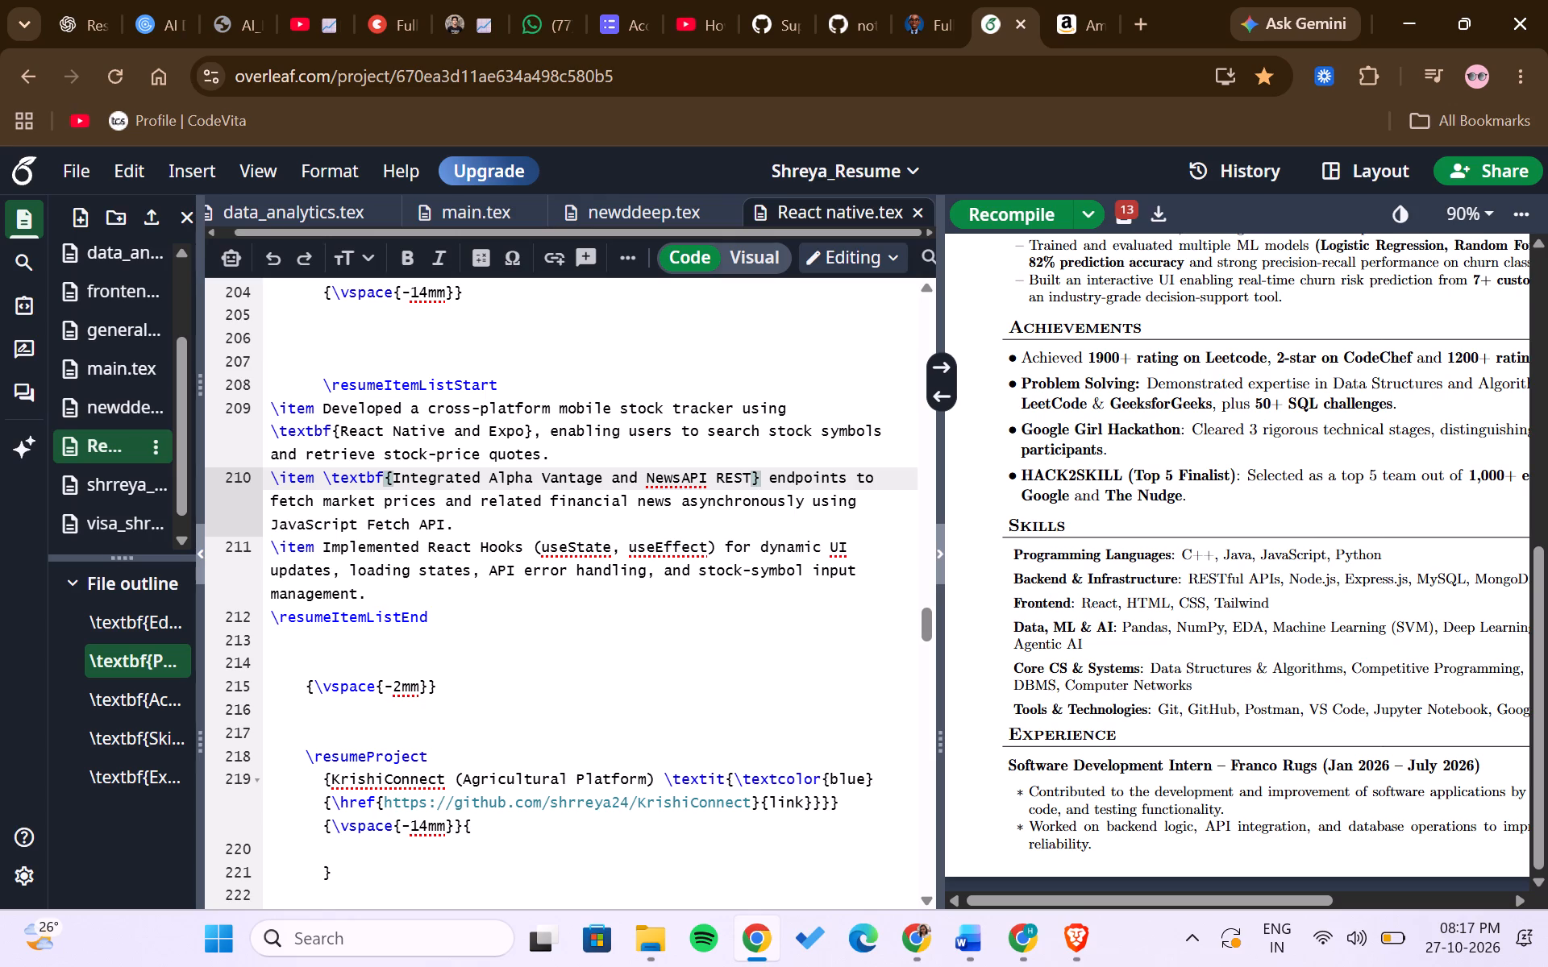
Wrap the third bullet's phrase from "dynamic UI updates" through "stock-symbol" in the copied \textit{} command.
click(759, 548)
key(ctrl+v)
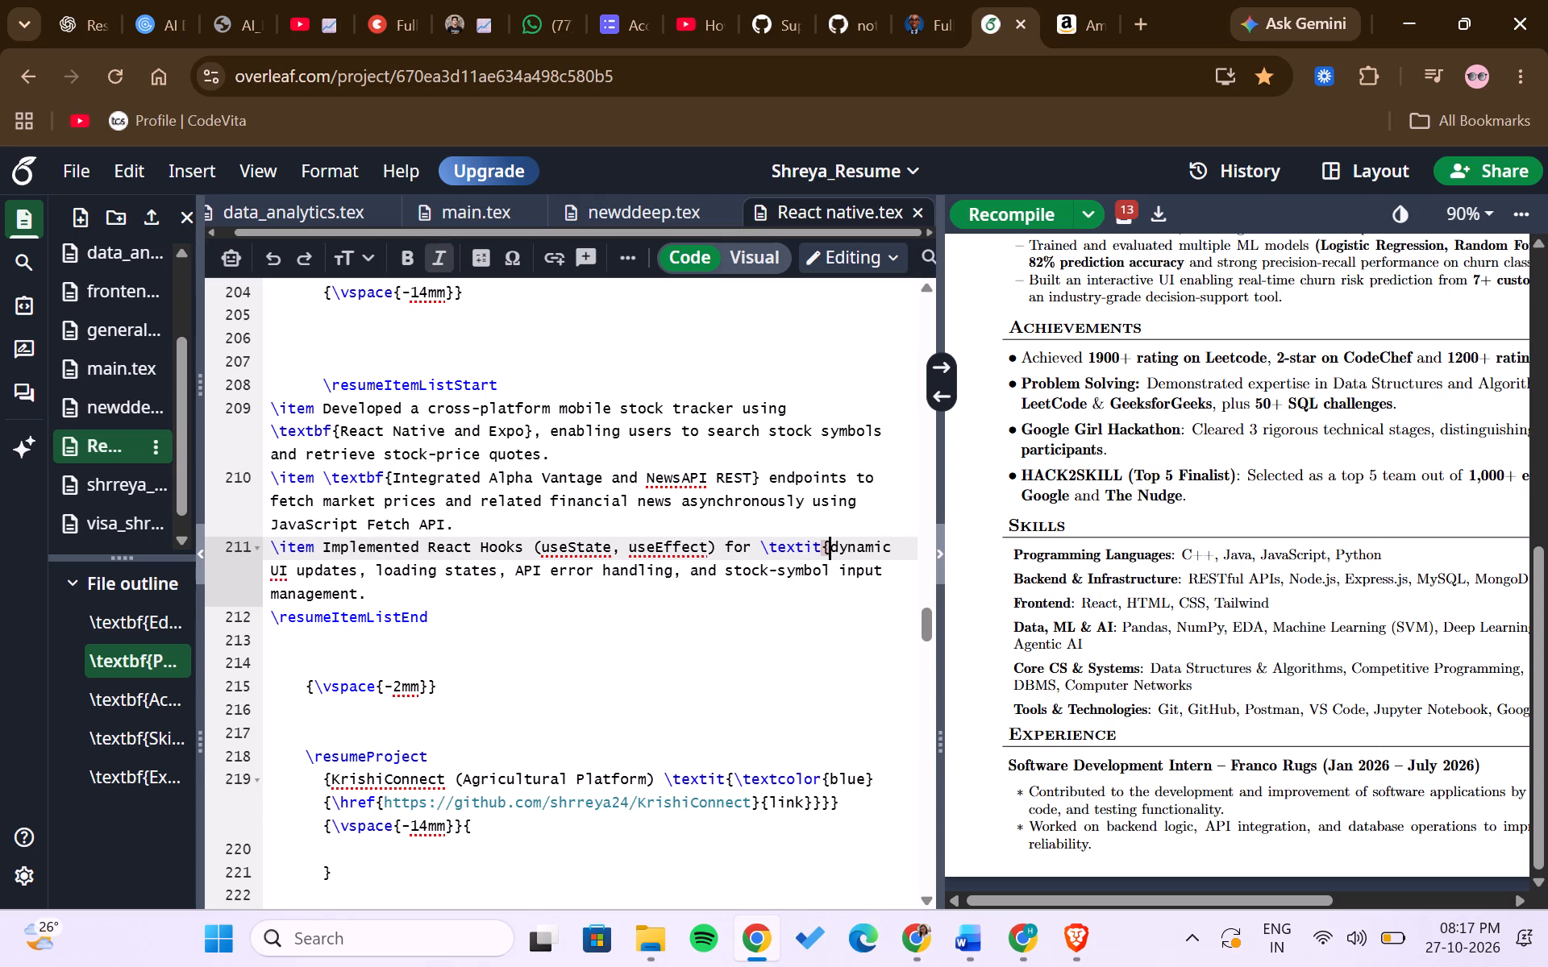
click(826, 571)
key(shift+braceright)
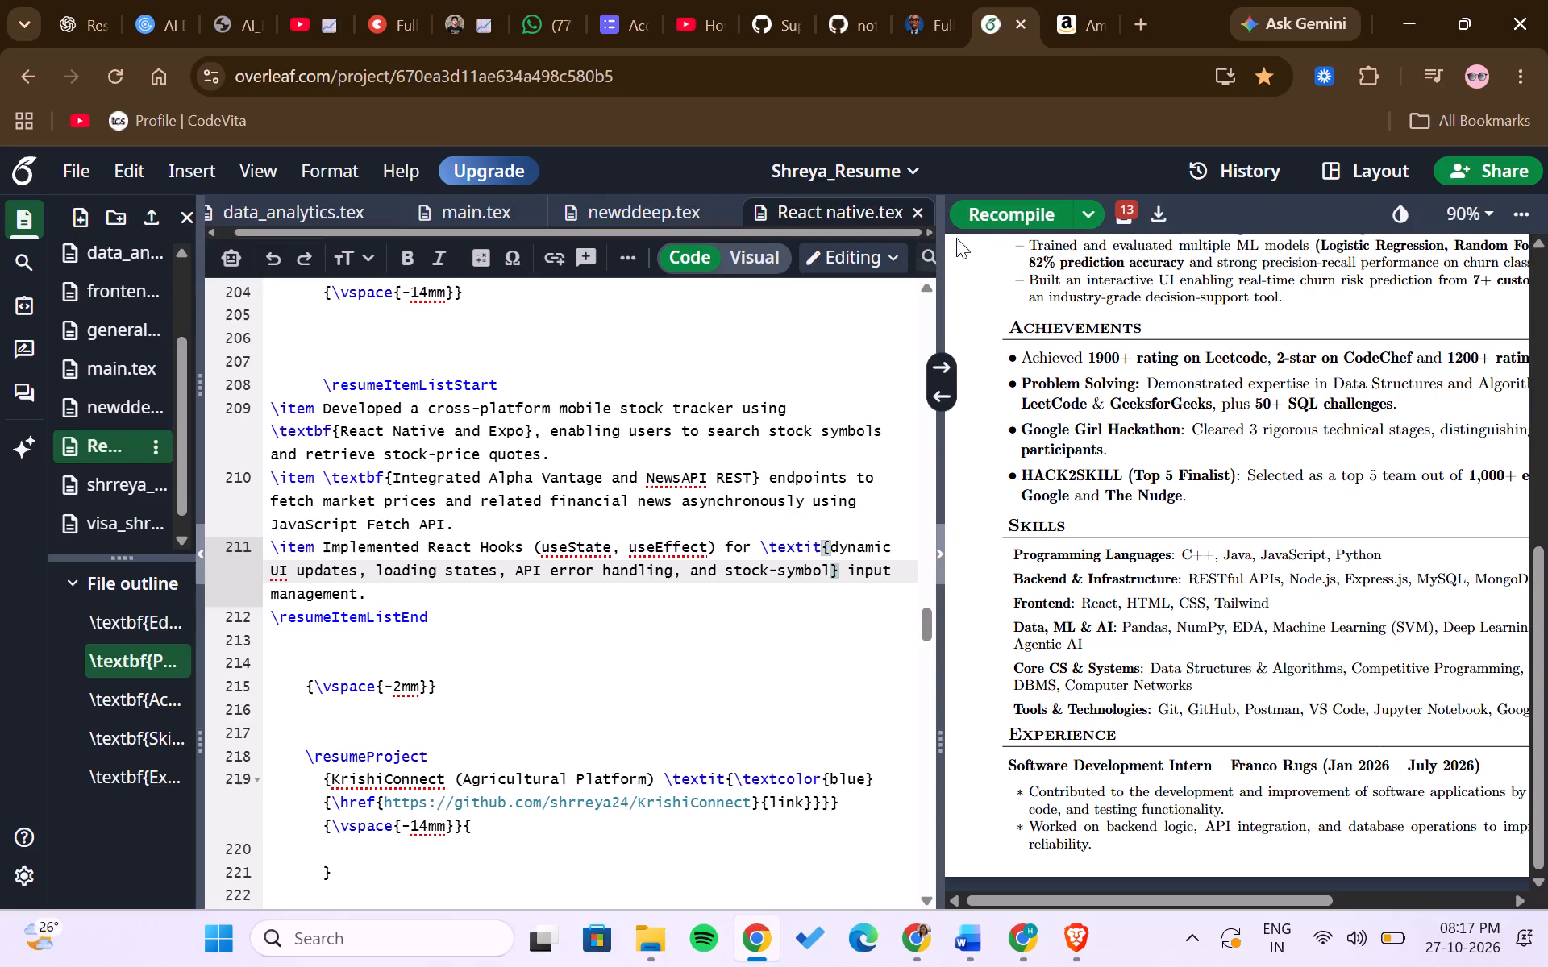
Recompile the resume and check the Stock Market Tracker bullets in the PDF preview.
click(1014, 208)
scroll(1239, 517, up, 4)
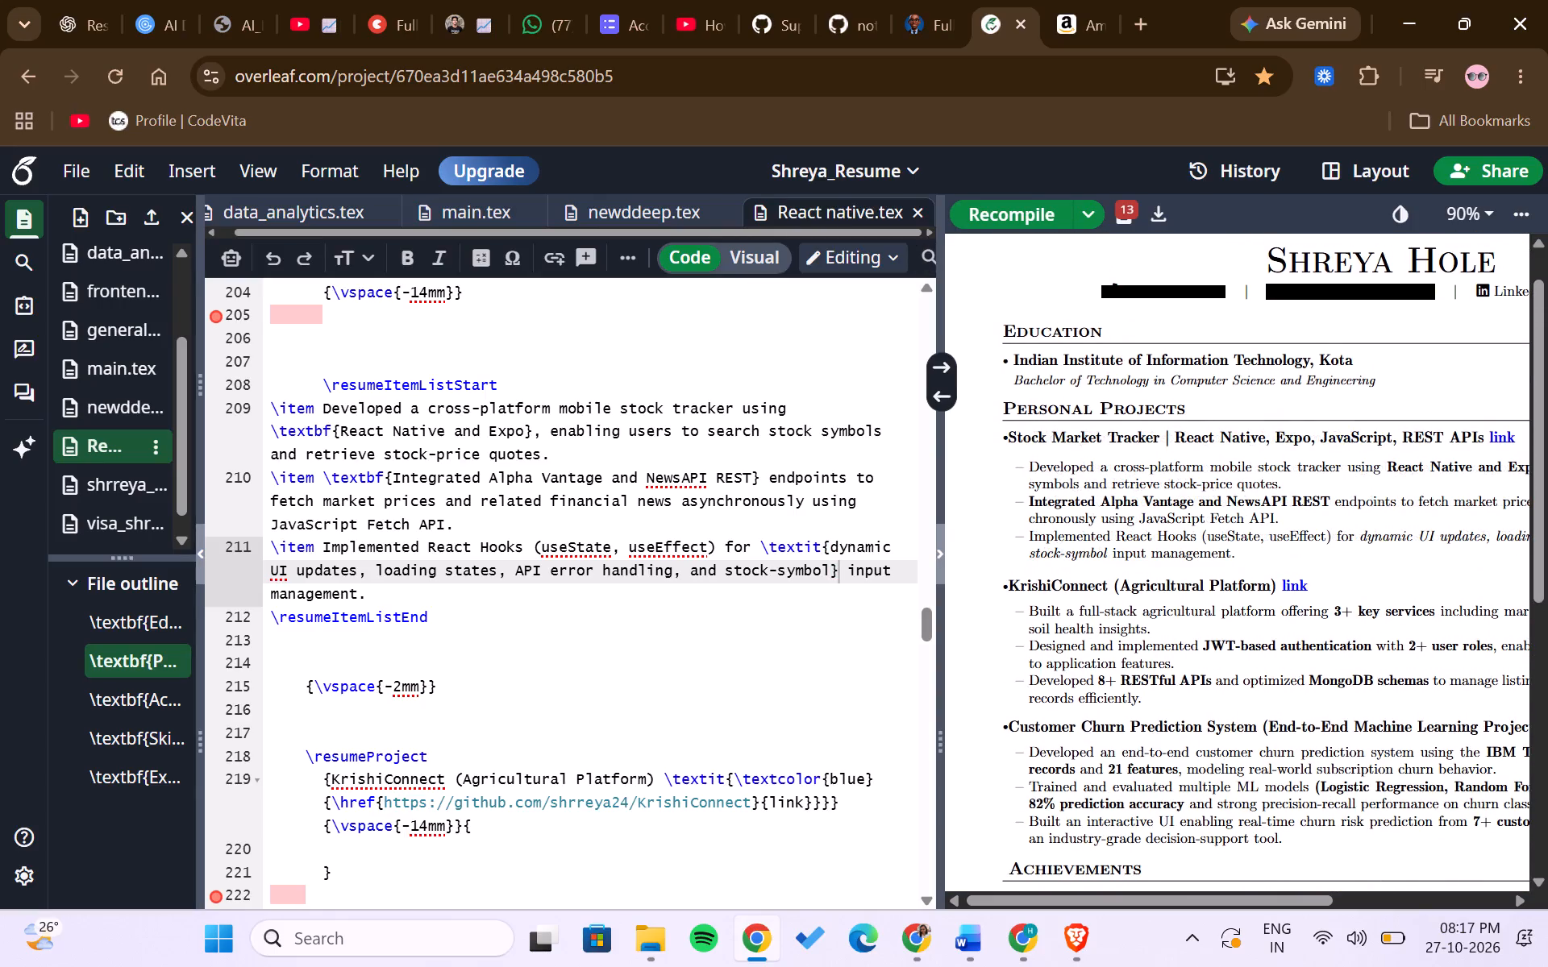
scroll(1239, 517, left, 1)
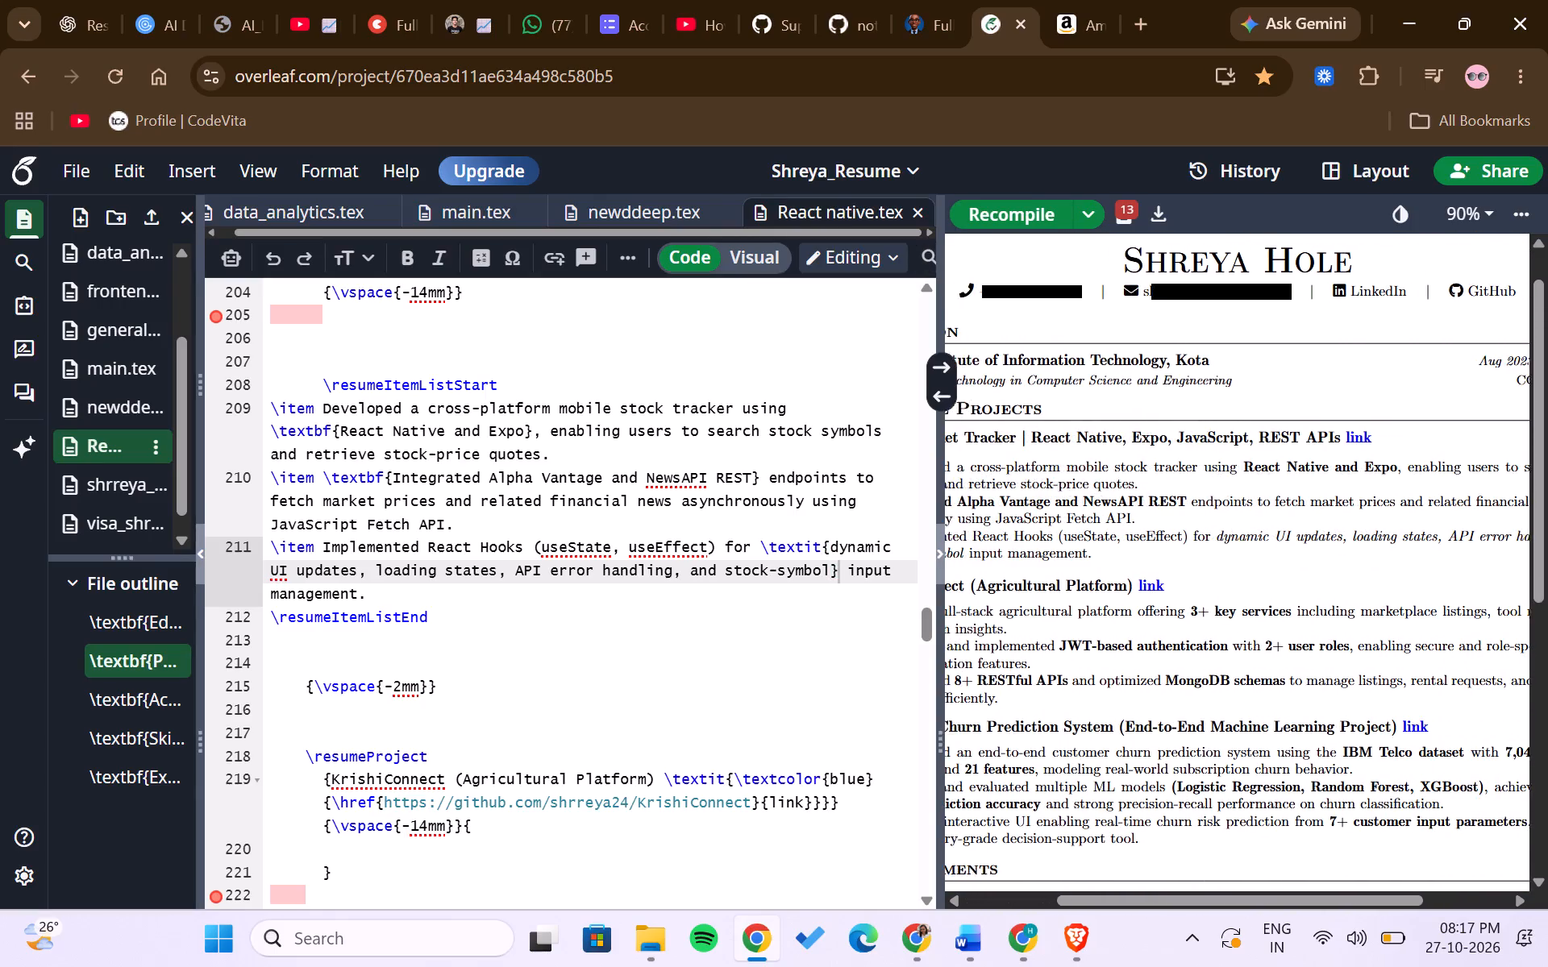
scroll(1239, 517, left, 1)
Change the third bullet's command before "dynamic UI updates" to \textbf and recompile the resume.
click(826, 546)
key(BackSpace)
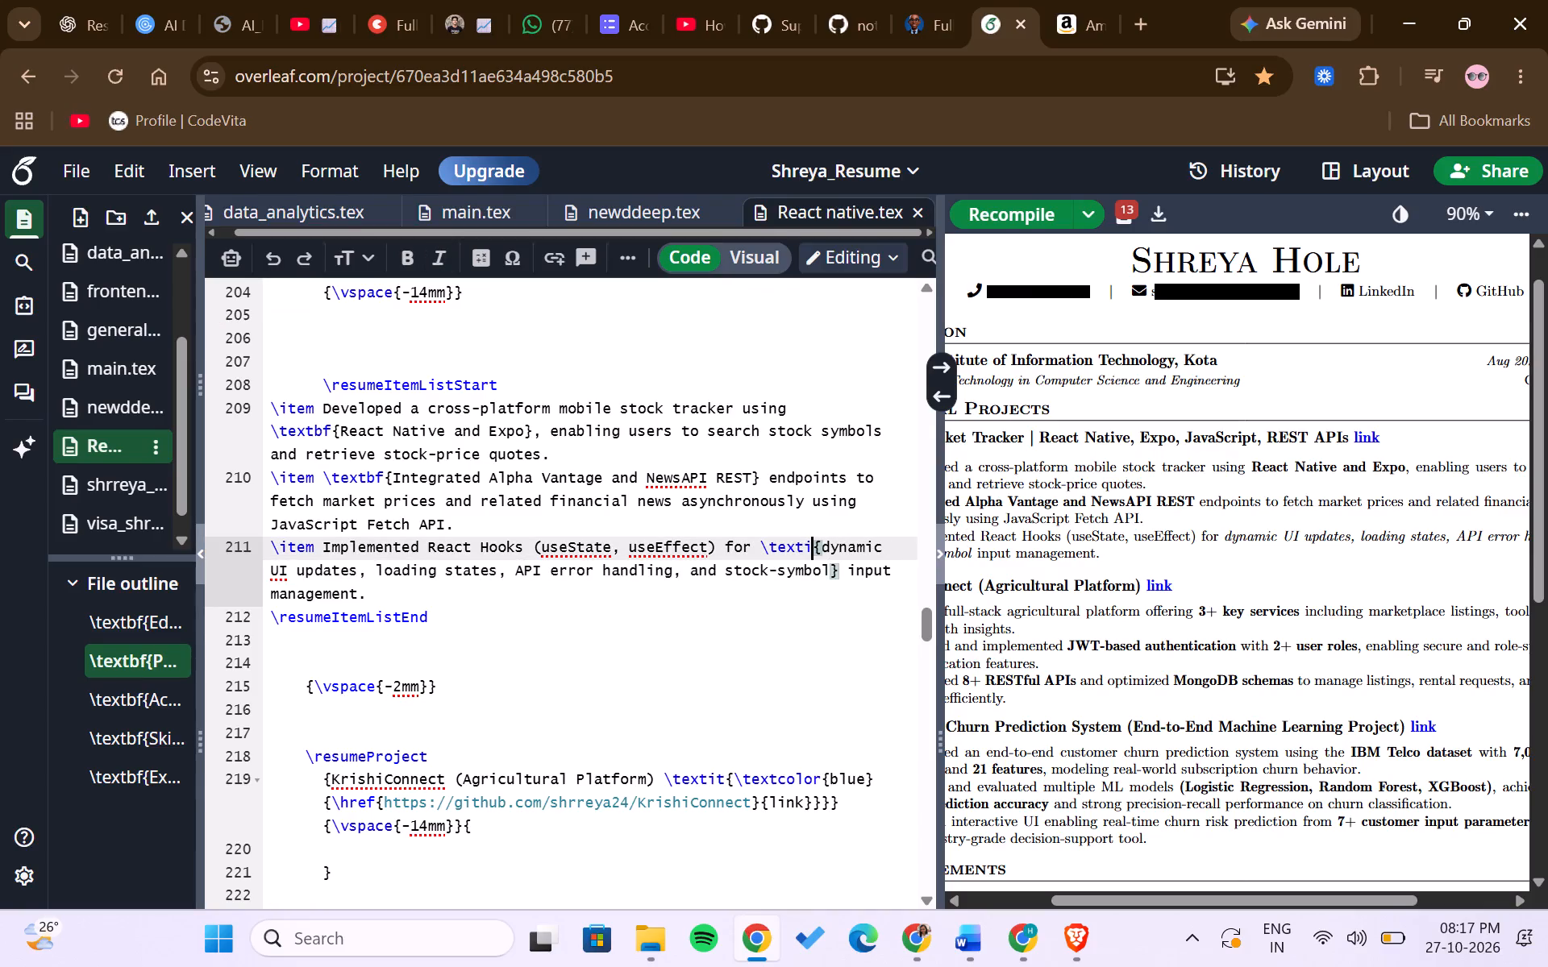
key(BackSpace)
text(bf)
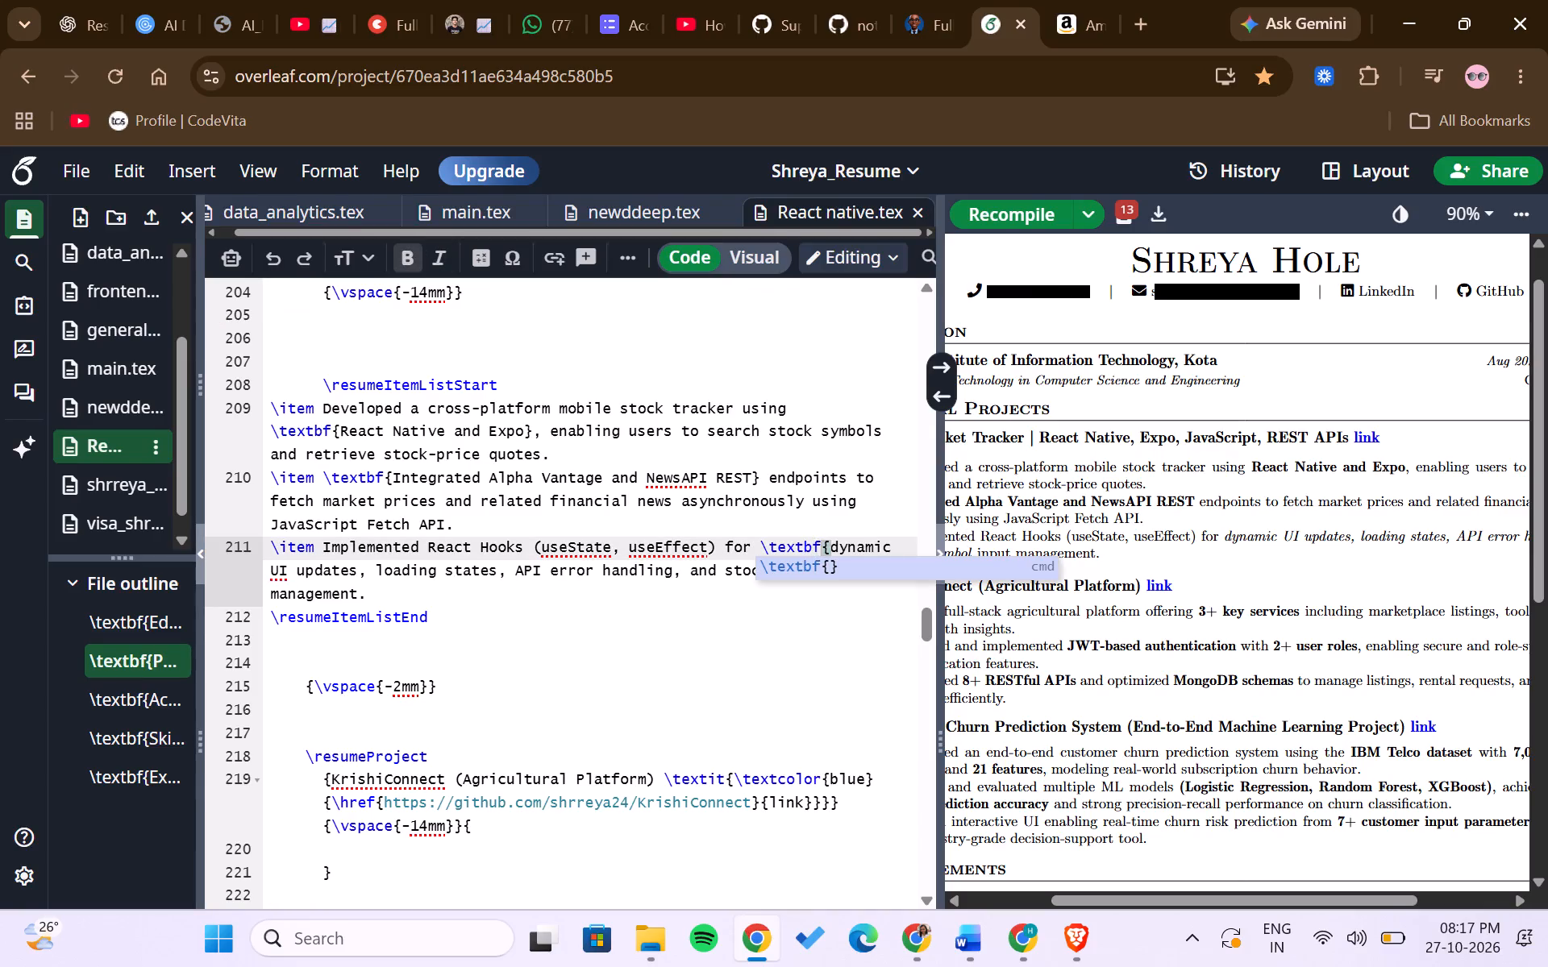
click(1029, 199)
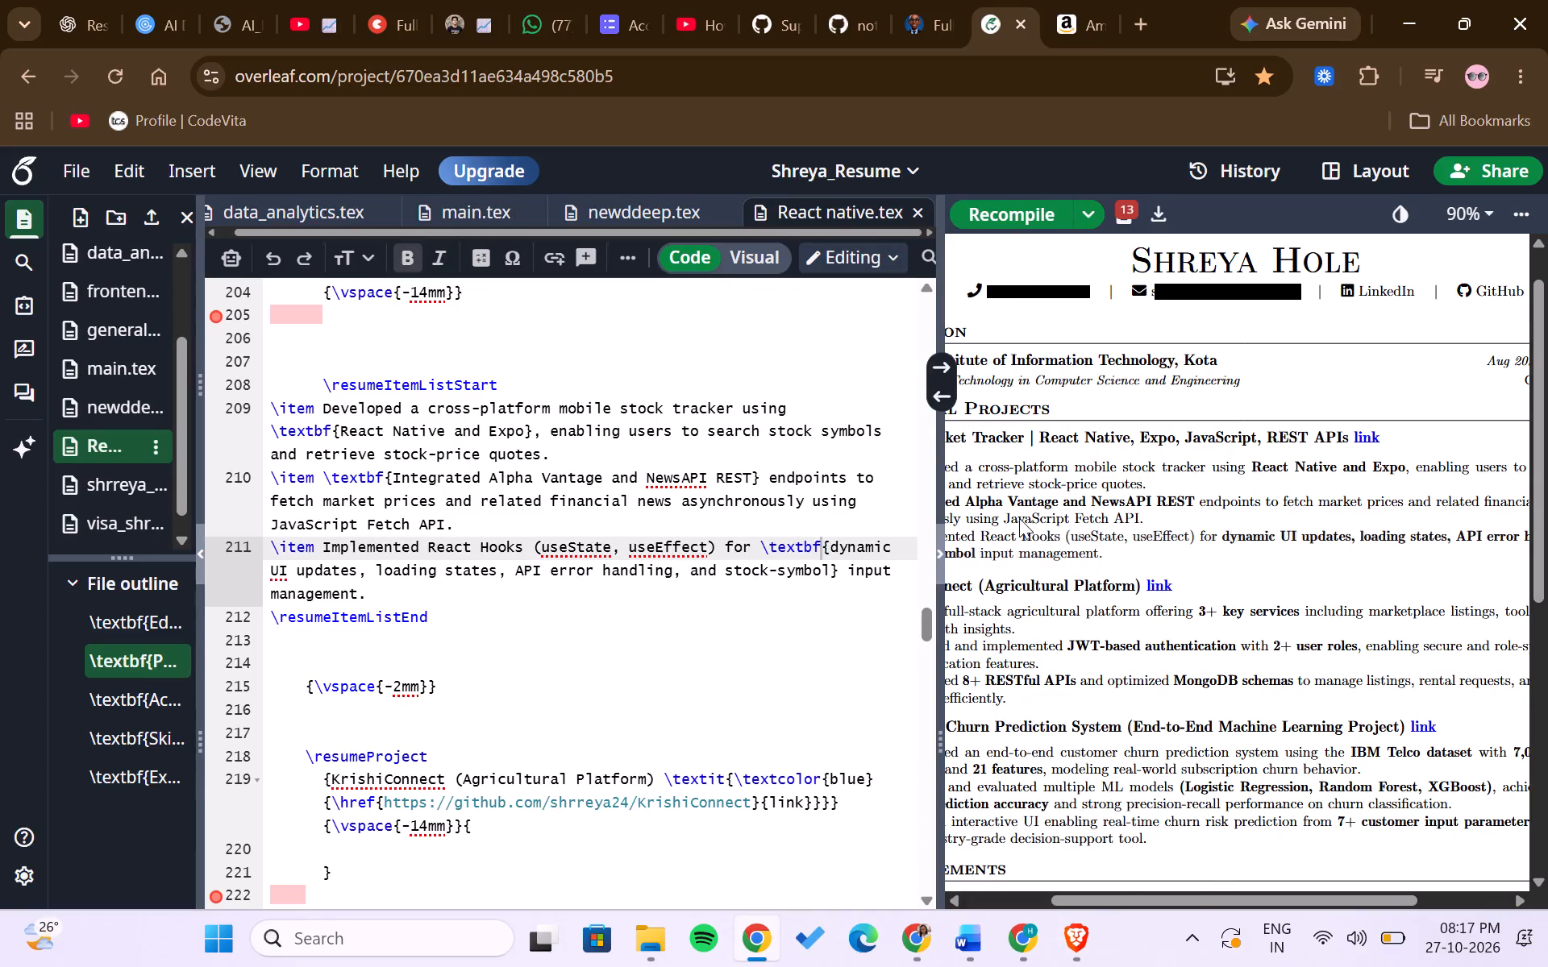
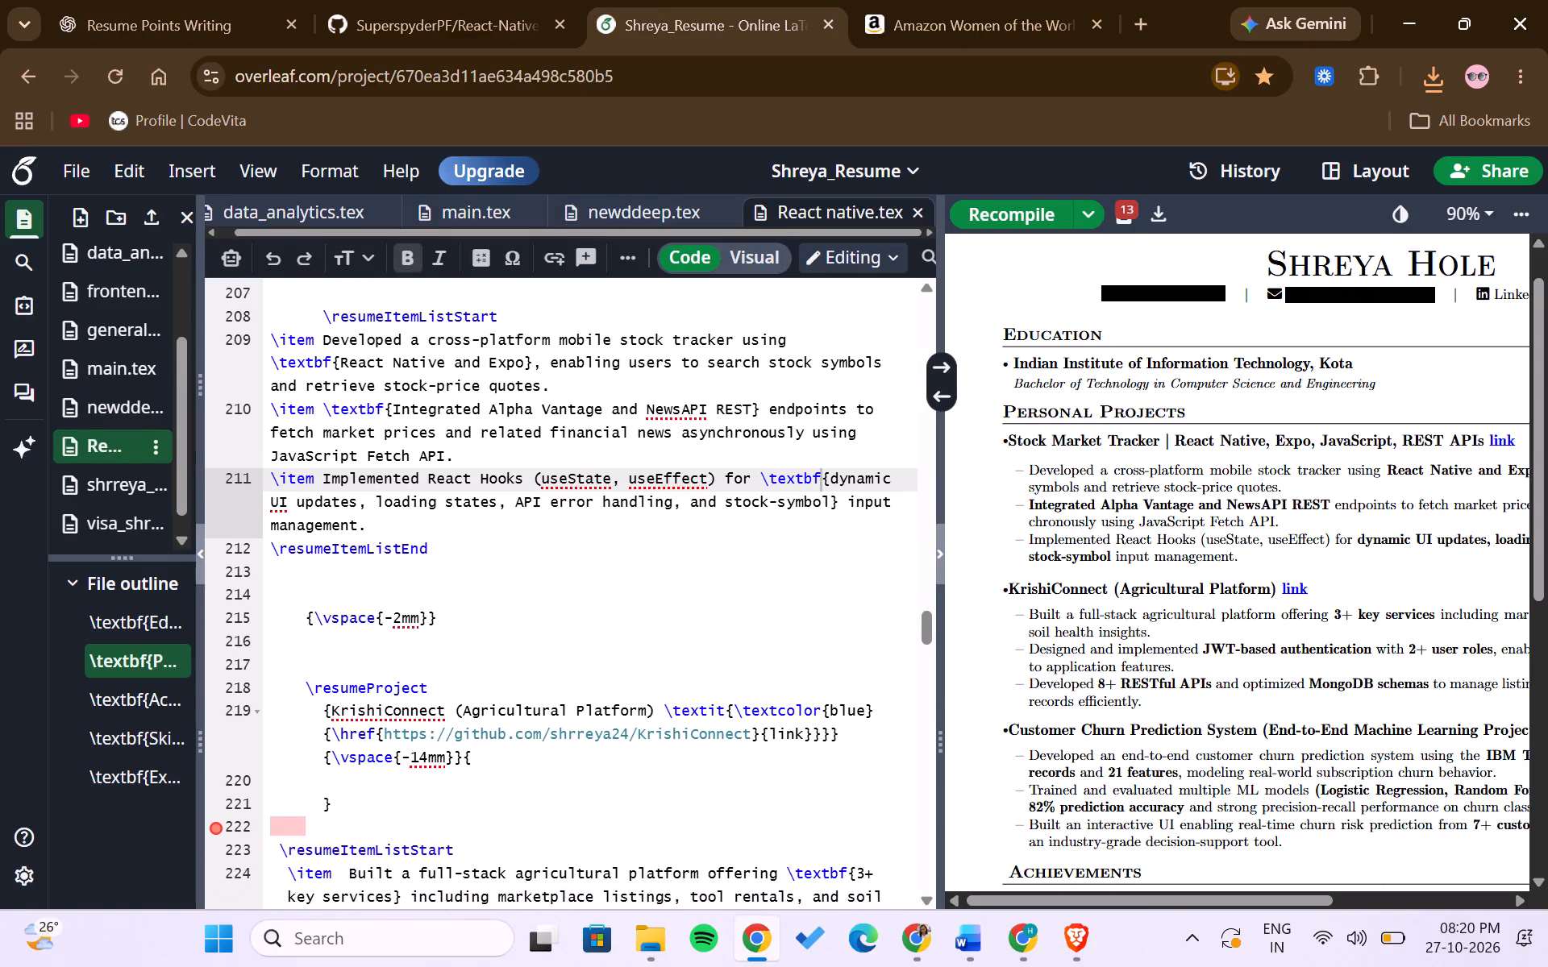
scroll(406, 640, down, 3)
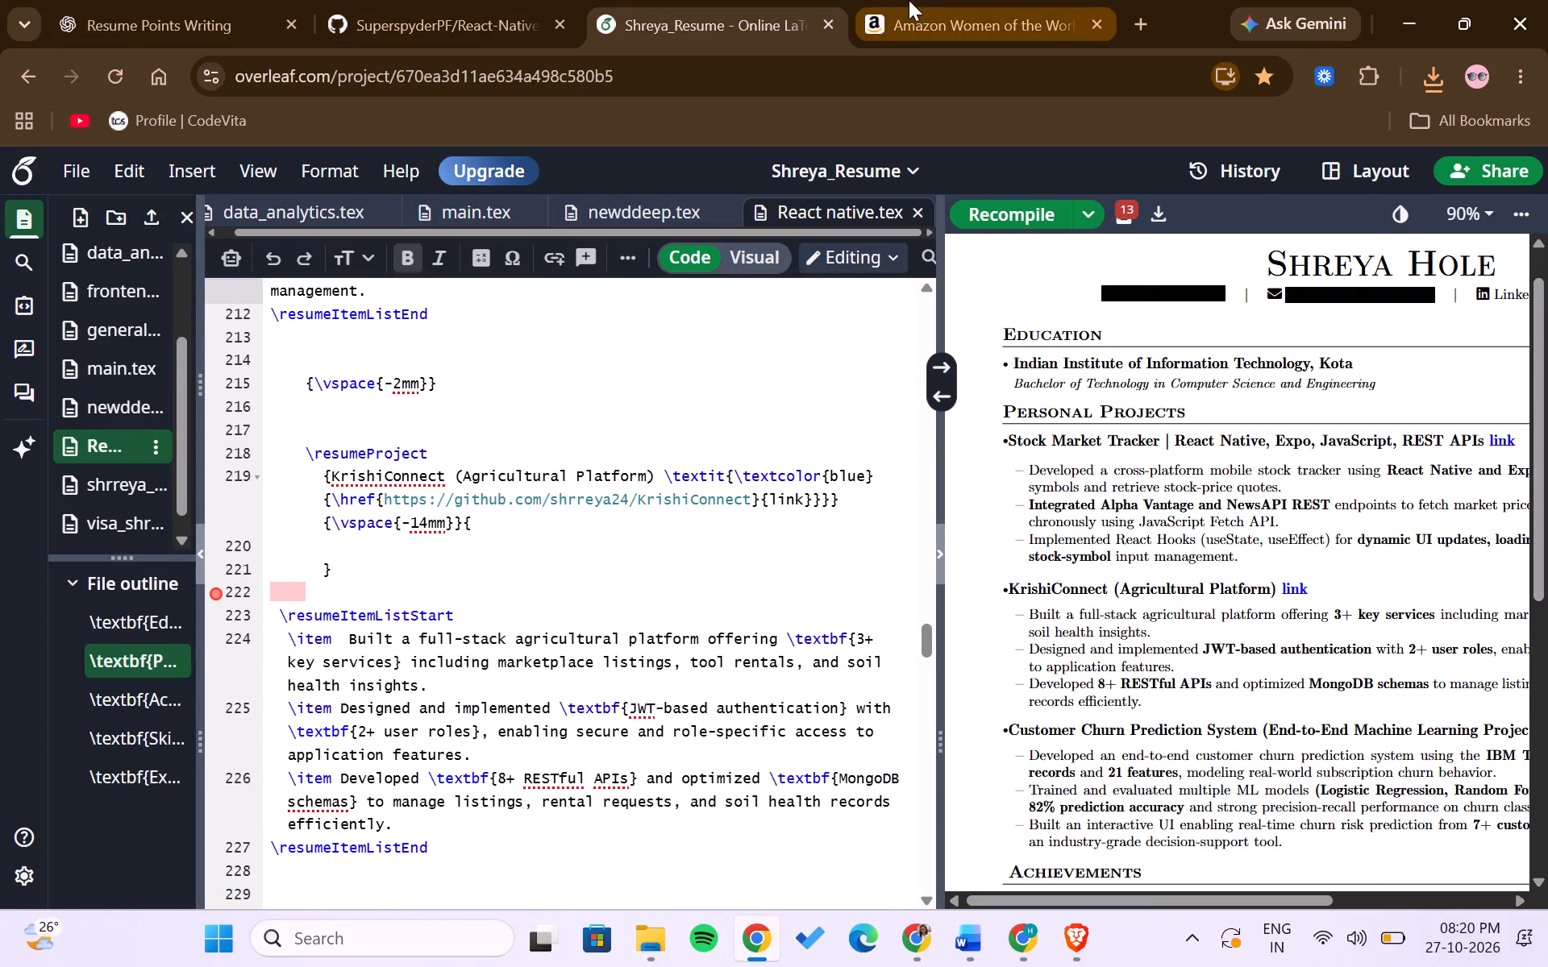
Close the Amazon Women of the World tab.
click(1093, 15)
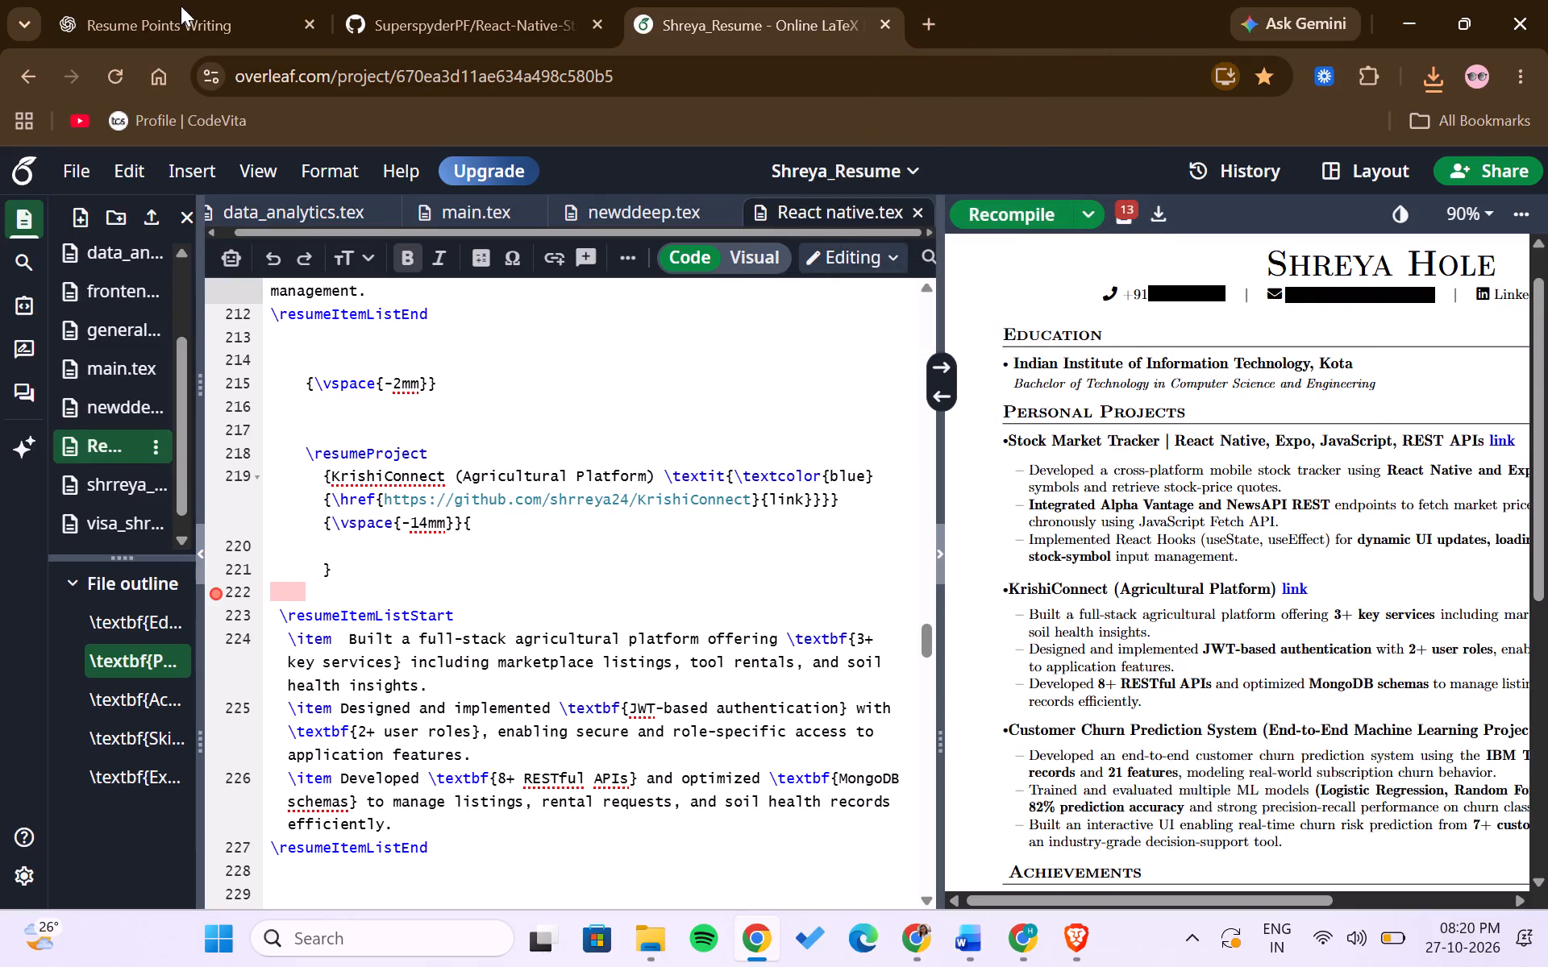
Open YouTube in a new tab and search for "fintech tracker react native".
click(934, 19)
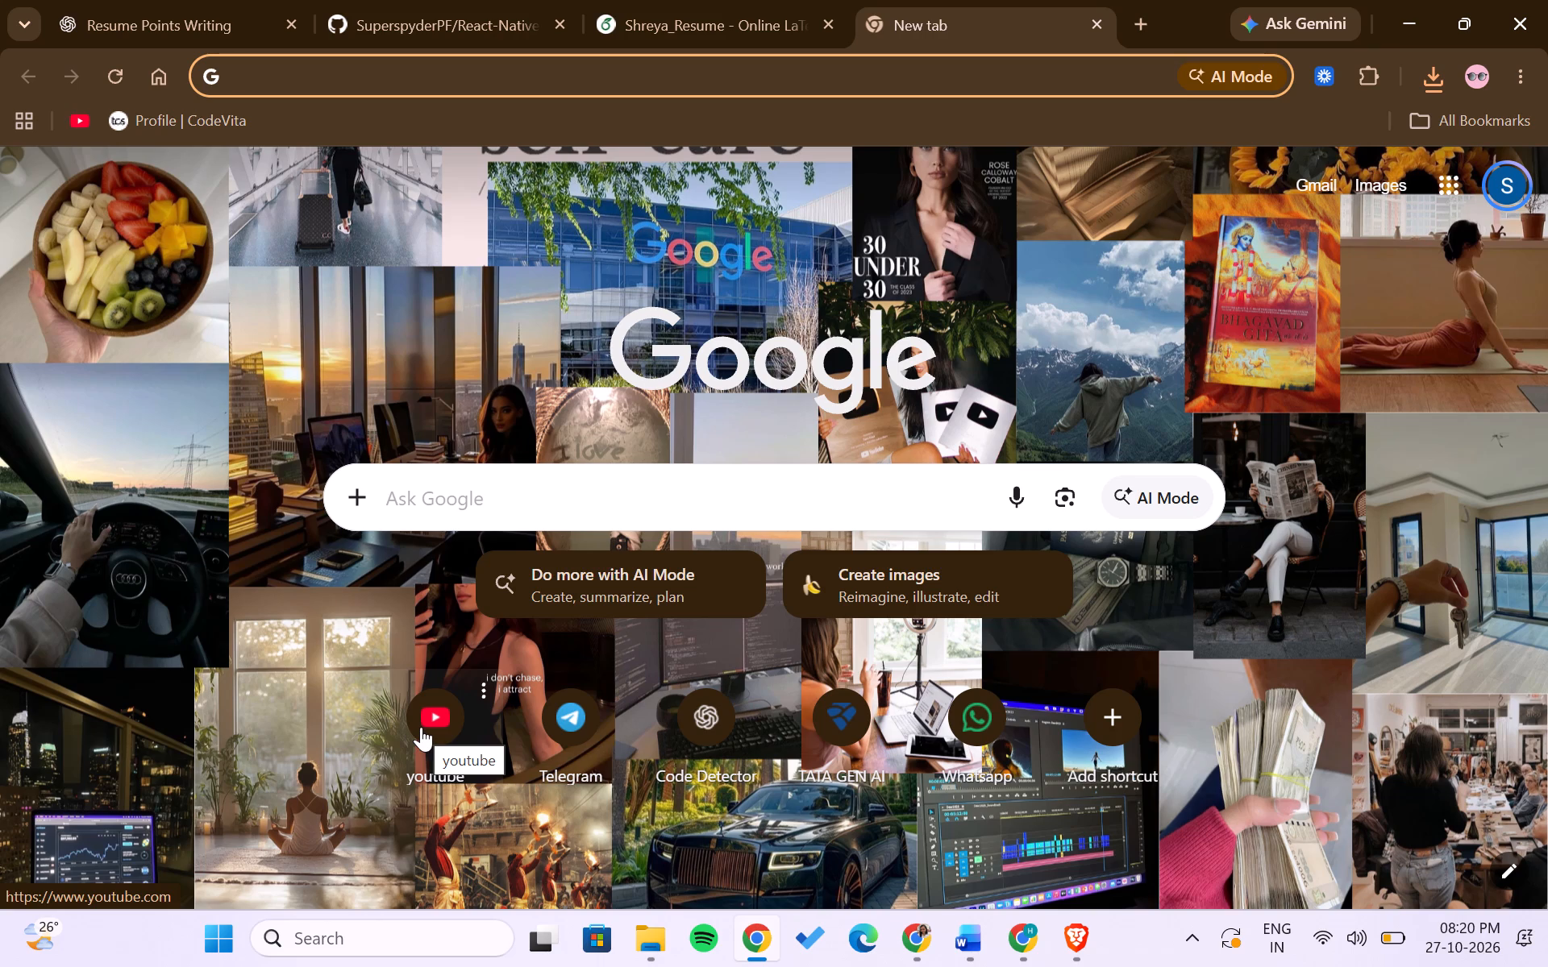
click(421, 727)
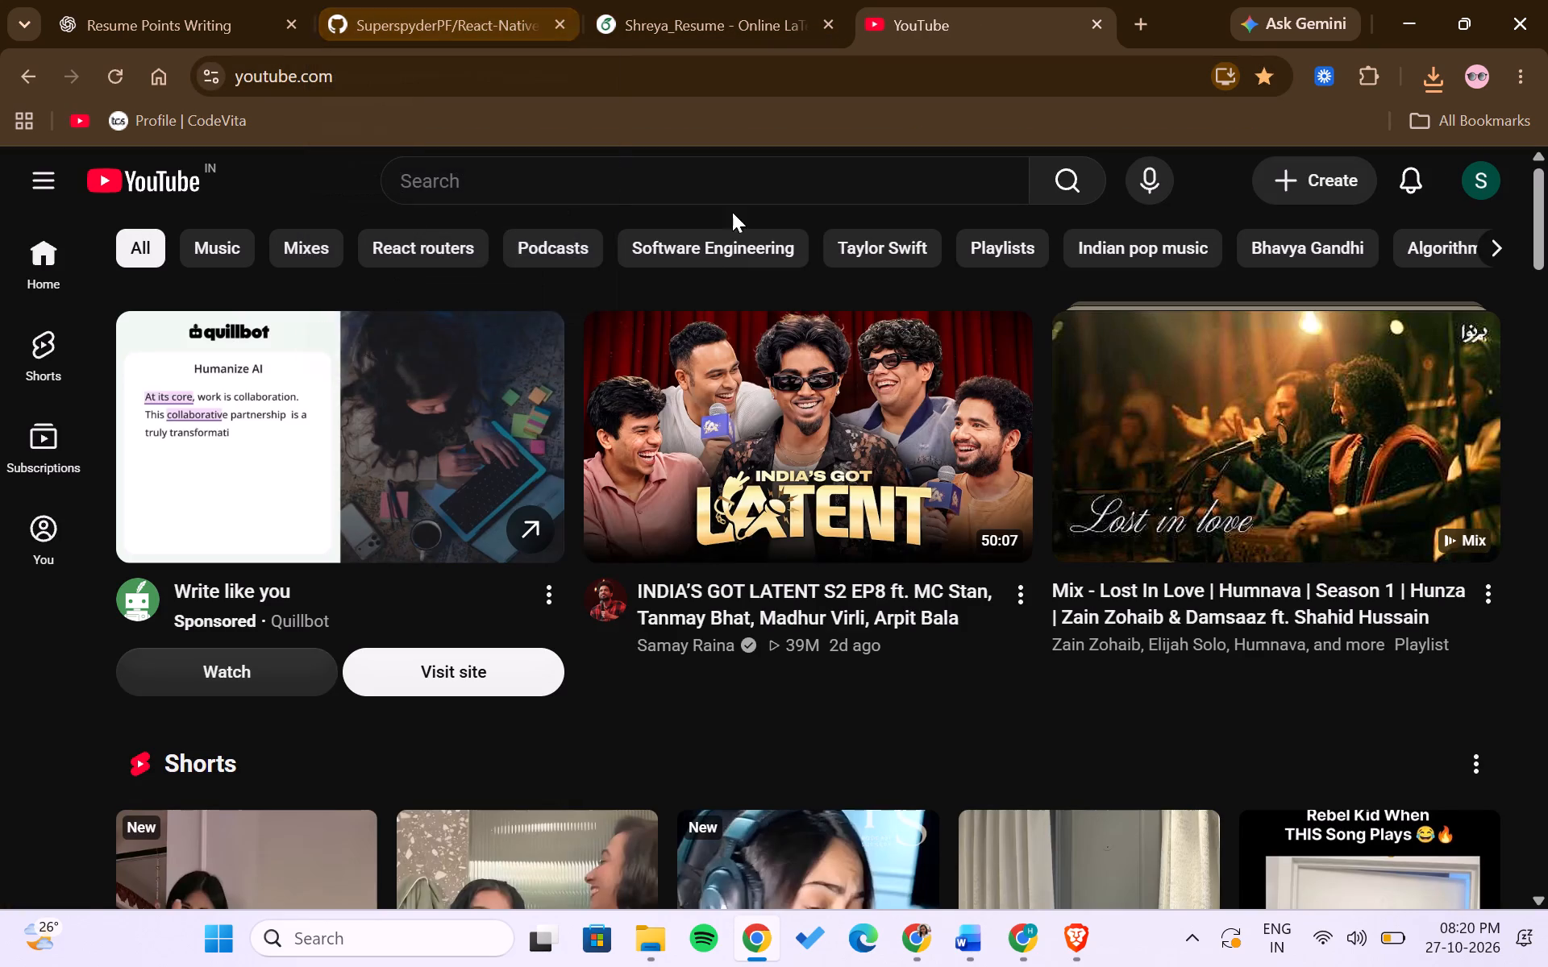
click(697, 165)
text(fintech)
key(space)
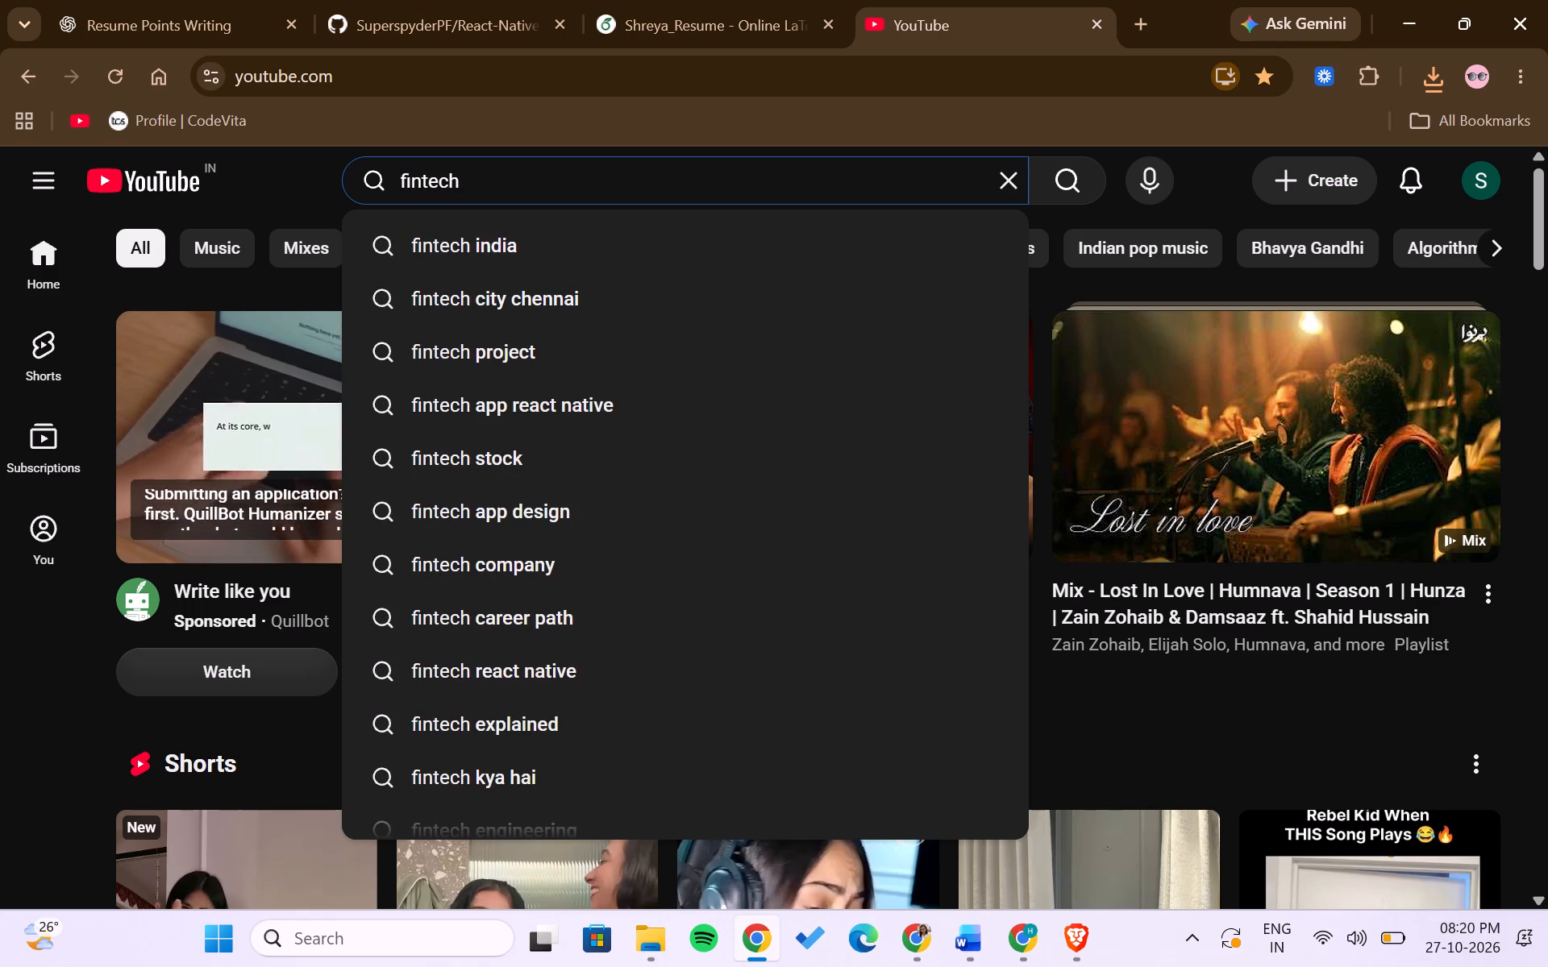
key(ctrl+a)
key(ctrl+v)
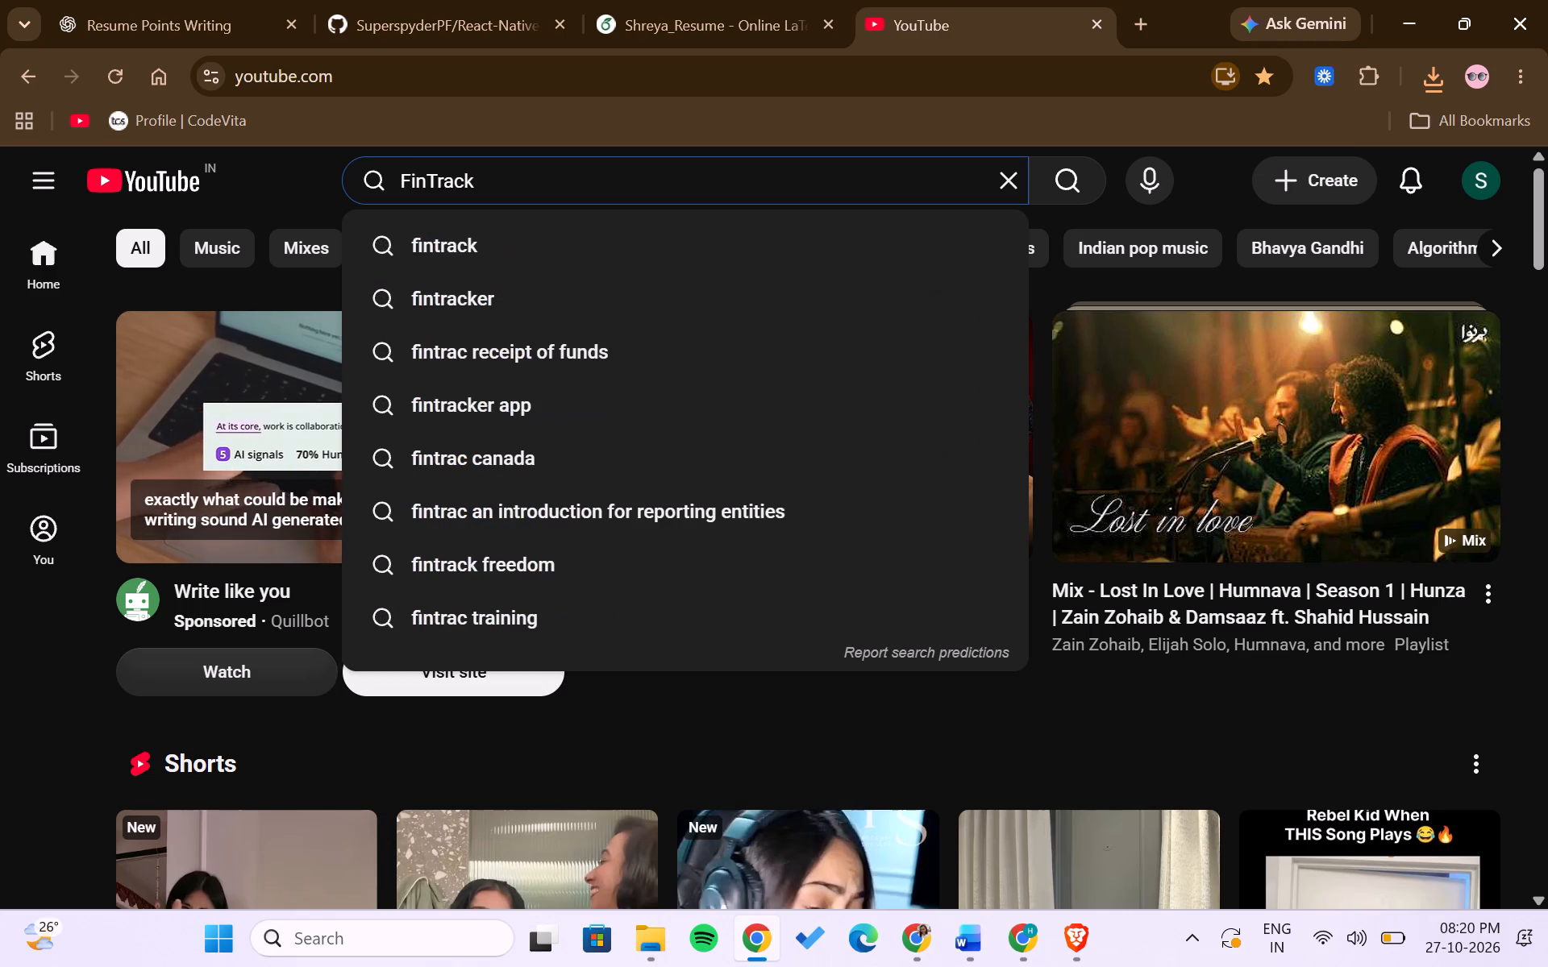
key(BackSpace)
key(BackSpace)
key(BackSpace)
key(BackSpace)
key(BackSpace)
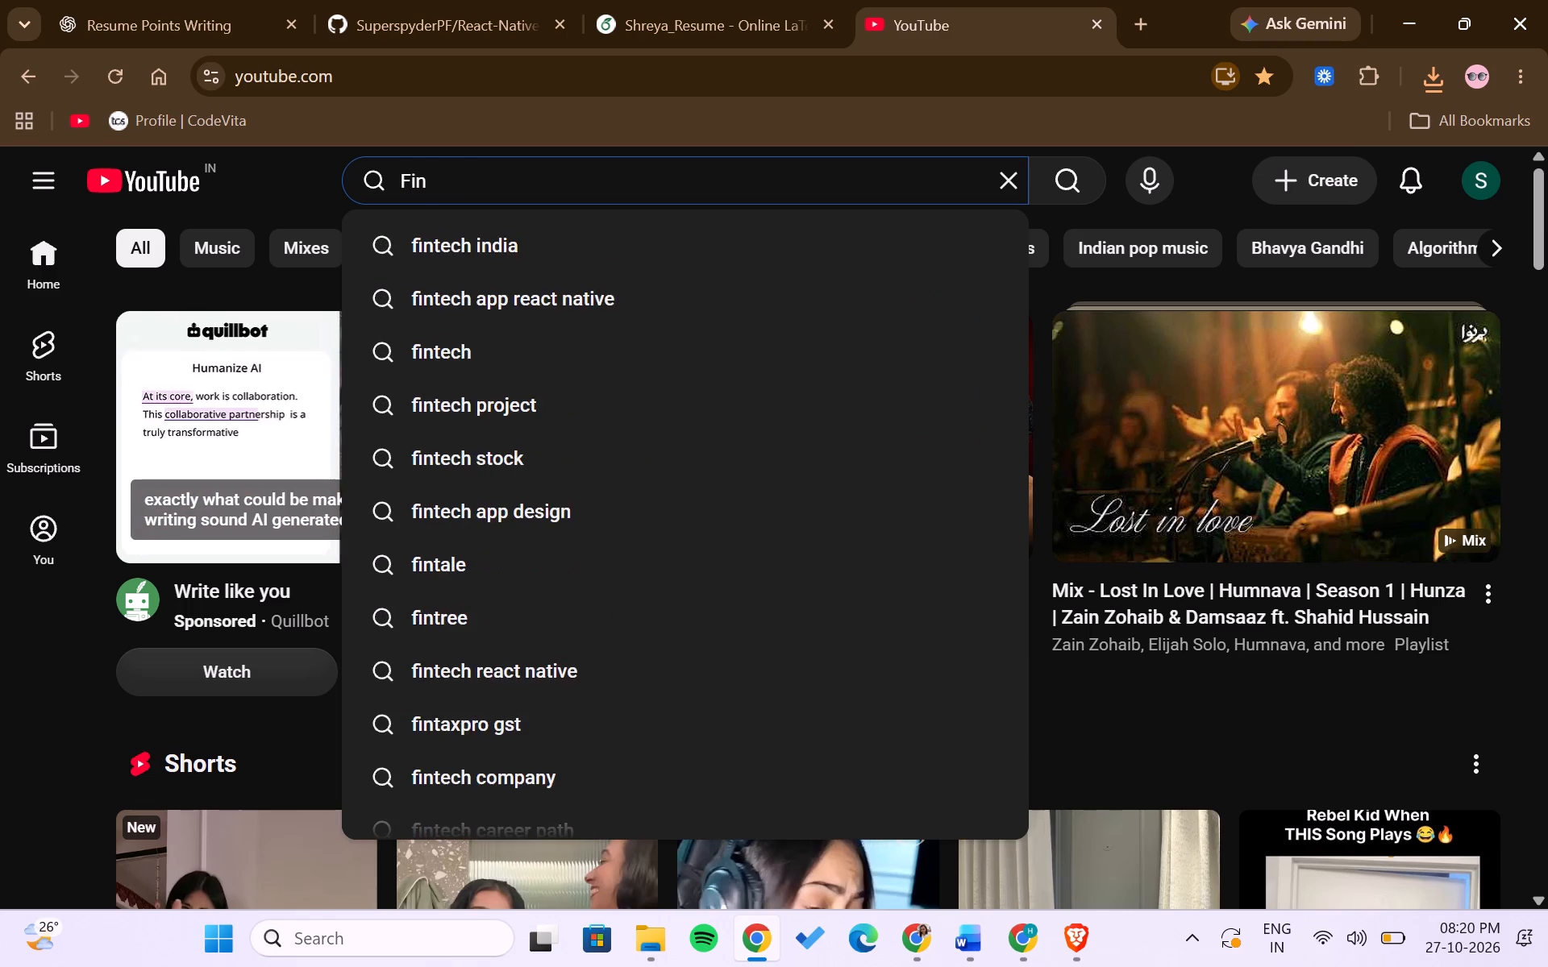
text(tech trak)
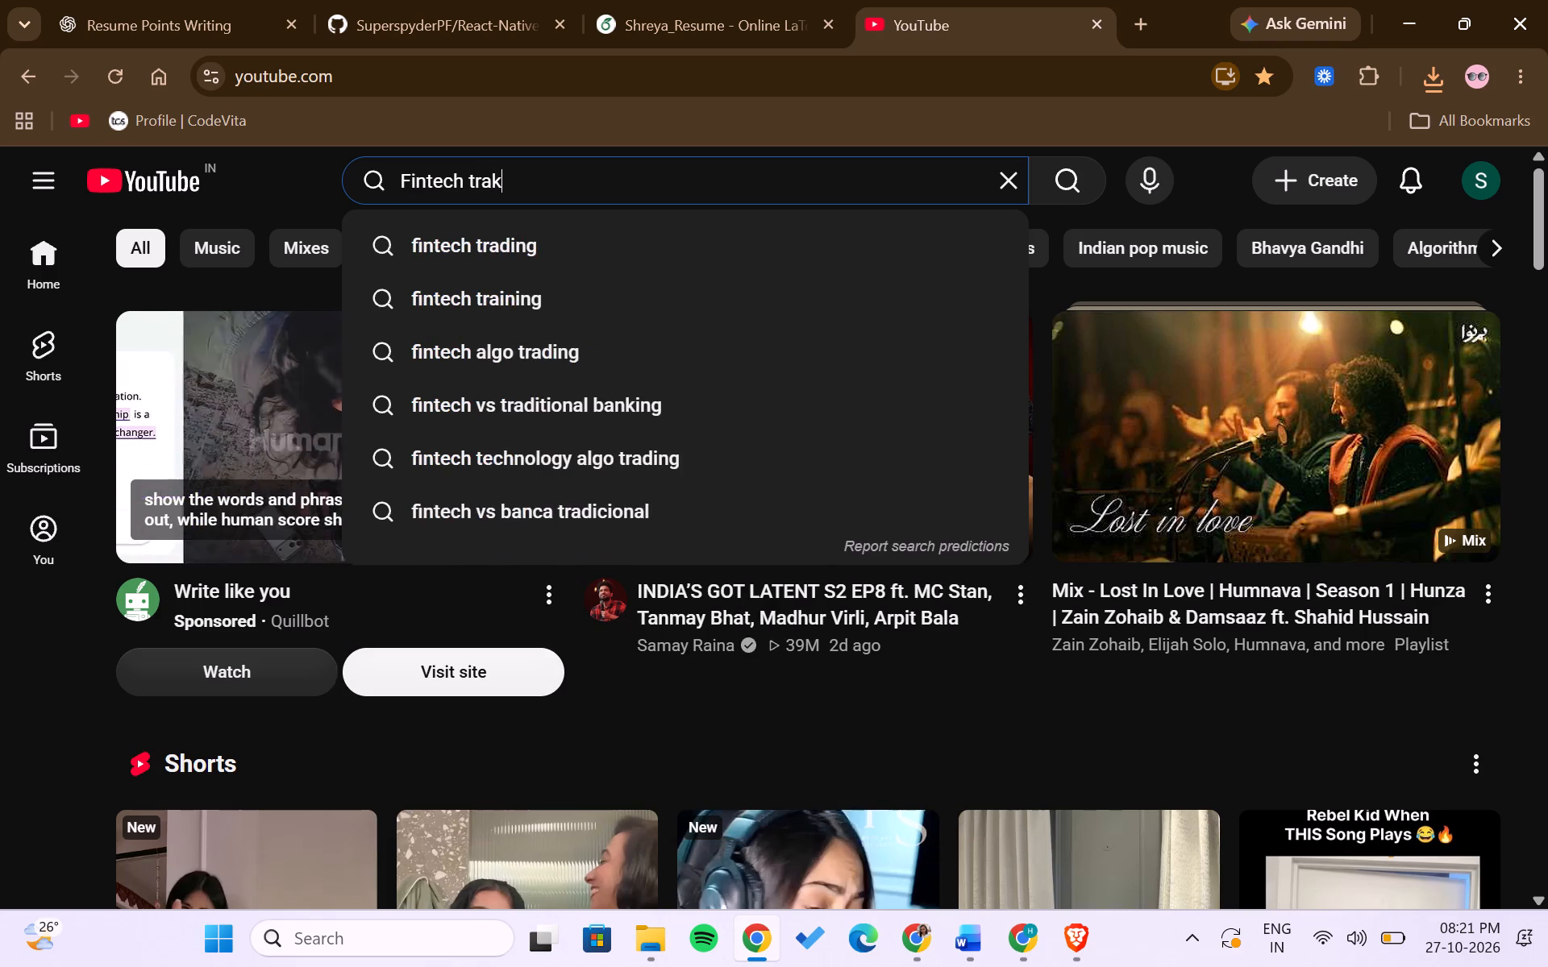
key(BackSpace)
text(cker)
key(space)
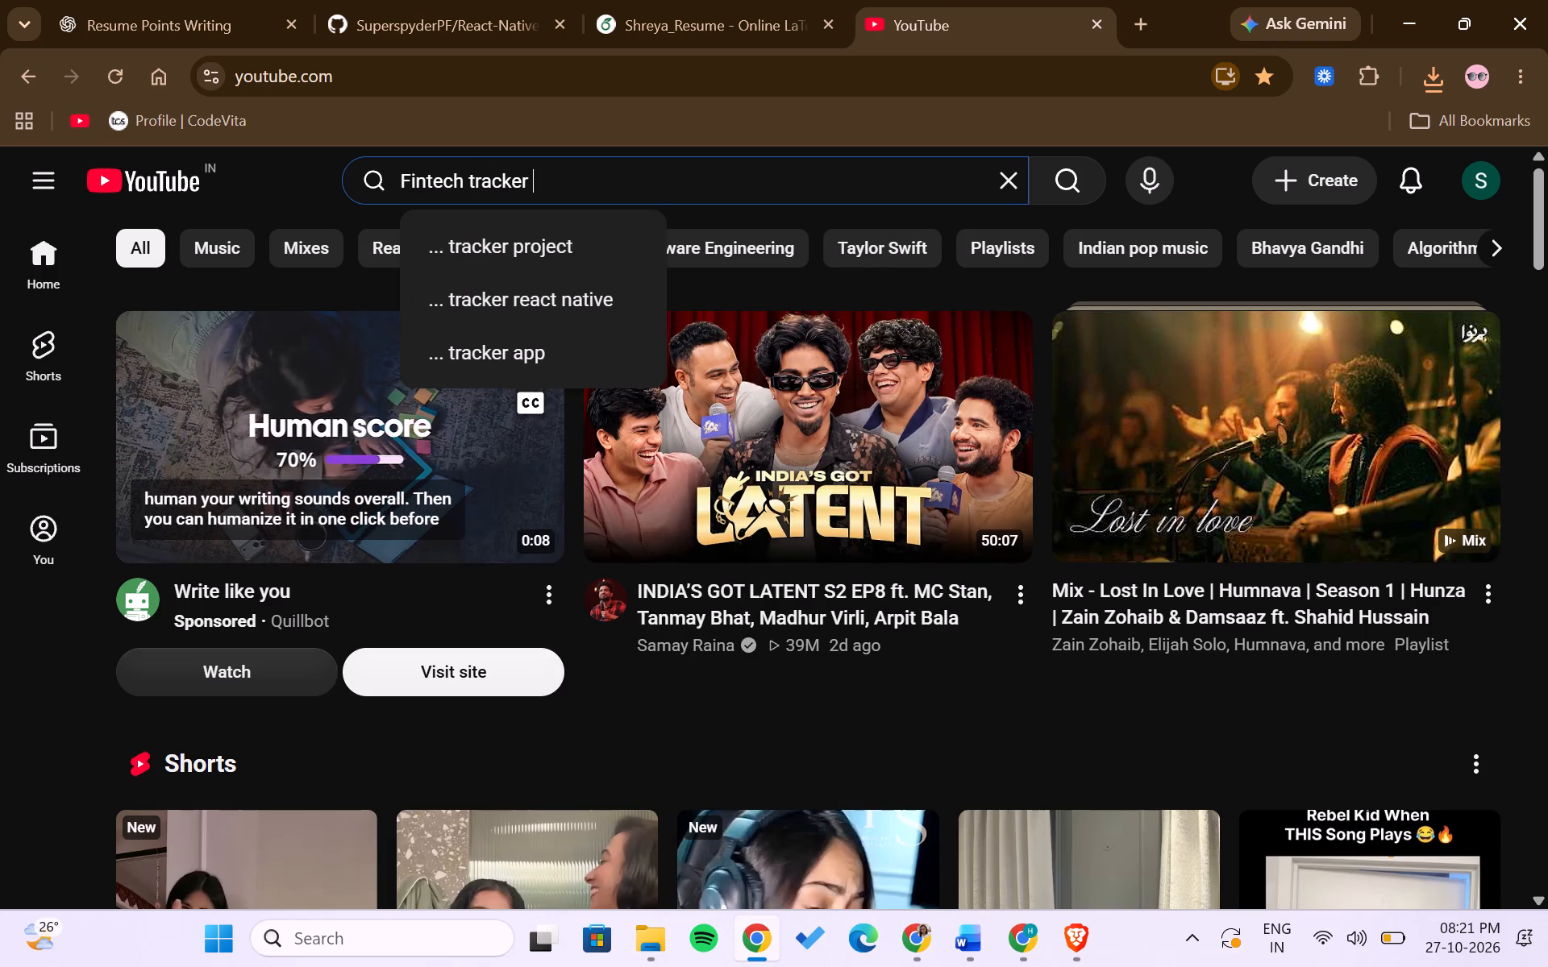
click(591, 289)
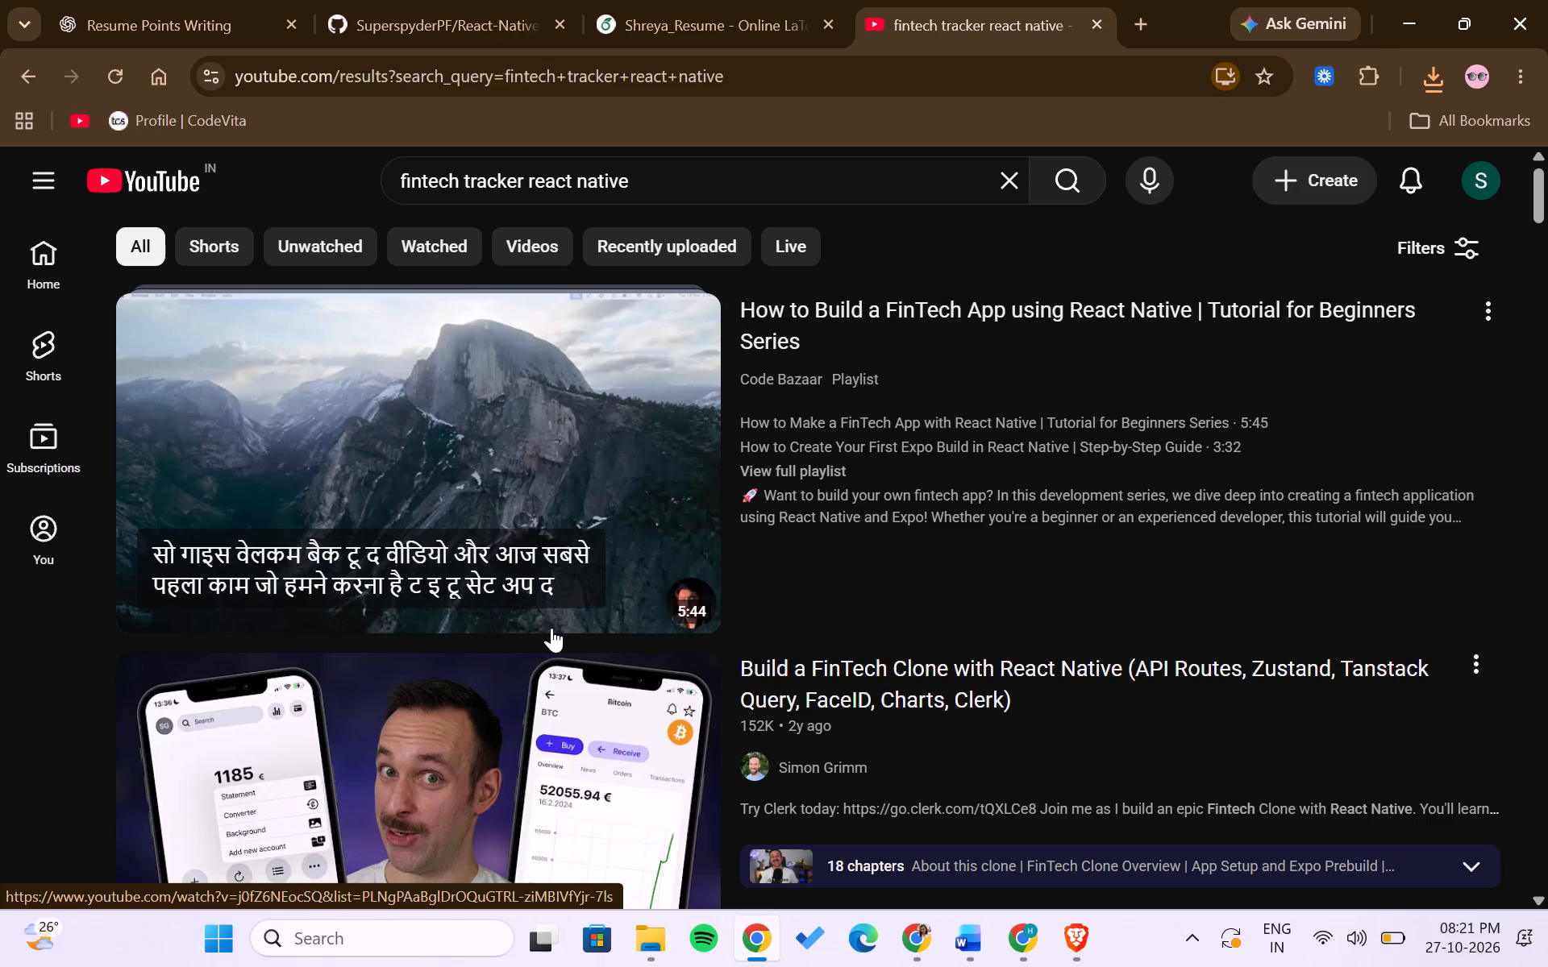
Browse the YouTube results for a suitable React Native fintech or expense tracker tutorial.
scroll(590, 750, down, 1)
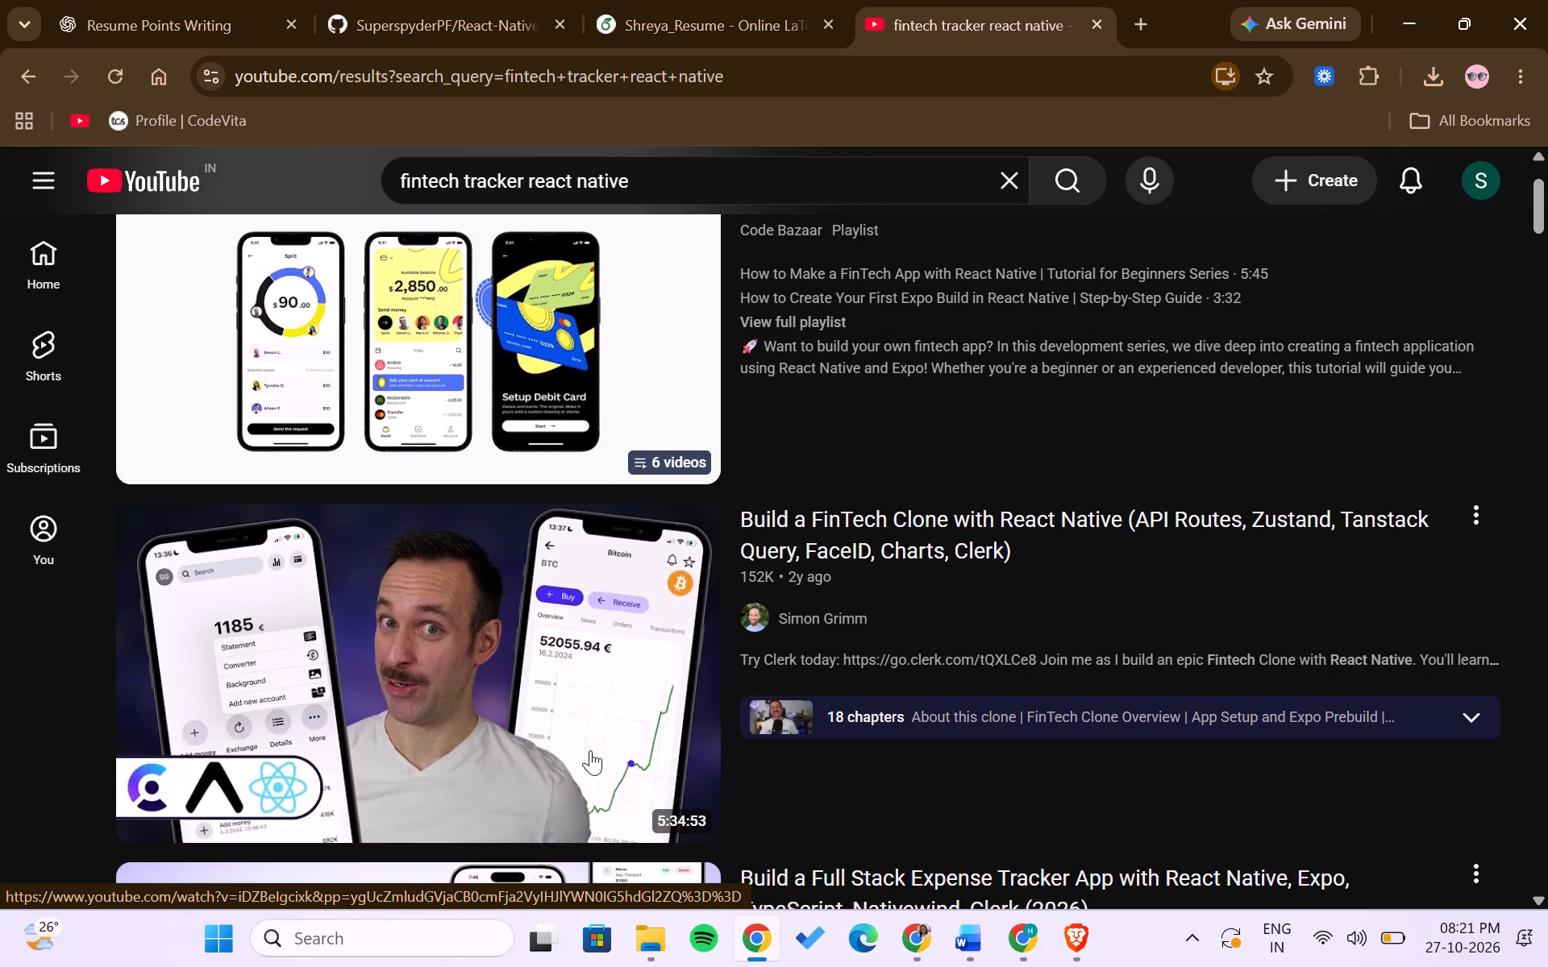
scroll(590, 750, down, 5)
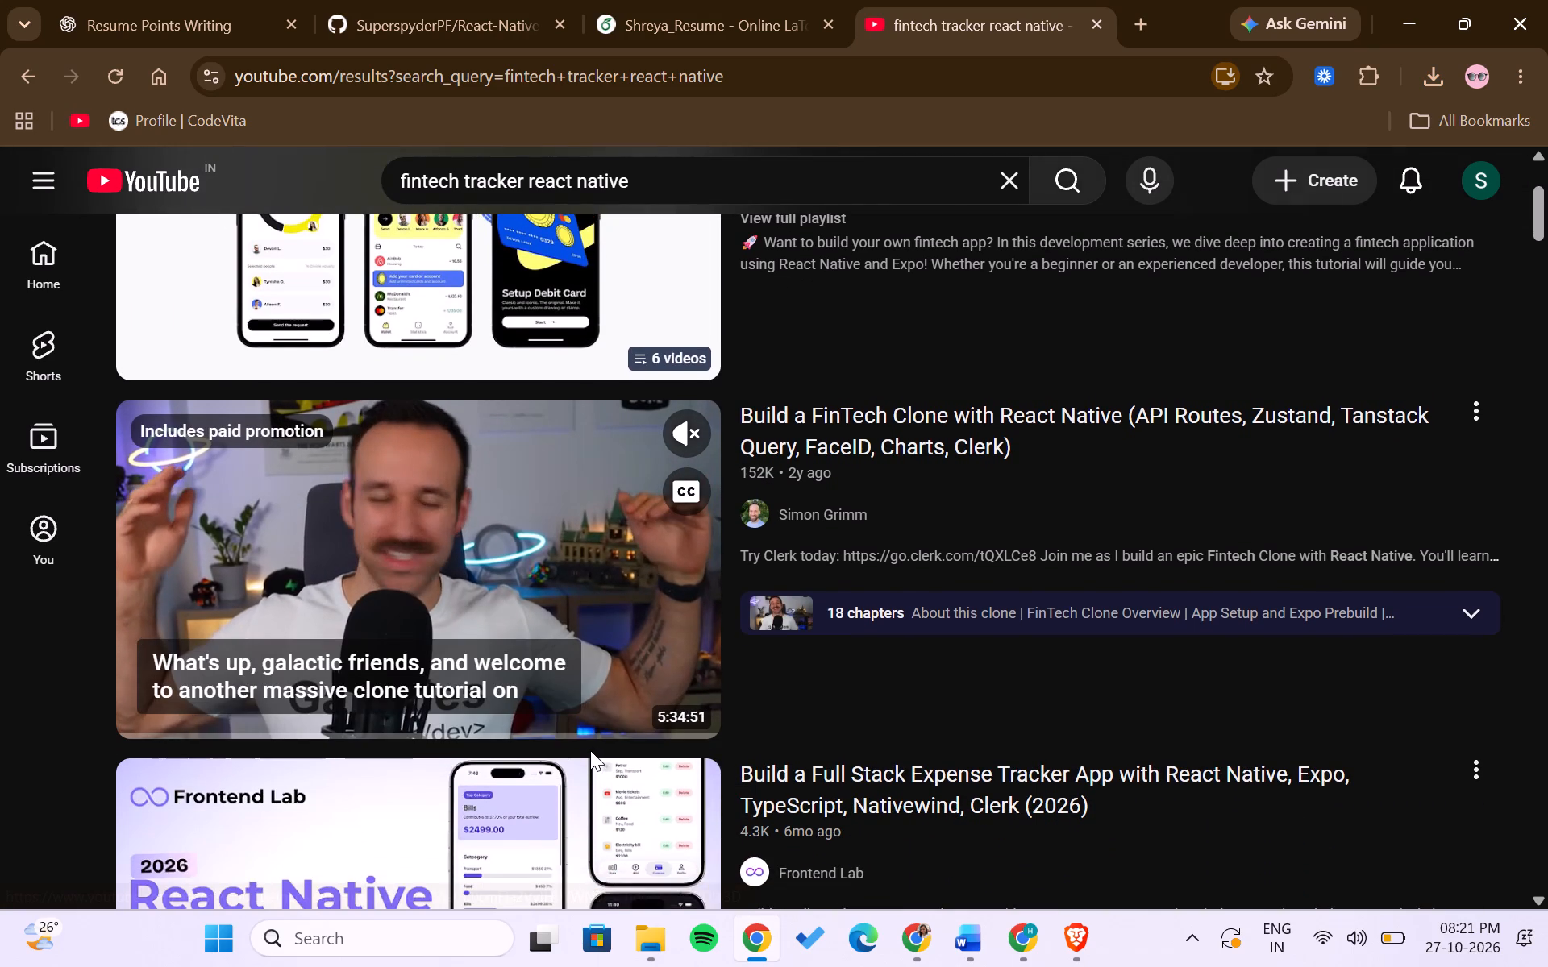
scroll(590, 750, down, 5)
scroll(559, 531, down, 4)
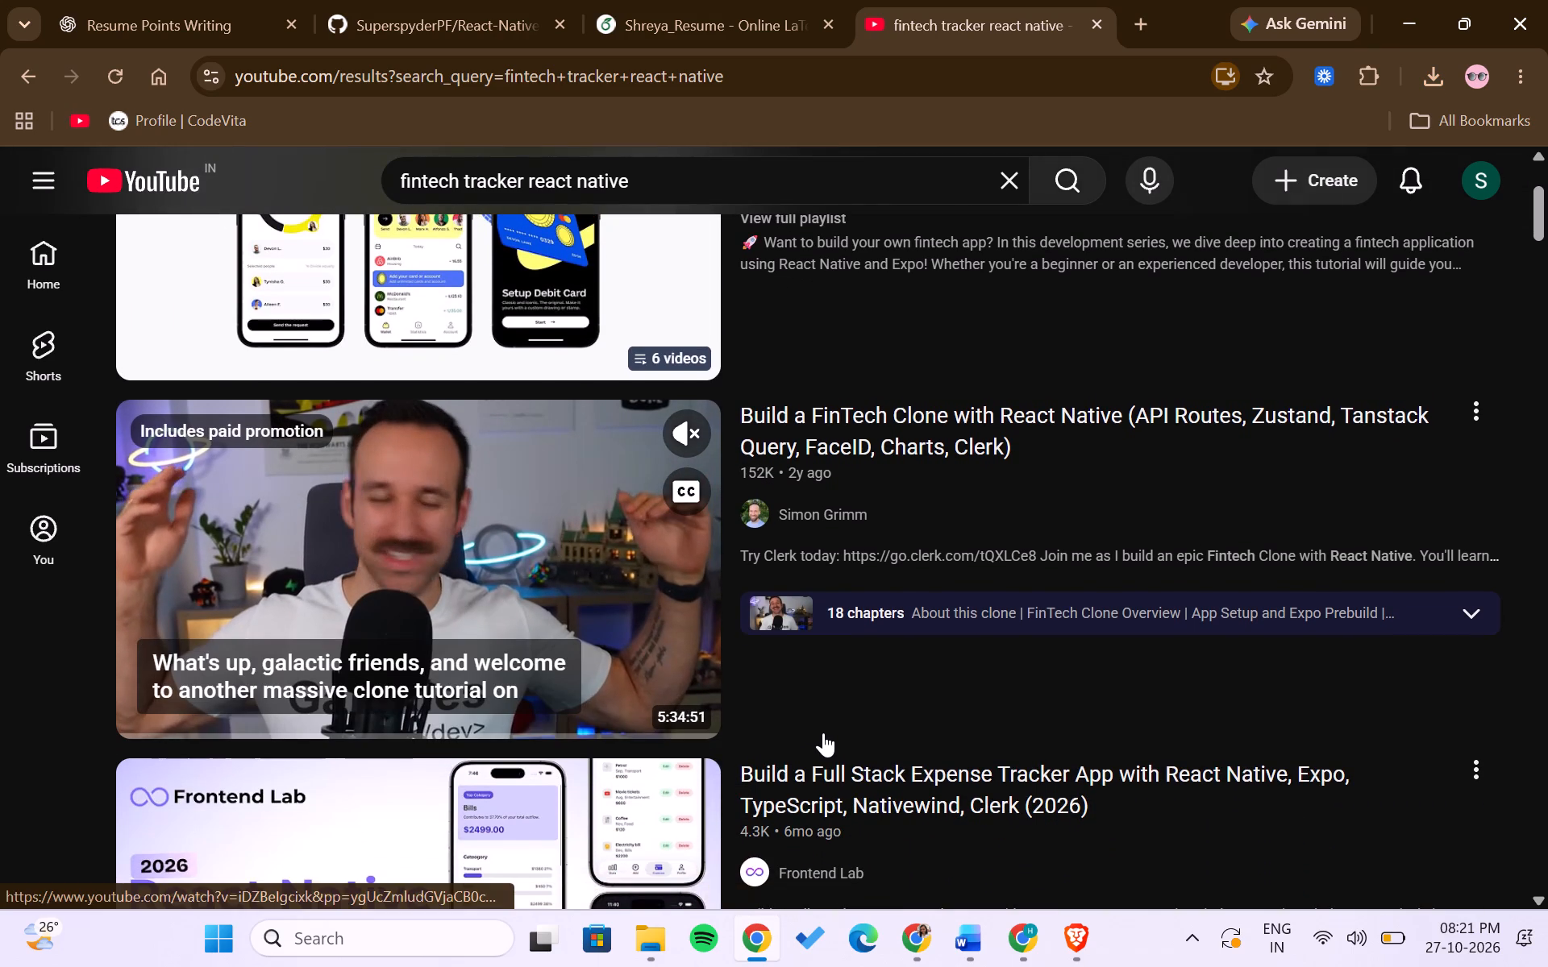
scroll(827, 737, down, 3)
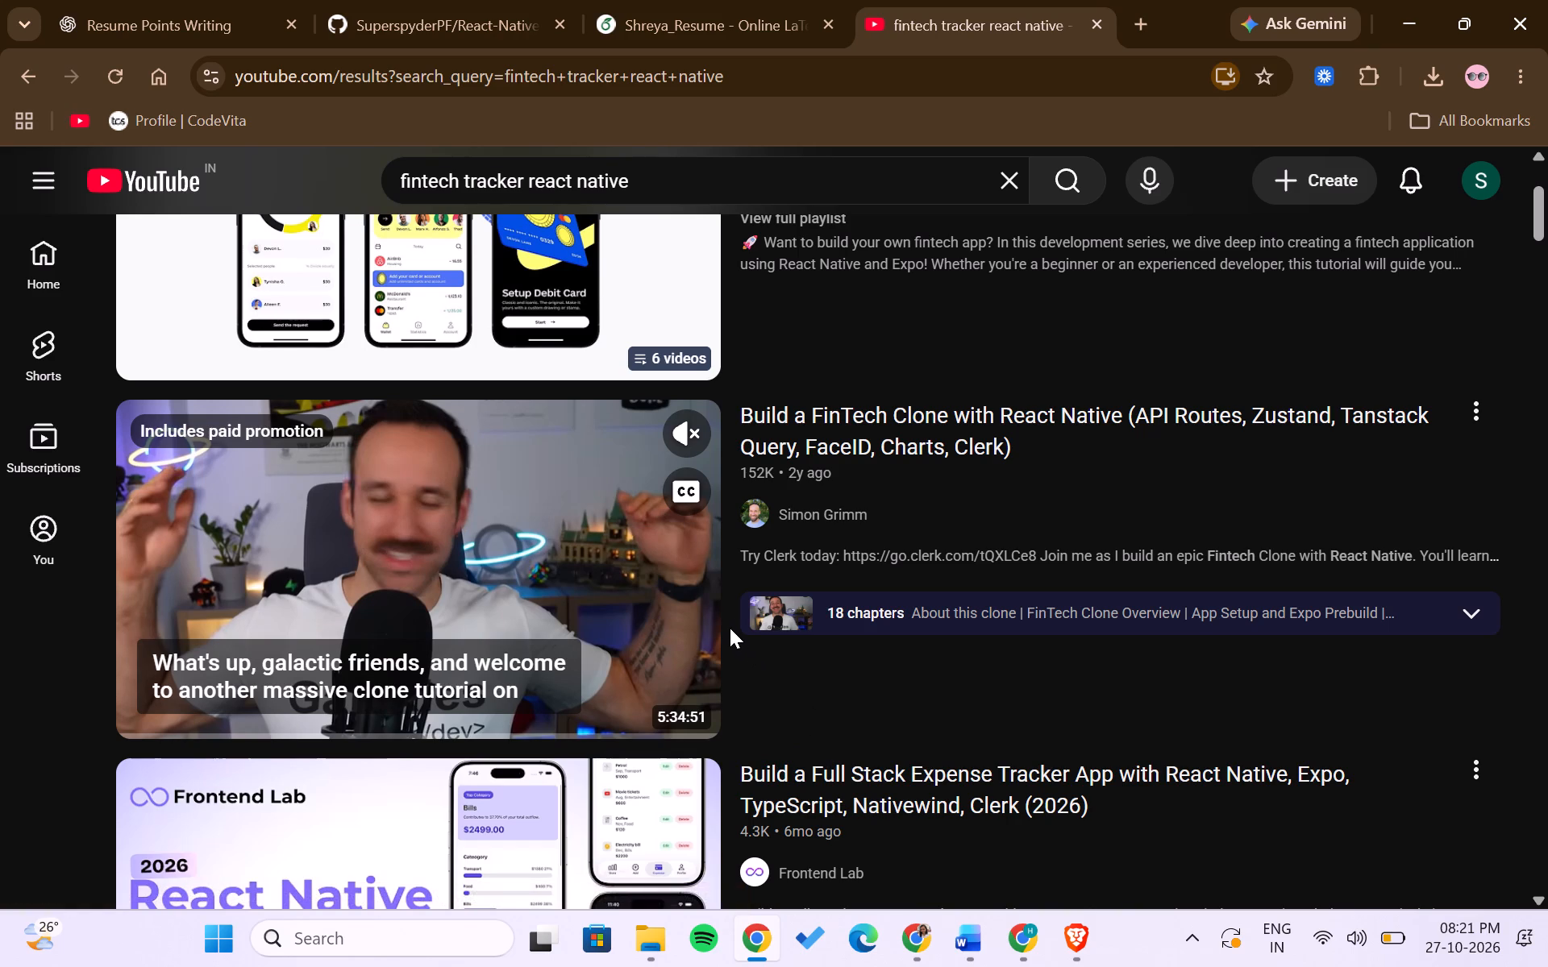
scroll(730, 628, down, 3)
scroll(655, 585, up, 5)
scroll(655, 585, down, 8)
scroll(655, 585, up, 7)
drag(1538, 218, 1545, 188)
drag(1545, 188, 1544, 93)
click(104, 62)
click(100, 58)
Switch to the Brave window with the Taylor Swift music video.
click(1077, 947)
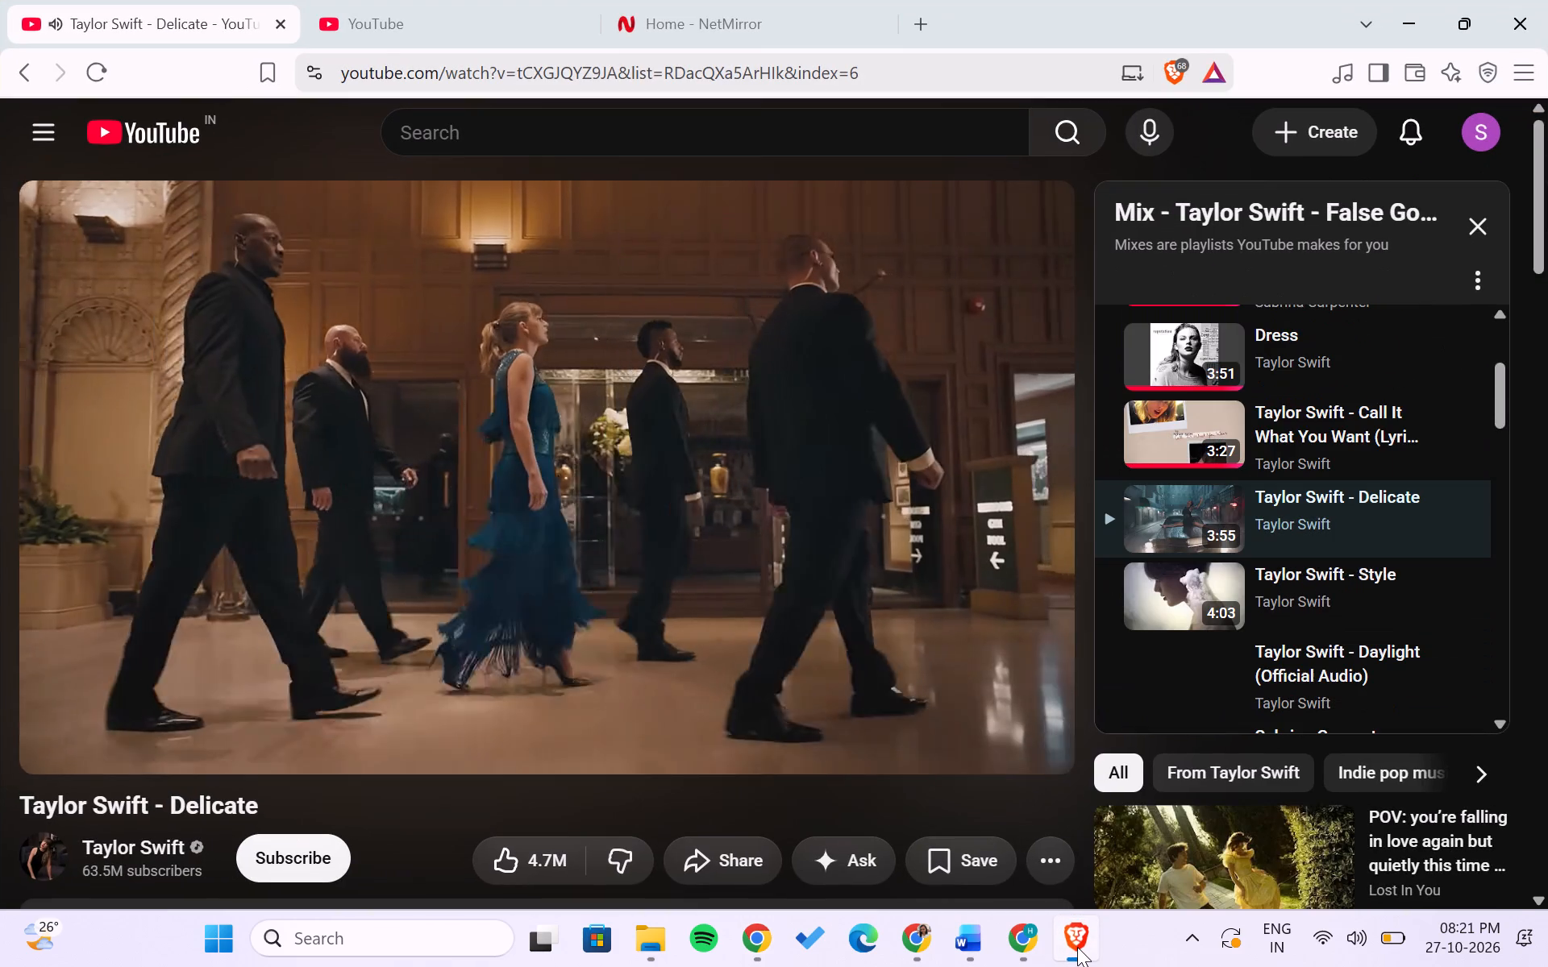
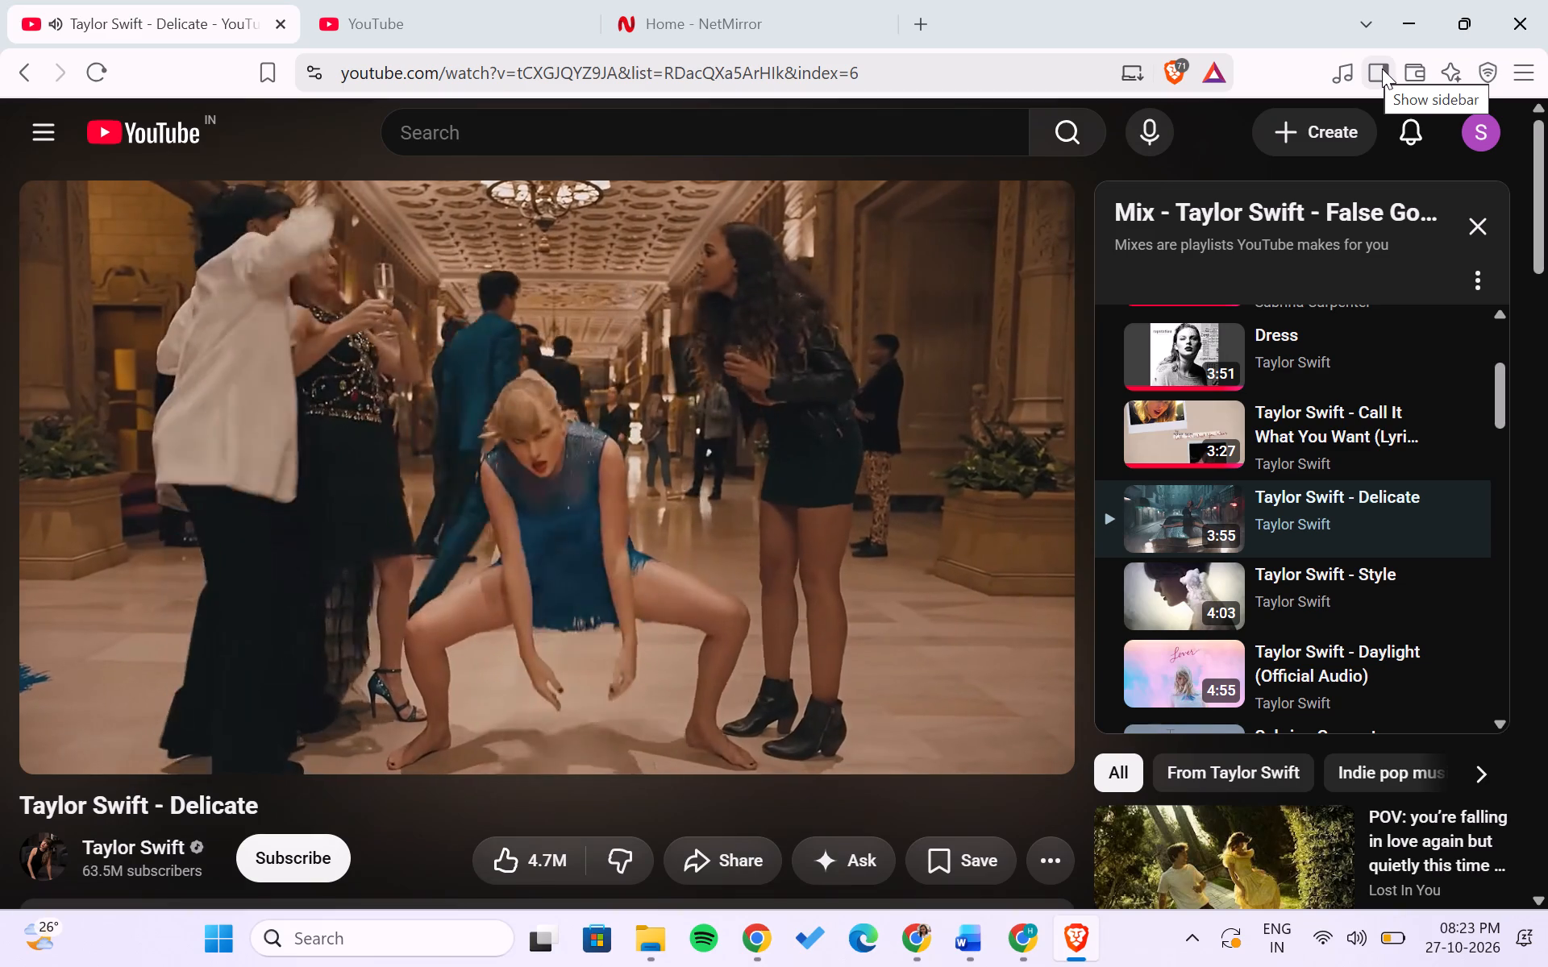
Read the top comments under the Taylor Swift "Delicate" music video.
scroll(959, 359, down, 1)
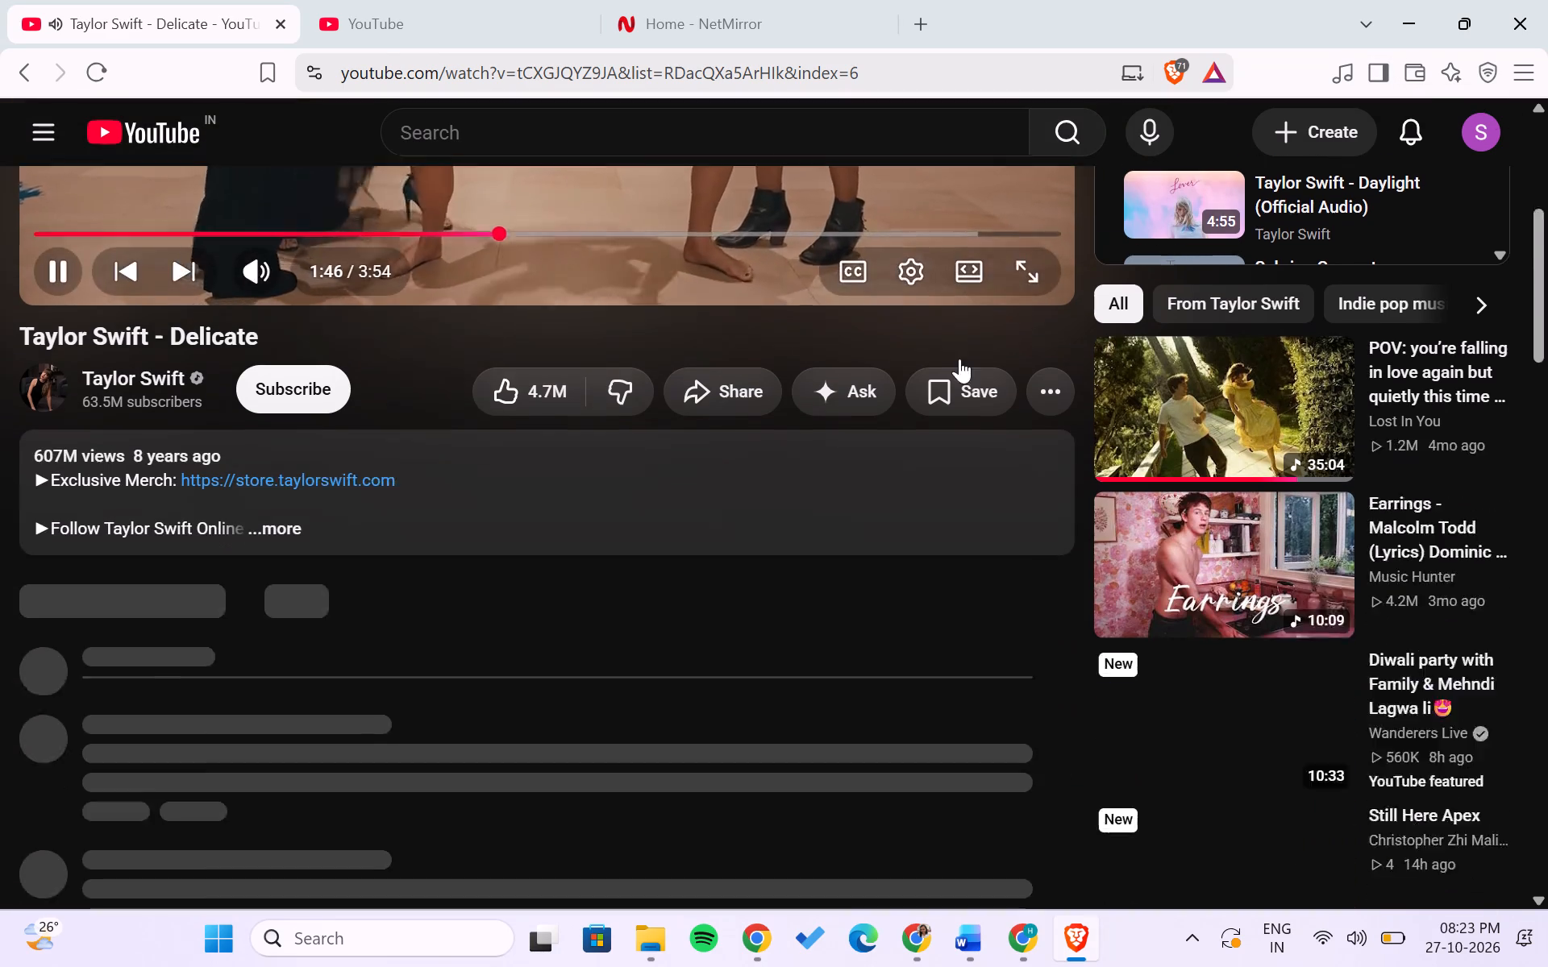
scroll(959, 359, down, 1)
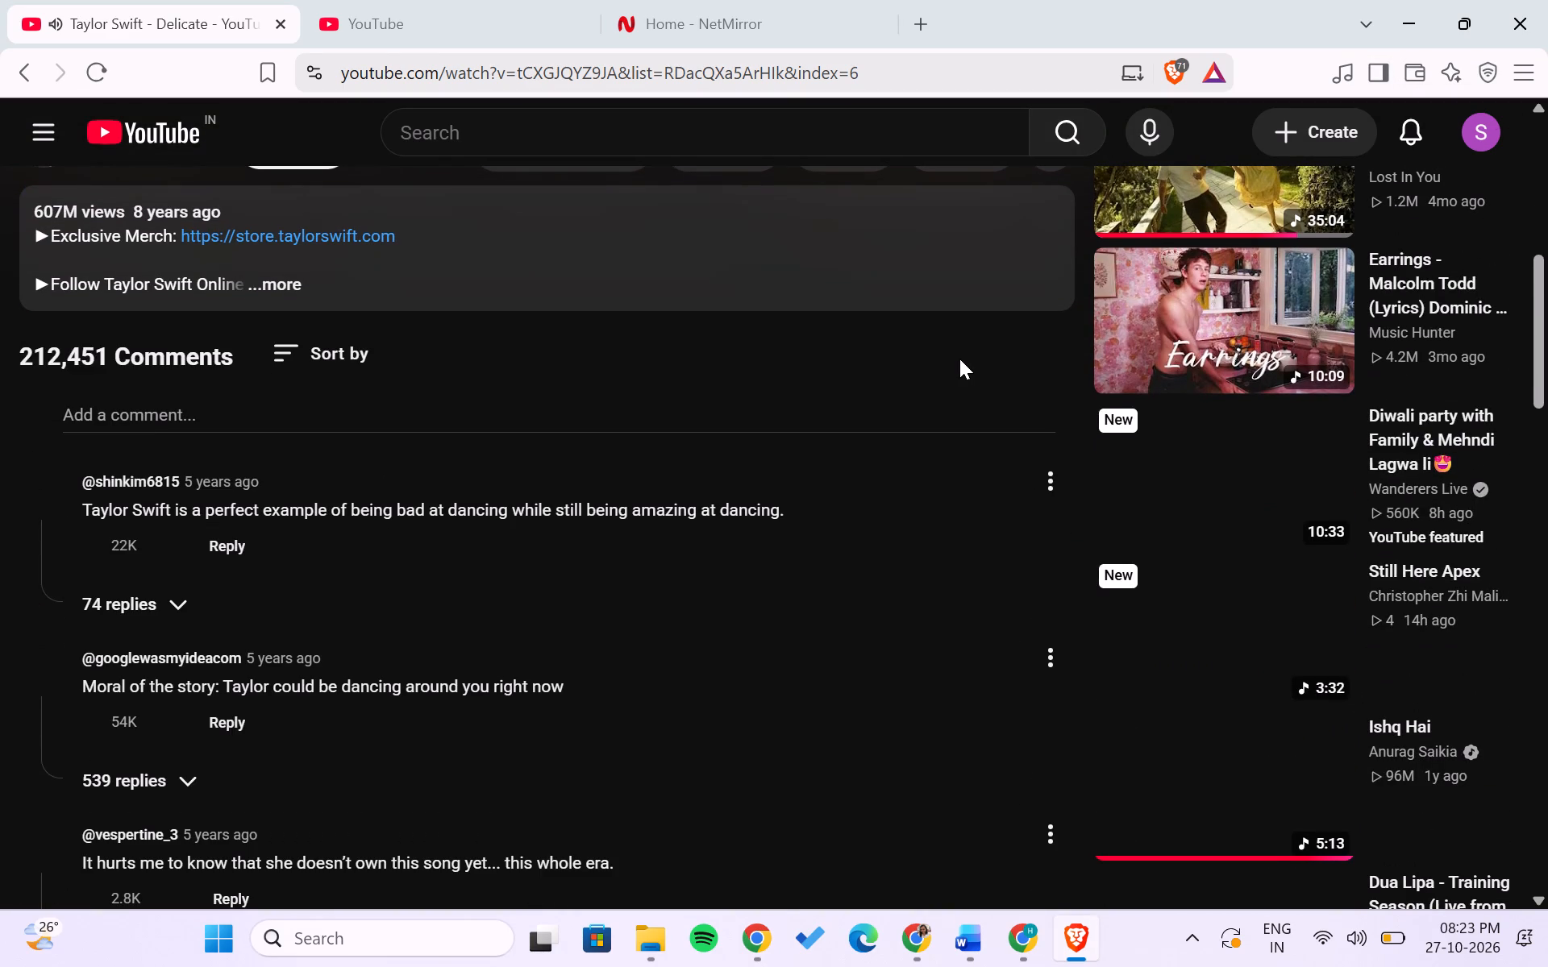
scroll(959, 359, down, 2)
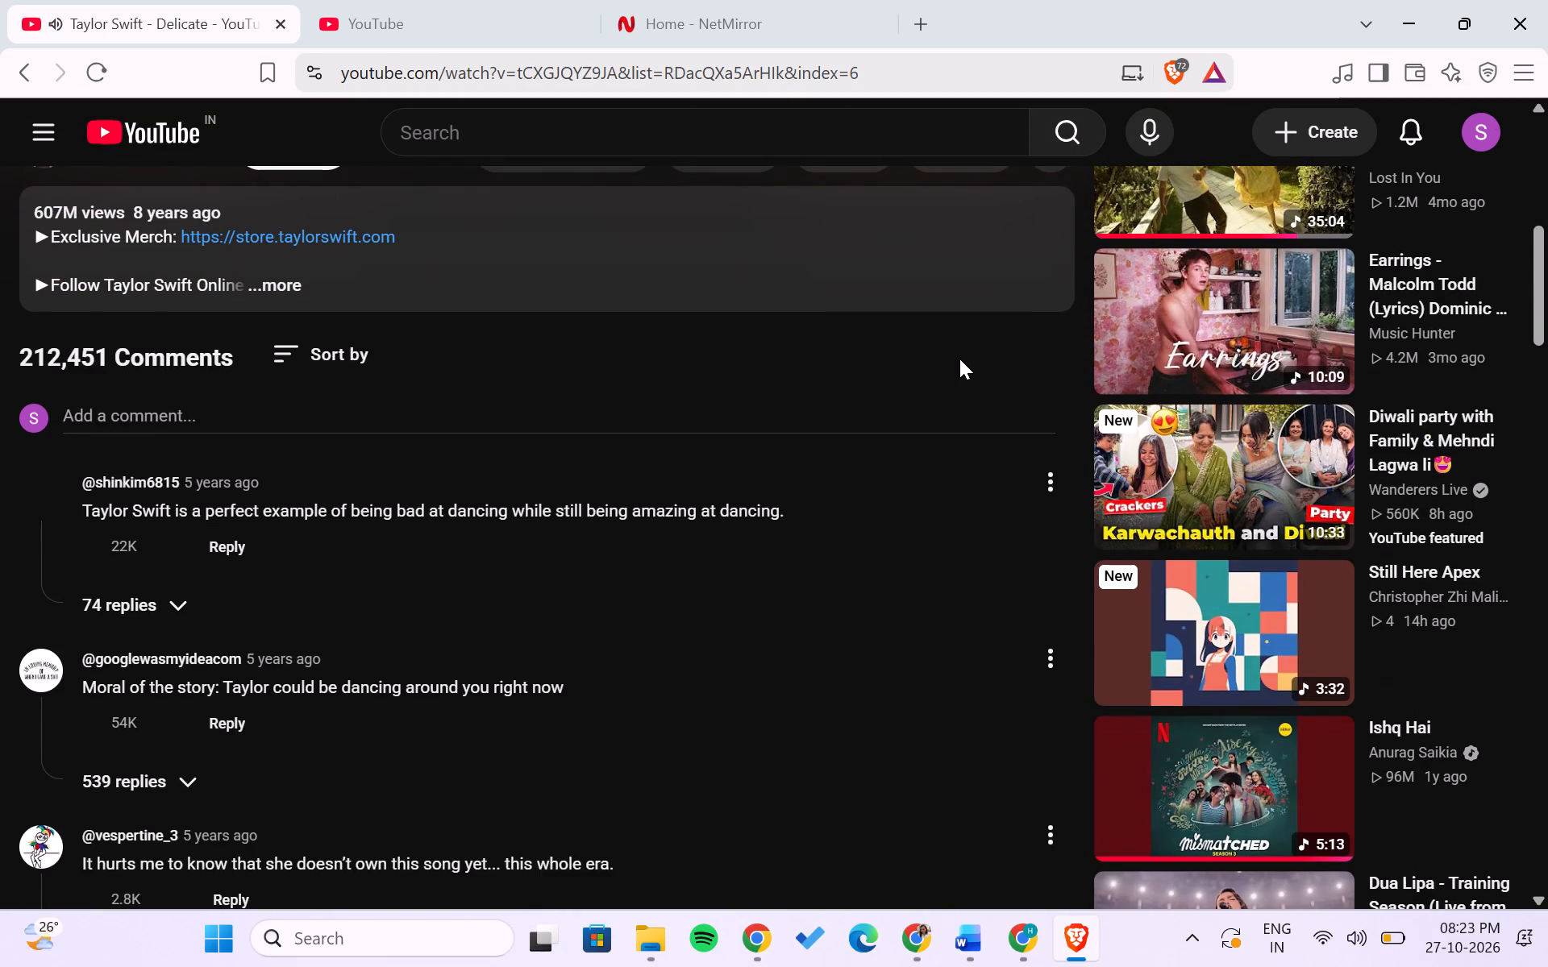
scroll(959, 359, down, 2)
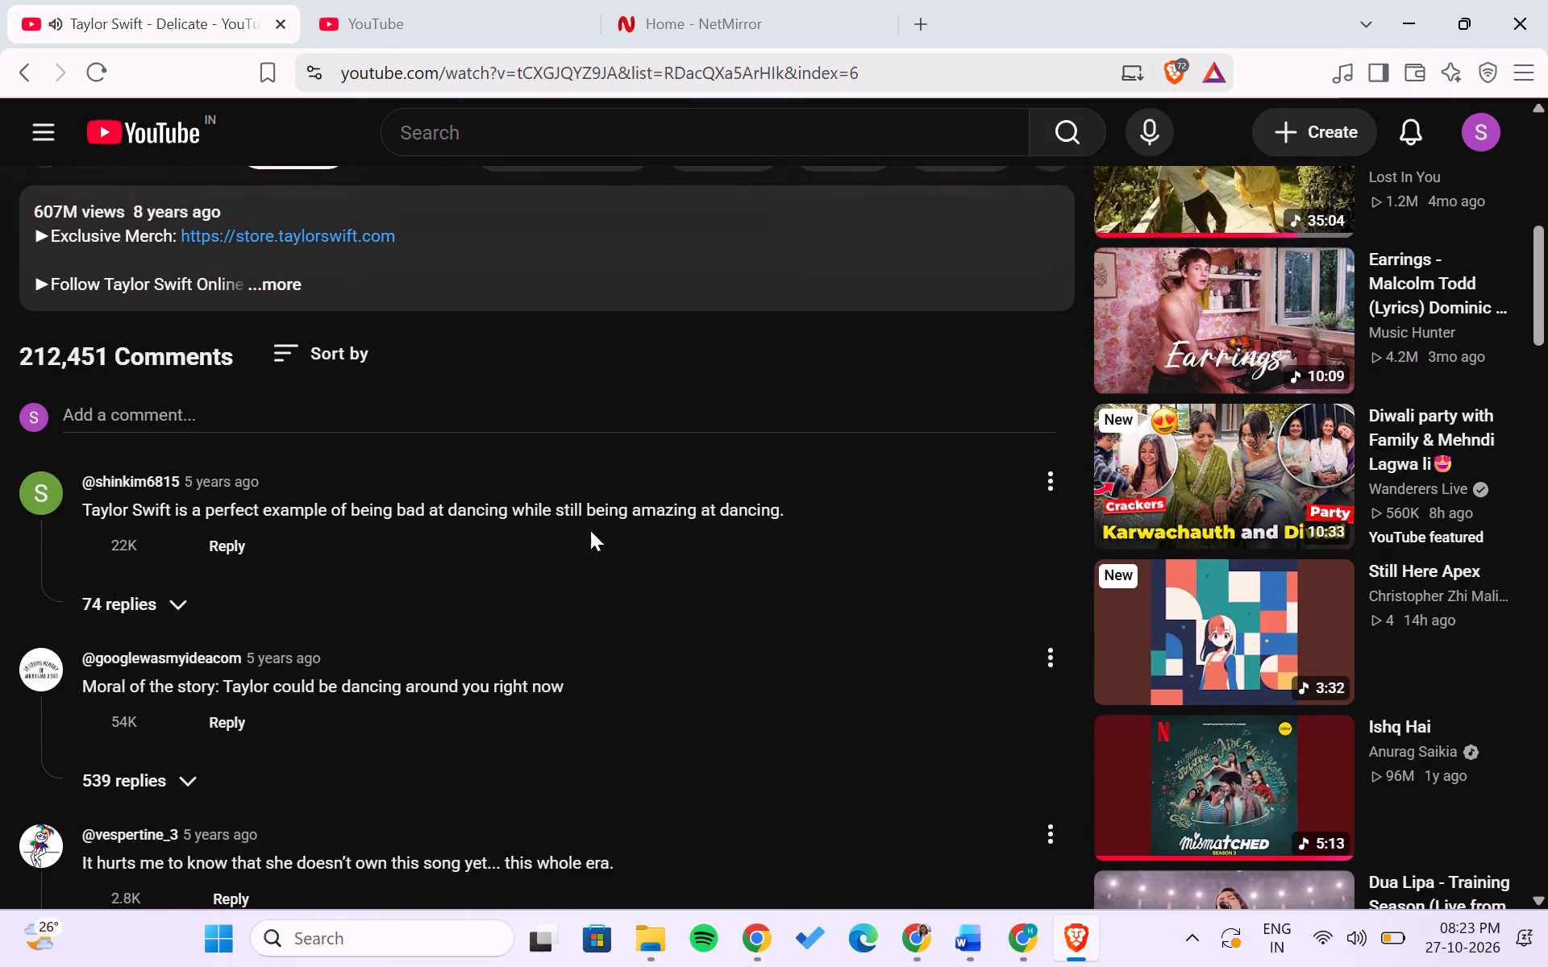
scroll(643, 525, right, 1)
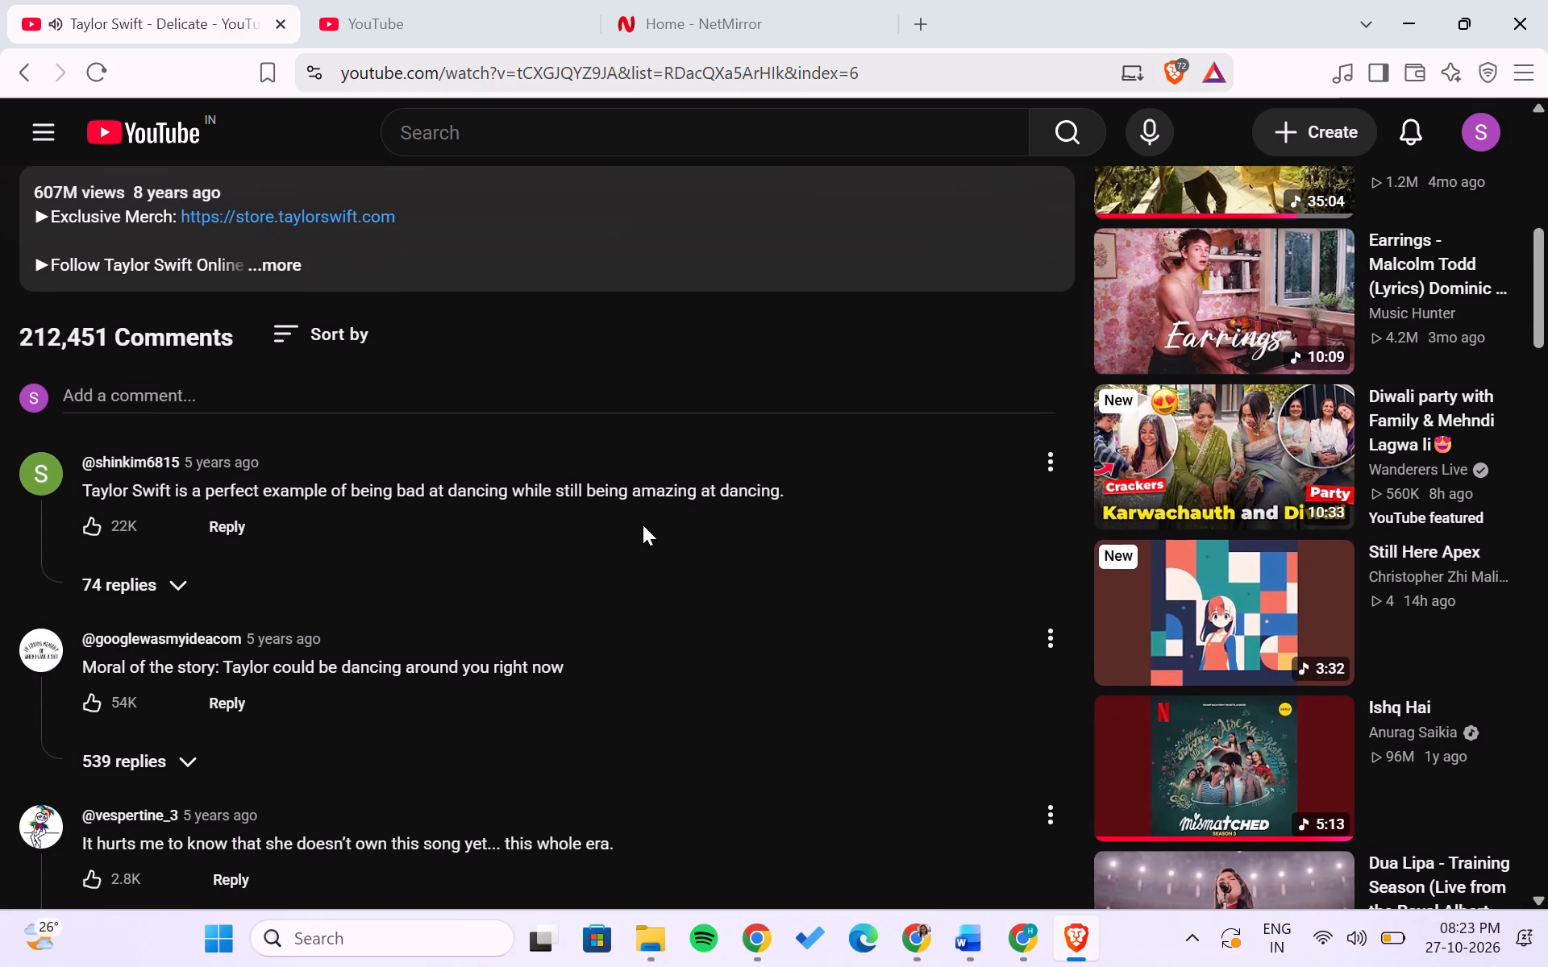
scroll(643, 525, right, 2)
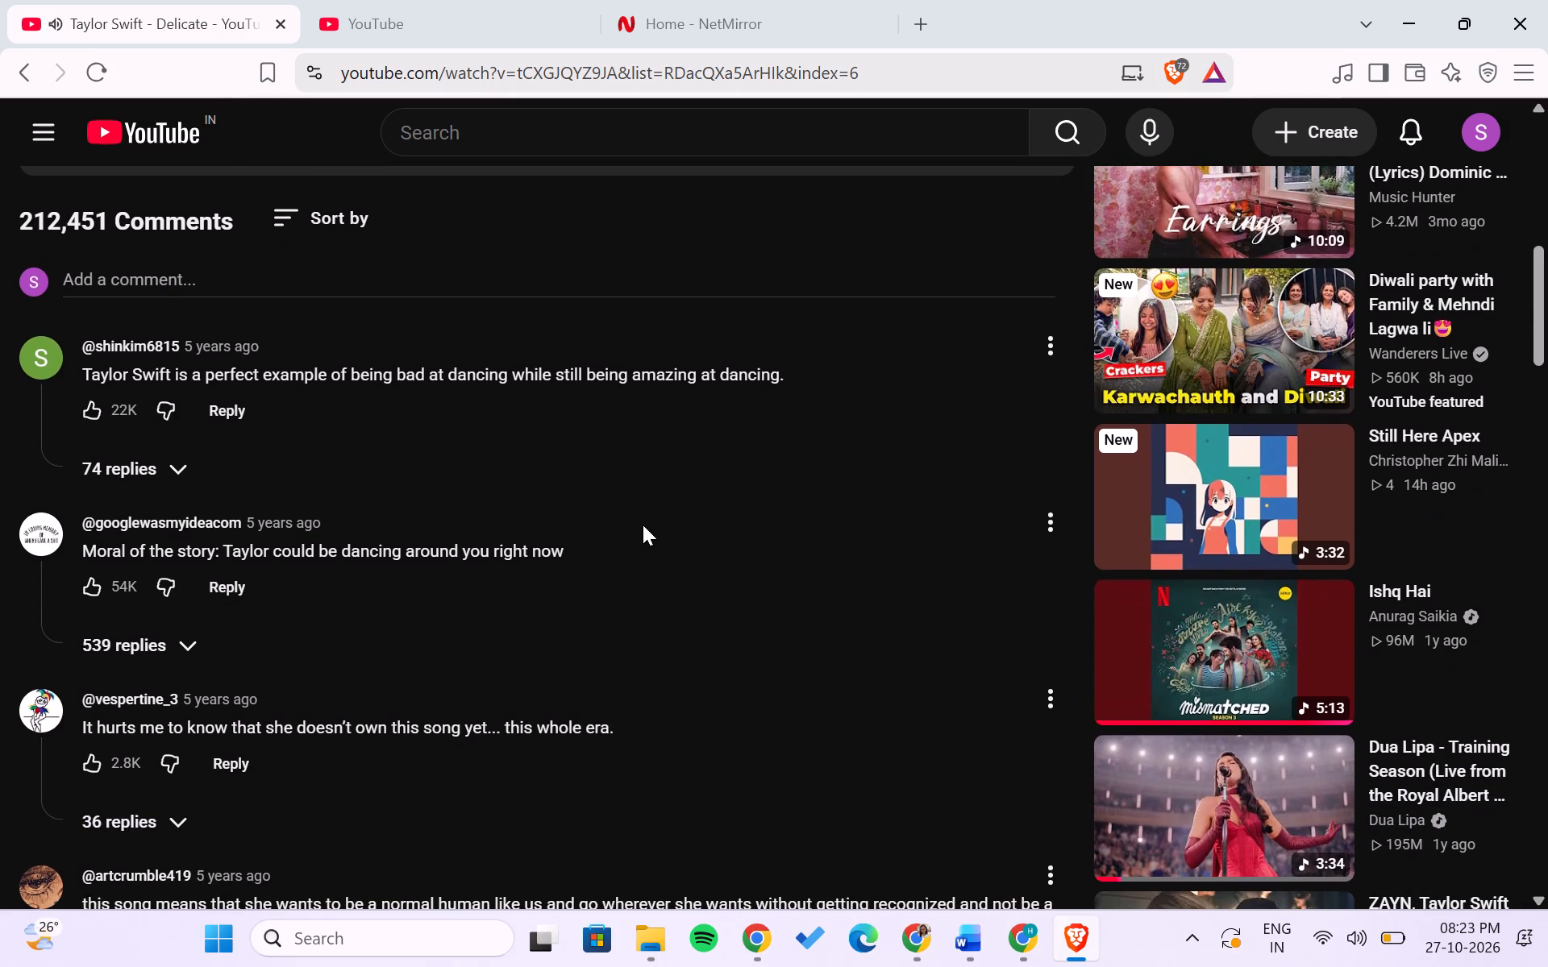
scroll(643, 525, right, 1)
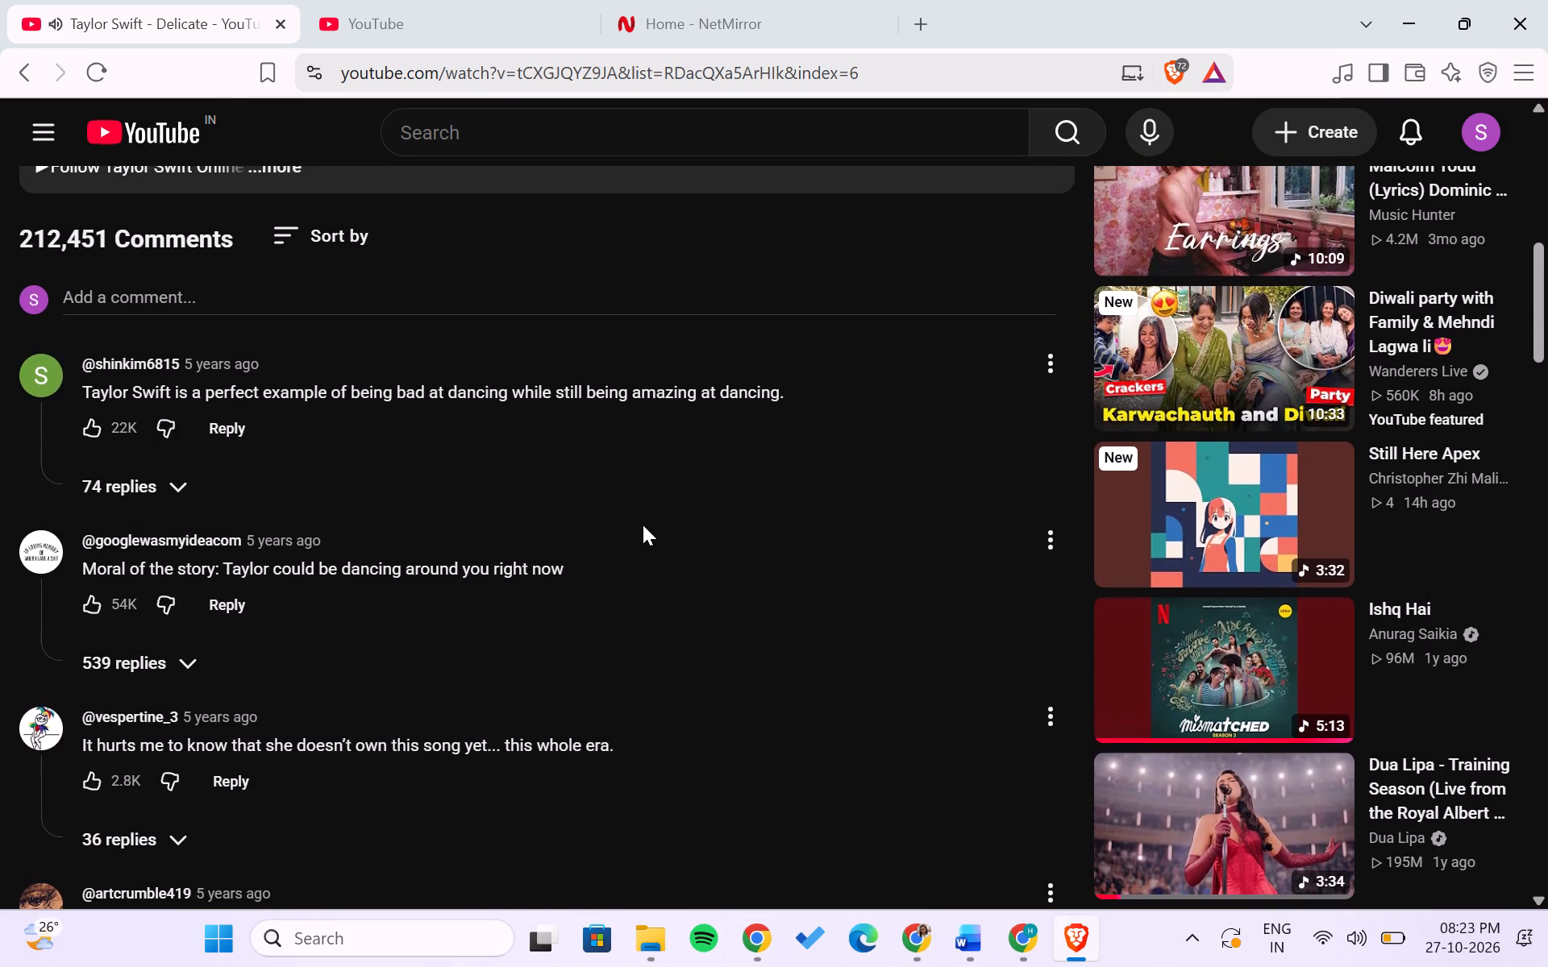
scroll(643, 525, right, 1)
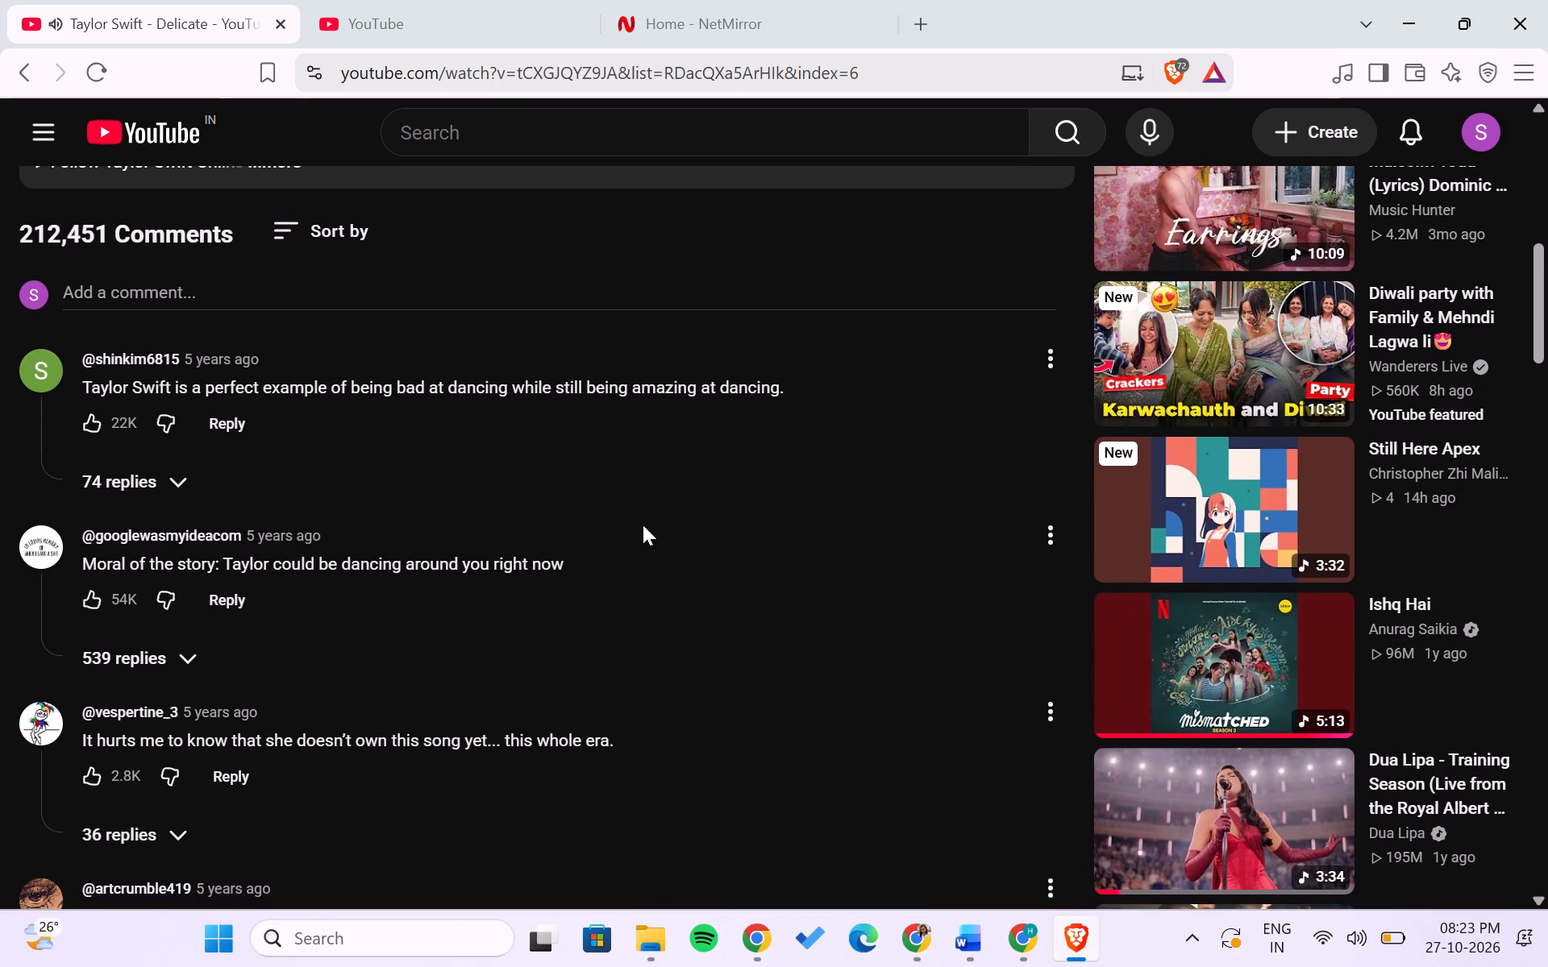
scroll(643, 525, right, 2)
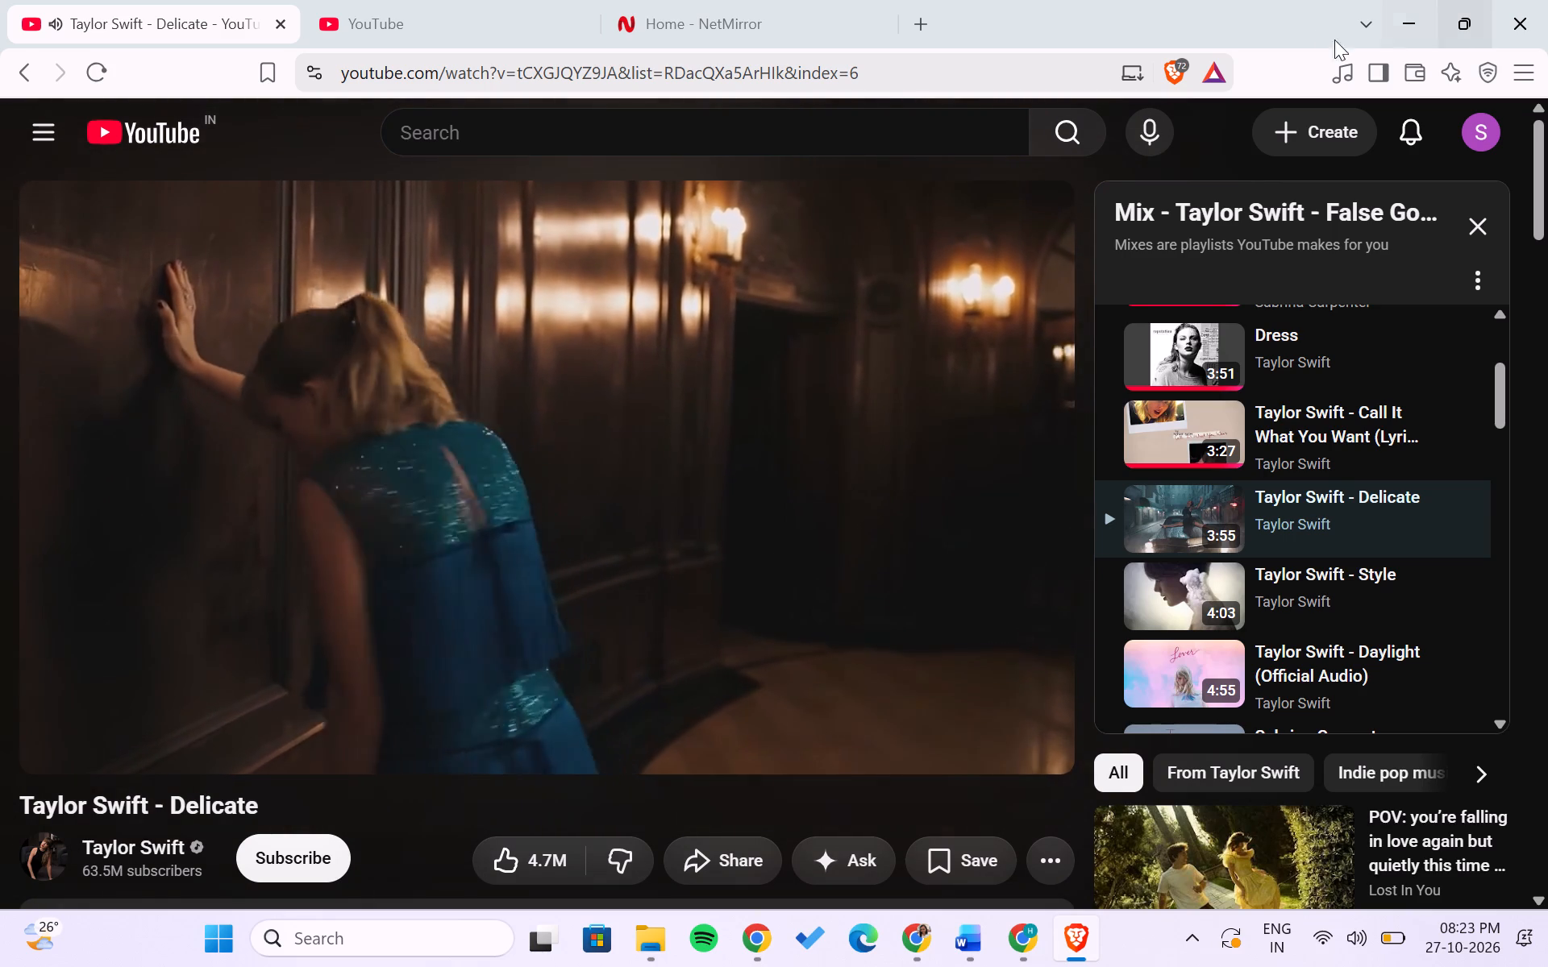
Switch back to Chrome and reload the YouTube results for "fintech tracker react native".
click(1404, 2)
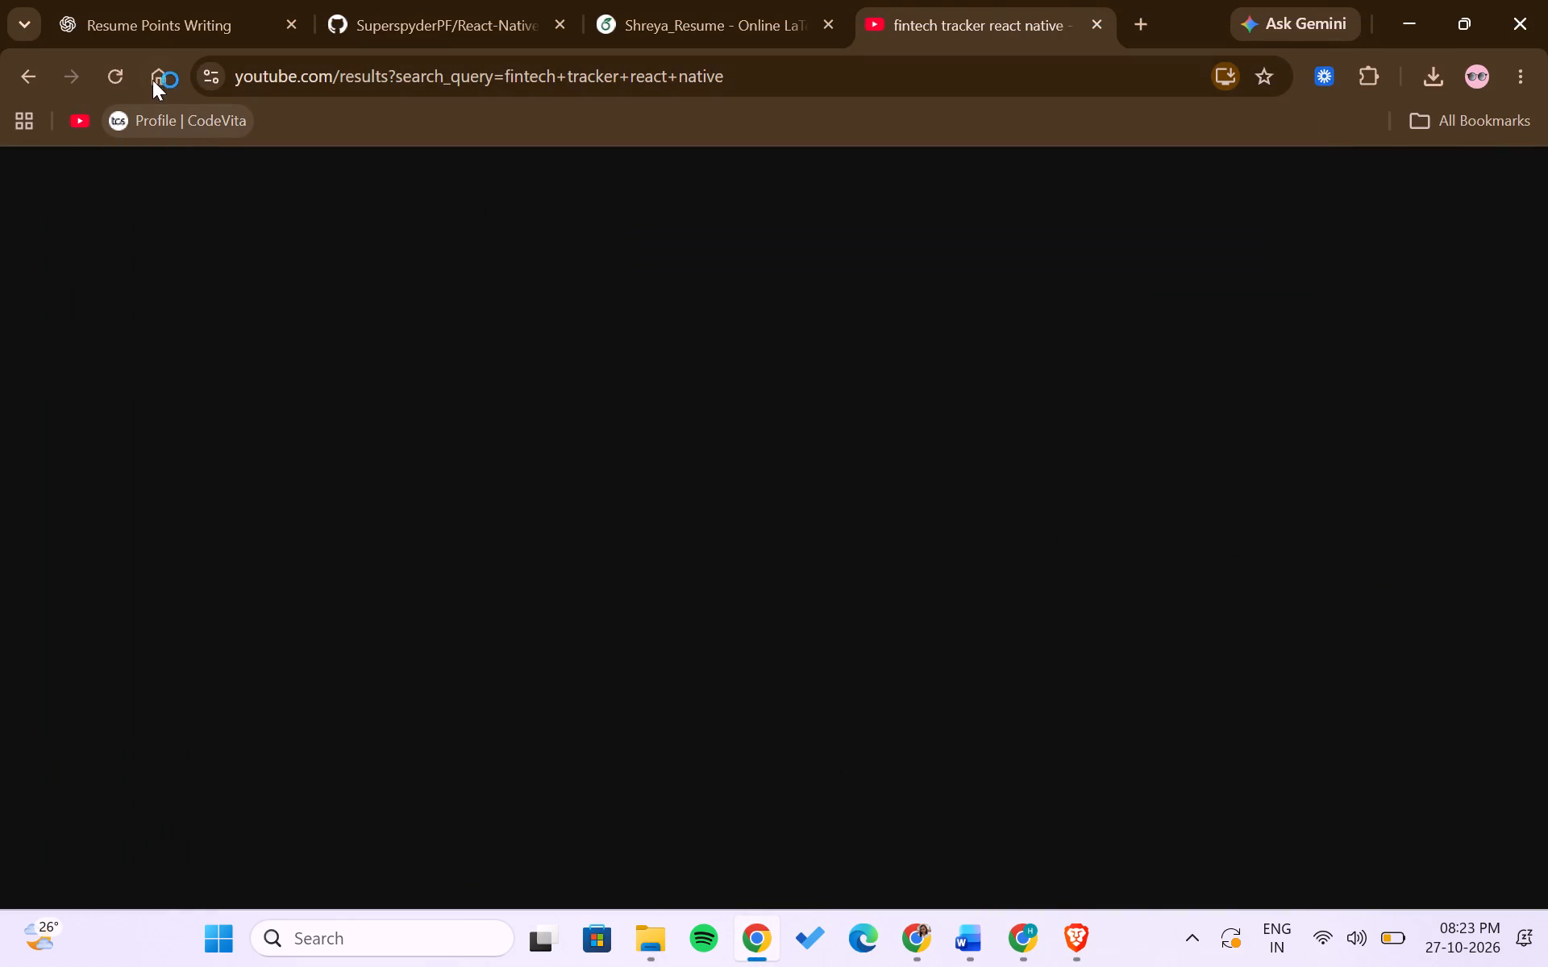
click(101, 76)
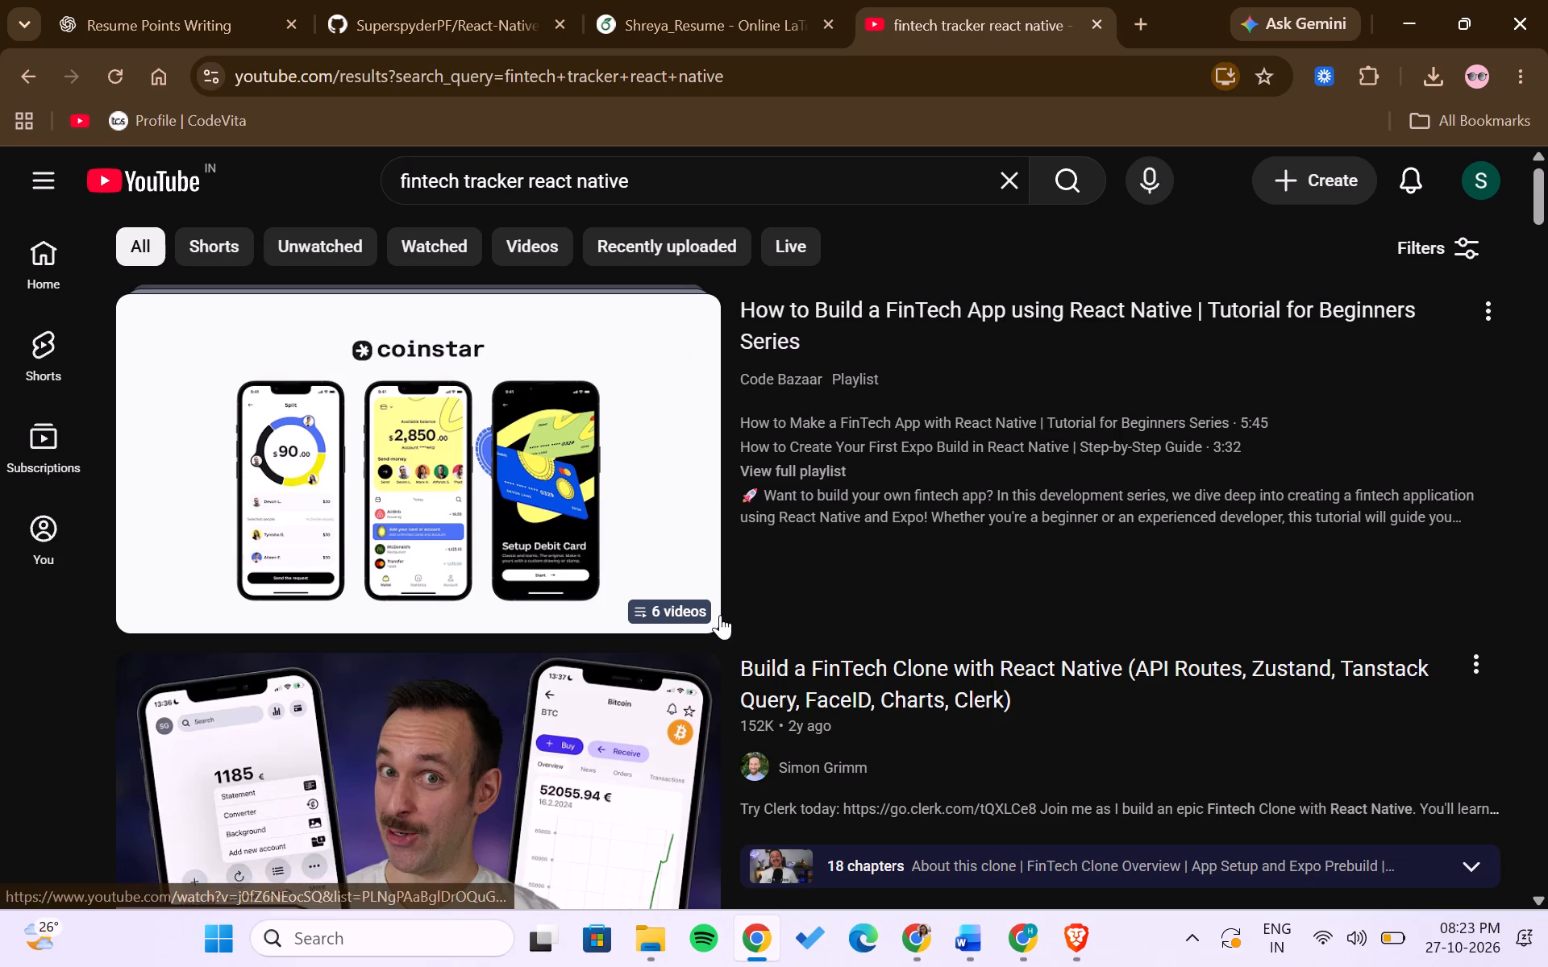
scroll(888, 665, down, 2)
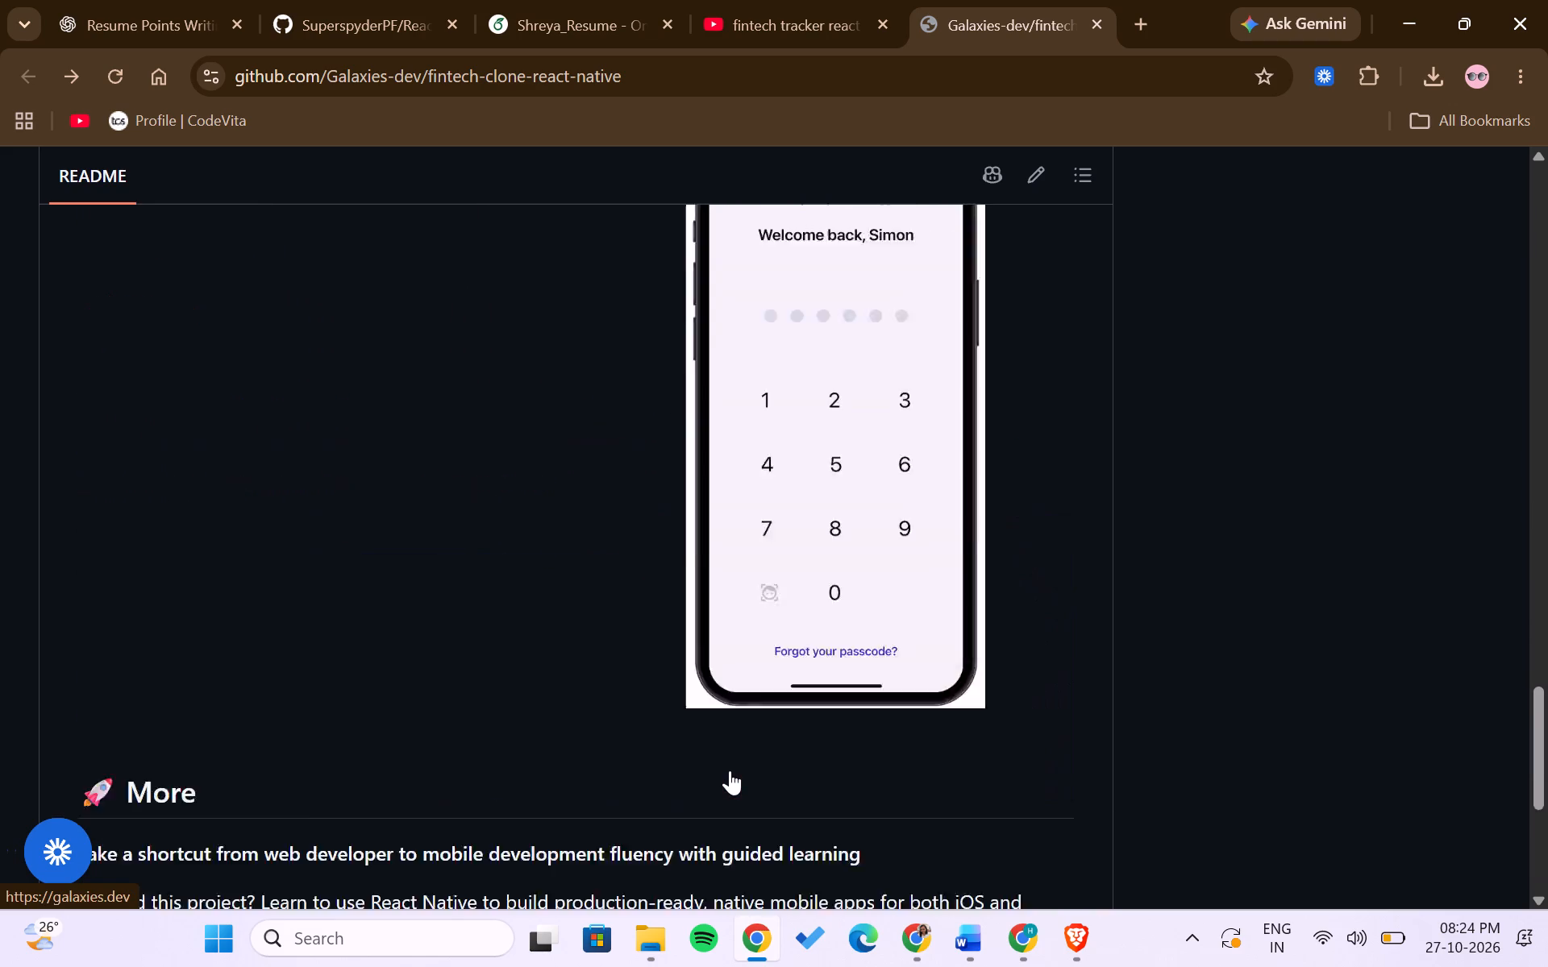
scroll(730, 770, up, 5)
scroll(730, 770, down, 2)
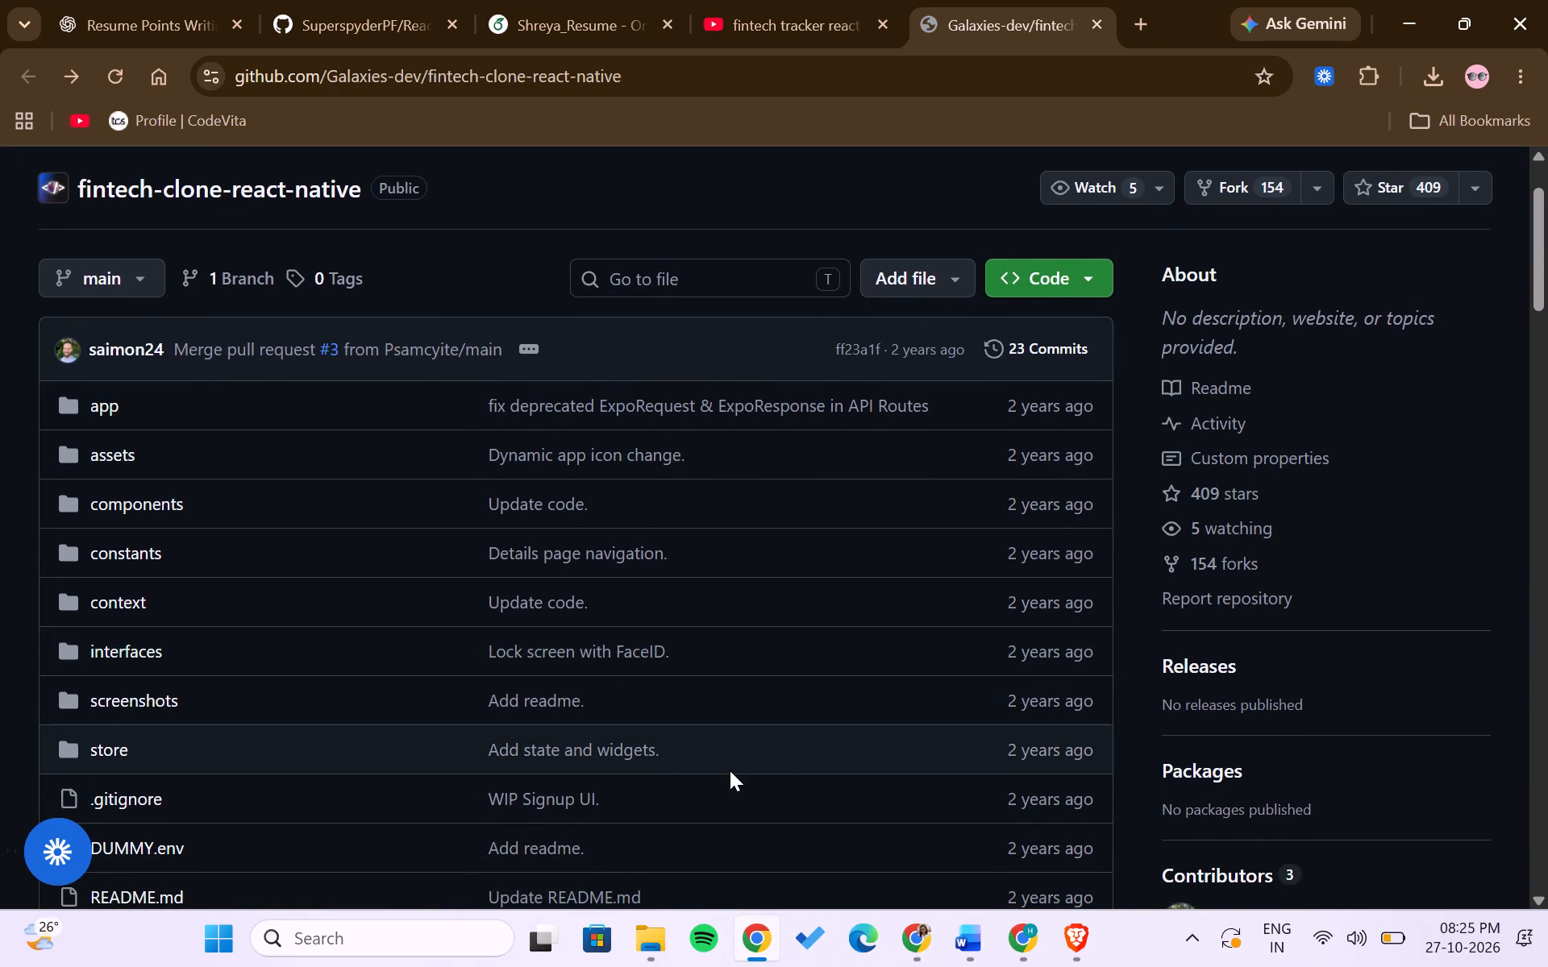
click(1083, 285)
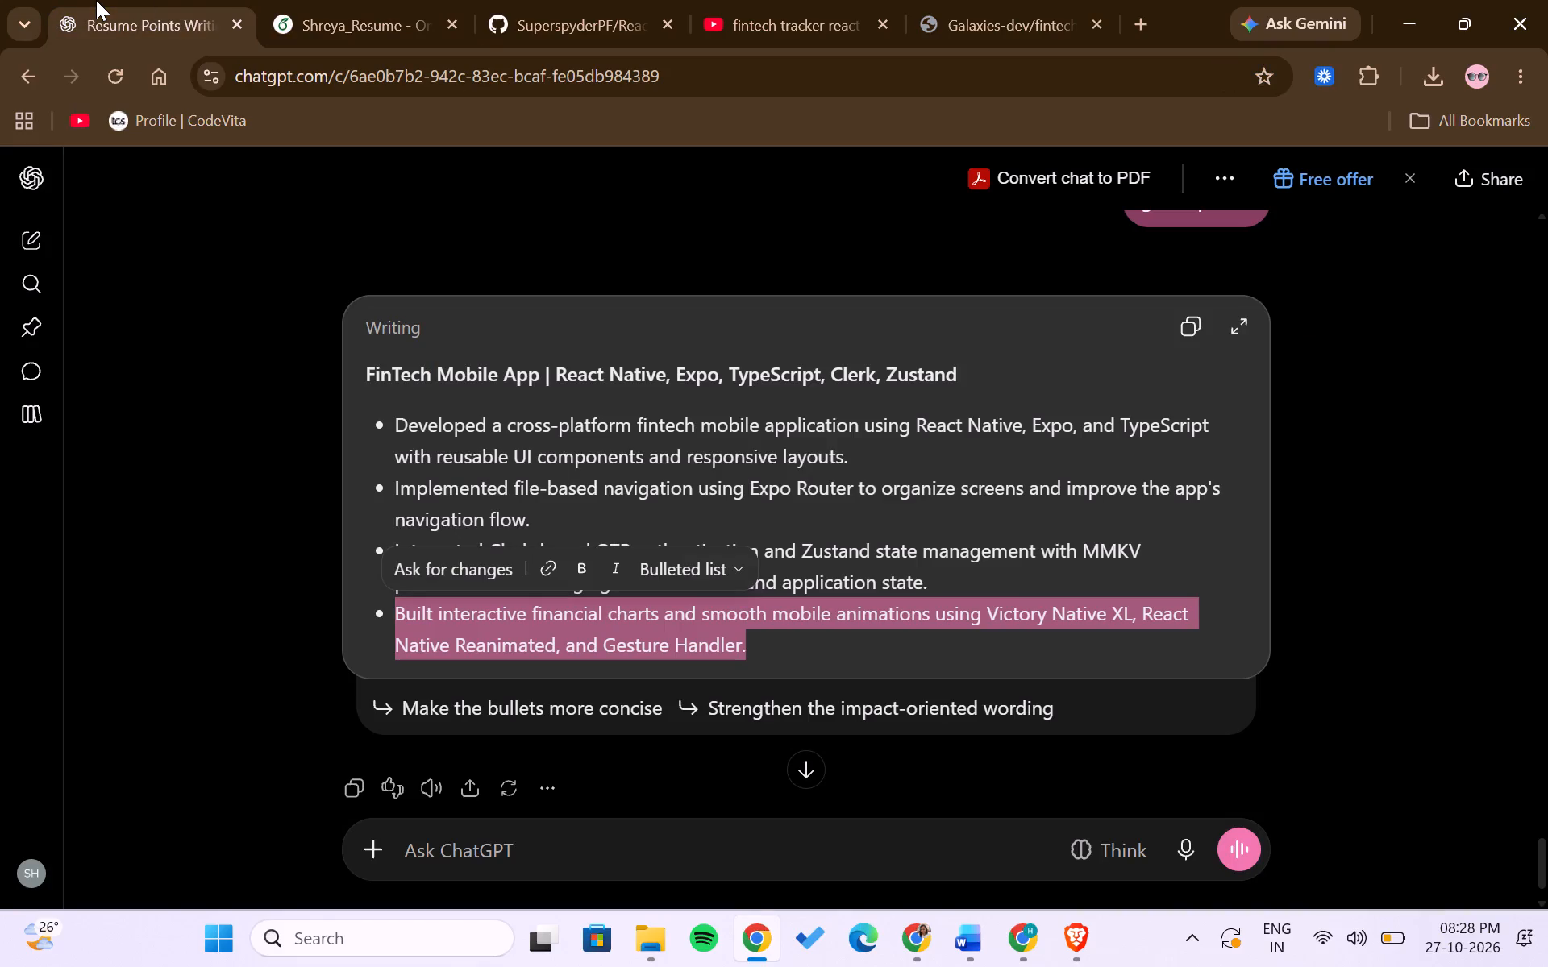
click(767, 4)
scroll(424, 492, down, 2)
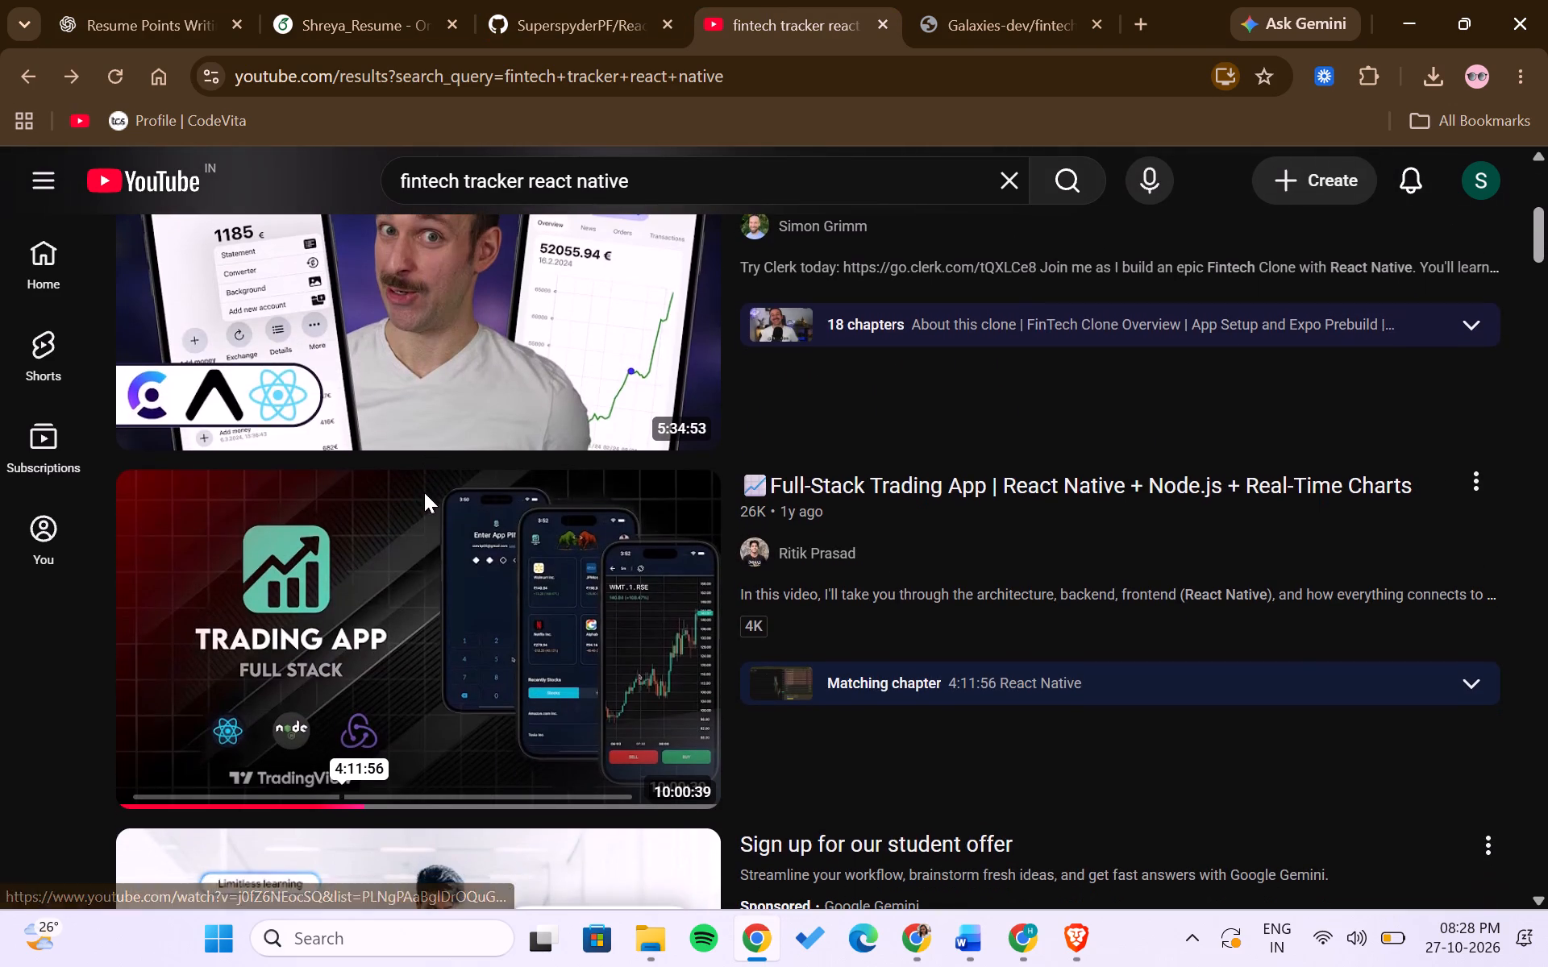
scroll(424, 492, down, 2)
scroll(424, 492, up, 1)
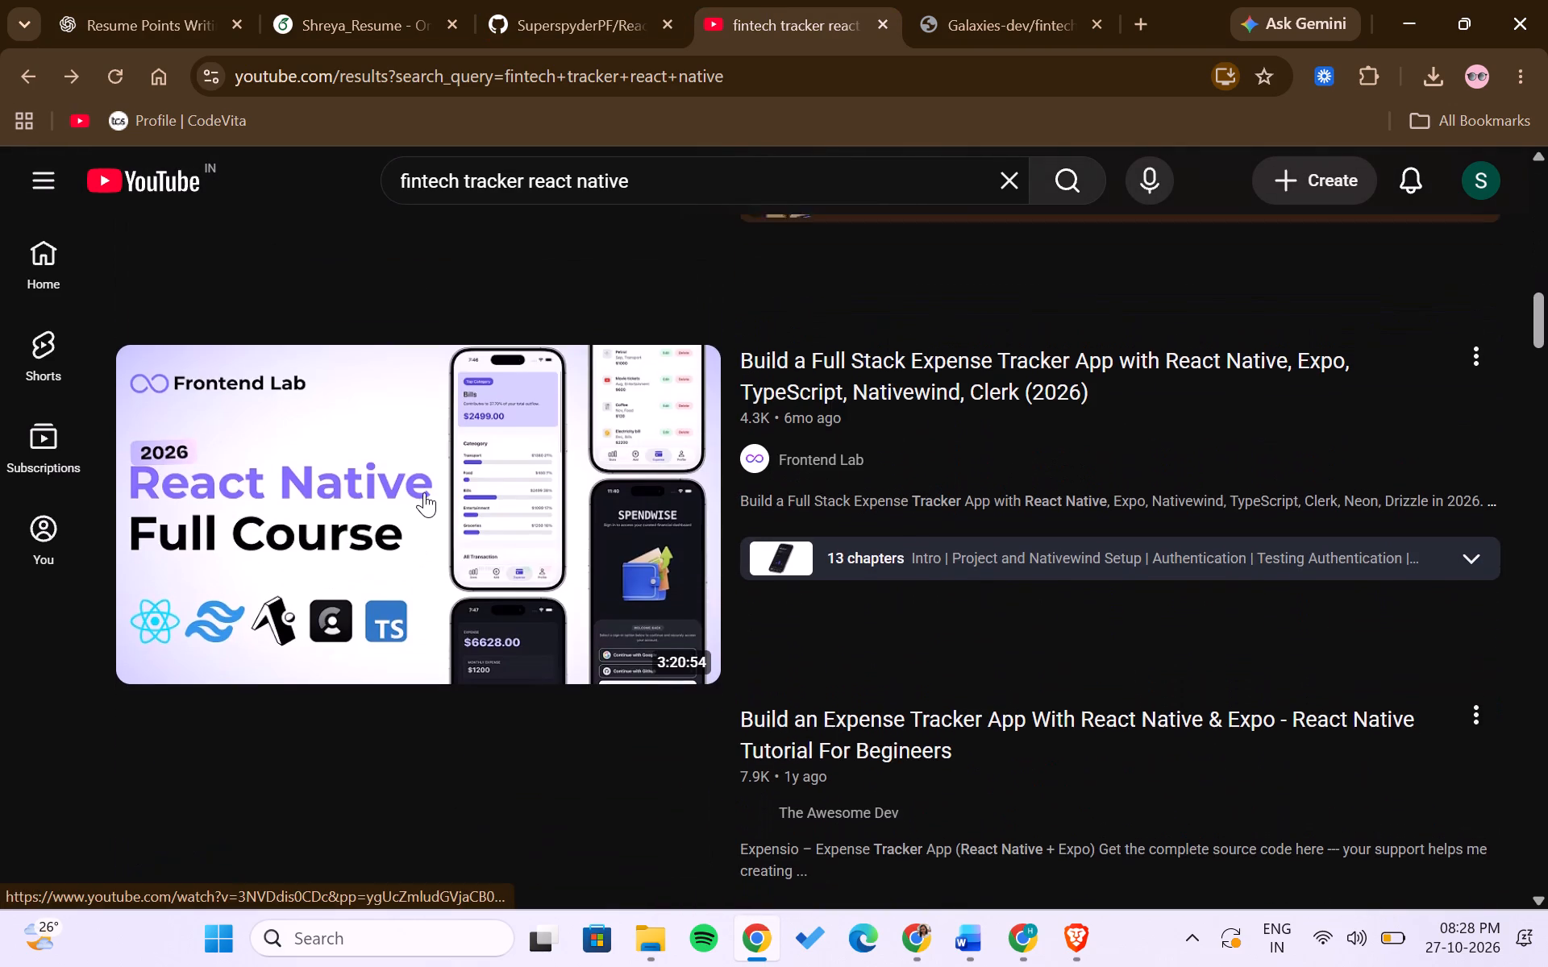
scroll(424, 492, up, 2)
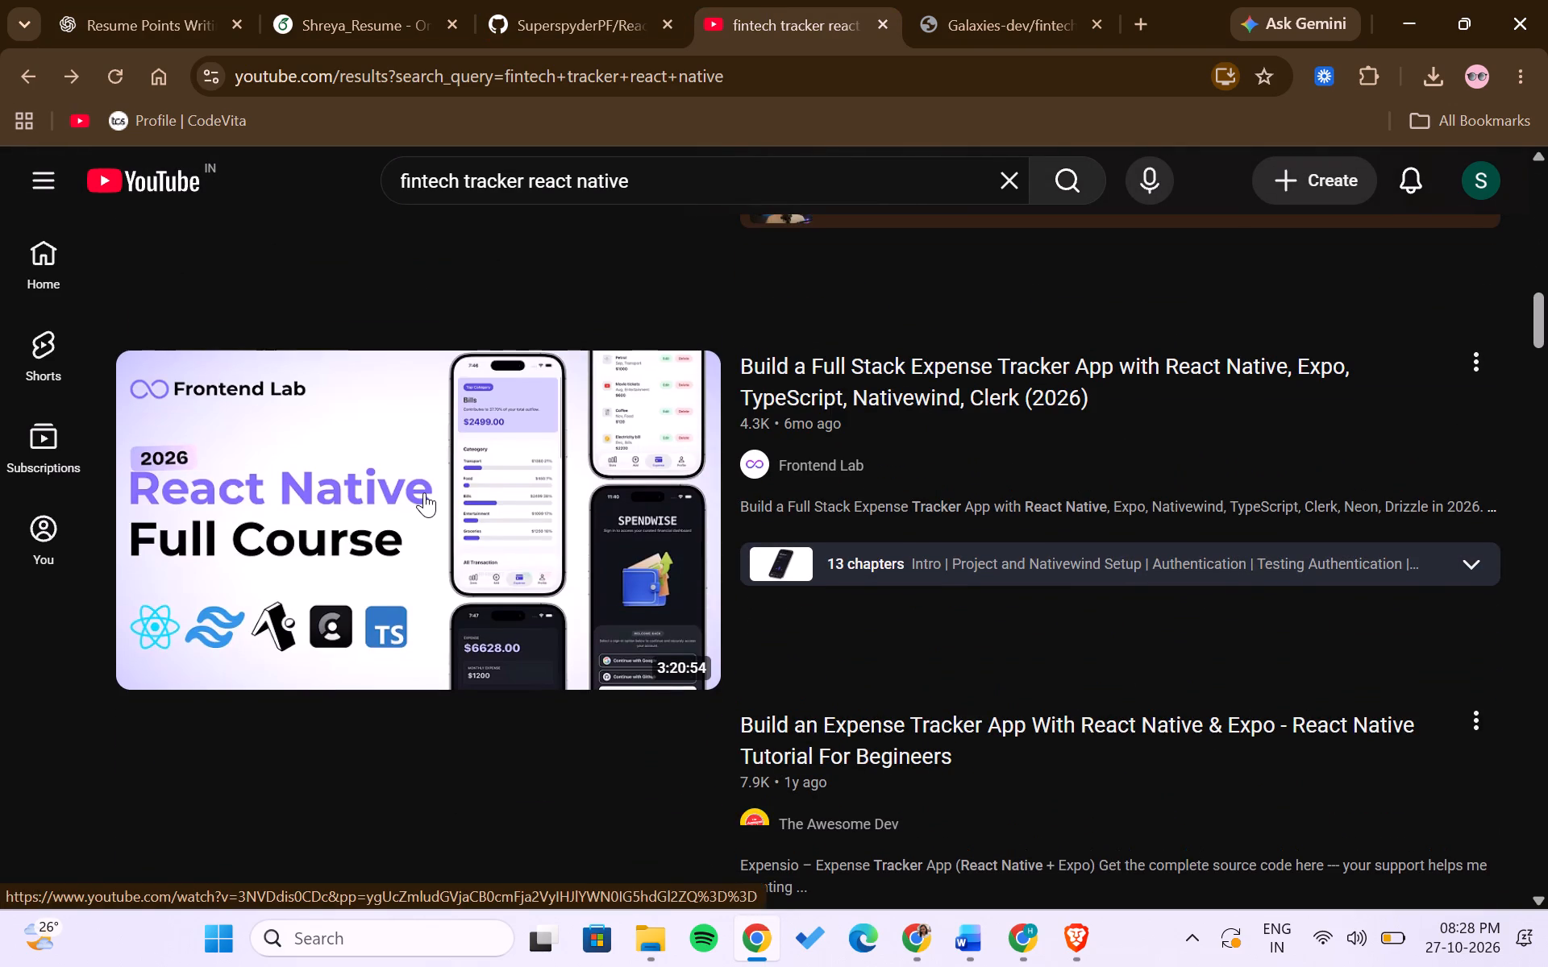
scroll(424, 492, up, 3)
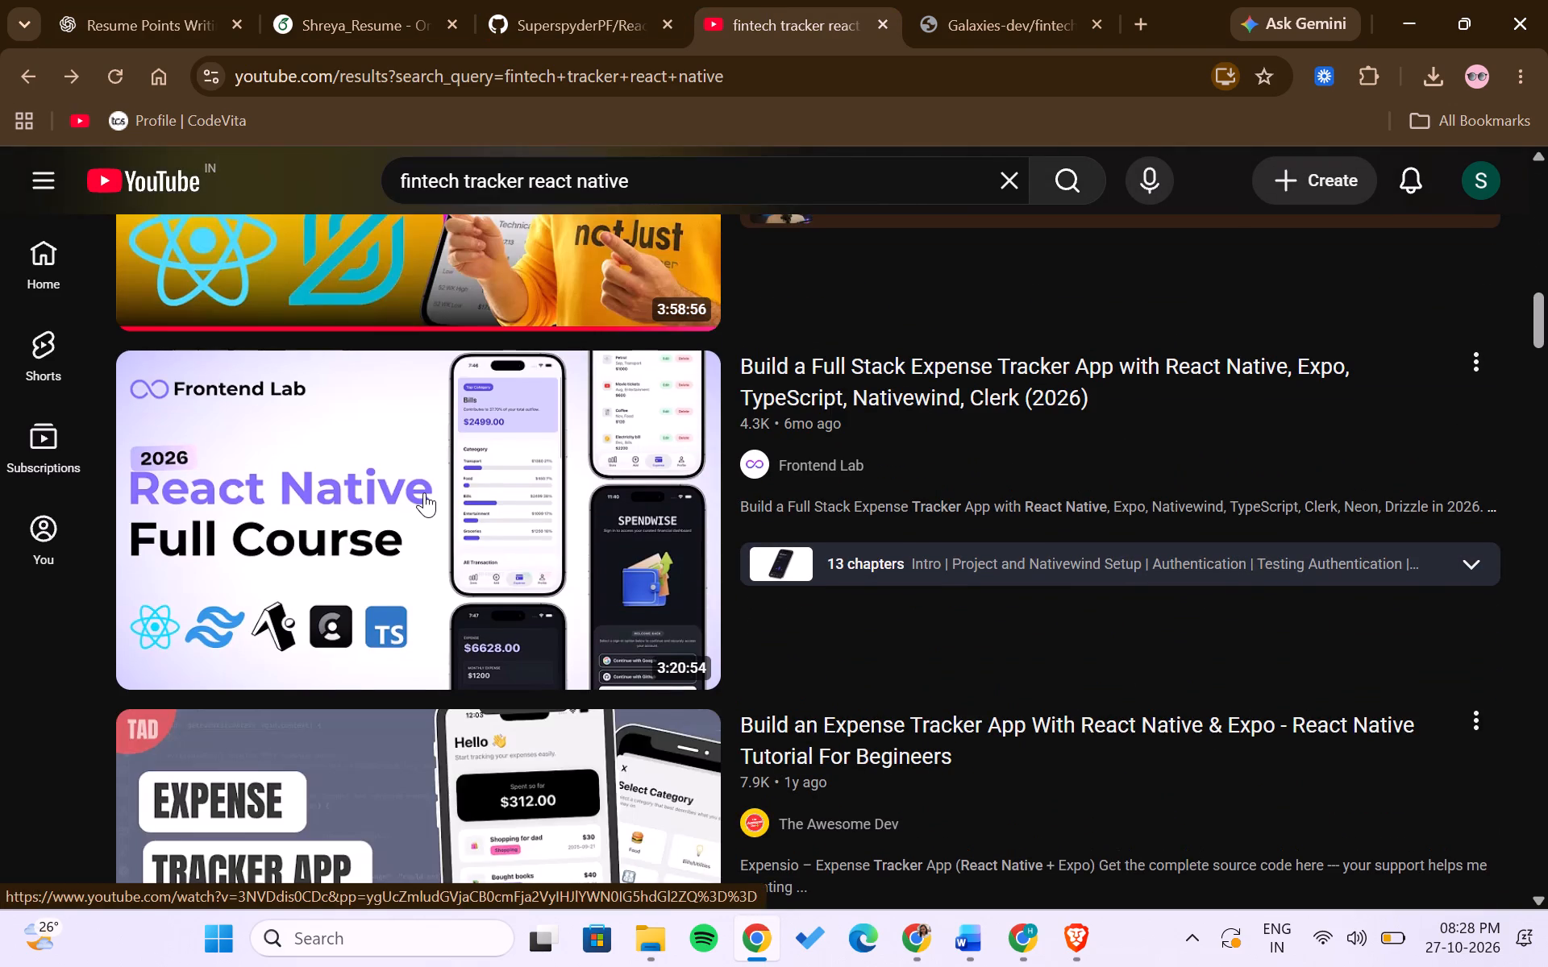
scroll(424, 492, up, 1)
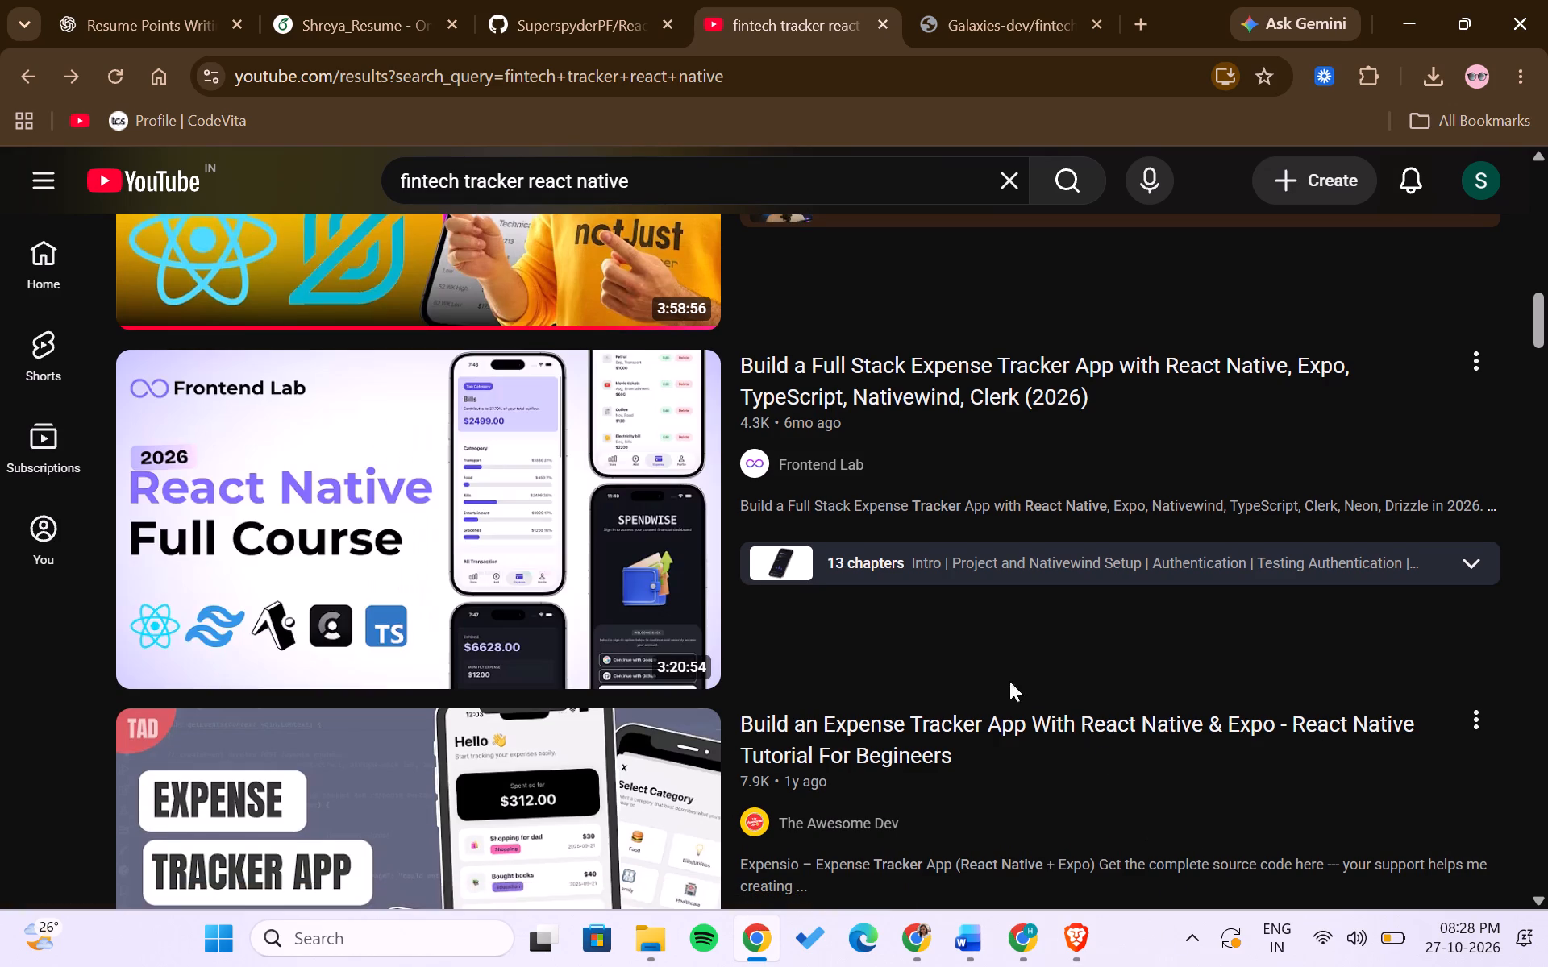
scroll(648, 673, down, 1)
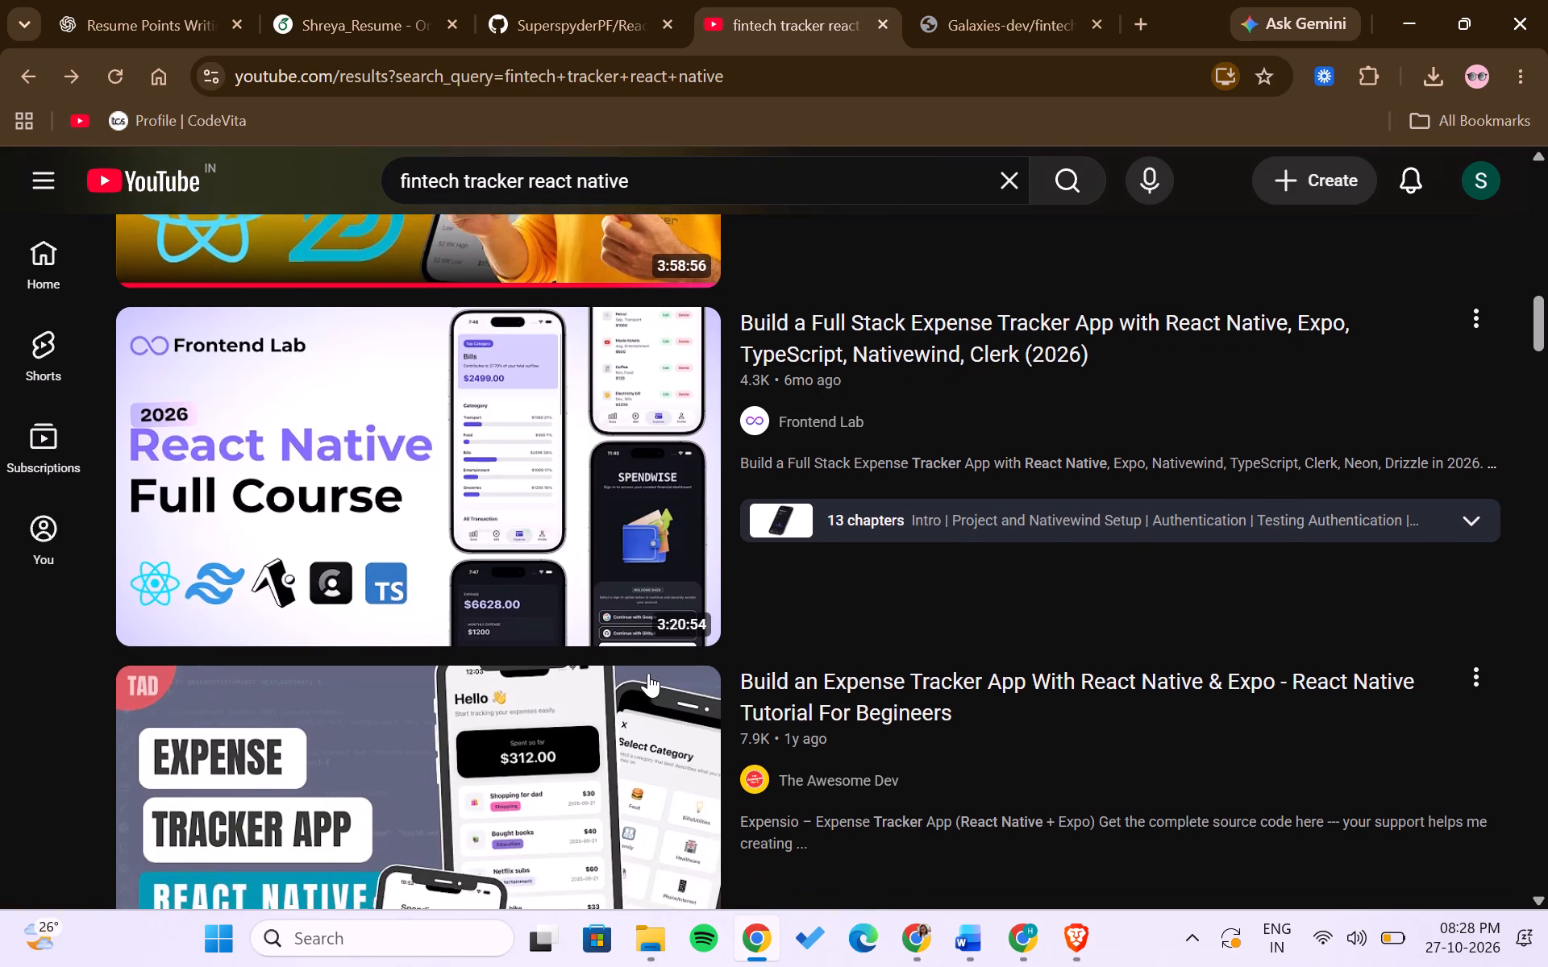
scroll(648, 673, down, 2)
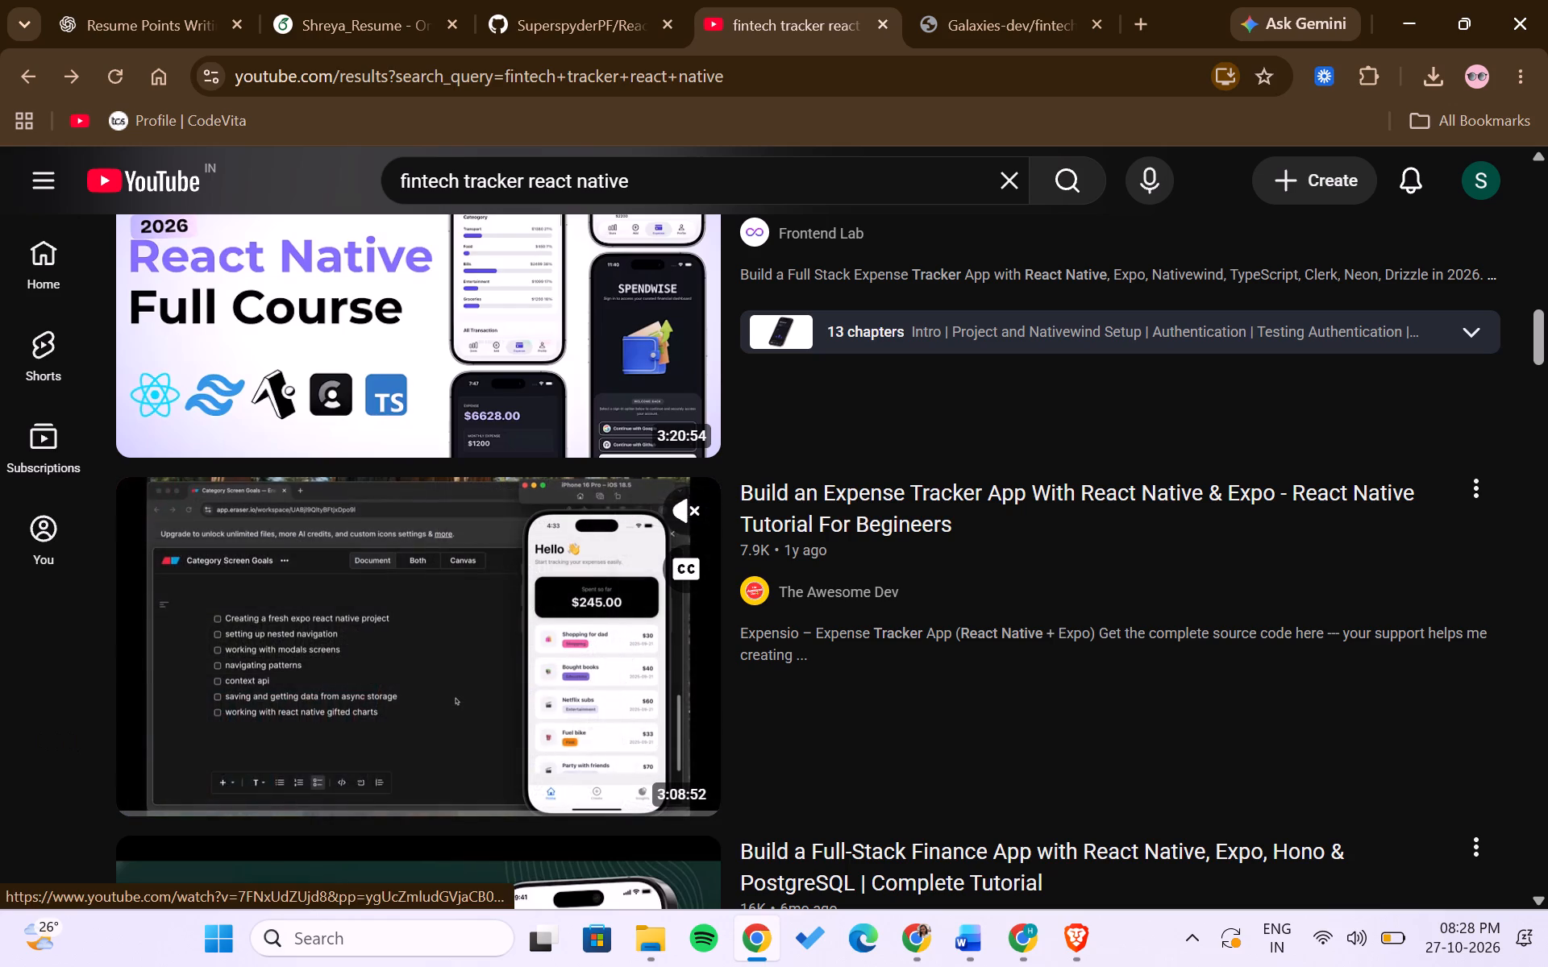
Open the "Build an Expense Tracker App With React Native & Expo" tutorial, pause it and examine its full description for source code and tech stack.
click(242, 659)
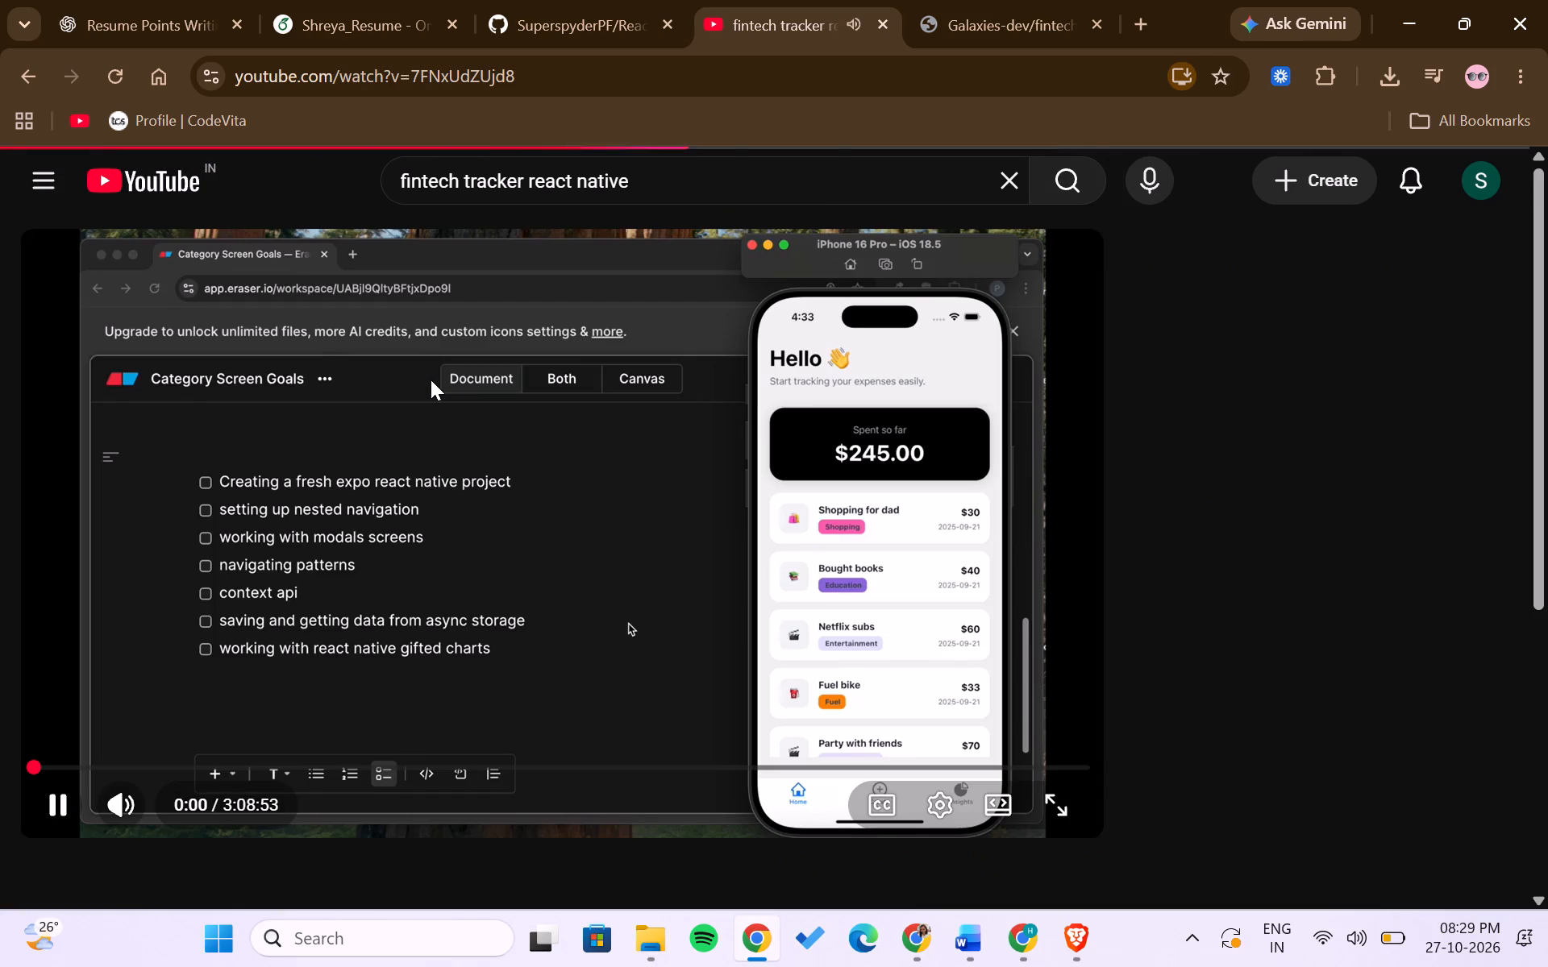
click(431, 380)
scroll(431, 380, down, 4)
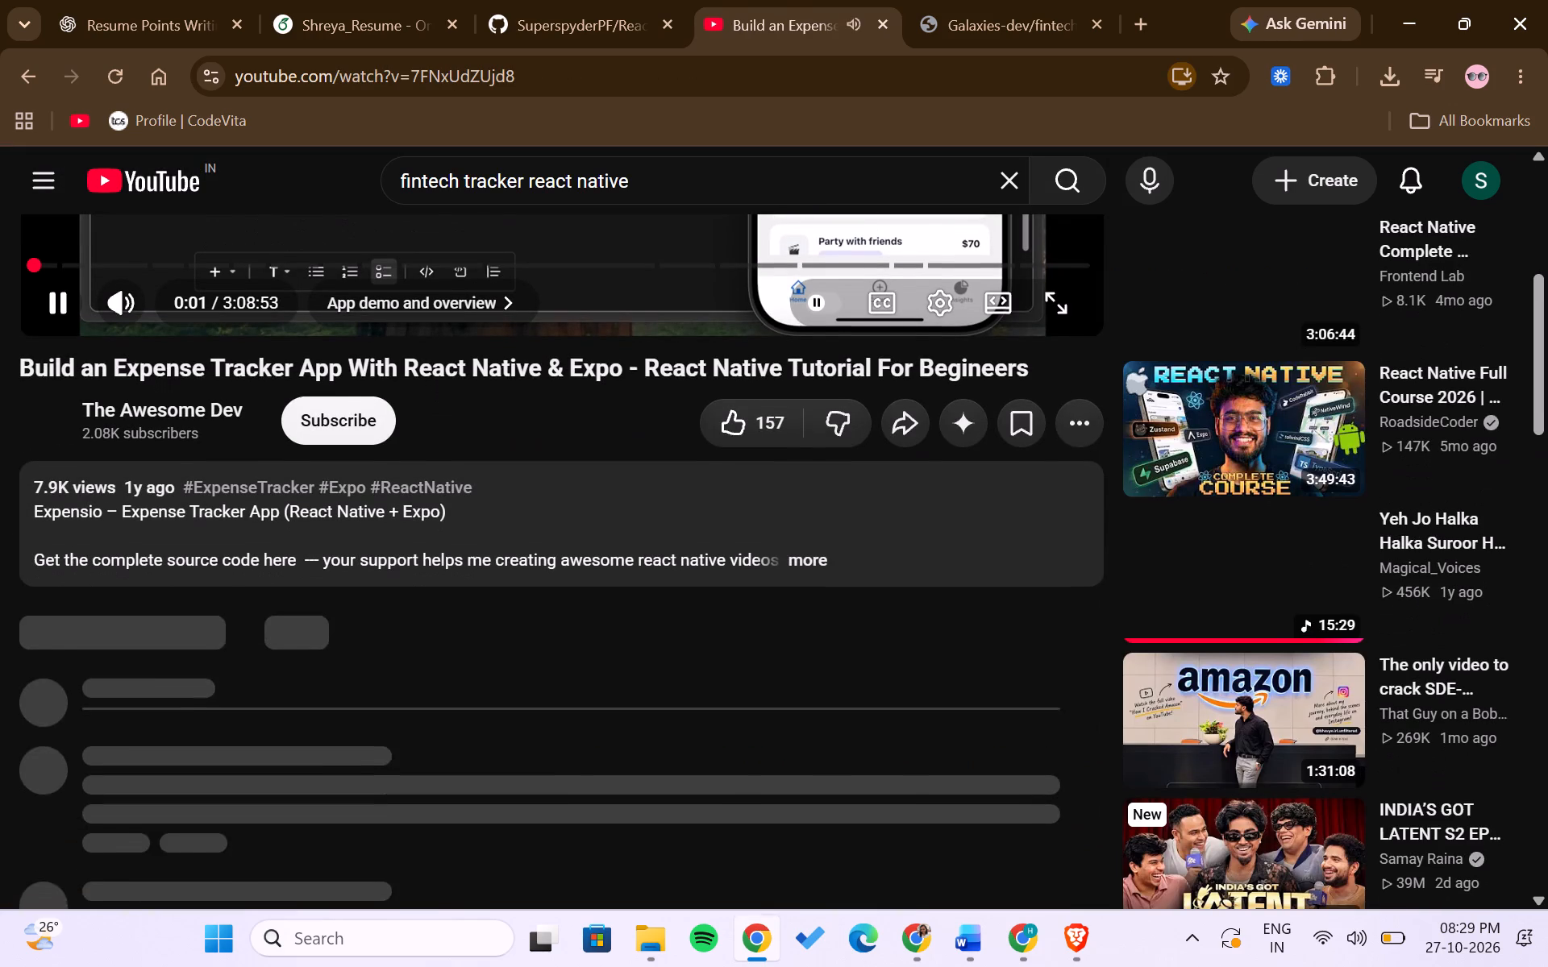
drag(80, 317, 64, 316)
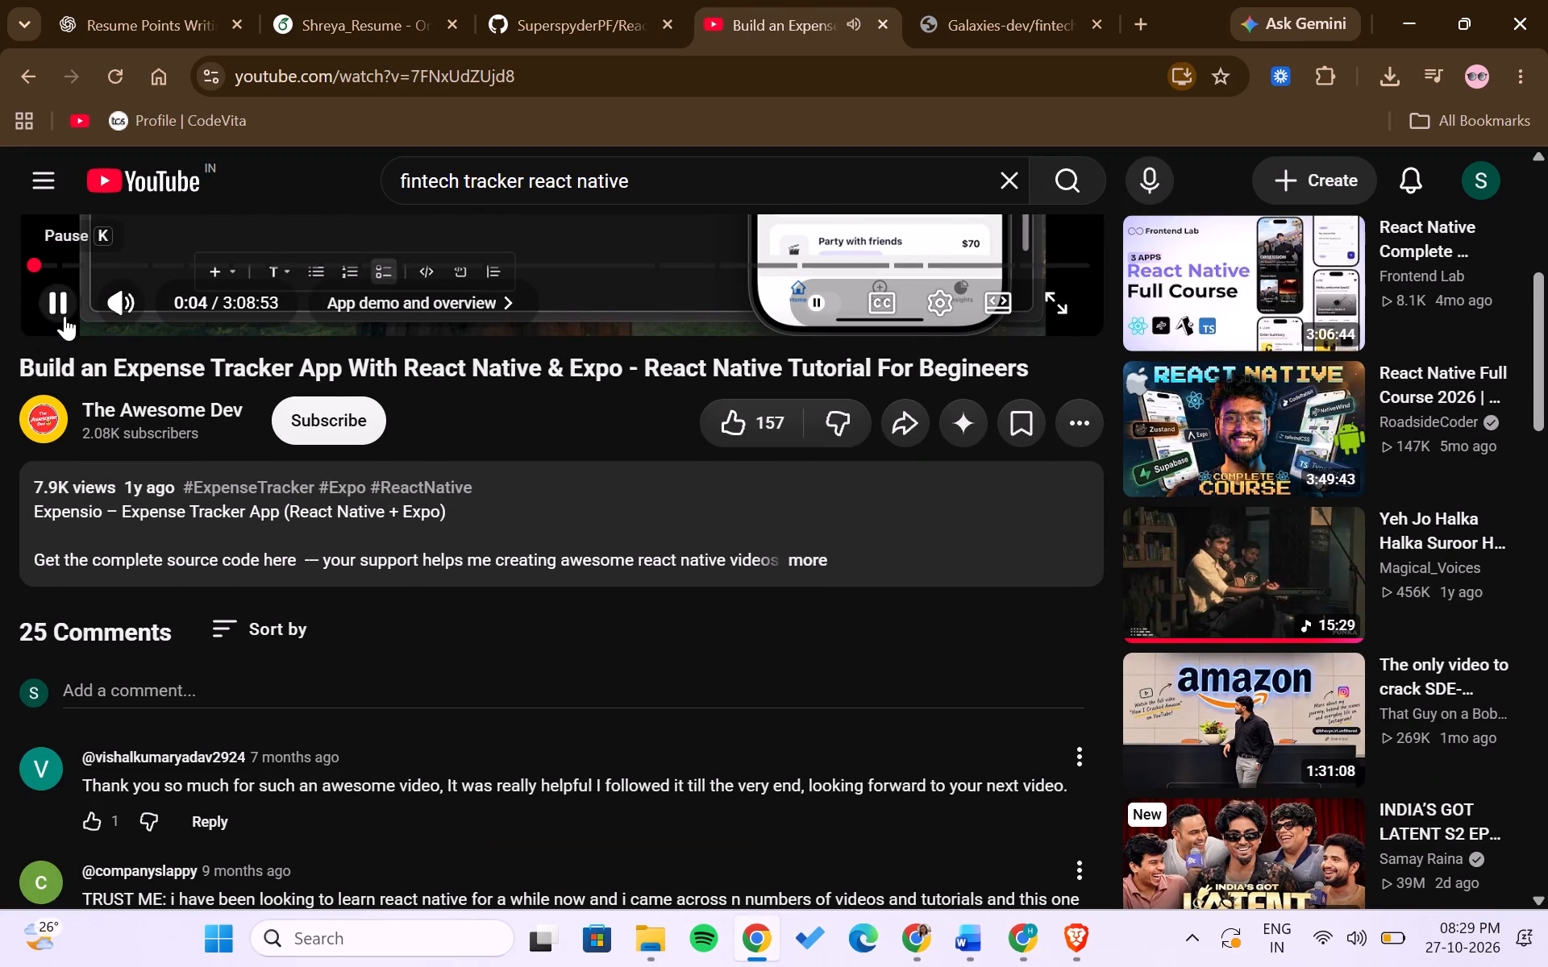
click(64, 316)
click(600, 558)
scroll(600, 558, down, 3)
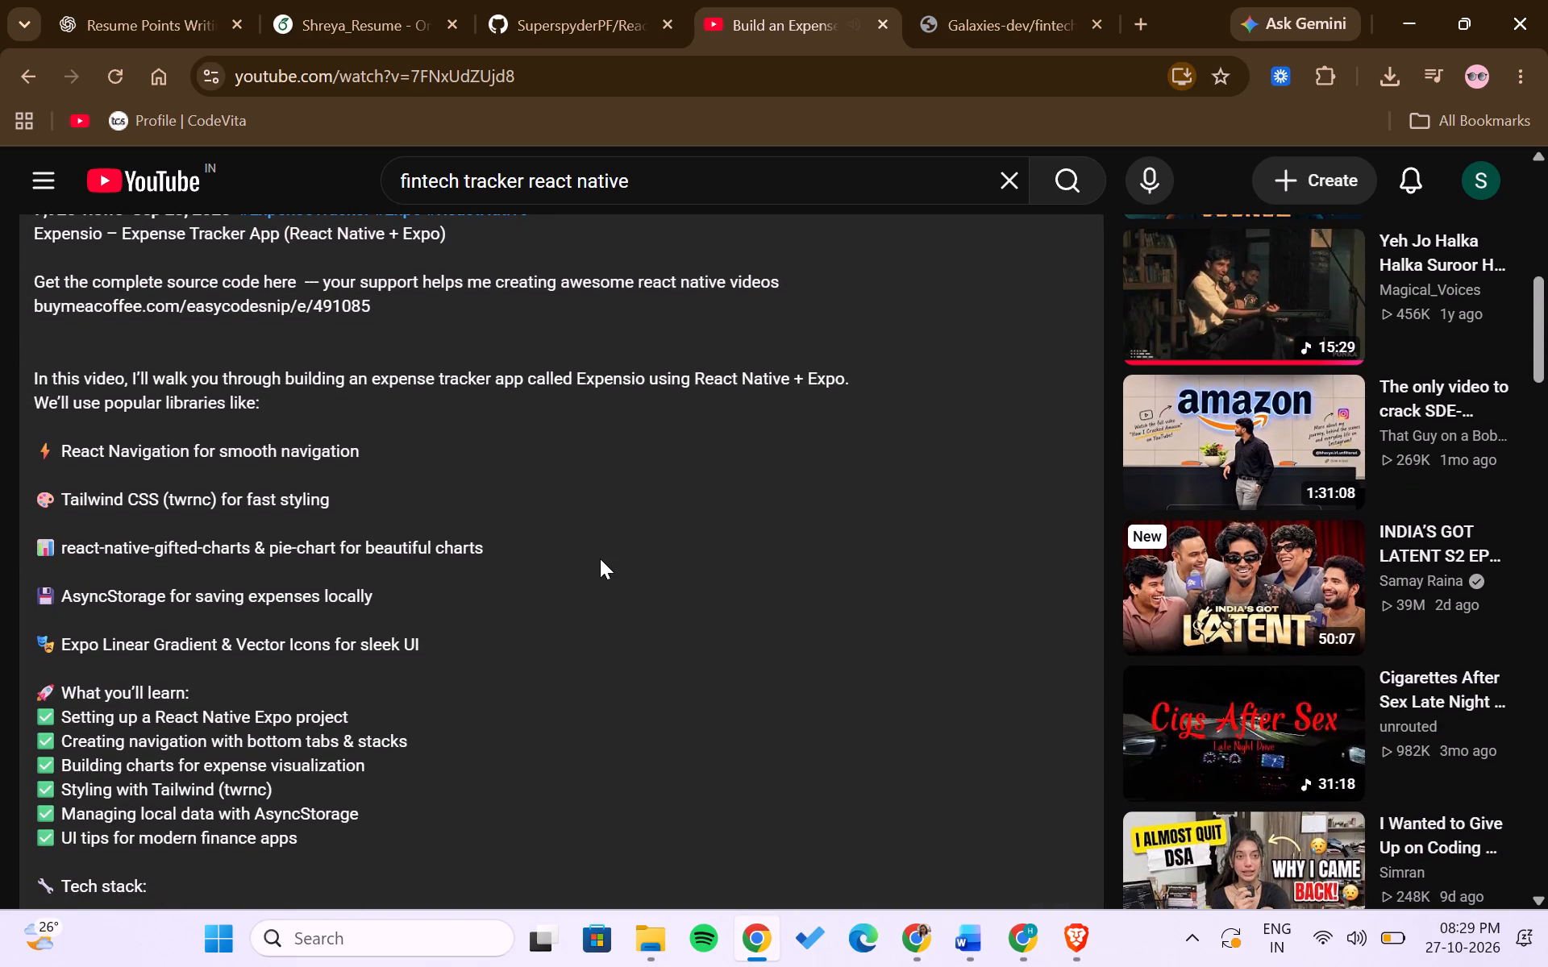
scroll(600, 558, down, 2)
scroll(600, 558, up, 4)
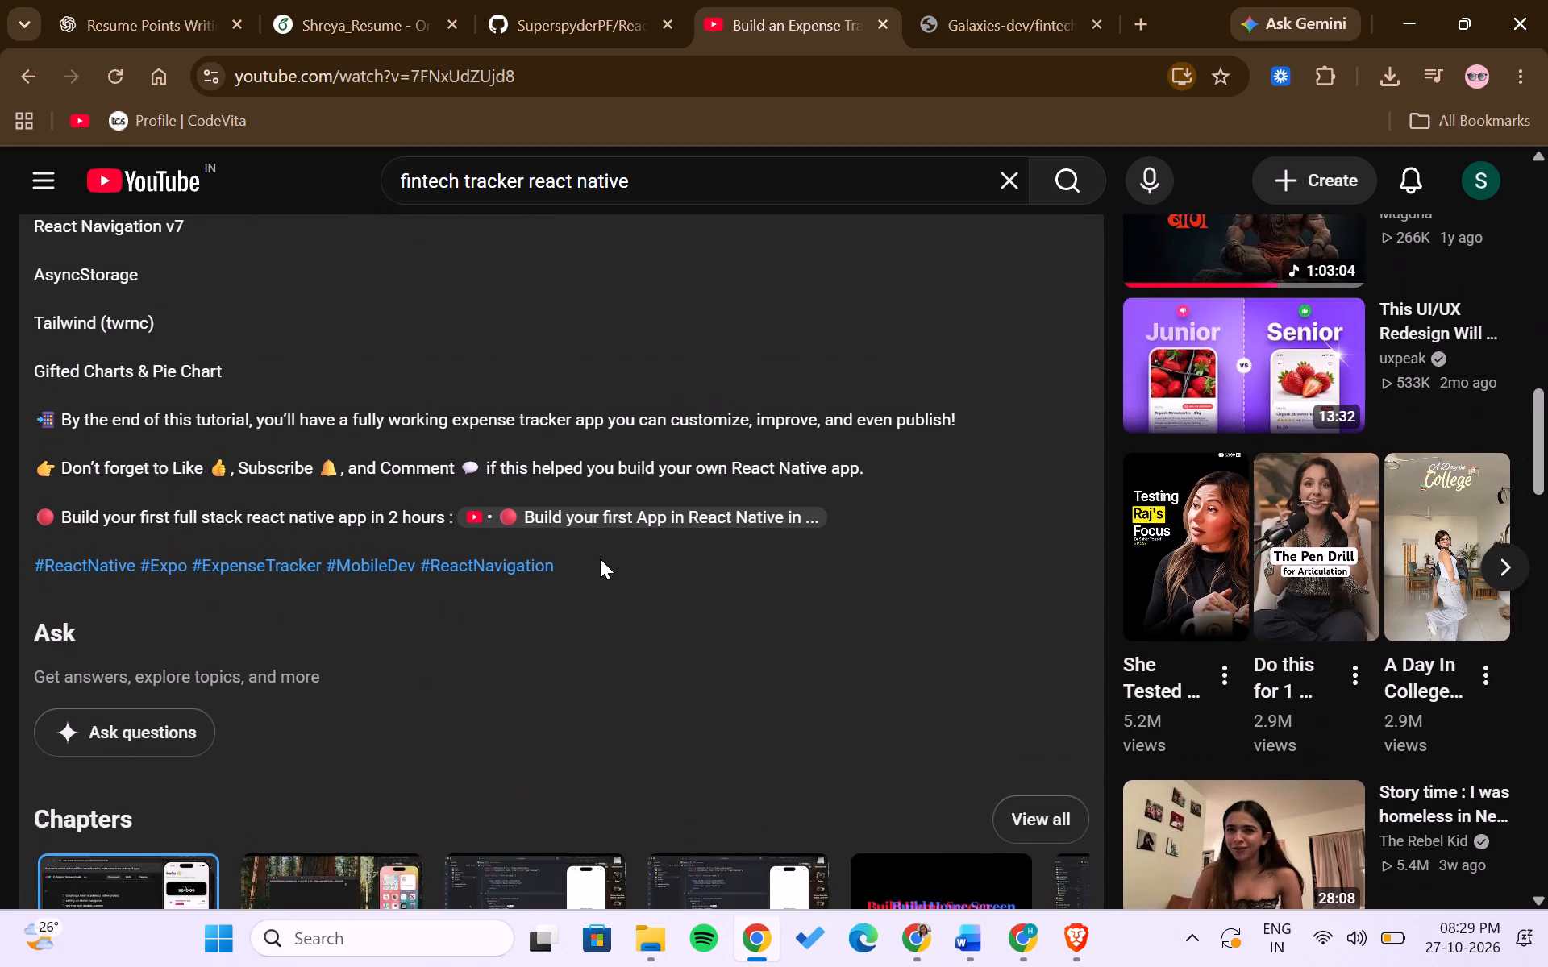
scroll(600, 558, up, 5)
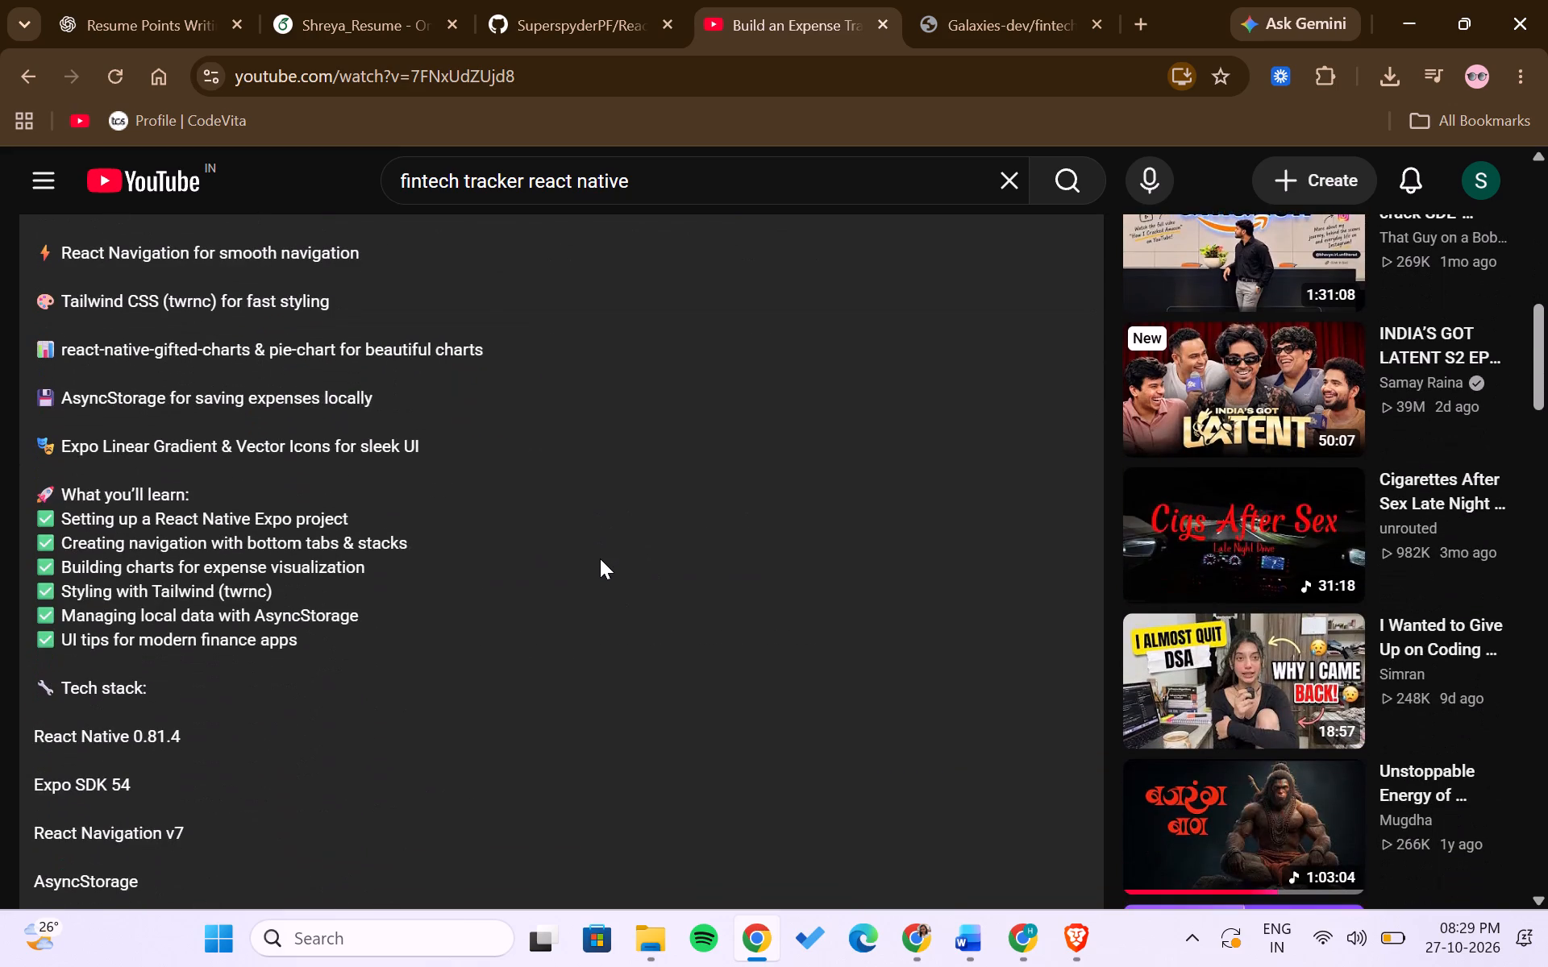
scroll(600, 558, up, 2)
scroll(600, 558, down, 2)
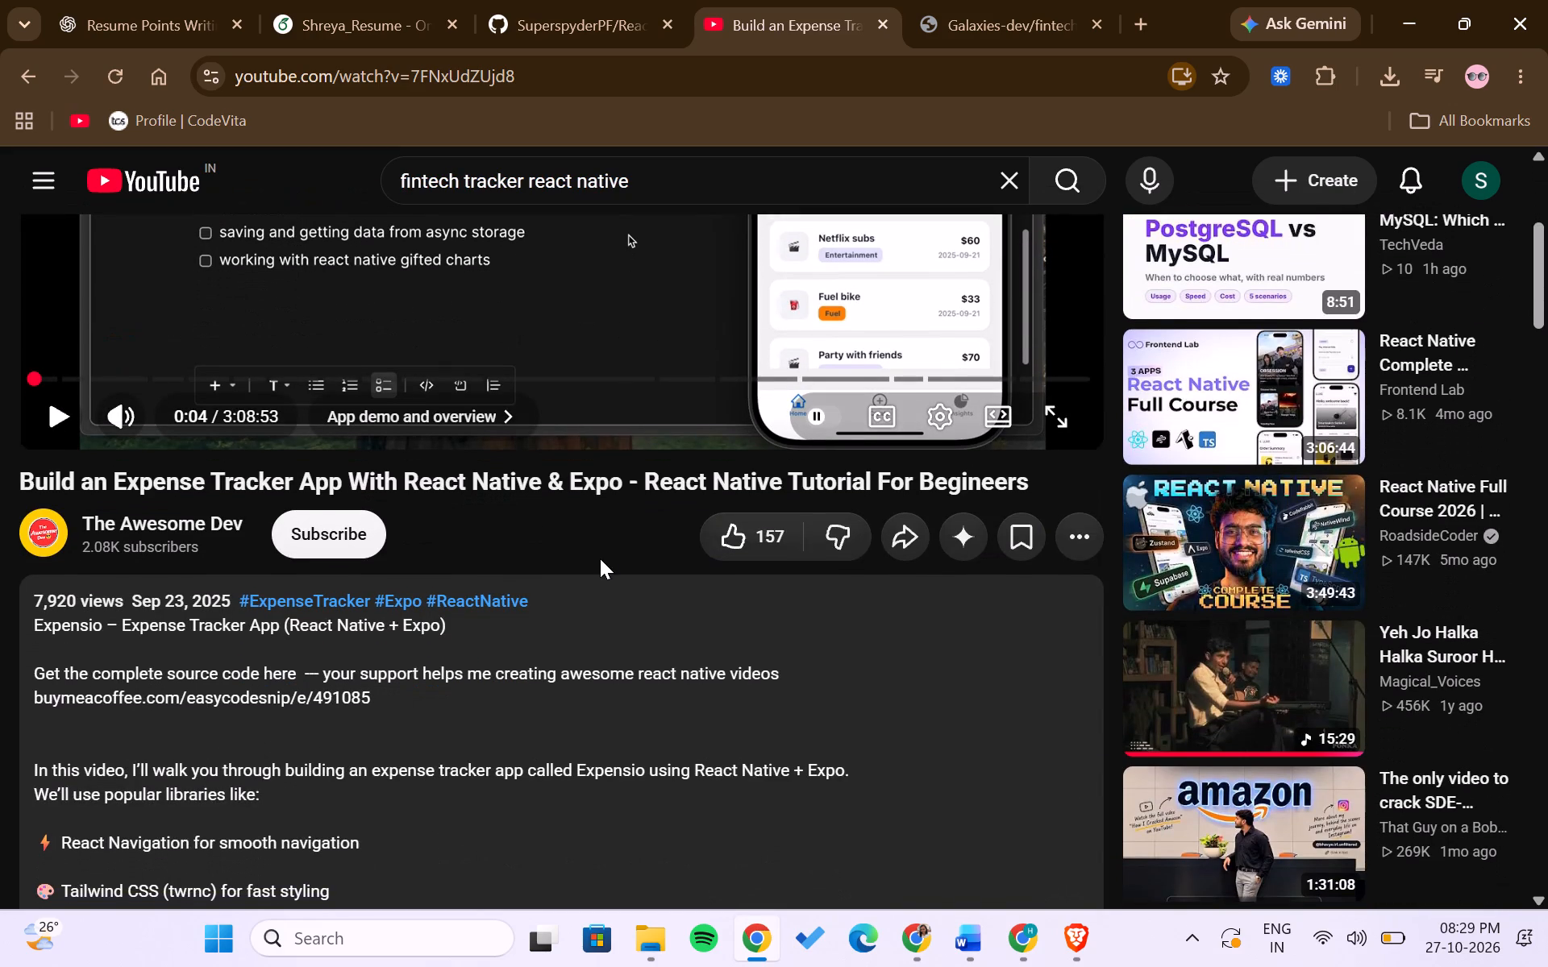
scroll(600, 558, down, 1)
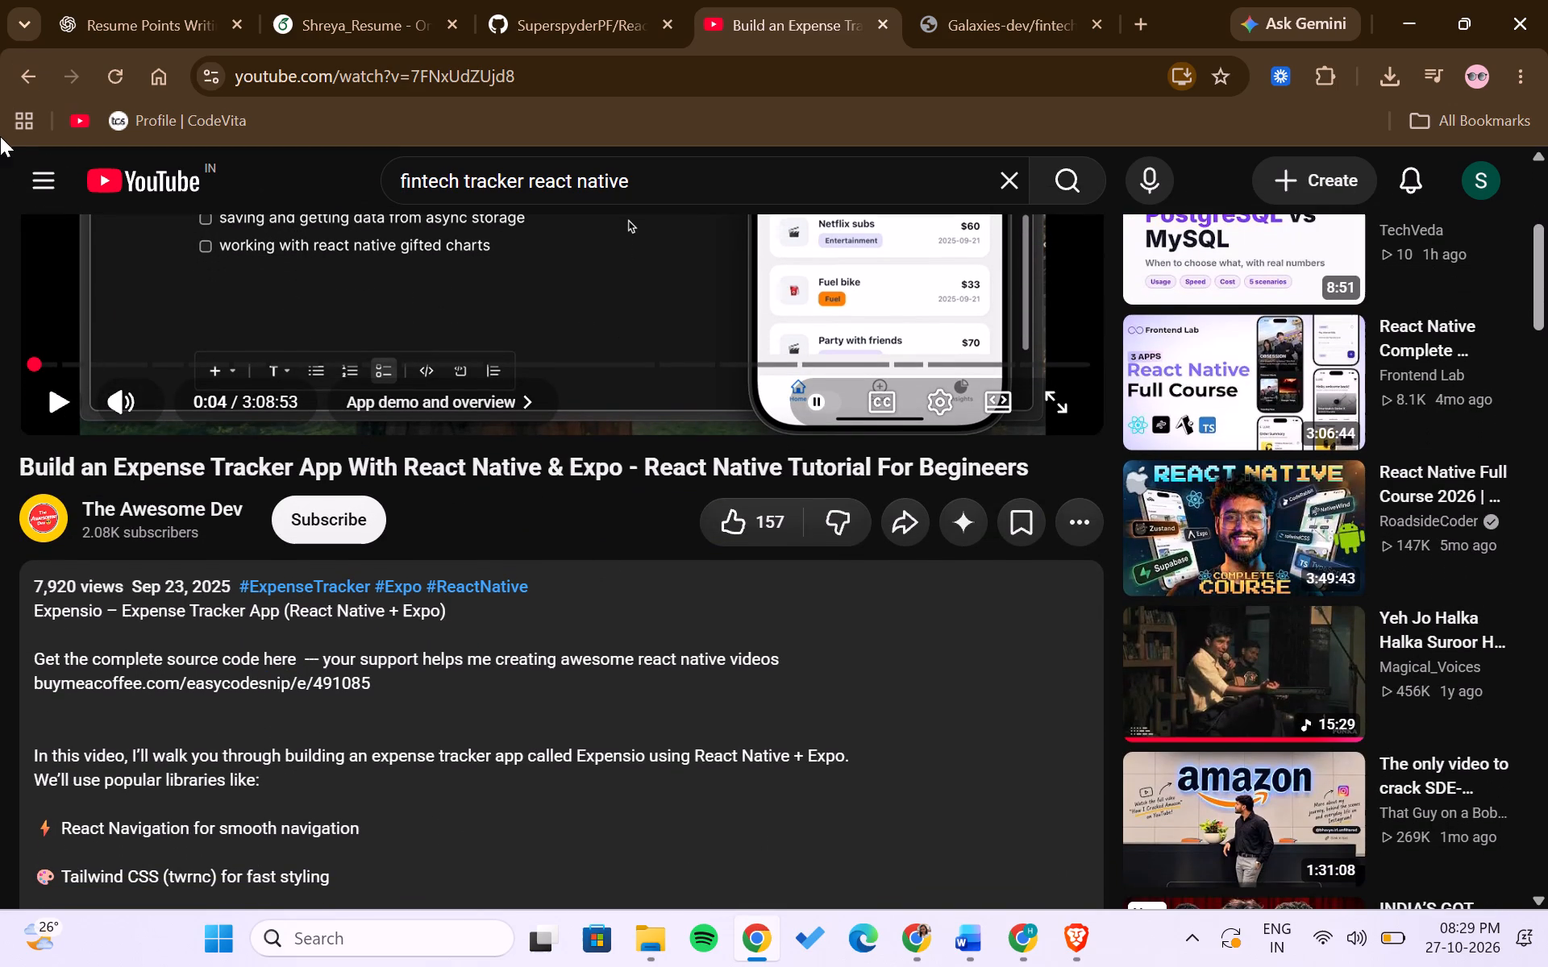
Return to the YouTube search results and look through the further React Native finance app tutorials.
click(19, 73)
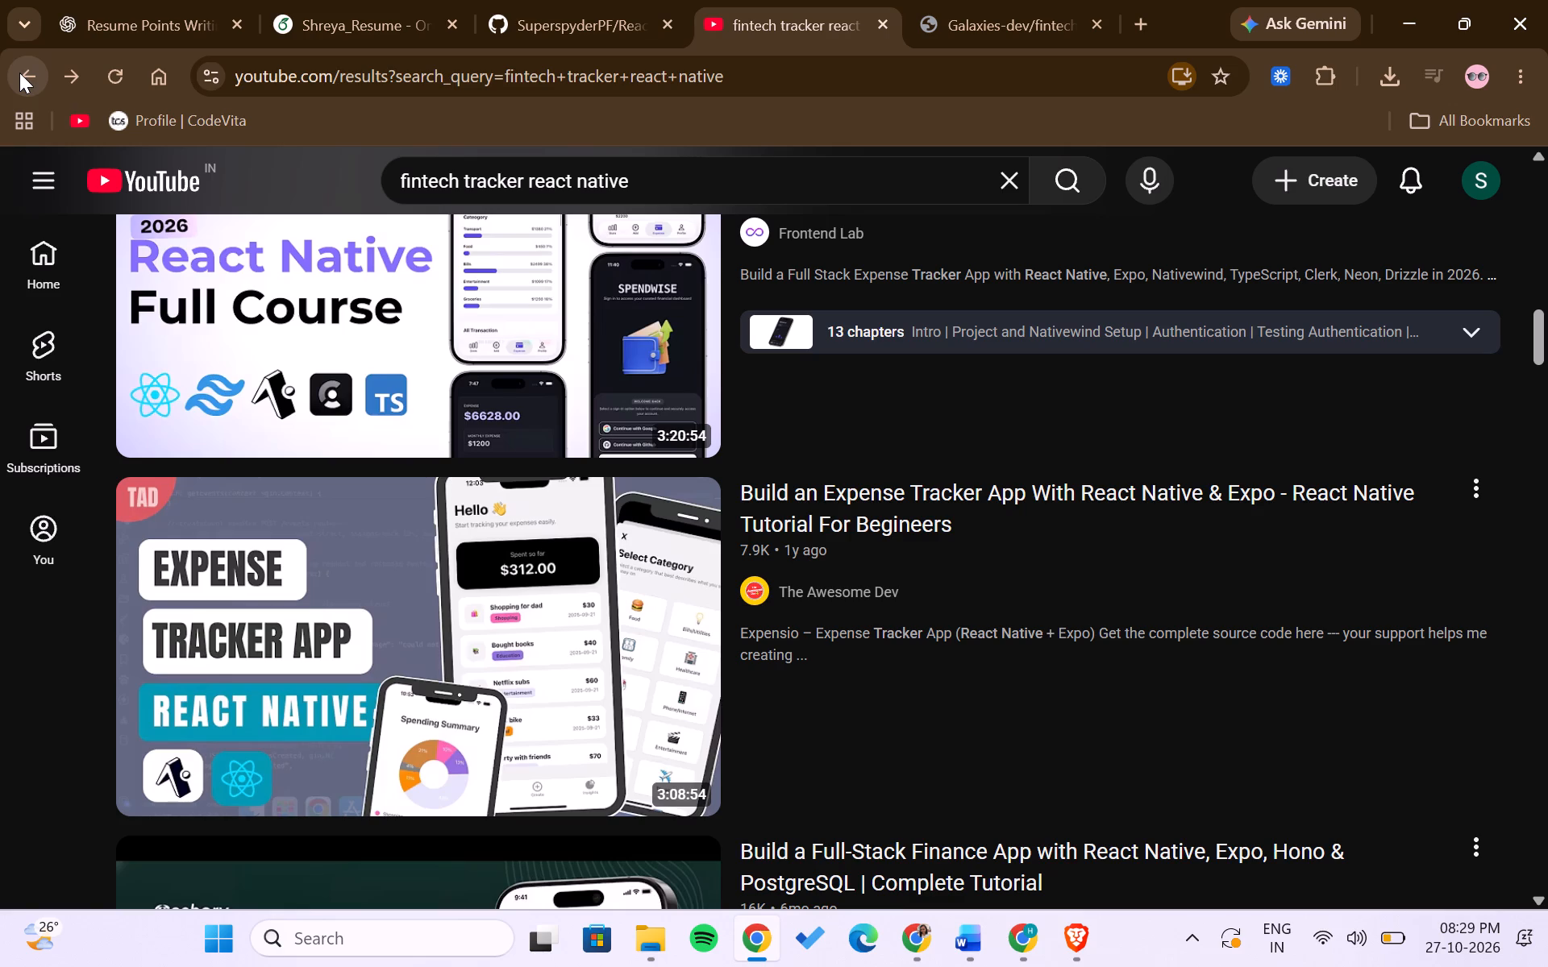
scroll(389, 757, down, 3)
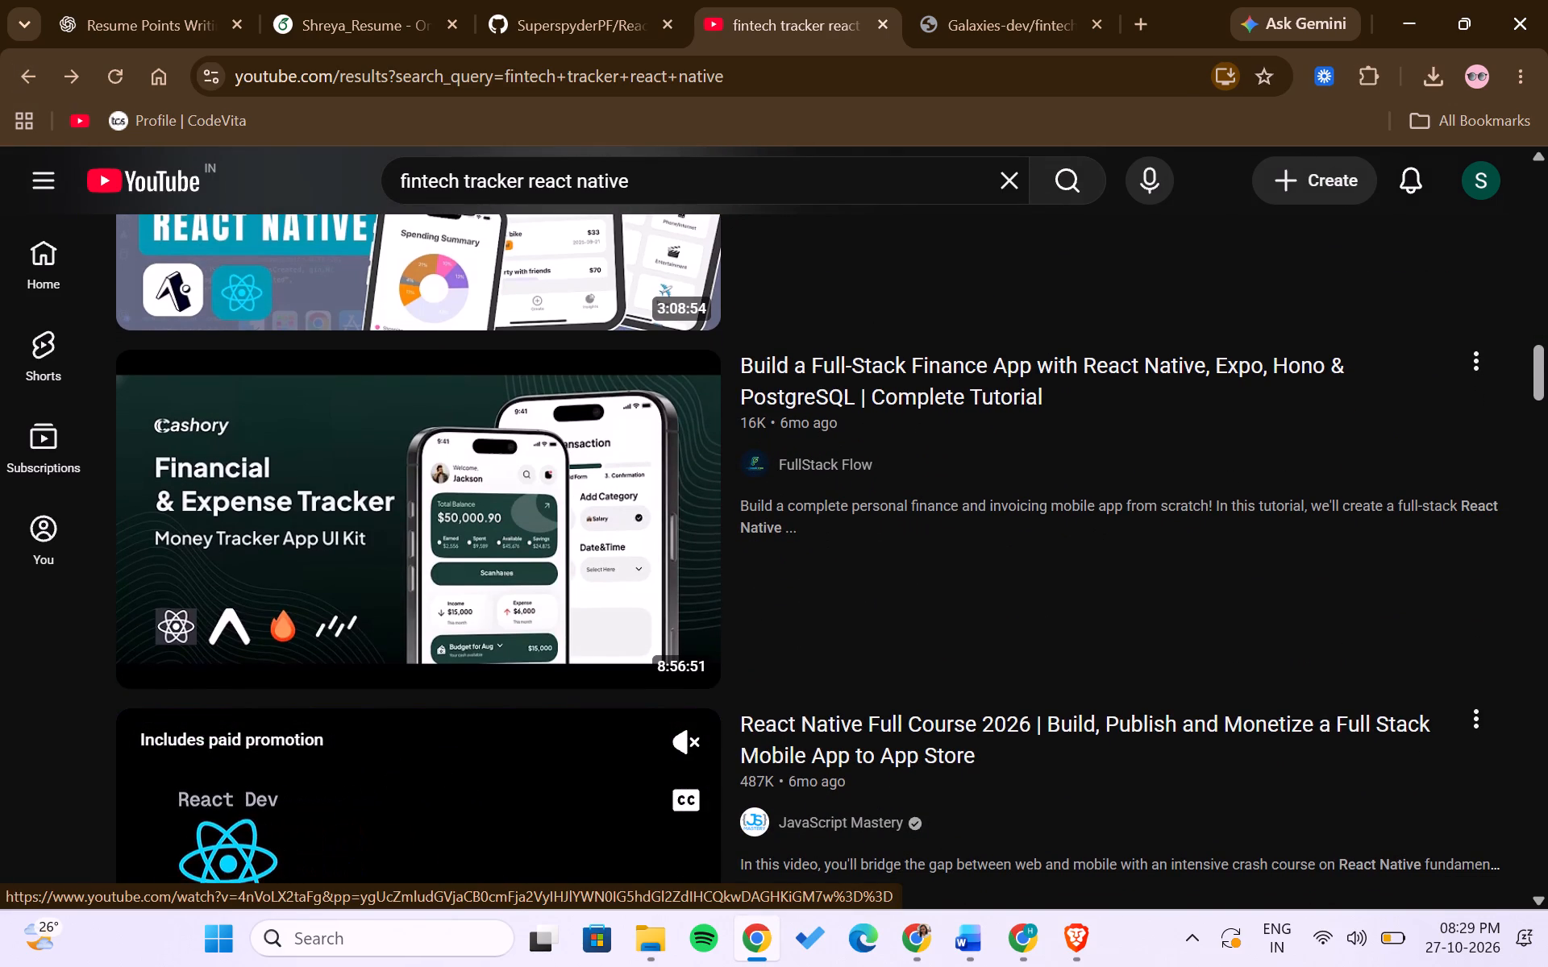
scroll(389, 757, down, 2)
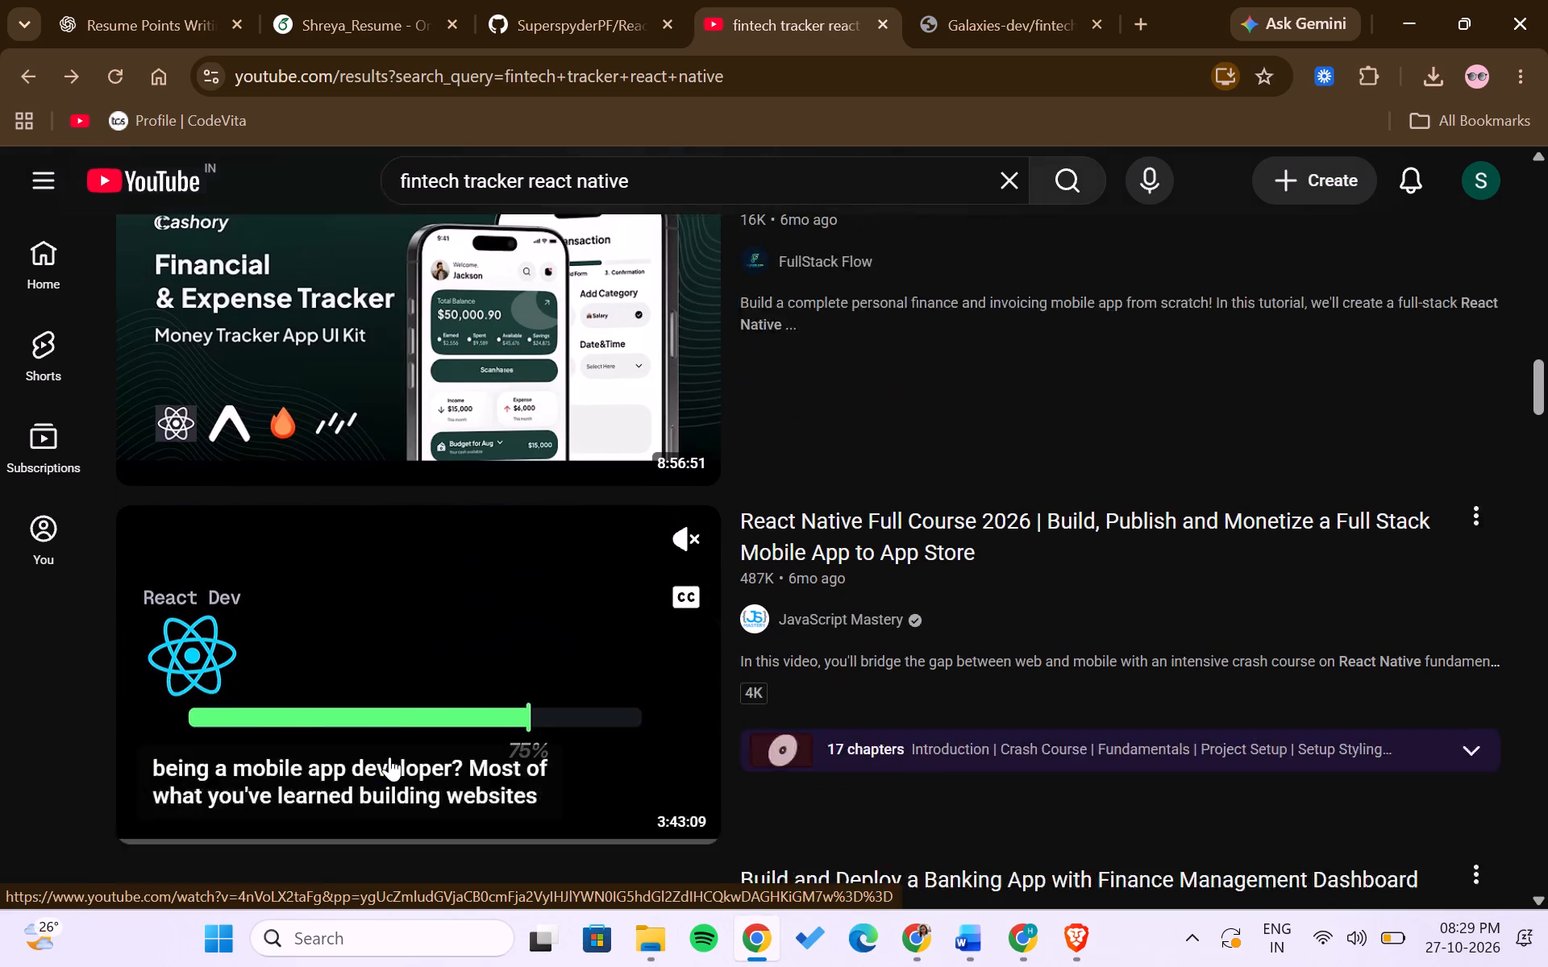
scroll(389, 757, down, 3)
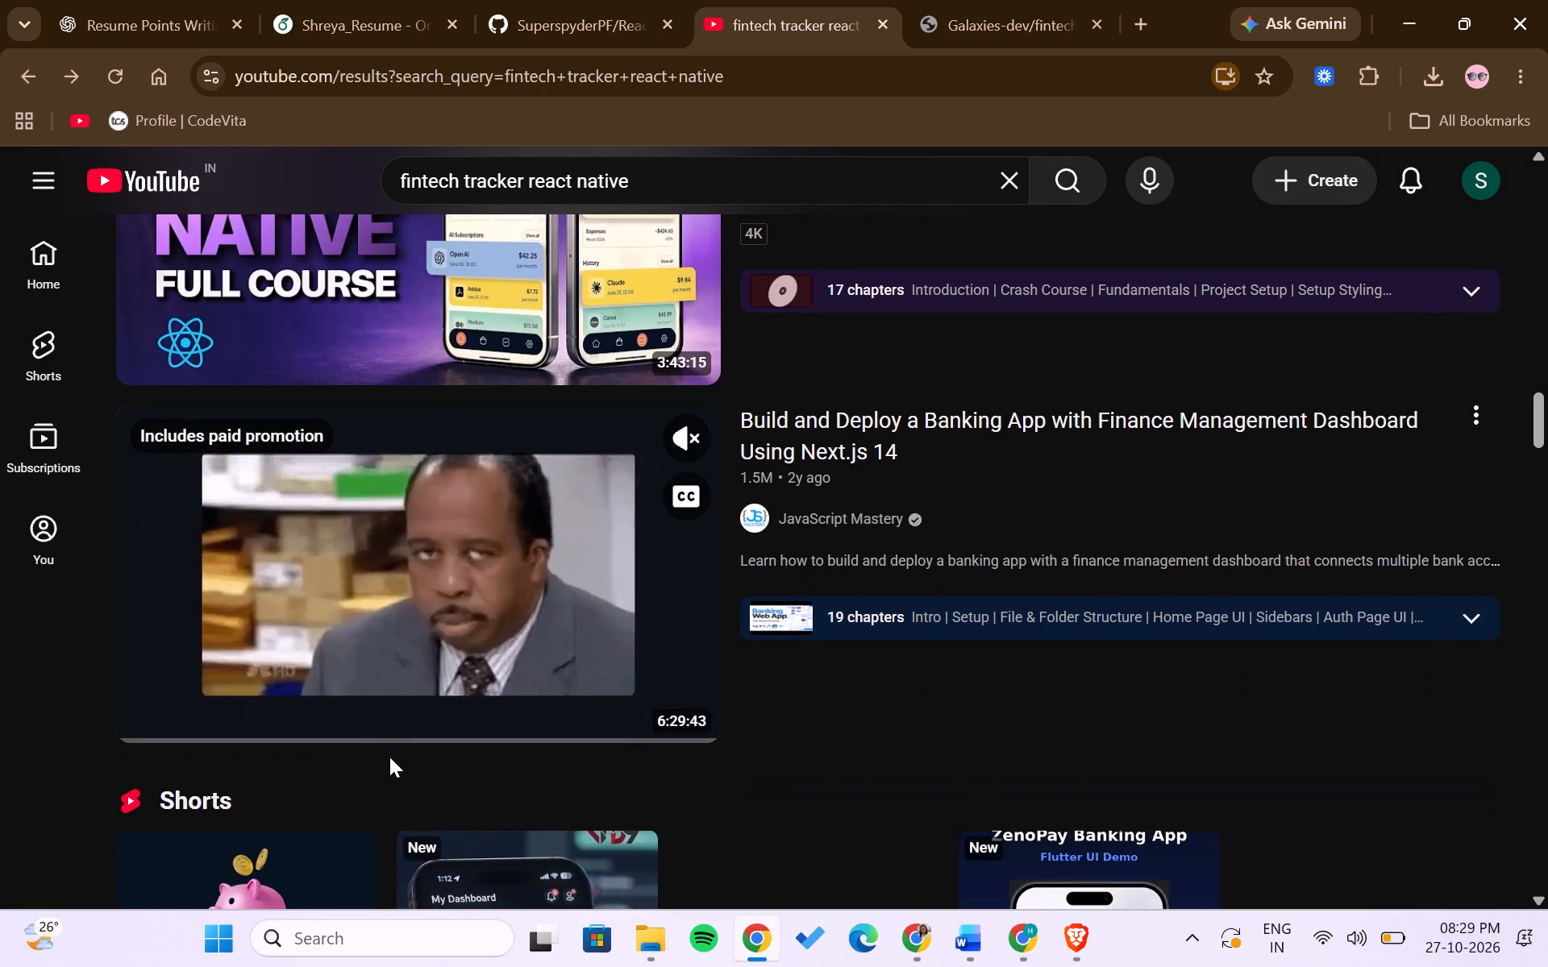
scroll(389, 757, down, 1)
scroll(574, 527, up, 1)
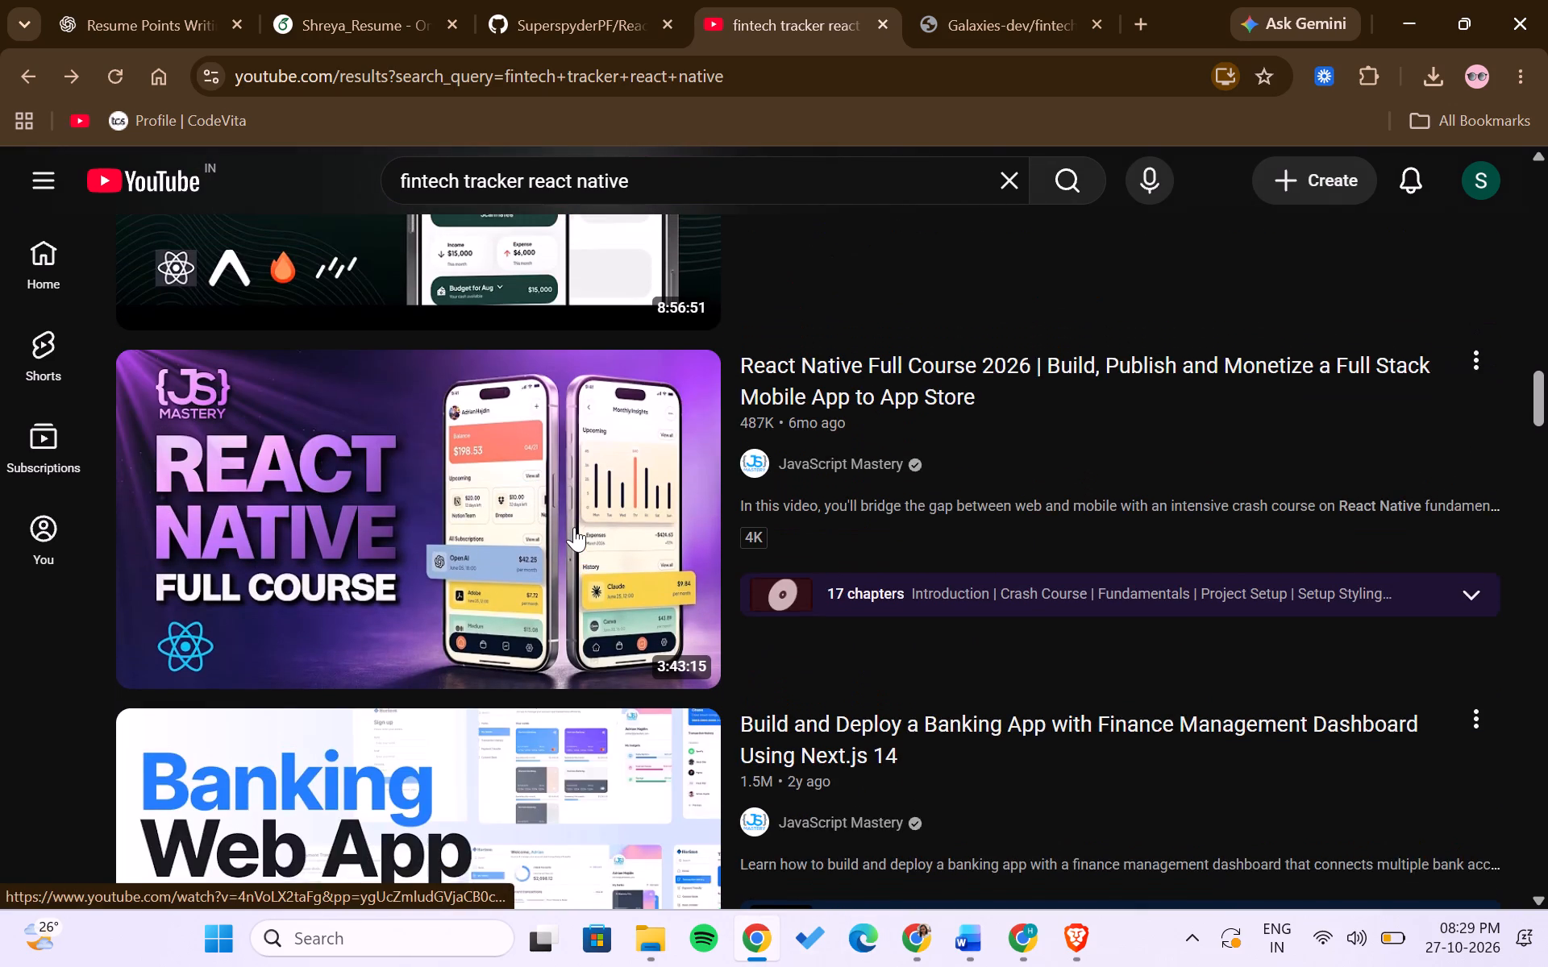
scroll(574, 527, up, 3)
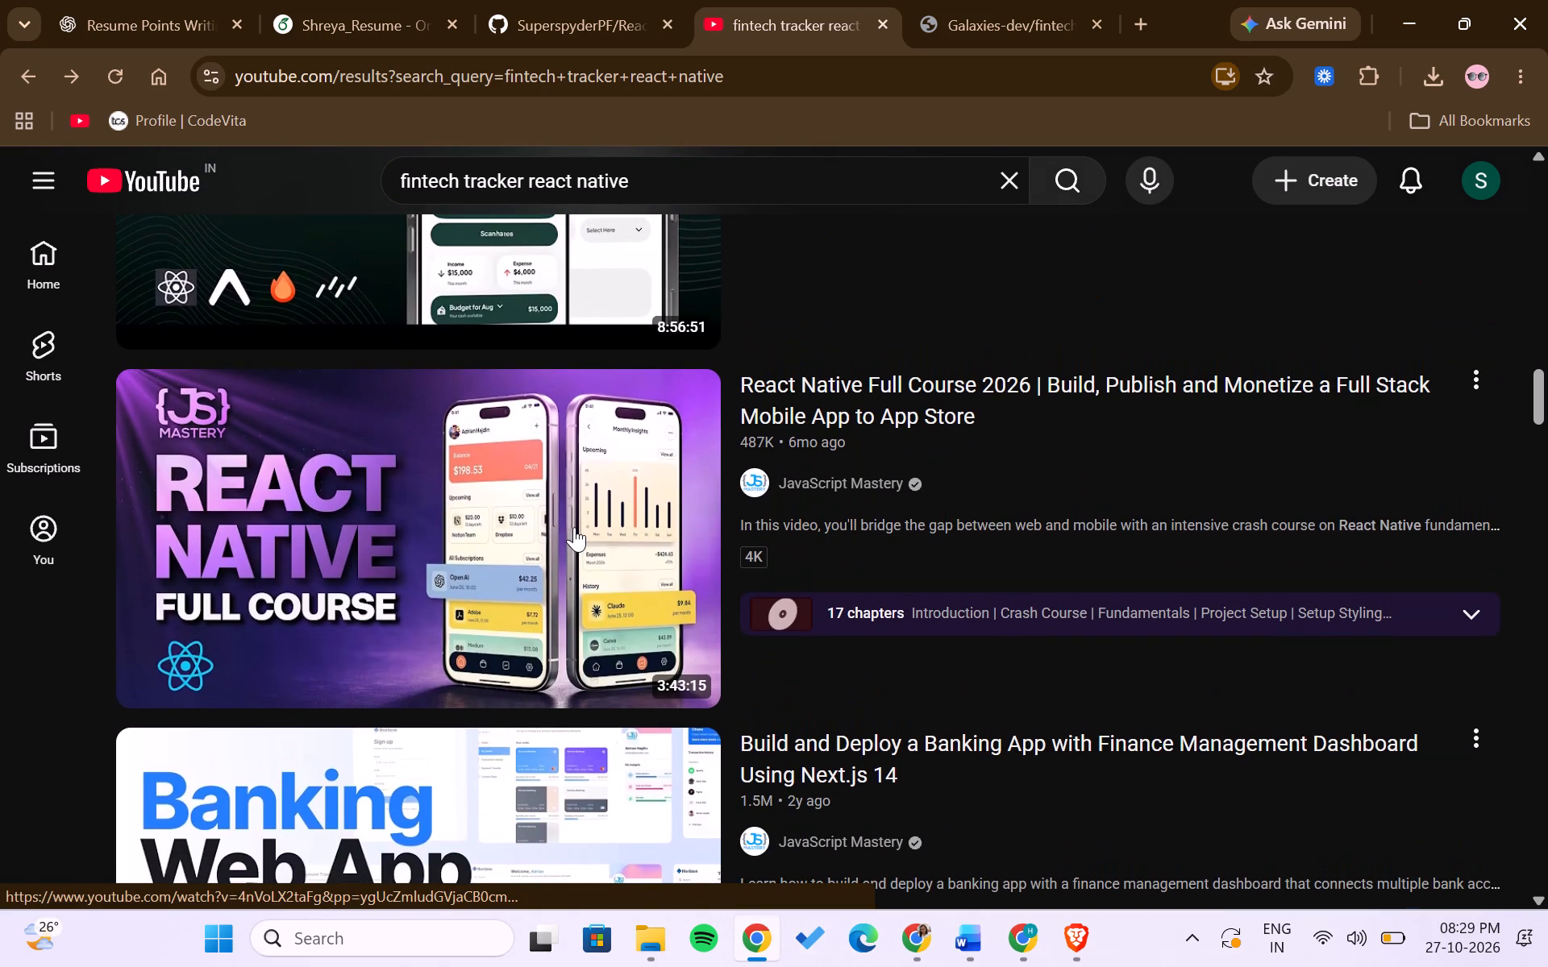
scroll(574, 527, up, 3)
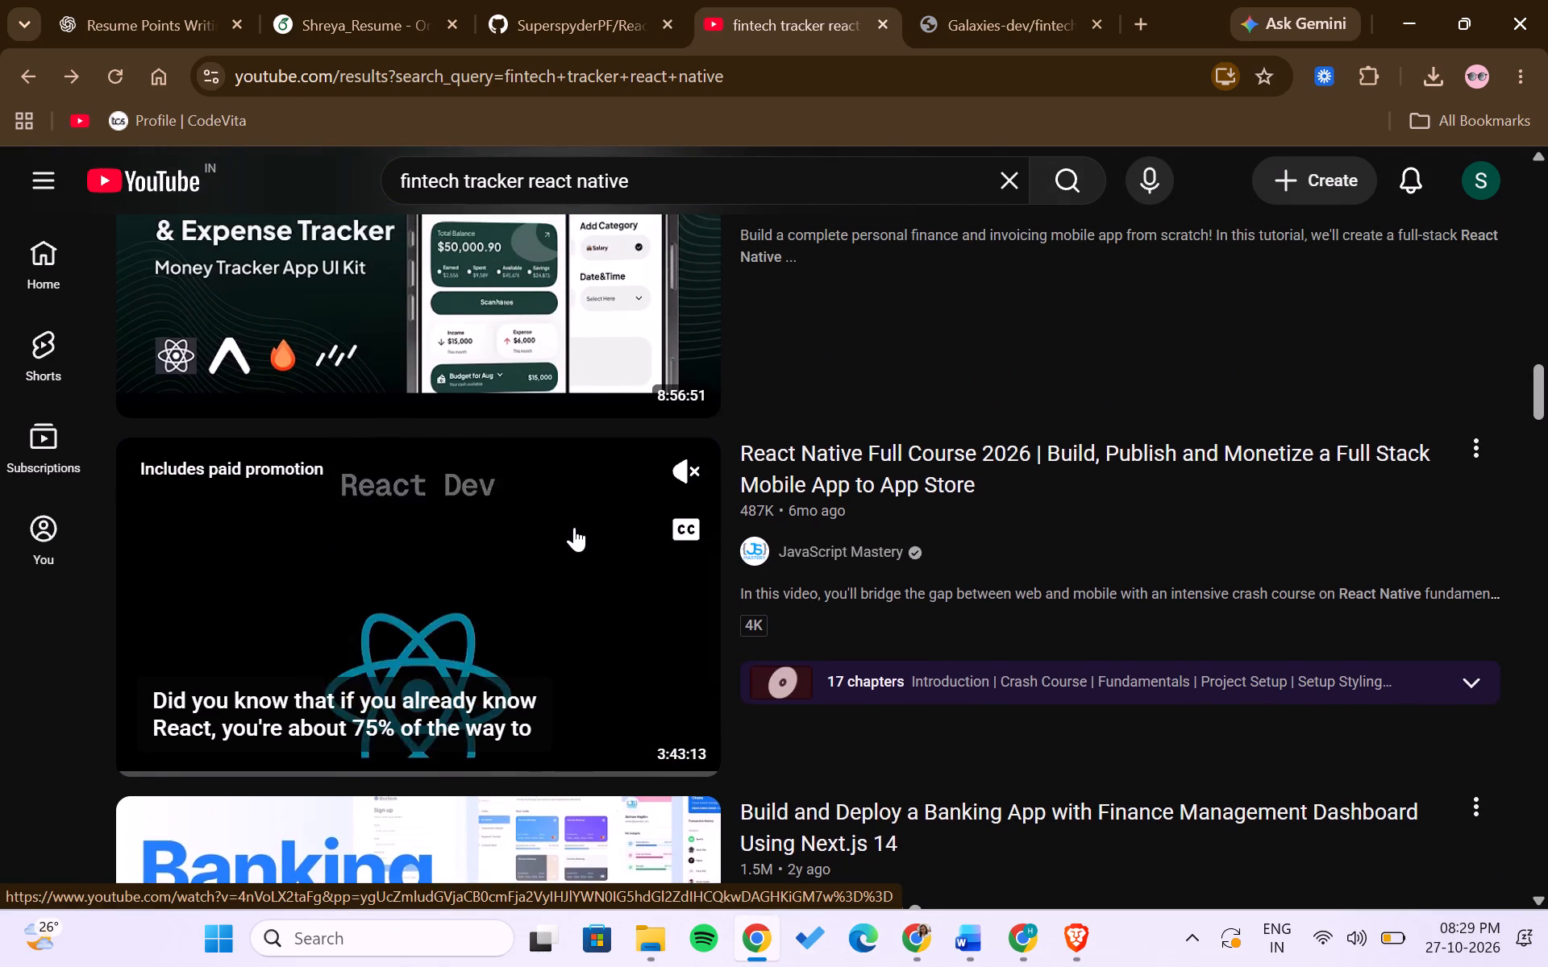
scroll(574, 527, up, 2)
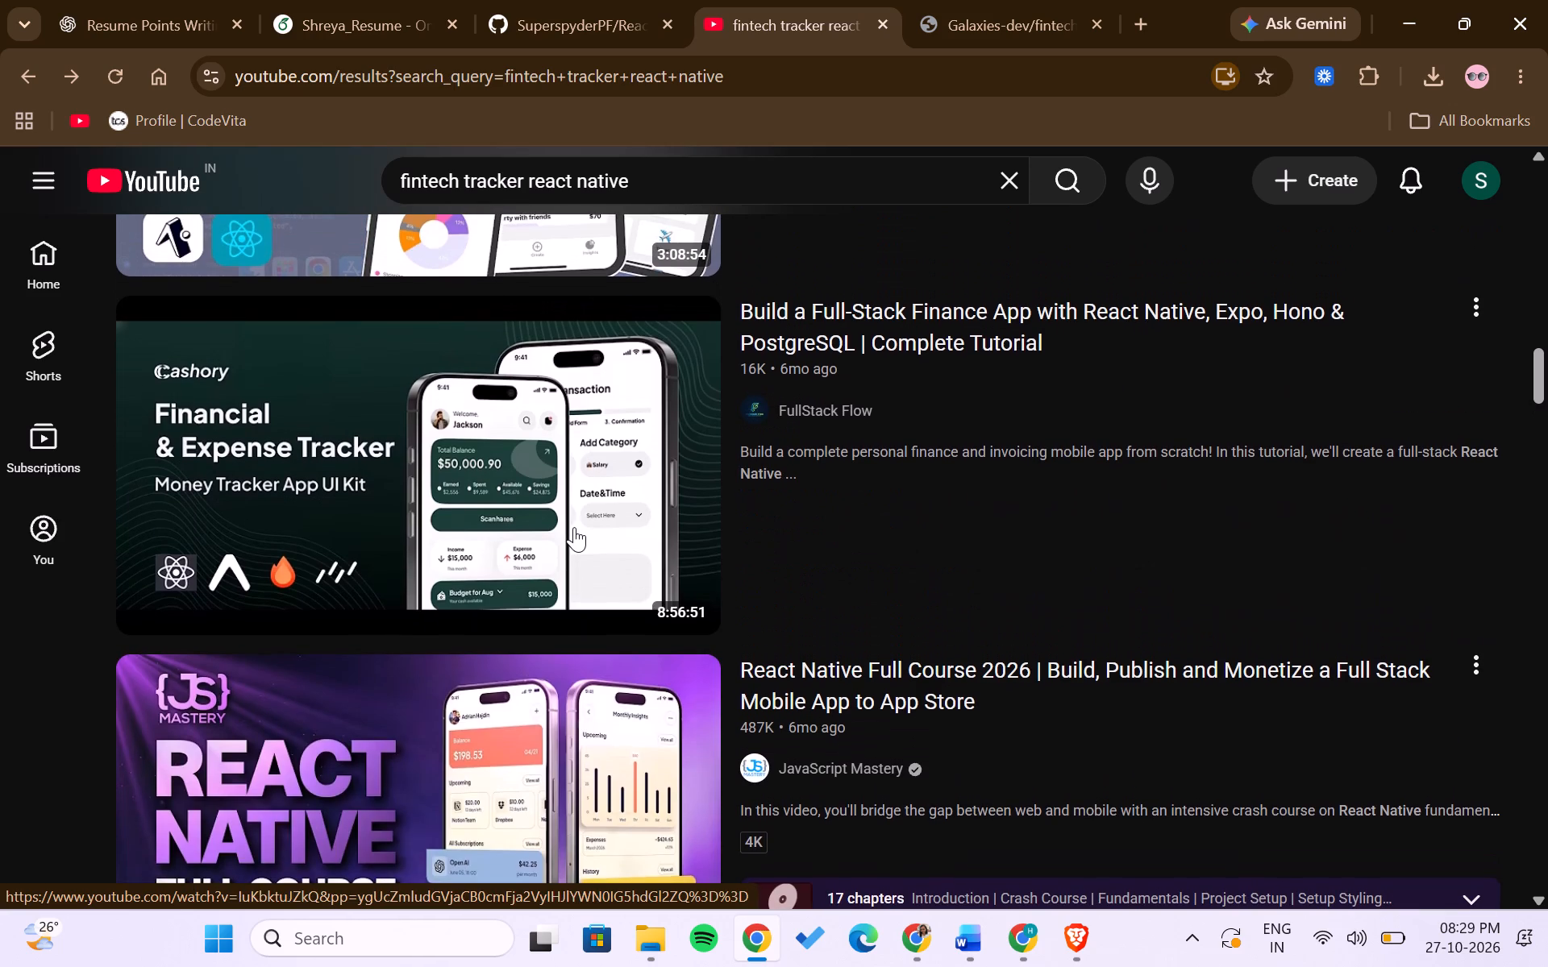
scroll(574, 527, up, 2)
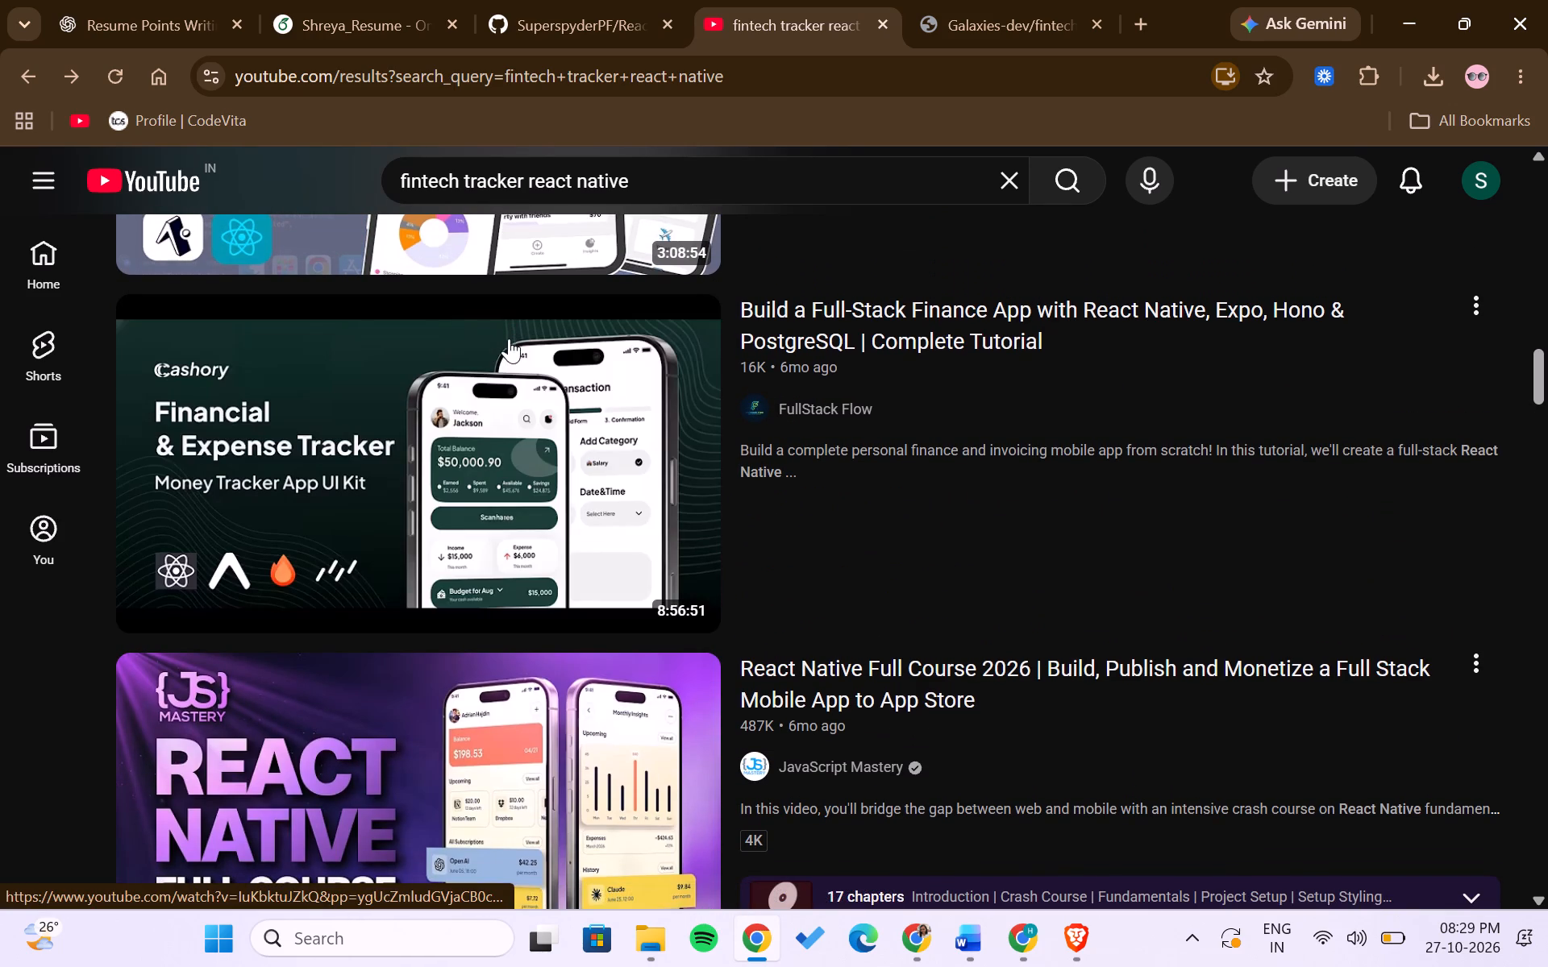
Open the "Build a Full-Stack Finance App with React Native, Expo, Hono & PostgreSQL" tutorial, pause it and open the GitHub repository linked in its description.
click(488, 417)
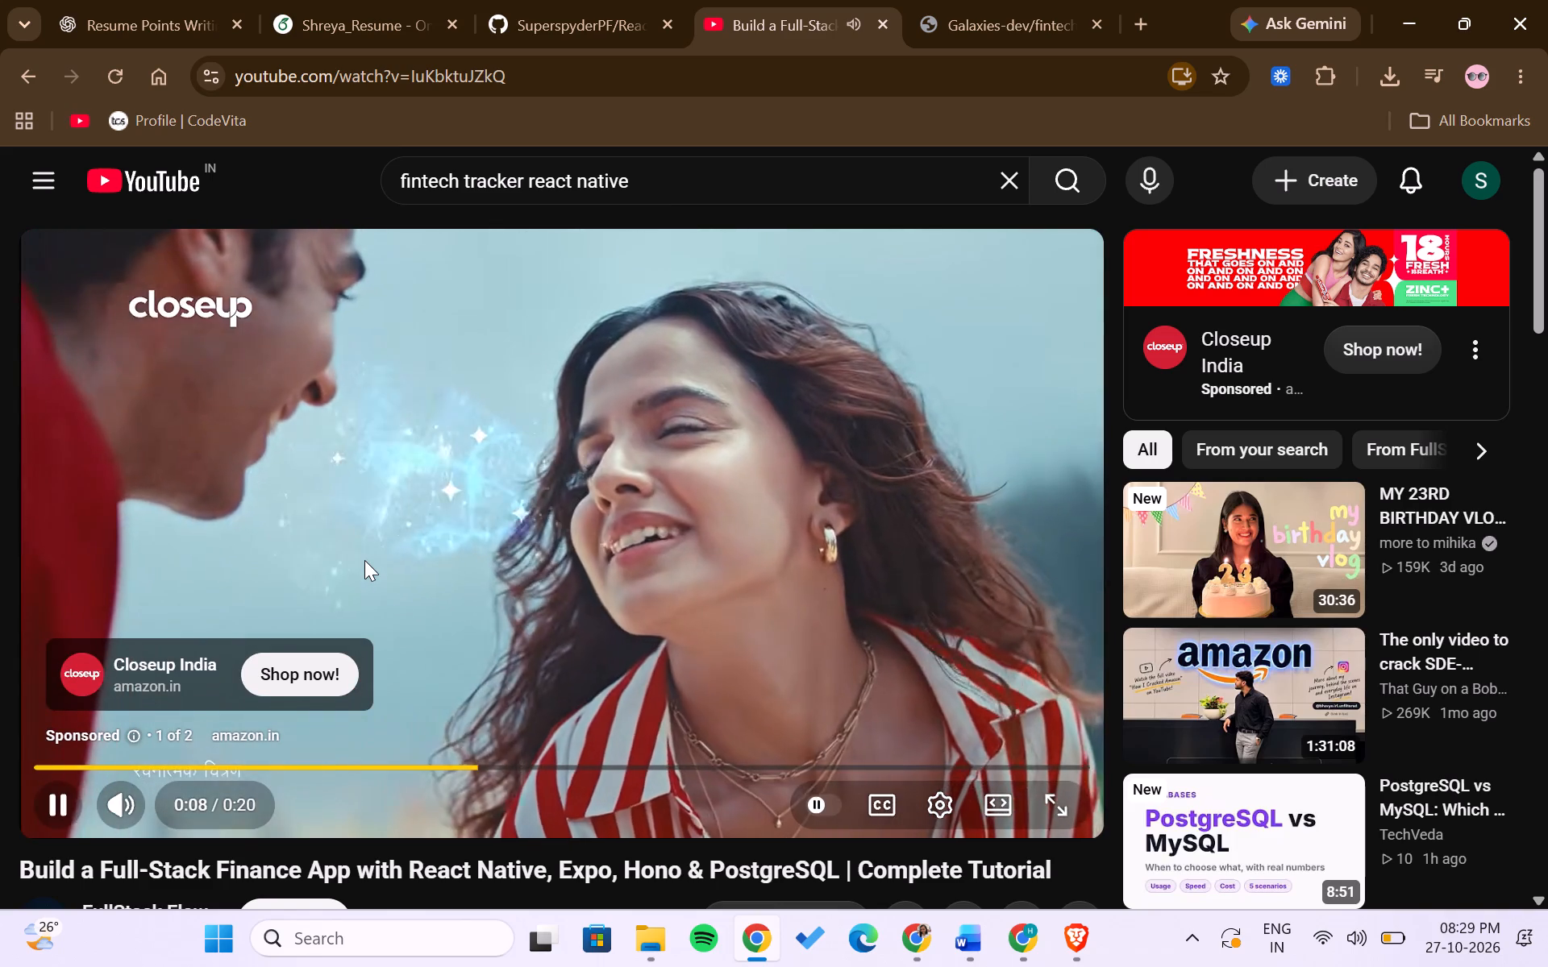
click(364, 560)
scroll(364, 560, down, 4)
click(465, 554)
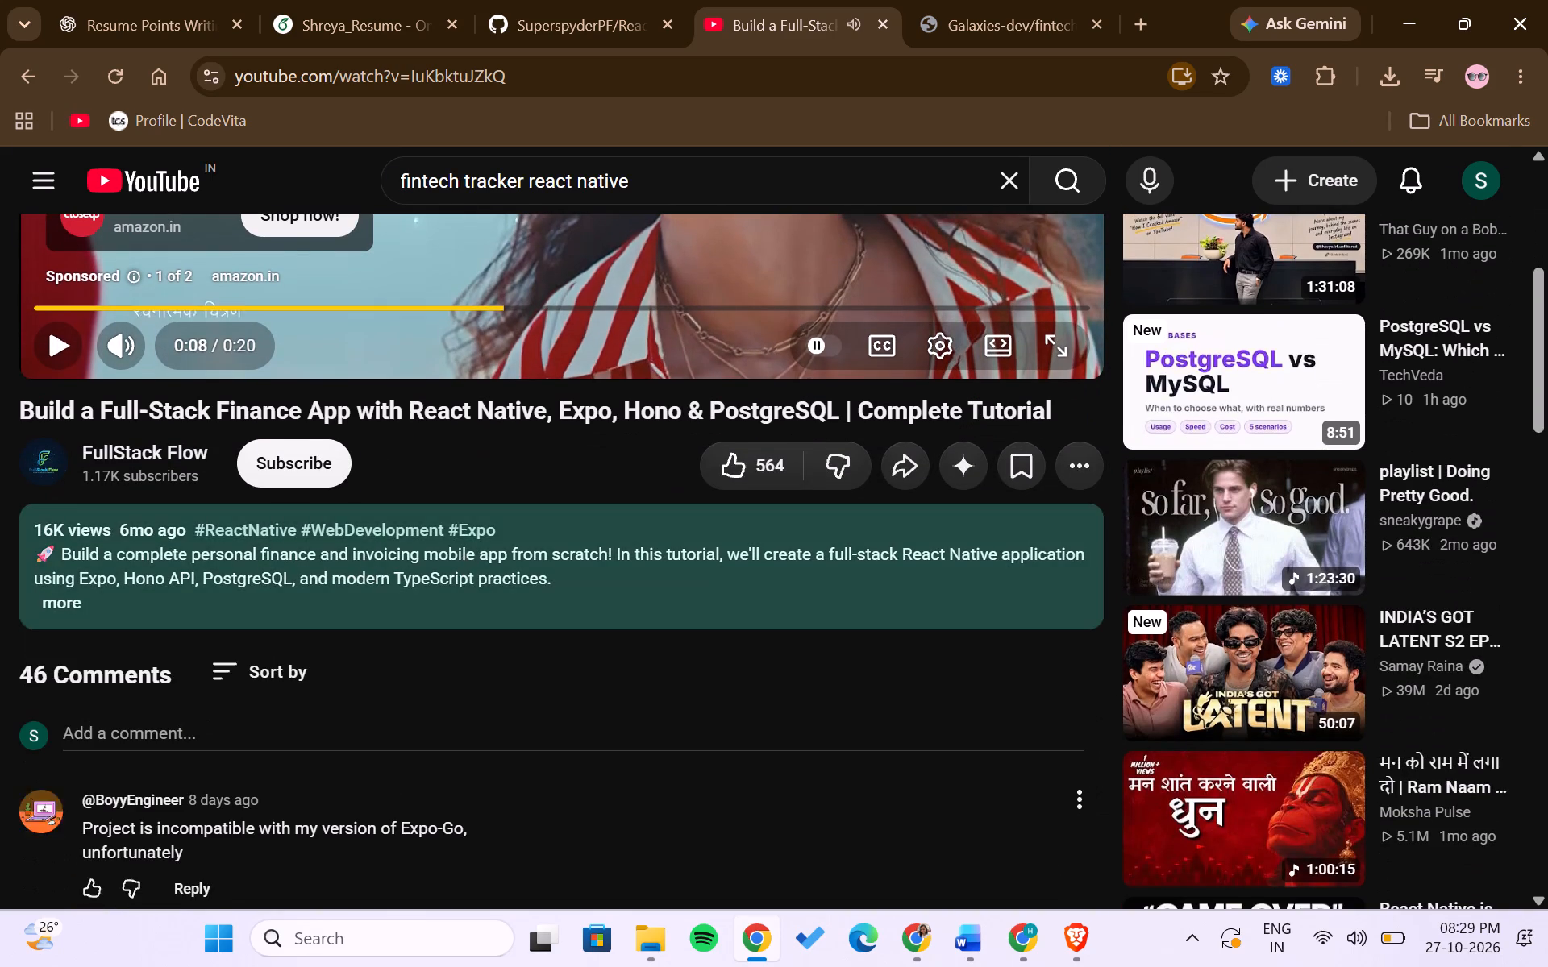
scroll(465, 554, down, 4)
scroll(286, 226, down, 2)
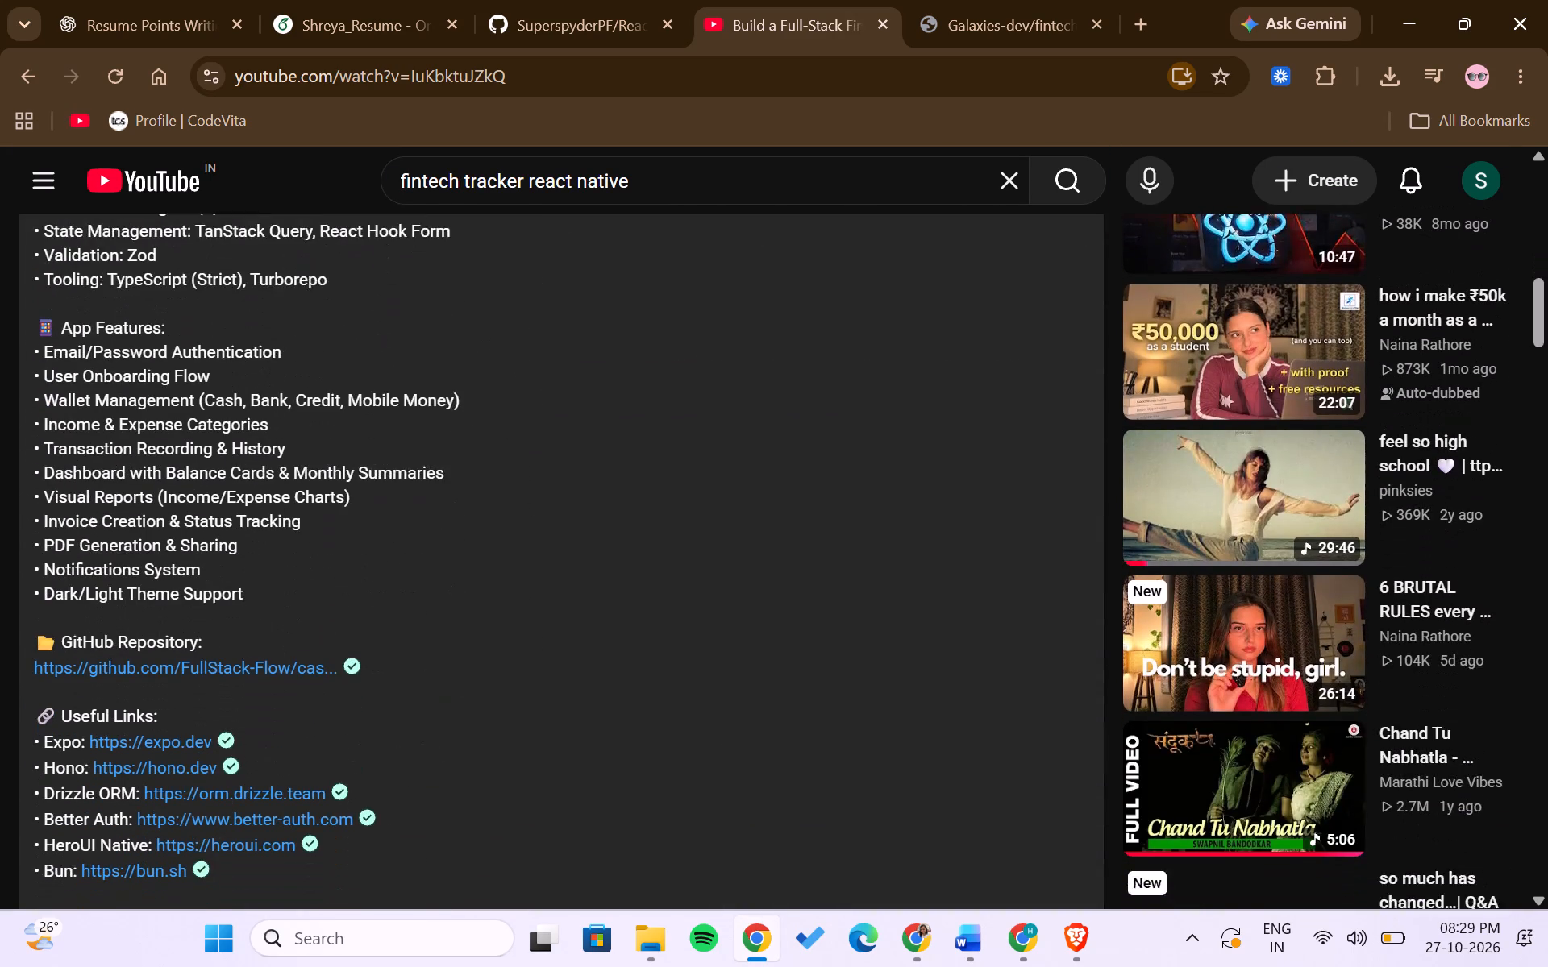
scroll(286, 226, down, 2)
click(198, 523)
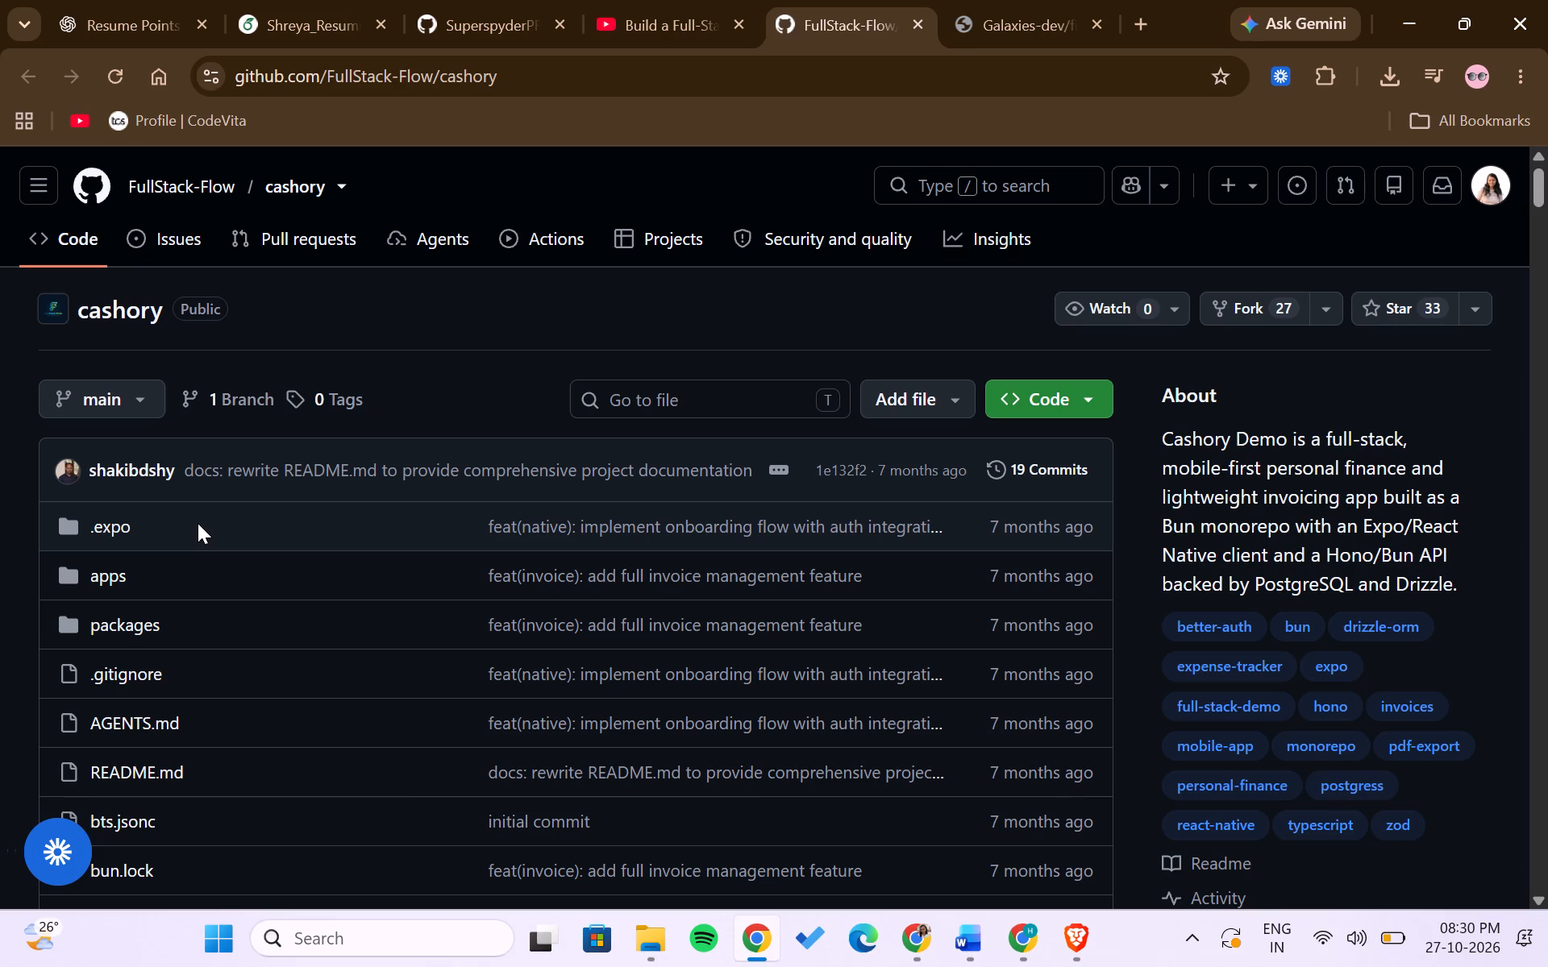
Examine the cashory repository's file list and README, including its project description, feature highlights and workflow guide.
scroll(198, 523, down, 3)
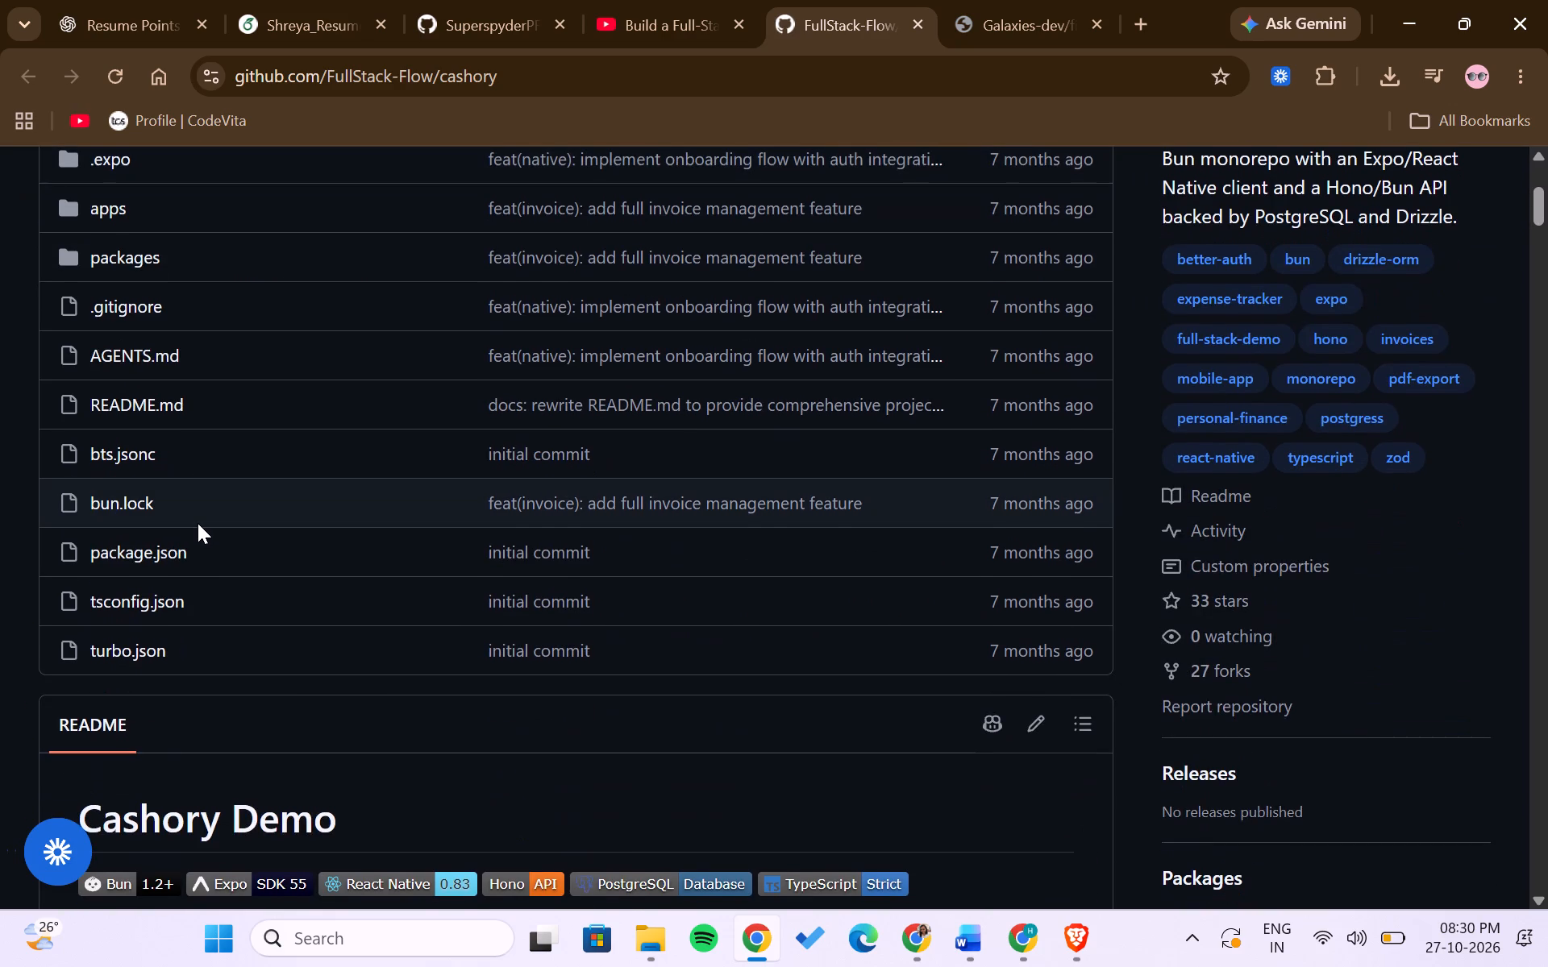
scroll(198, 523, down, 6)
scroll(198, 523, up, 1)
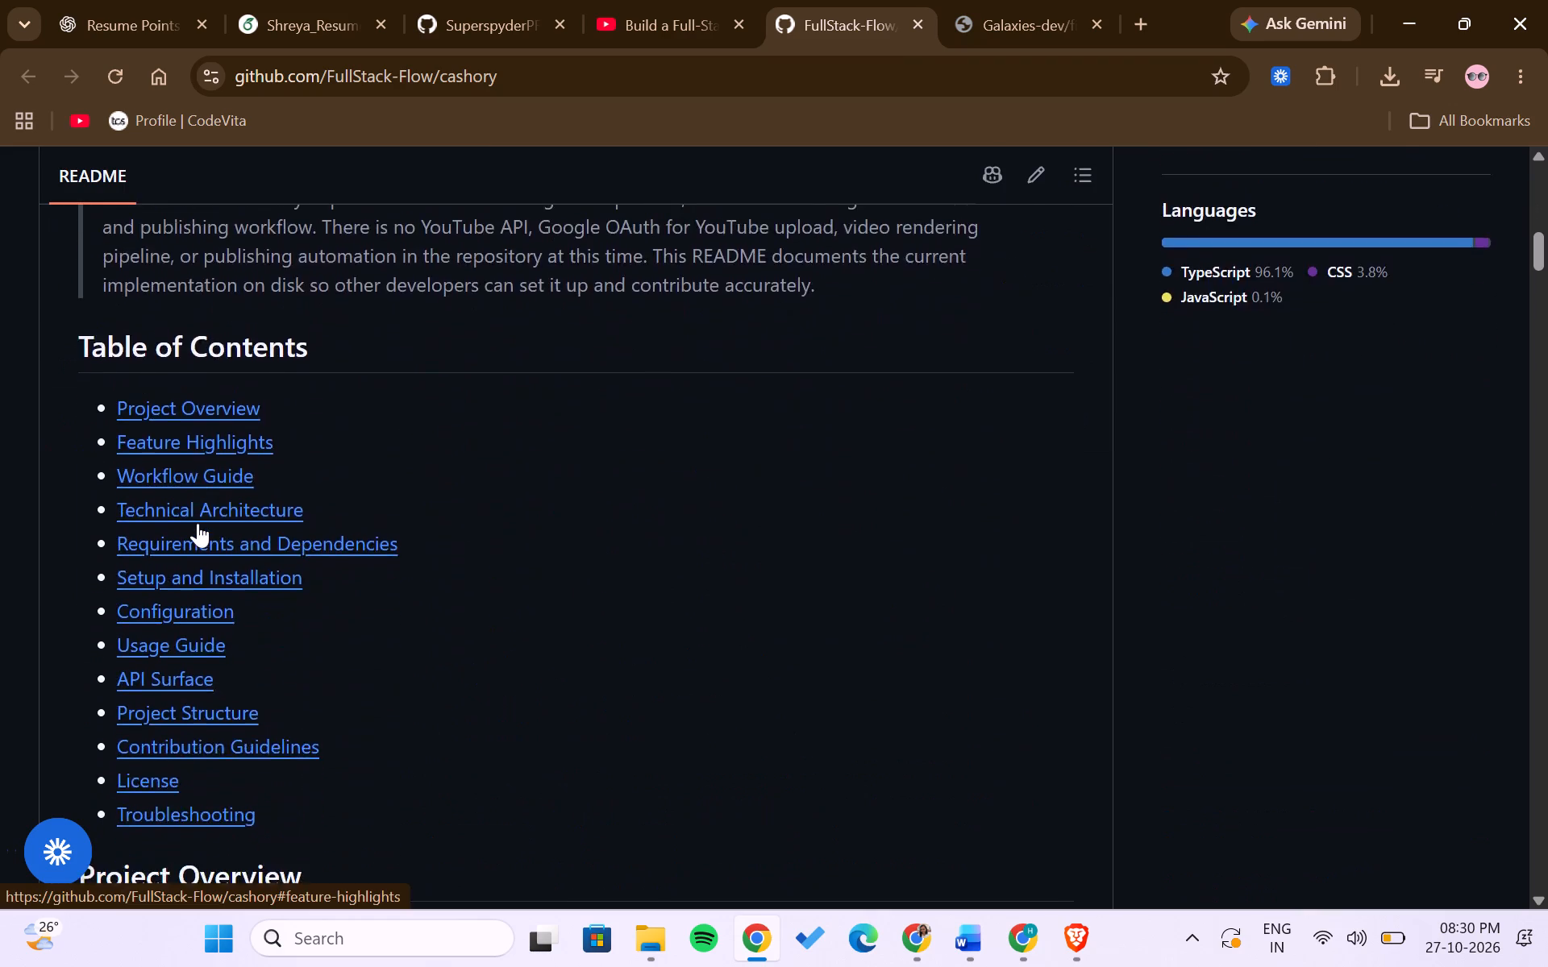
scroll(198, 523, up, 1)
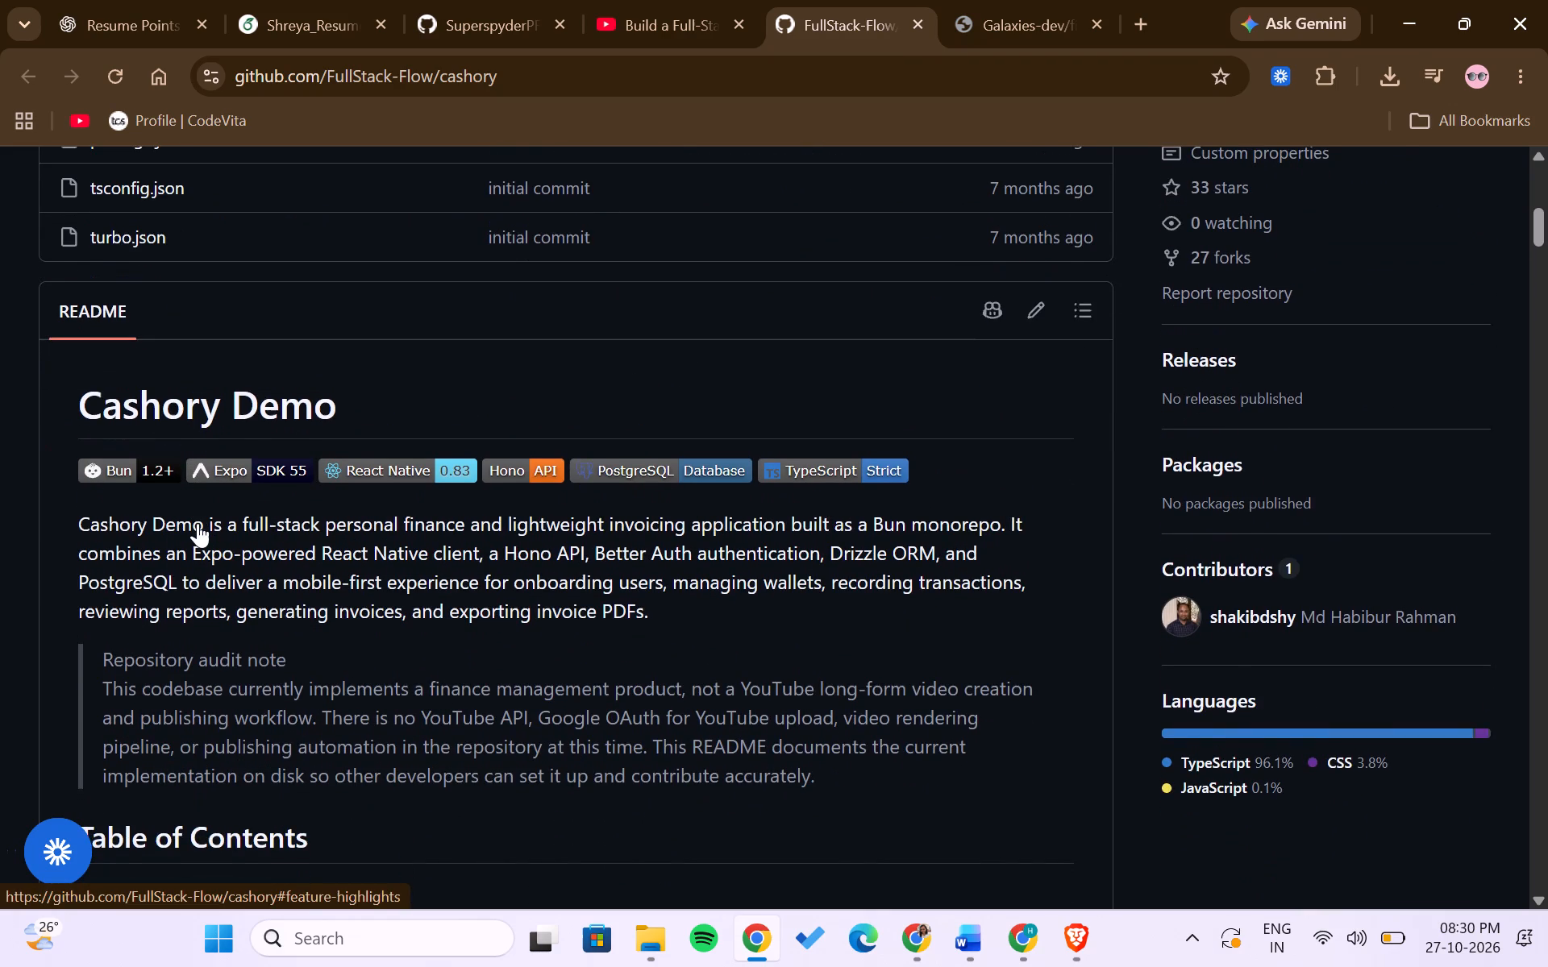
scroll(198, 523, up, 1)
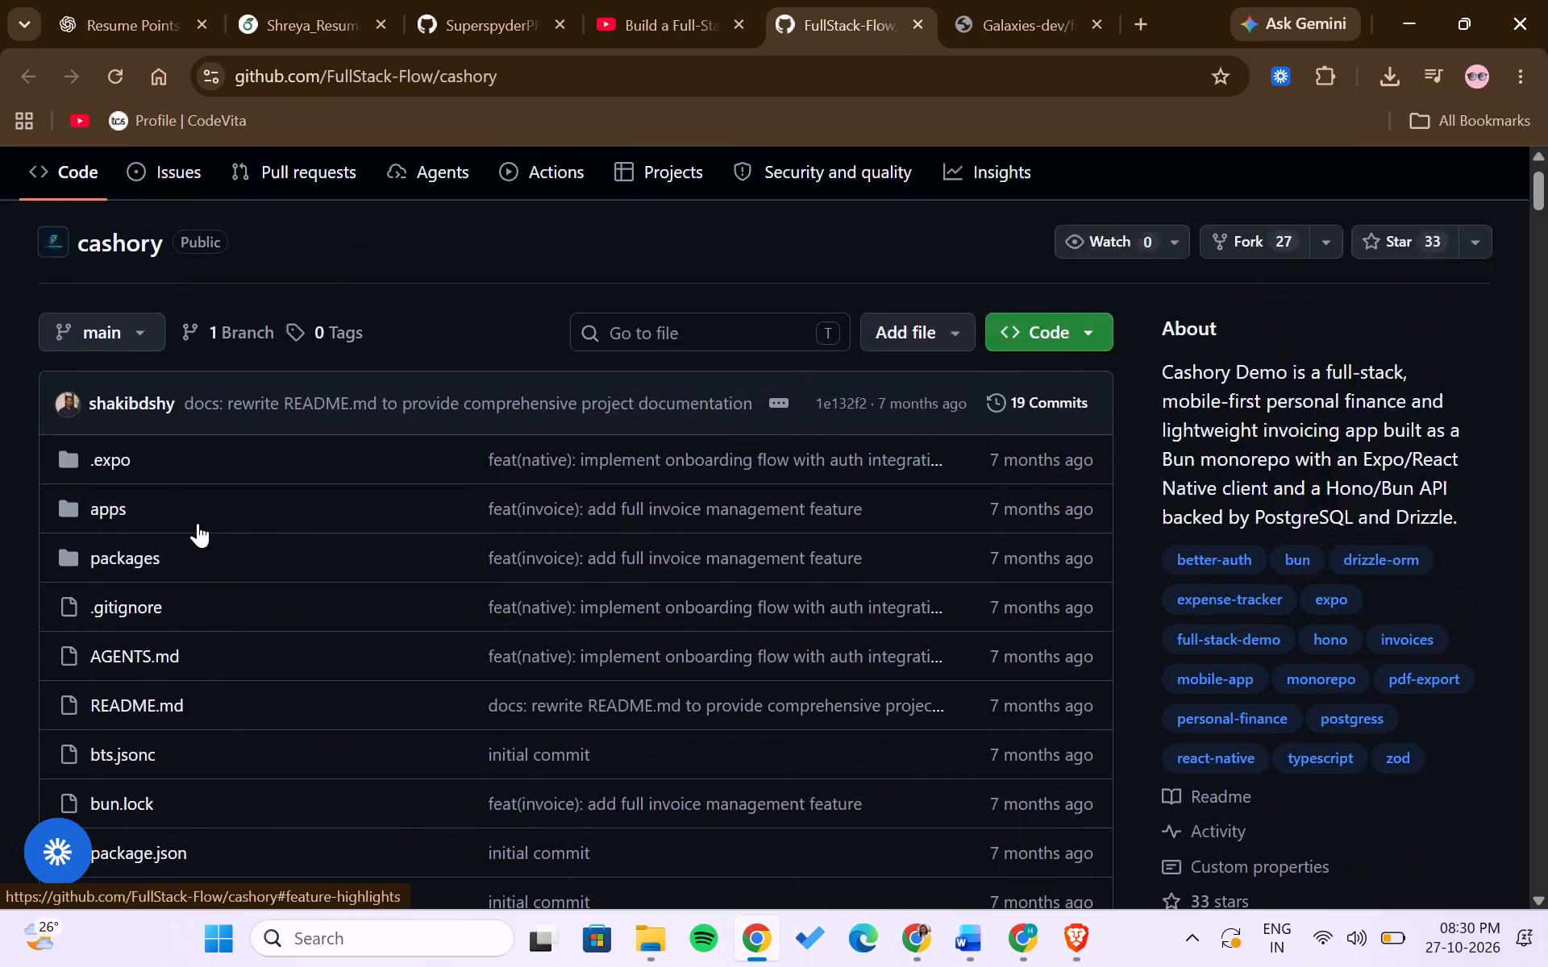
scroll(198, 523, up, 1)
scroll(241, 587, down, 7)
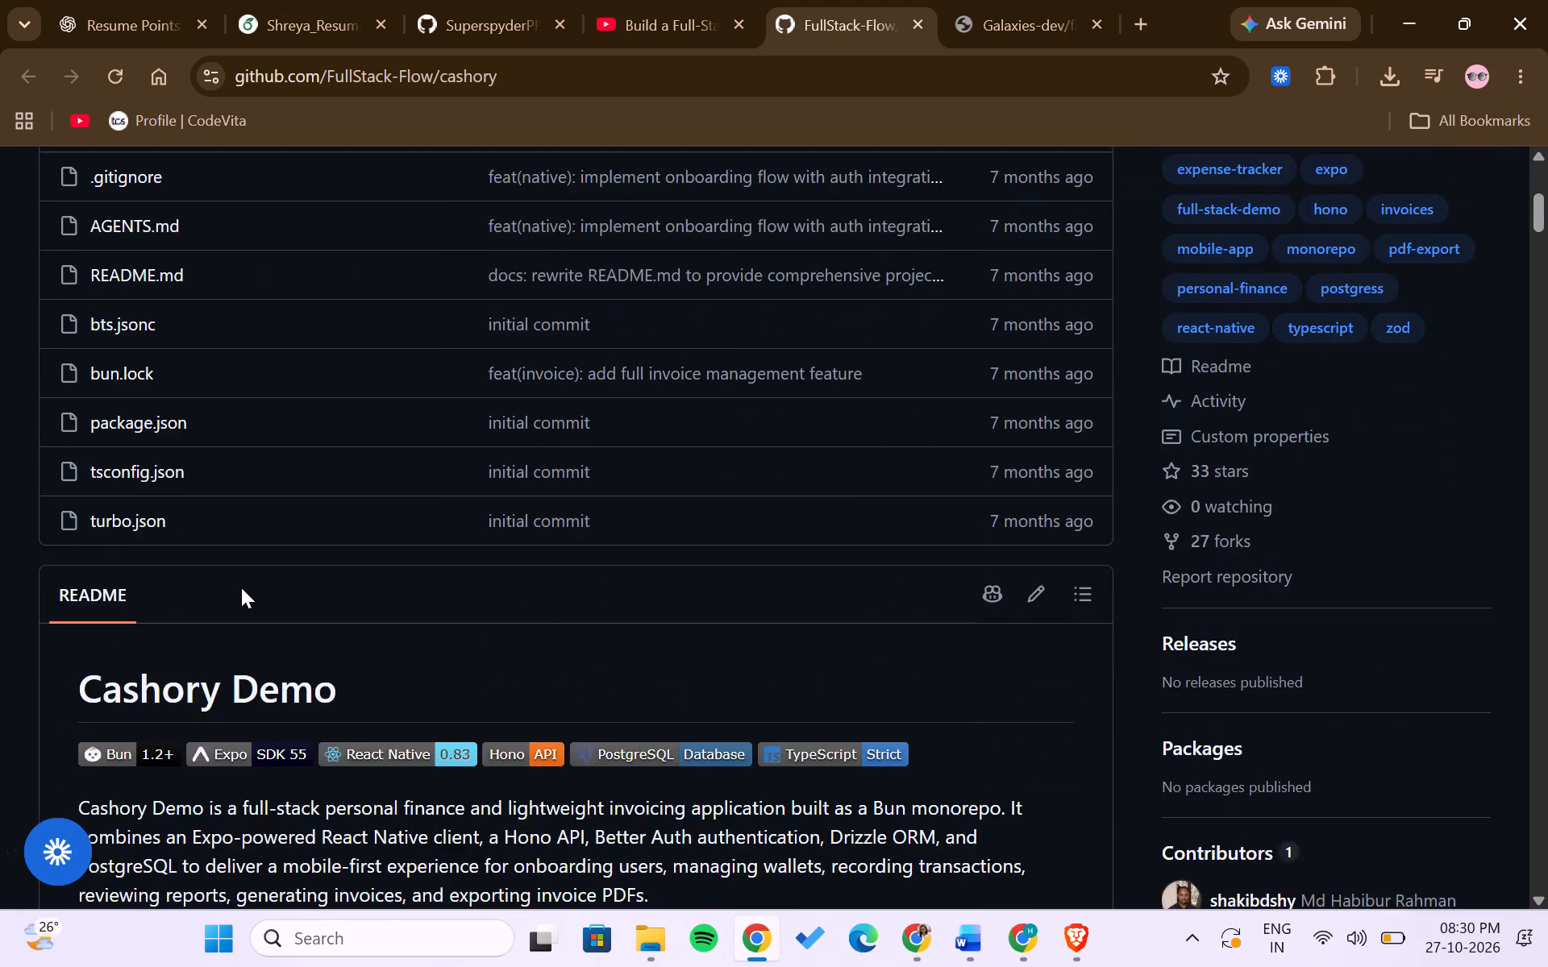
scroll(241, 587, down, 6)
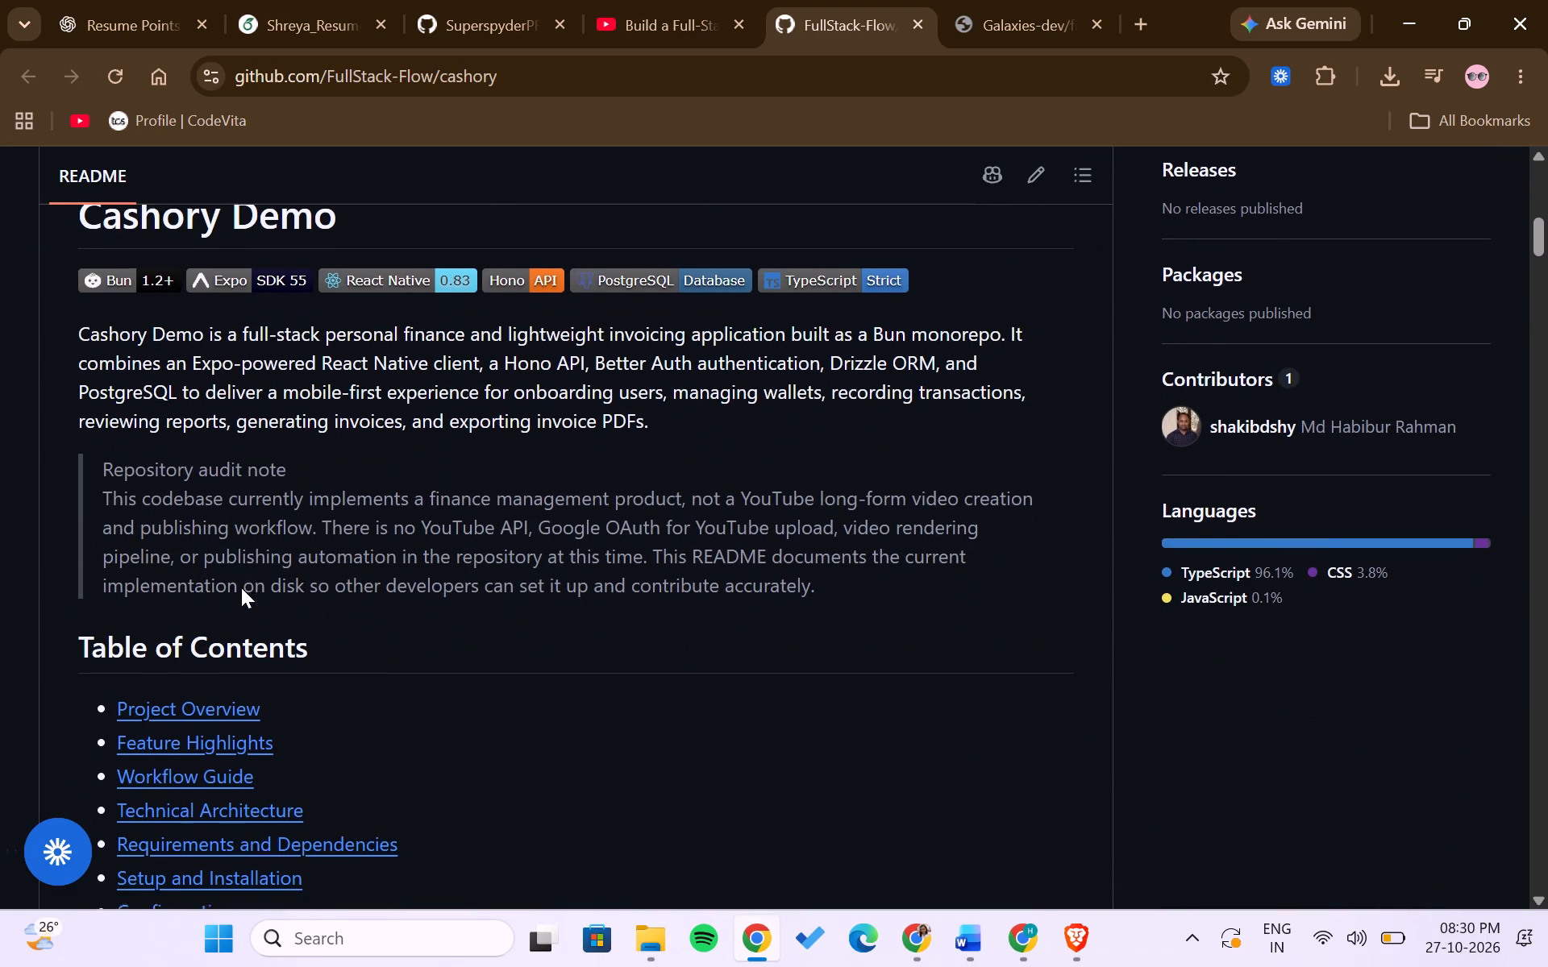
scroll(241, 587, down, 1)
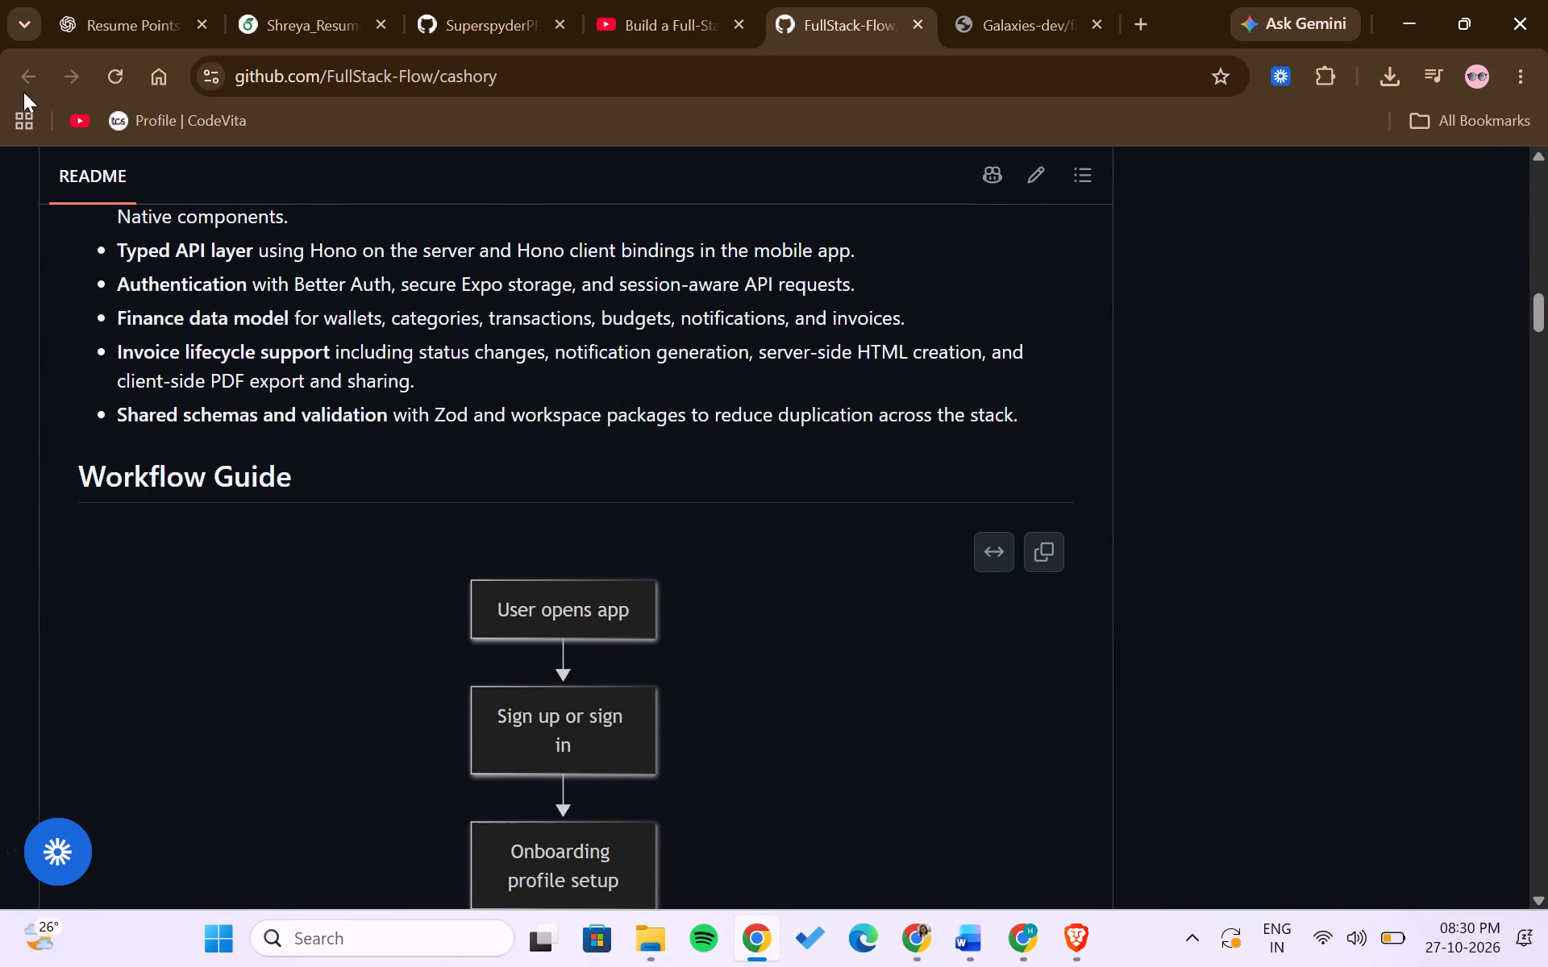
Return to the YouTube search results and open the "Let's Build a STOCKS Price Tracker with React Native" tutorial.
click(632, 0)
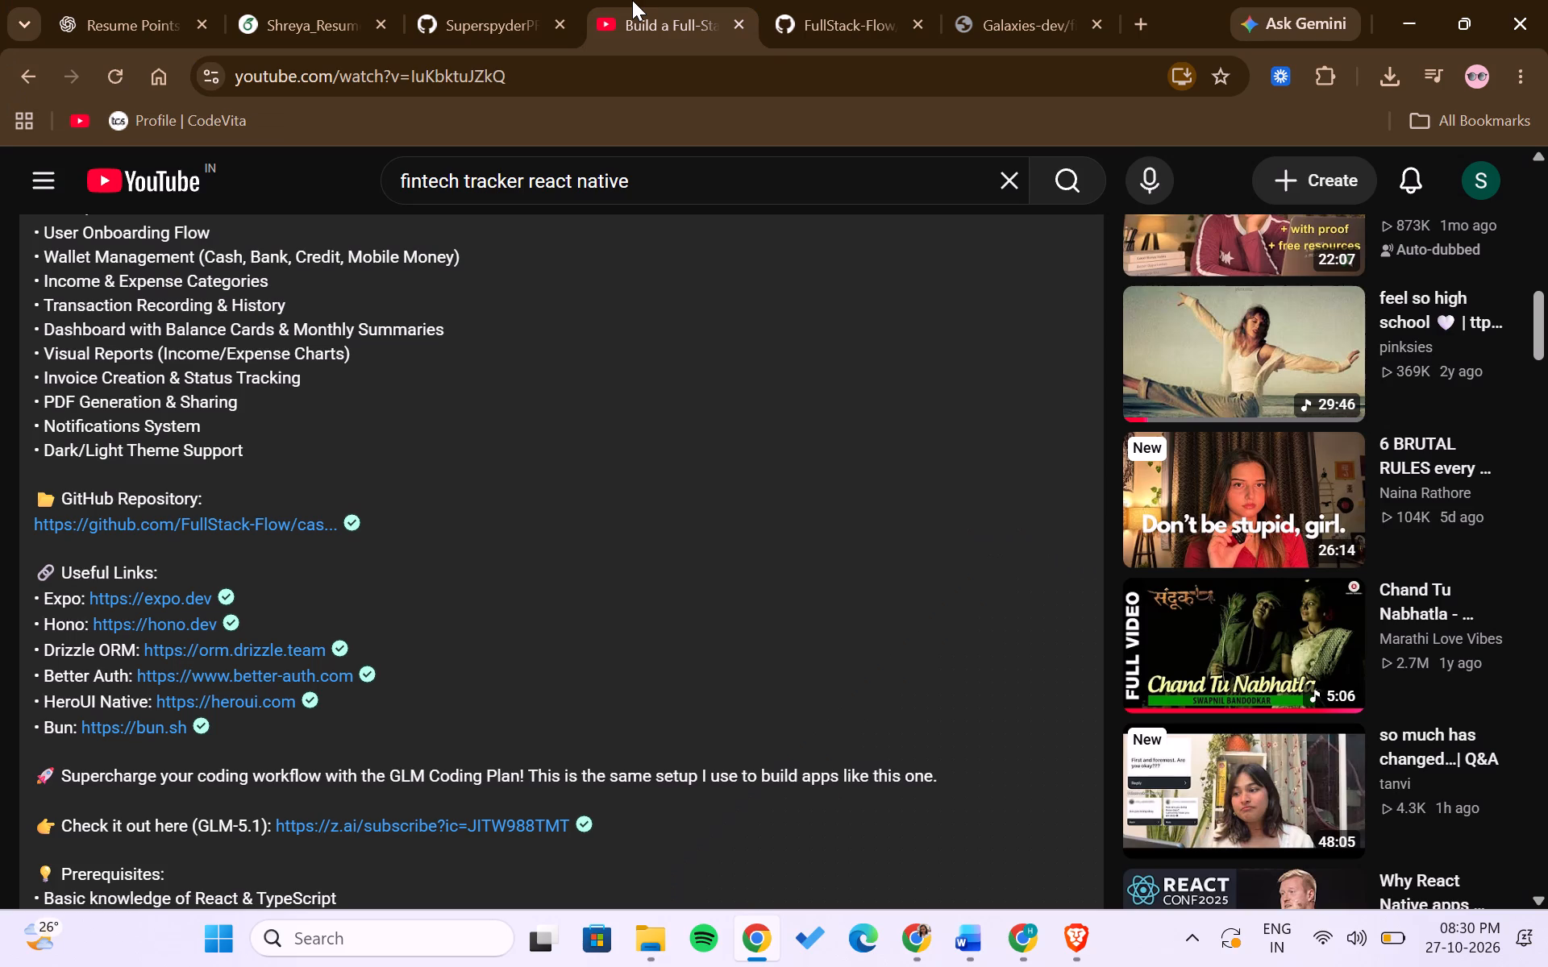
click(9, 68)
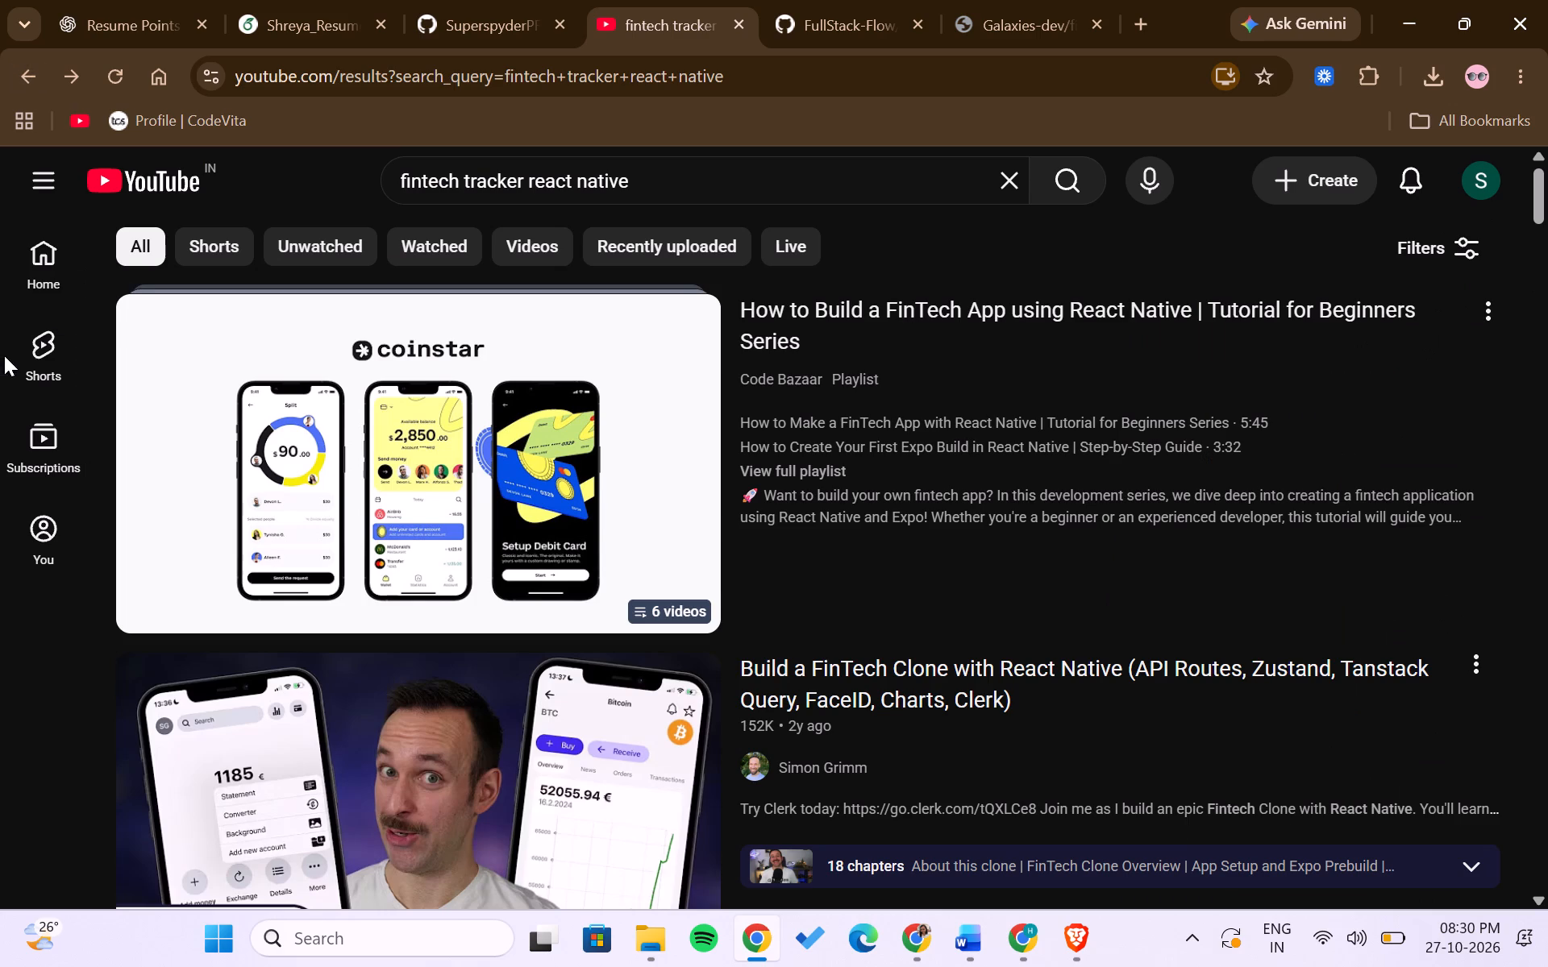
scroll(356, 405, down, 12)
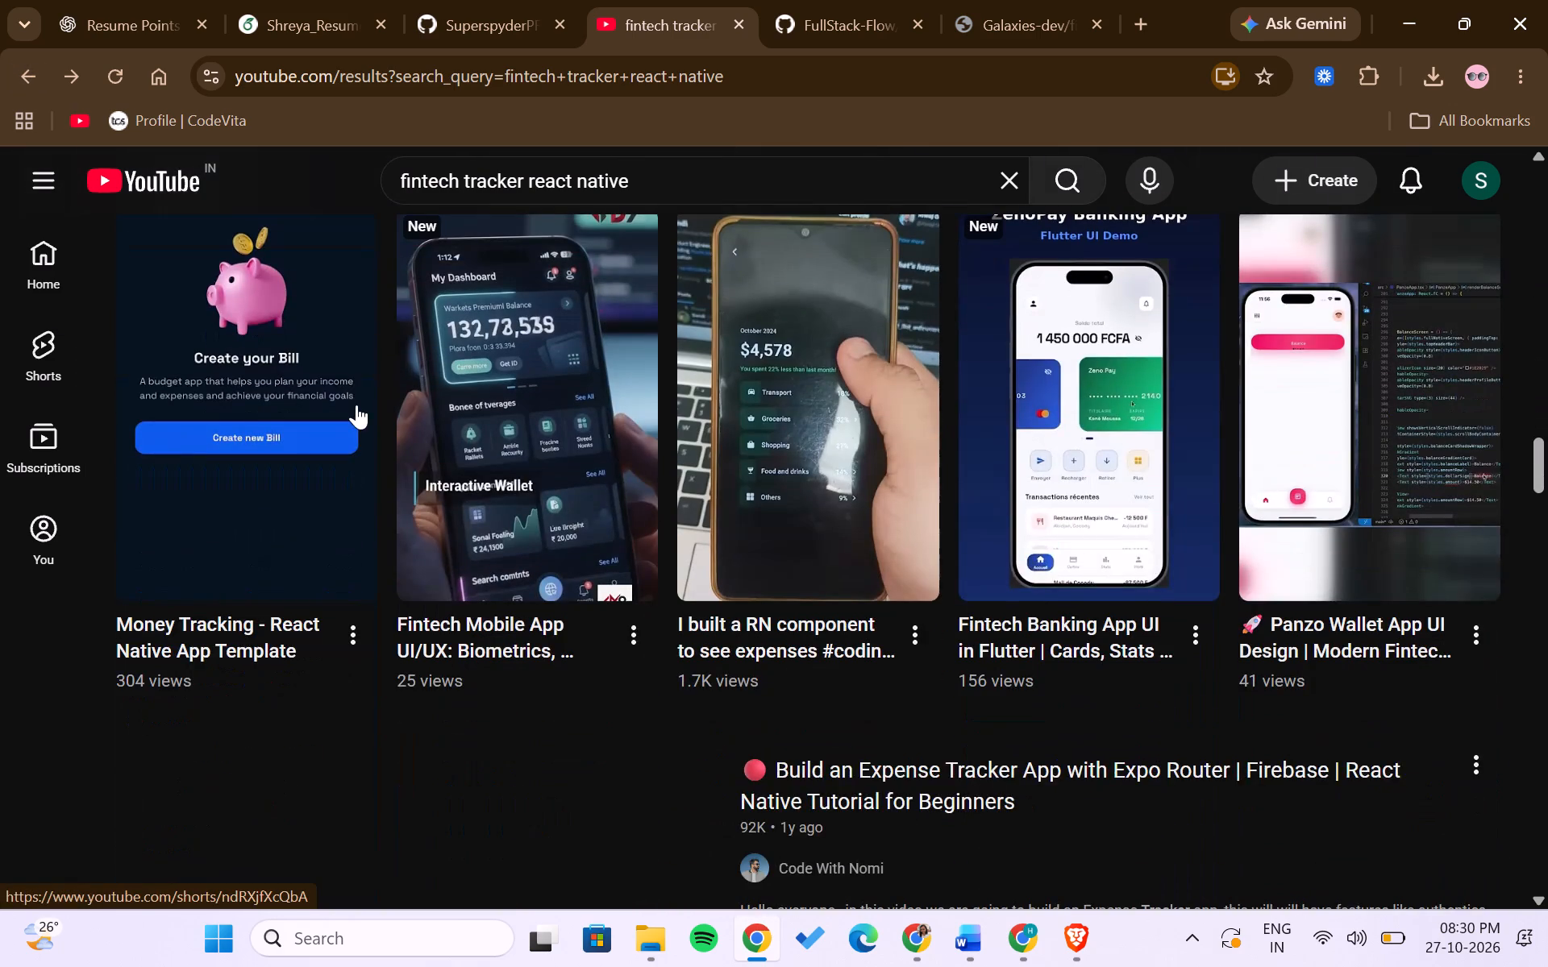
scroll(356, 405, up, 4)
scroll(356, 405, down, 3)
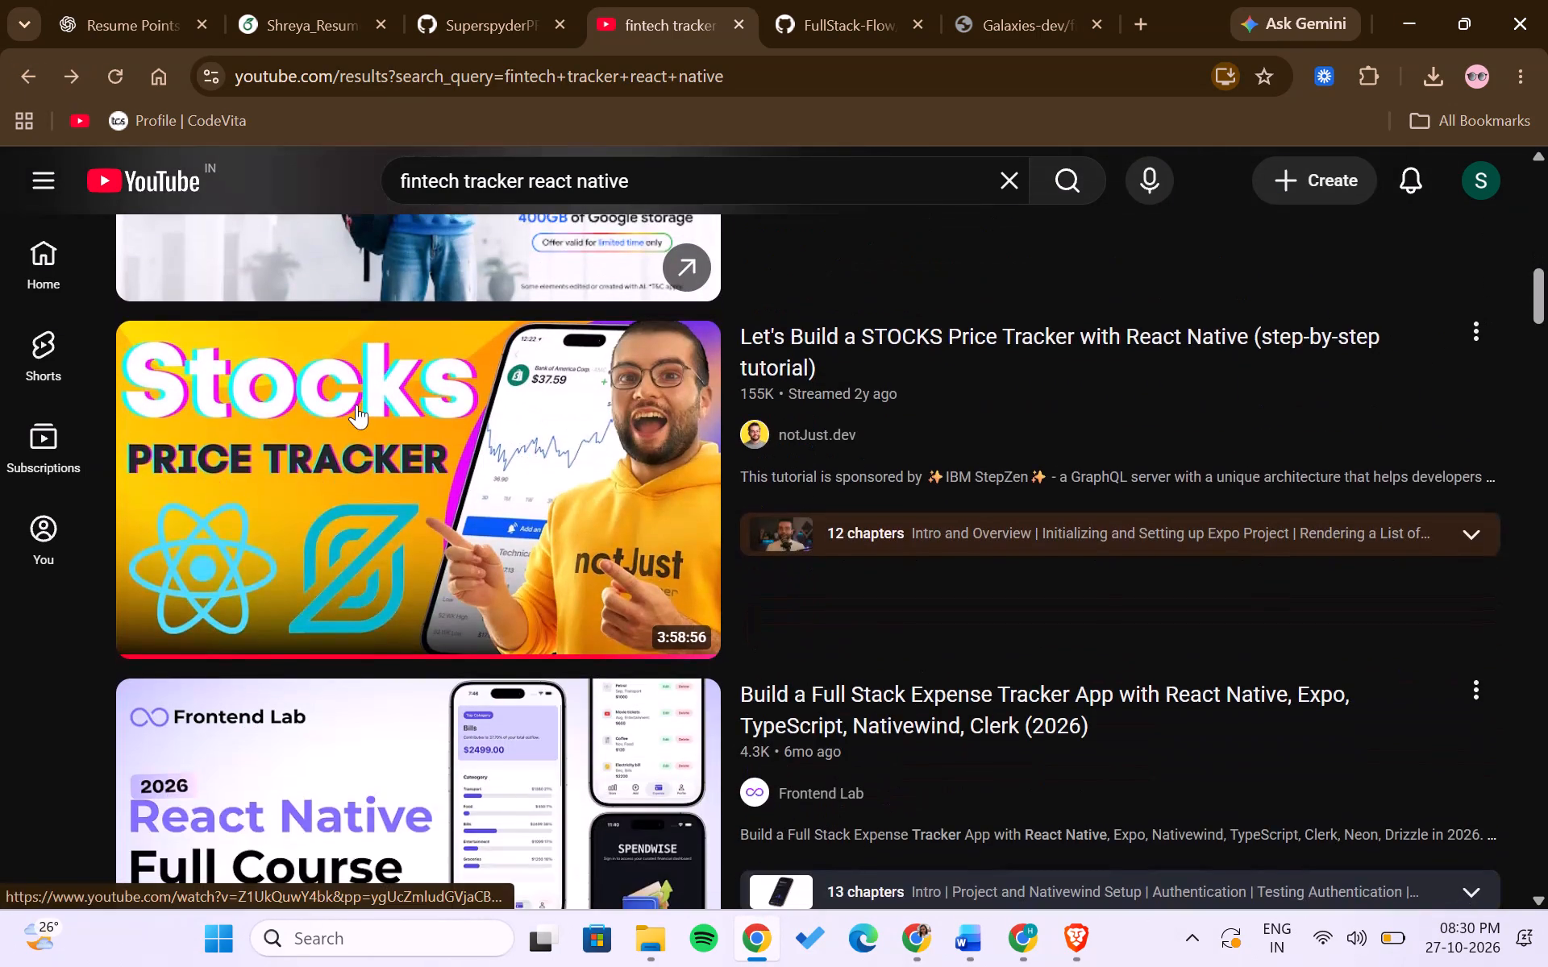
click(356, 405)
scroll(356, 405, down, 2)
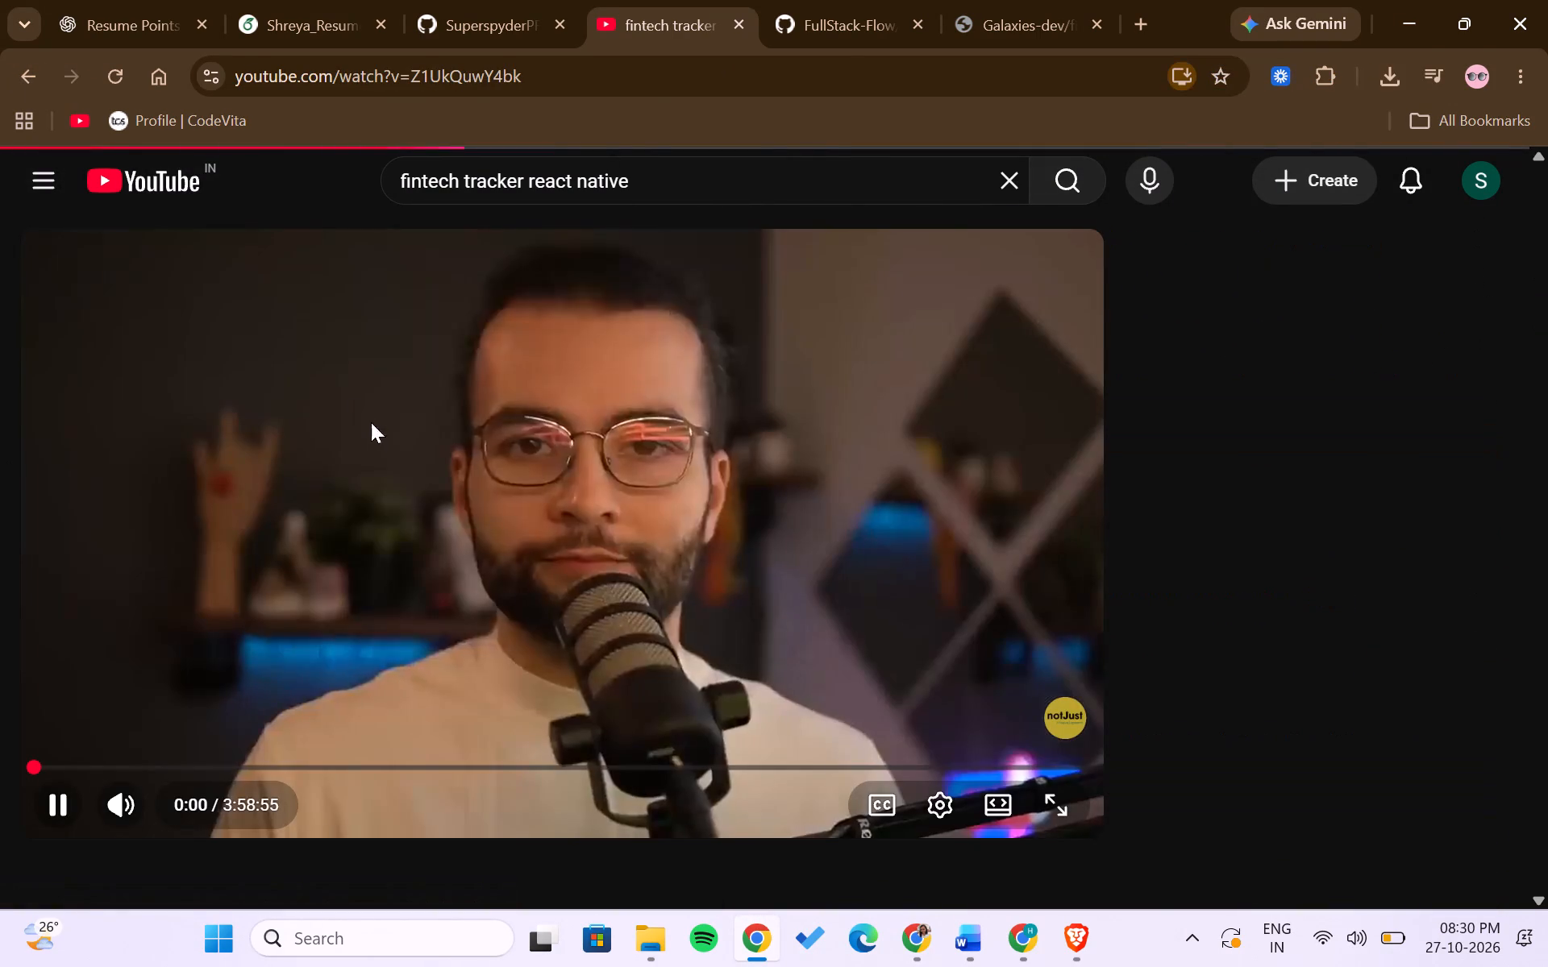
Go back to the YouTube results for "fintech tracker react native" and look further down for another suitable finance app tutorial.
click(43, 81)
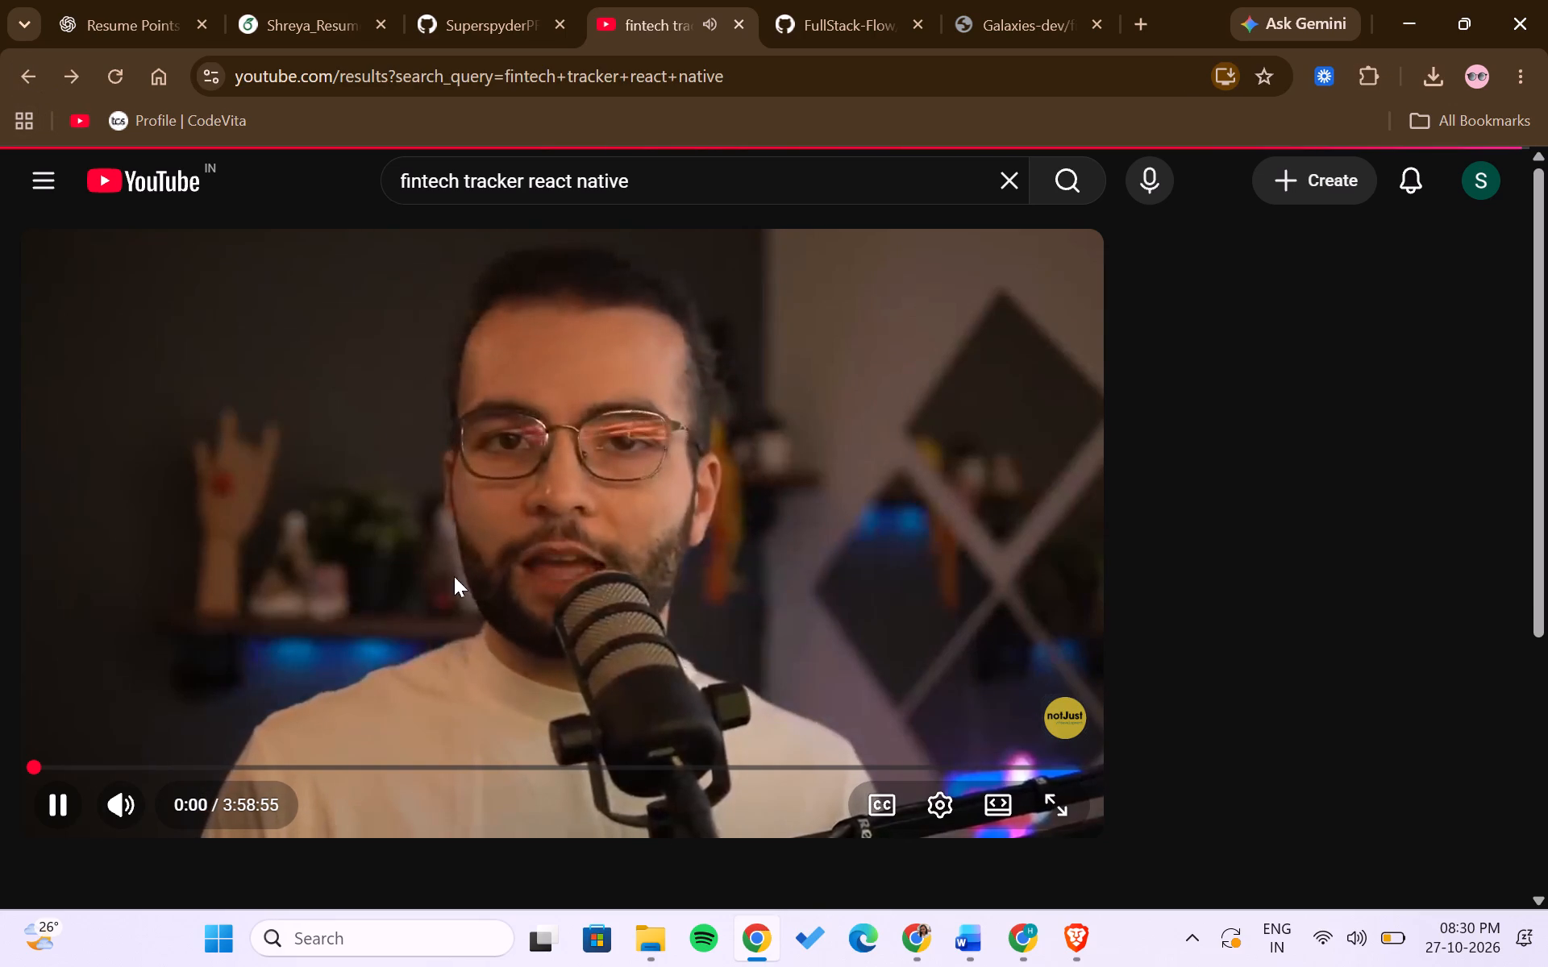
scroll(456, 579, up, 1)
scroll(456, 579, down, 1)
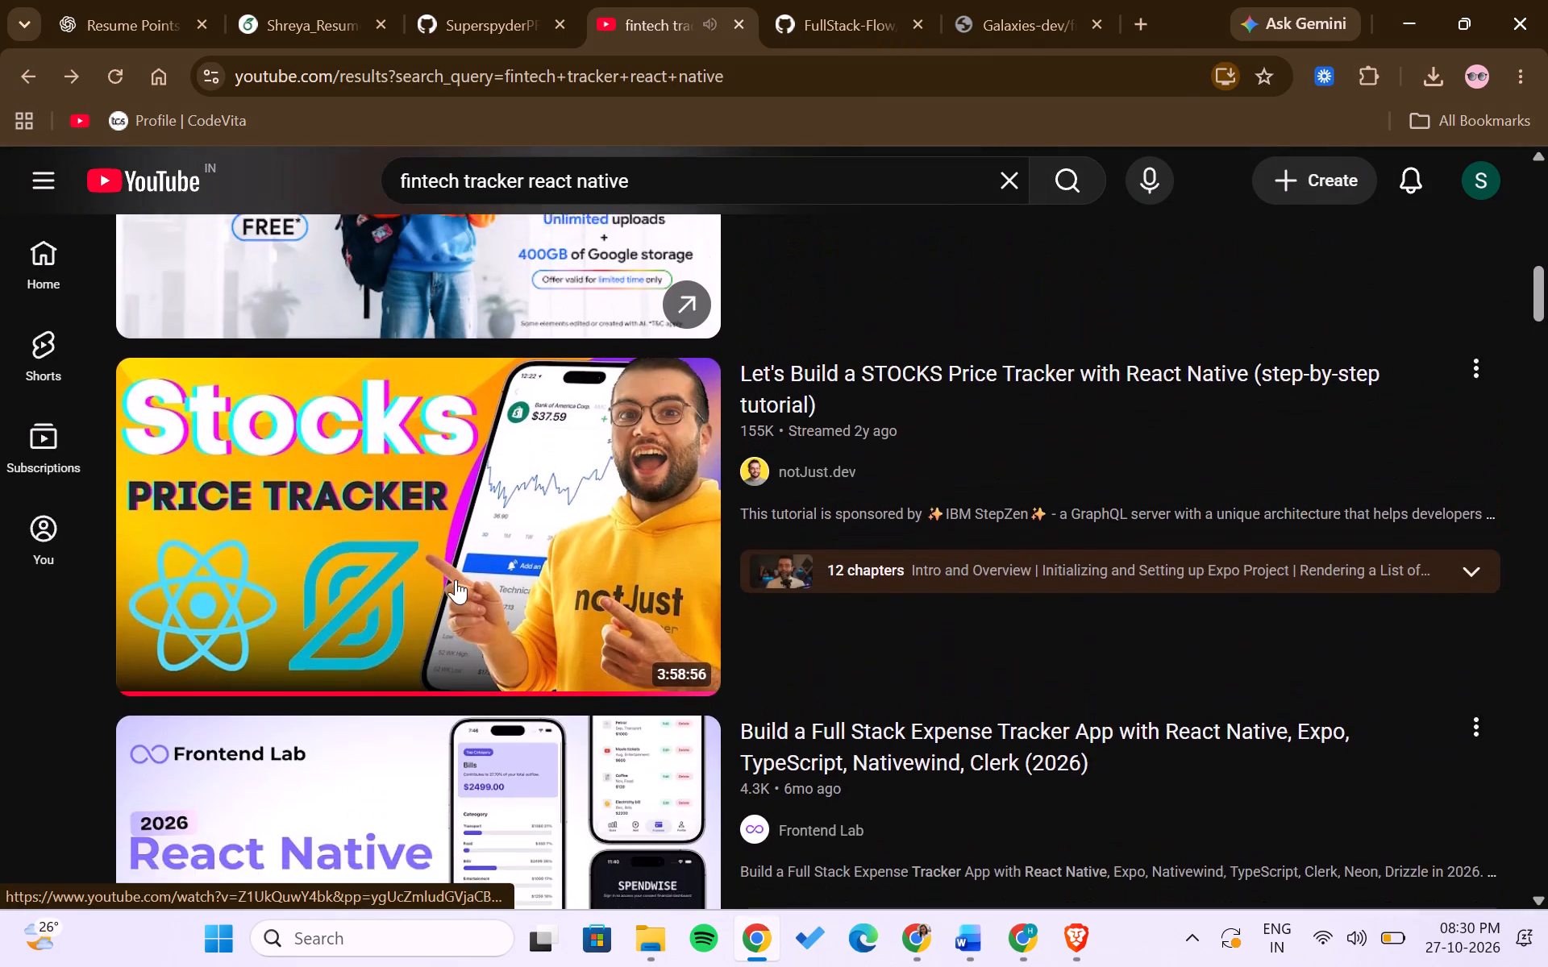
scroll(456, 579, down, 2)
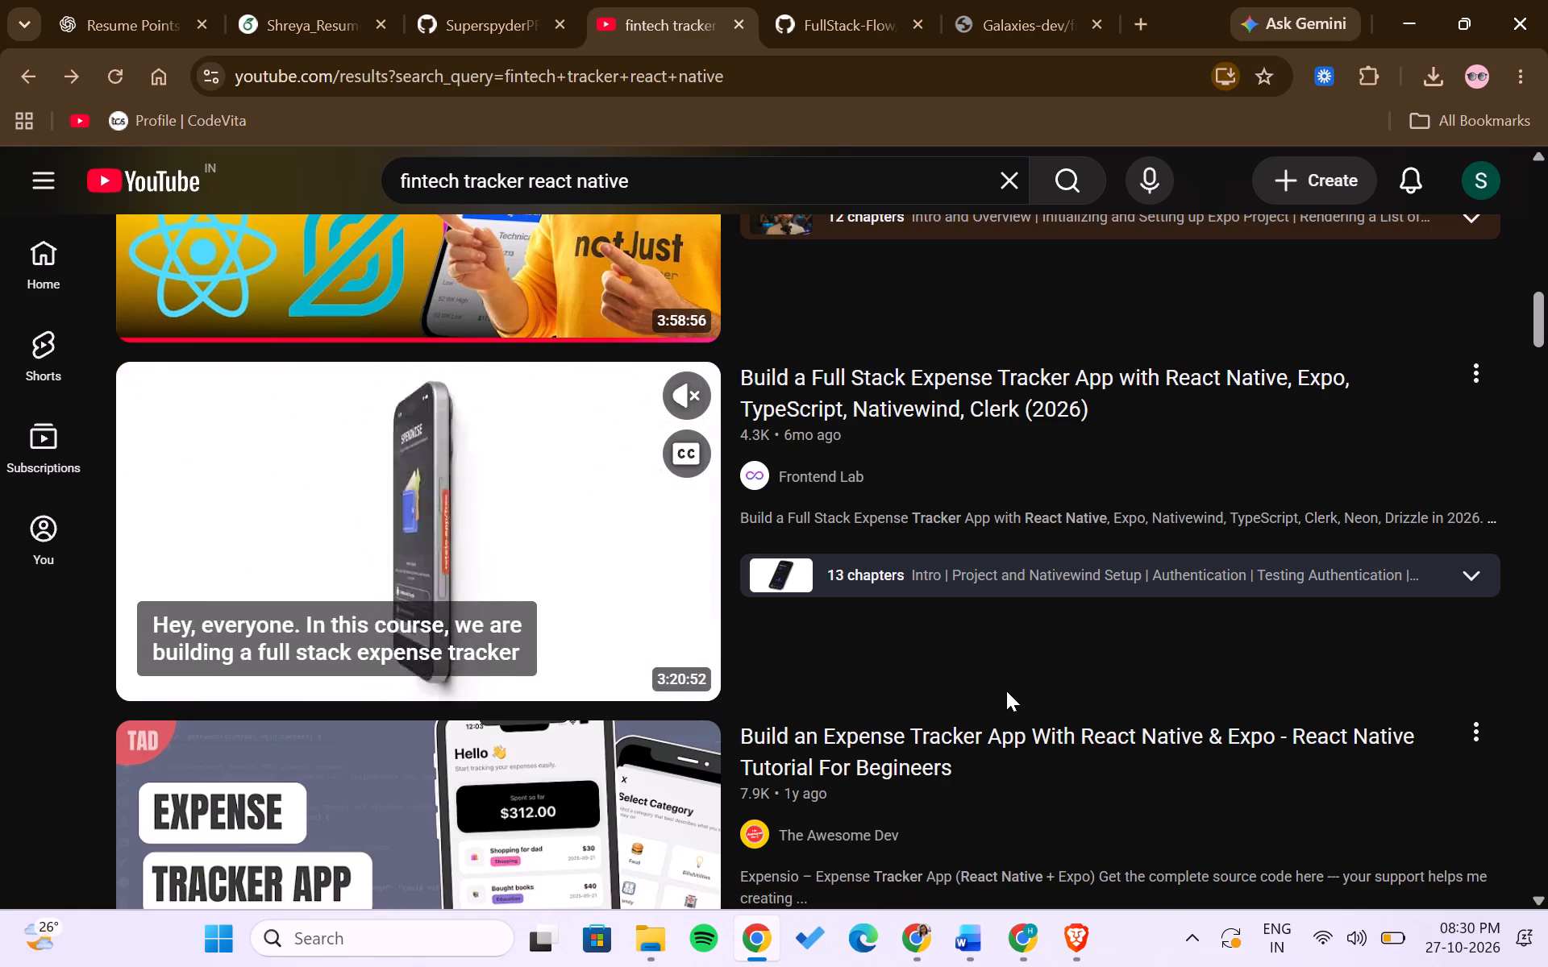
scroll(1019, 807, down, 2)
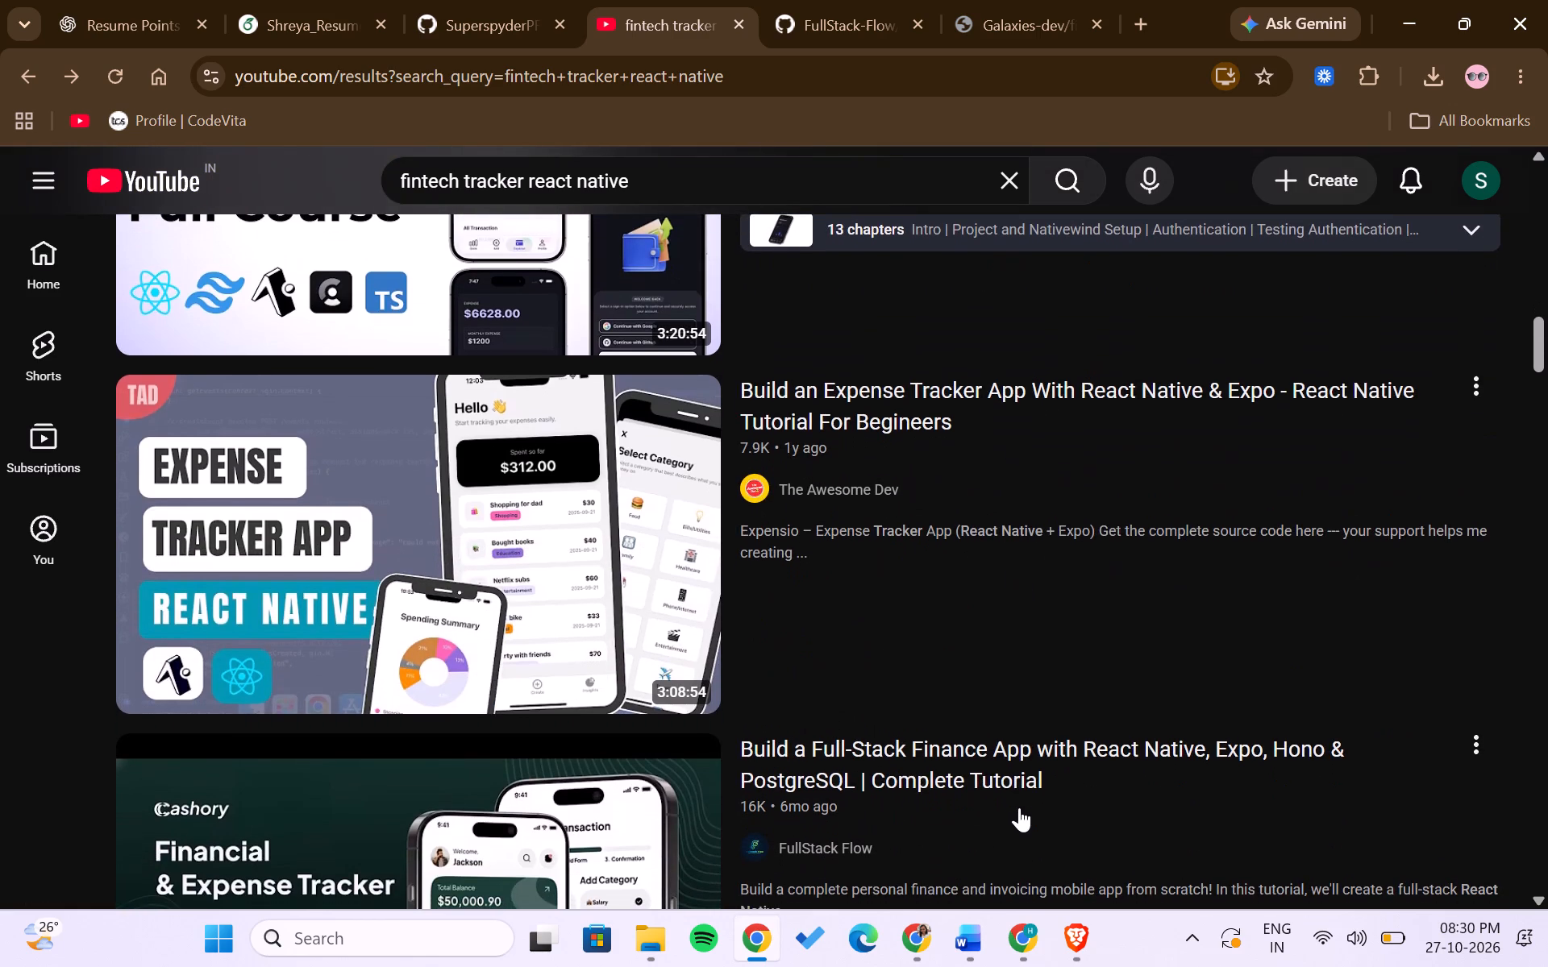
scroll(1019, 807, down, 7)
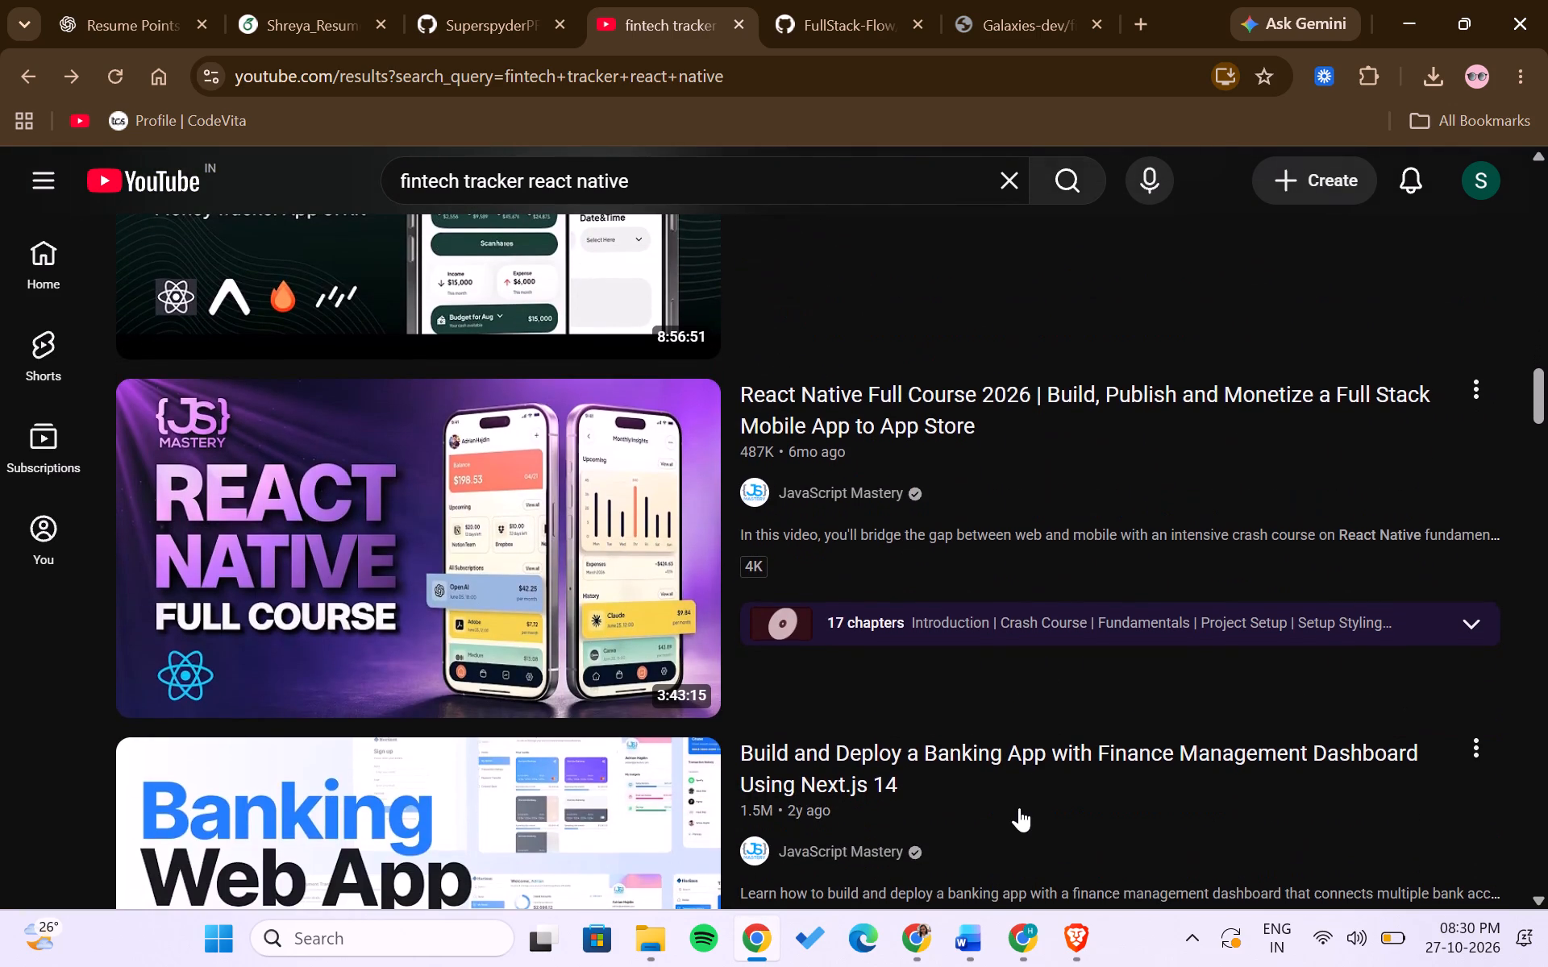
scroll(1019, 807, down, 2)
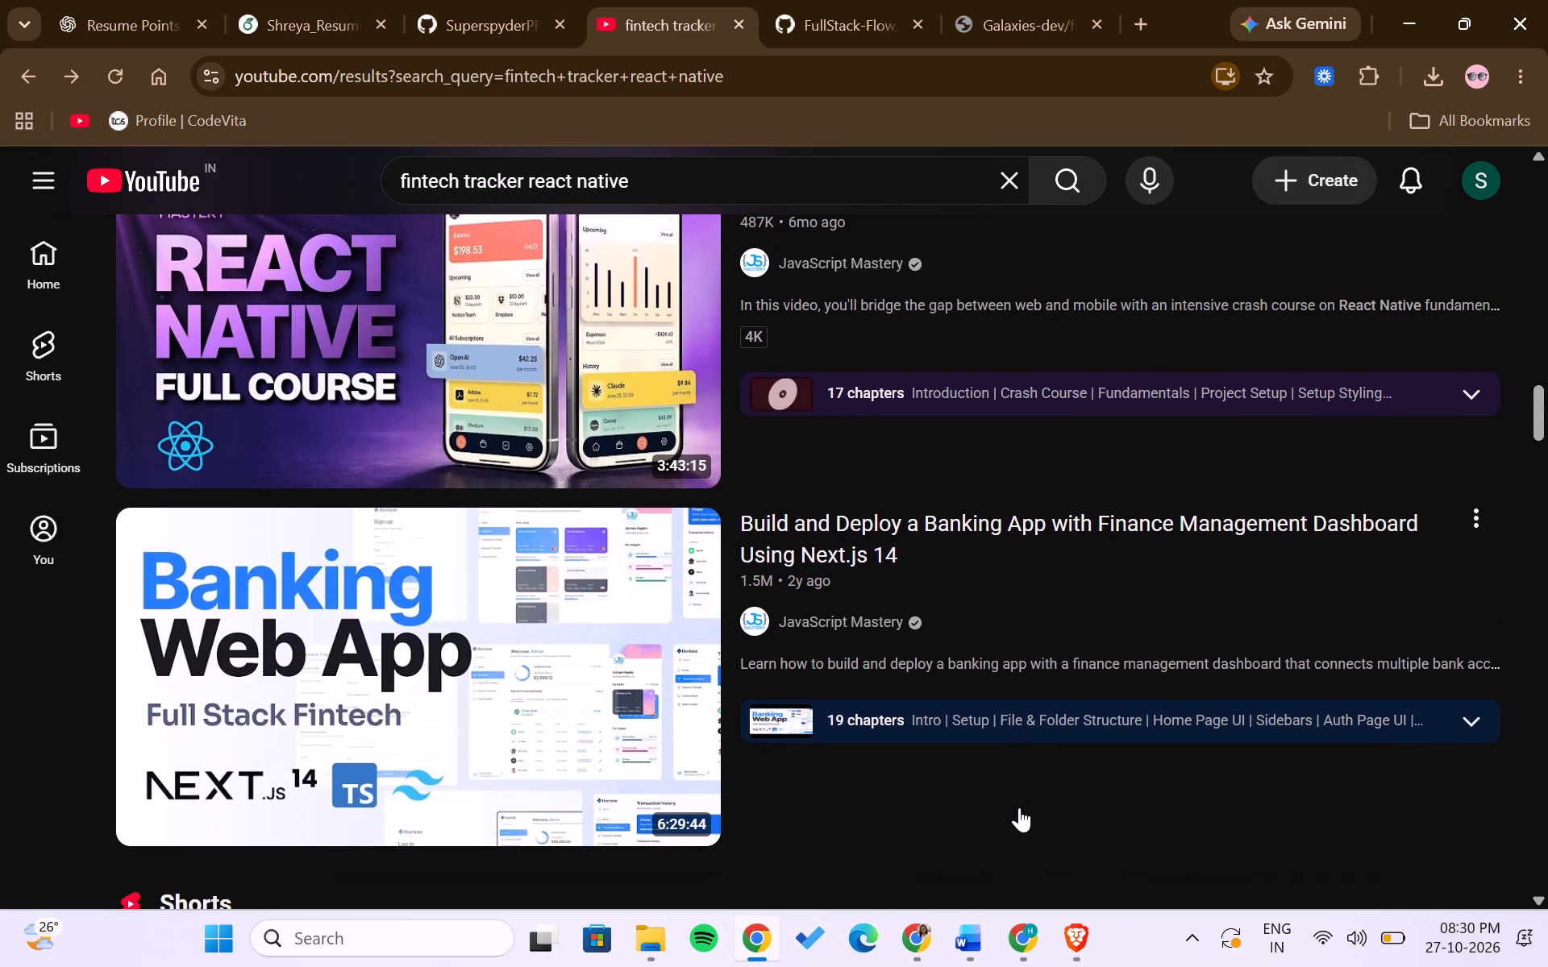
scroll(1019, 807, down, 7)
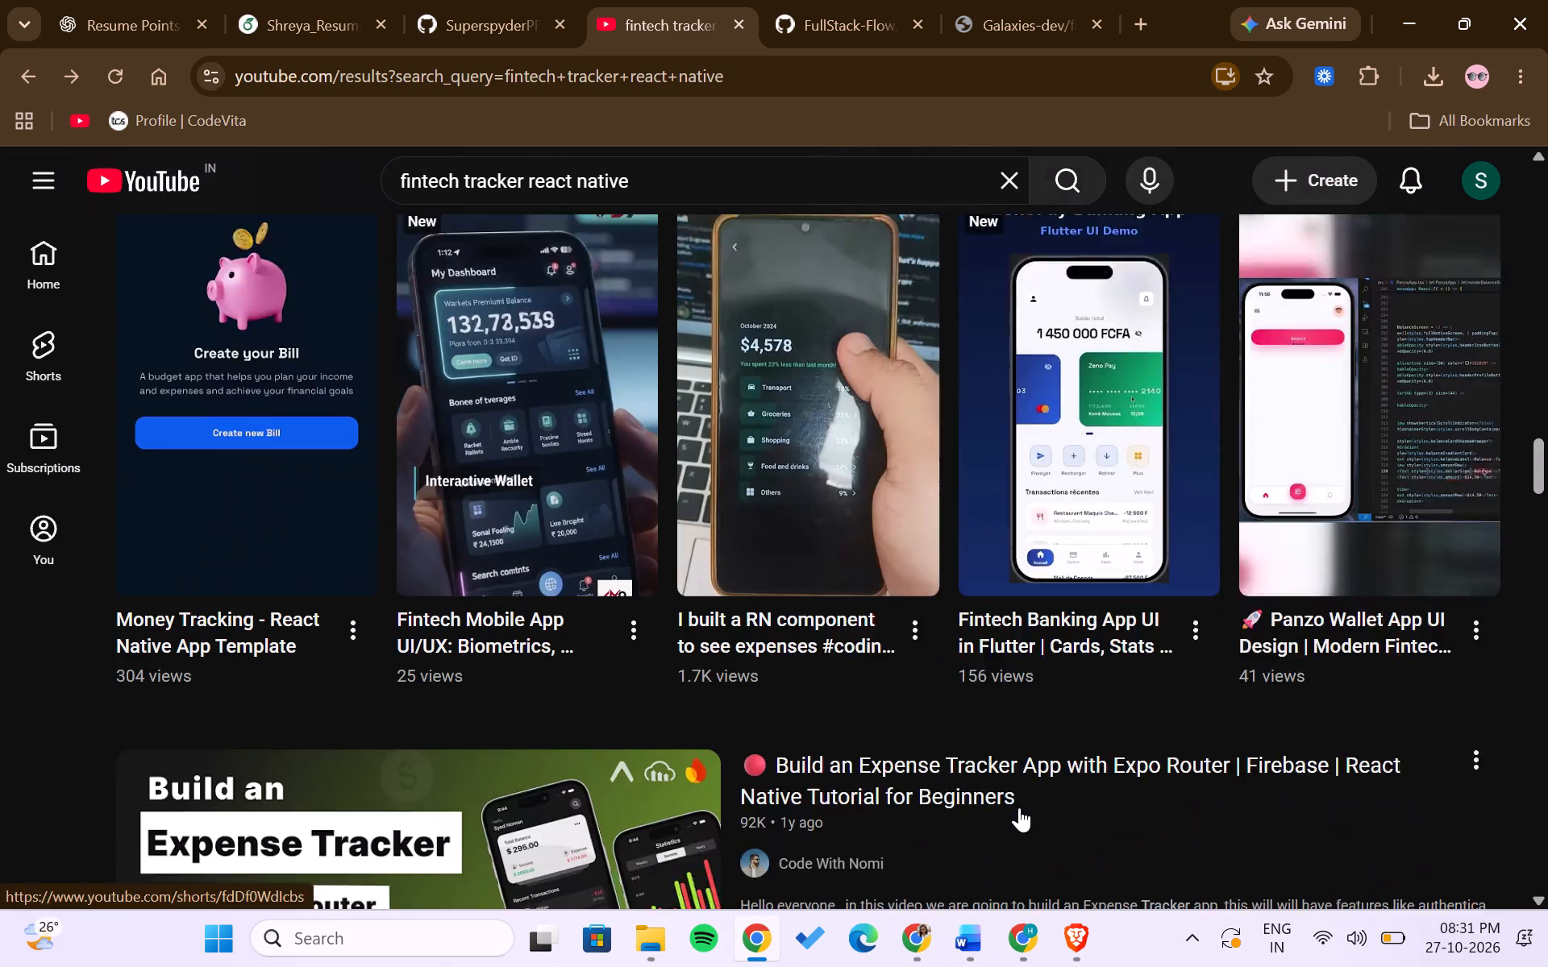
scroll(1019, 807, down, 2)
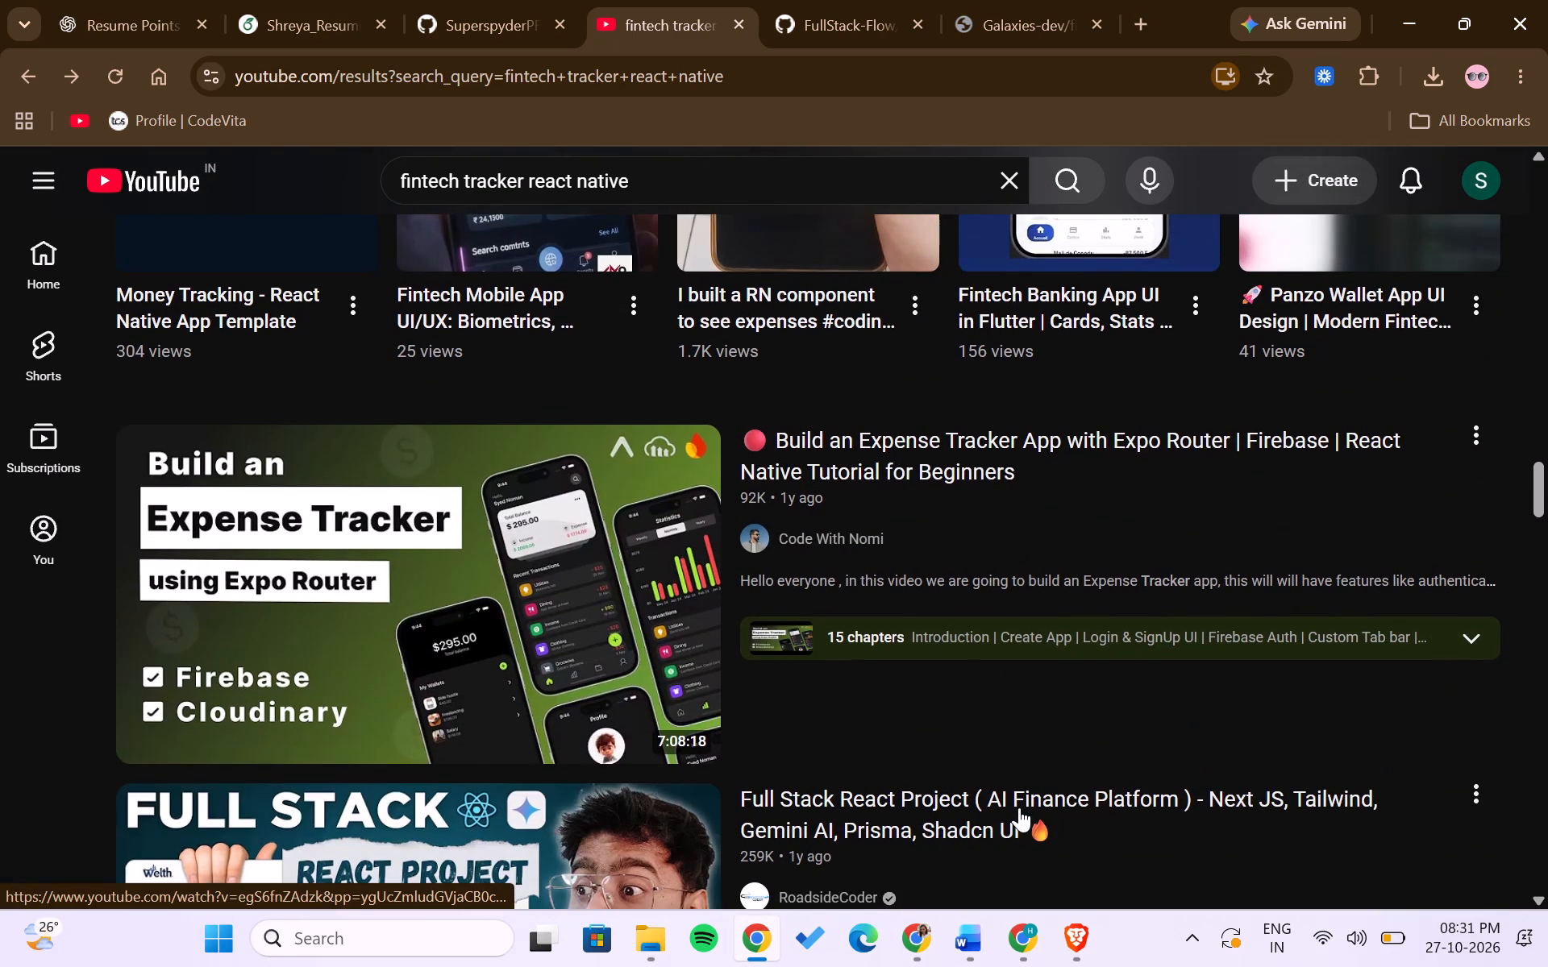
scroll(1019, 807, down, 4)
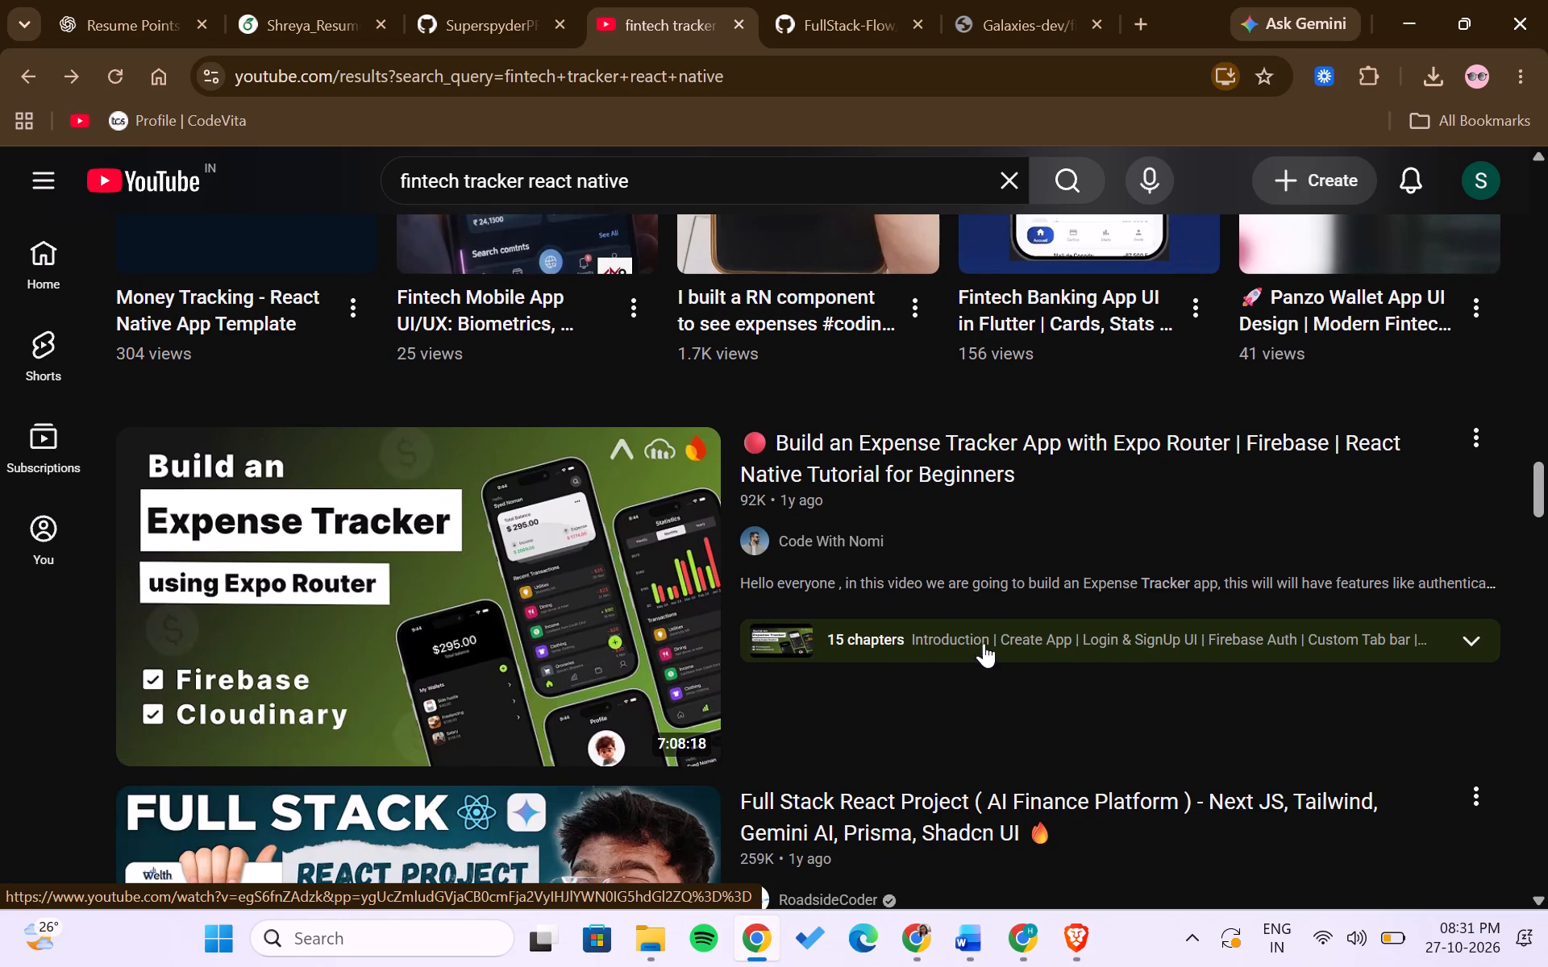
Open the "Build an Expense Tracker App with Expo Router | Firebase" tutorial, expand its description and follow the source code link.
click(934, 487)
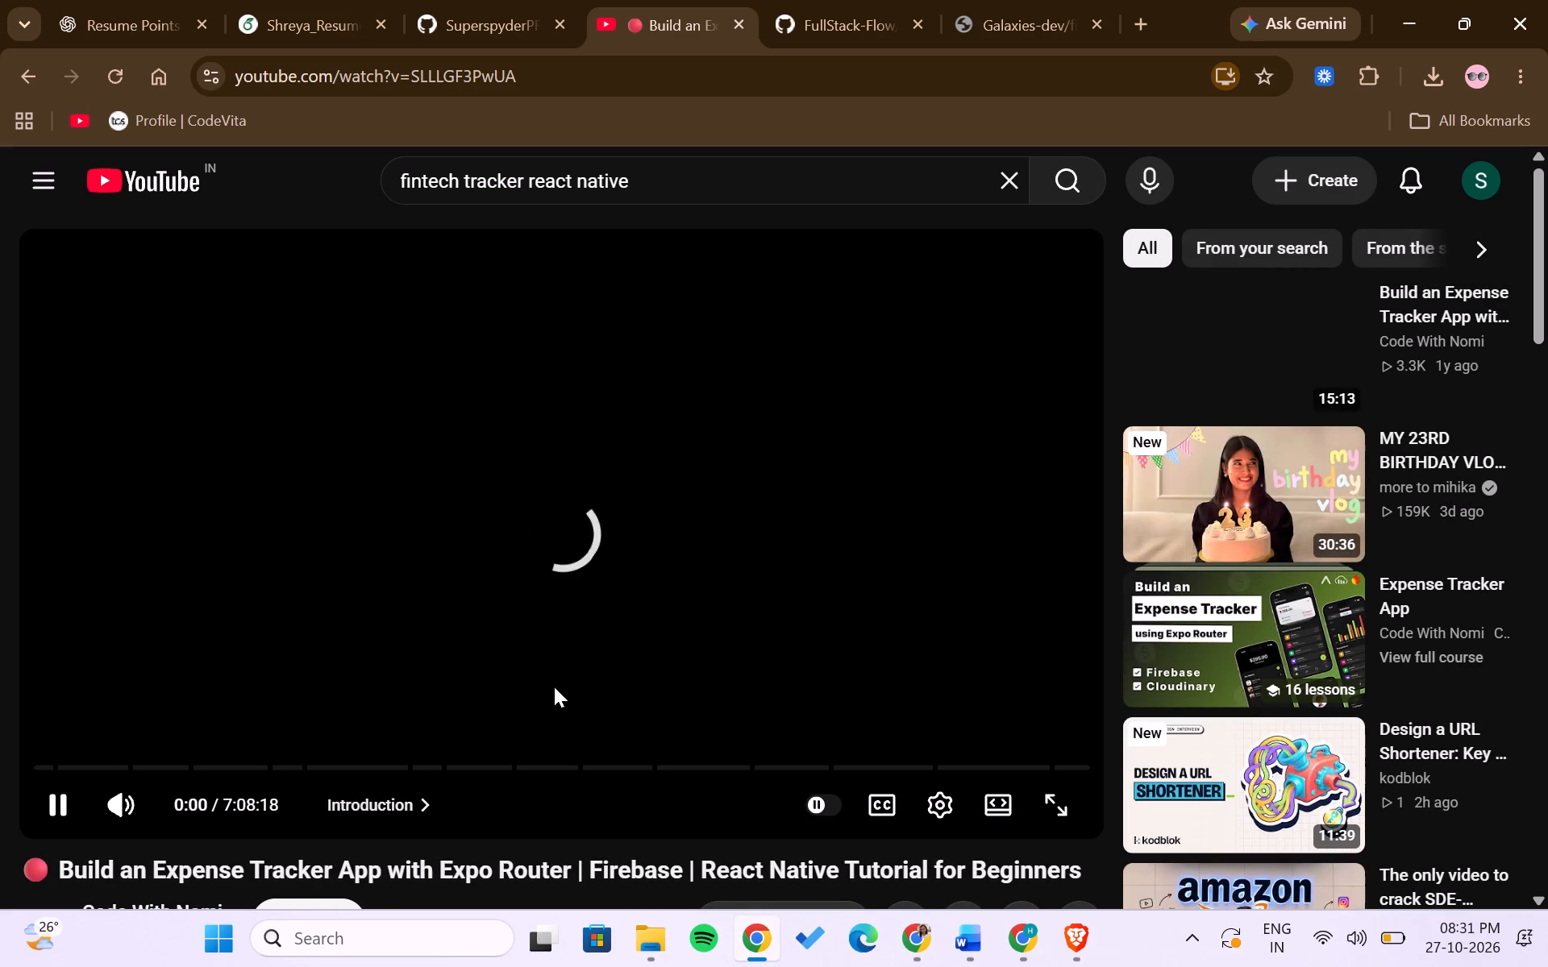
scroll(423, 795, down, 1)
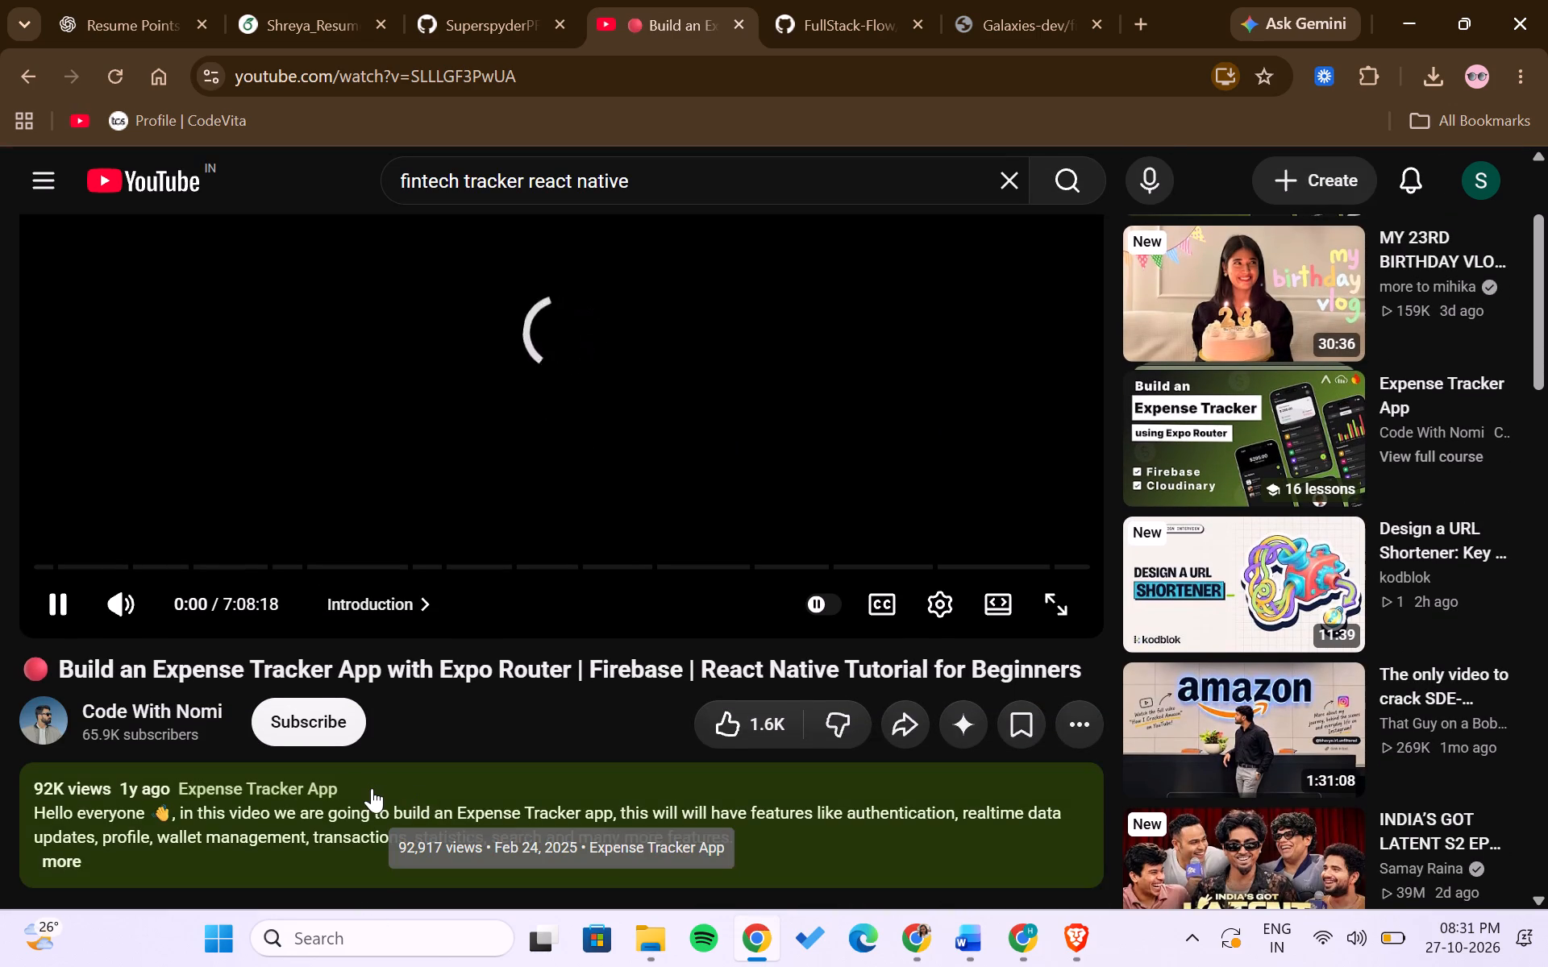
click(372, 788)
scroll(372, 788, down, 2)
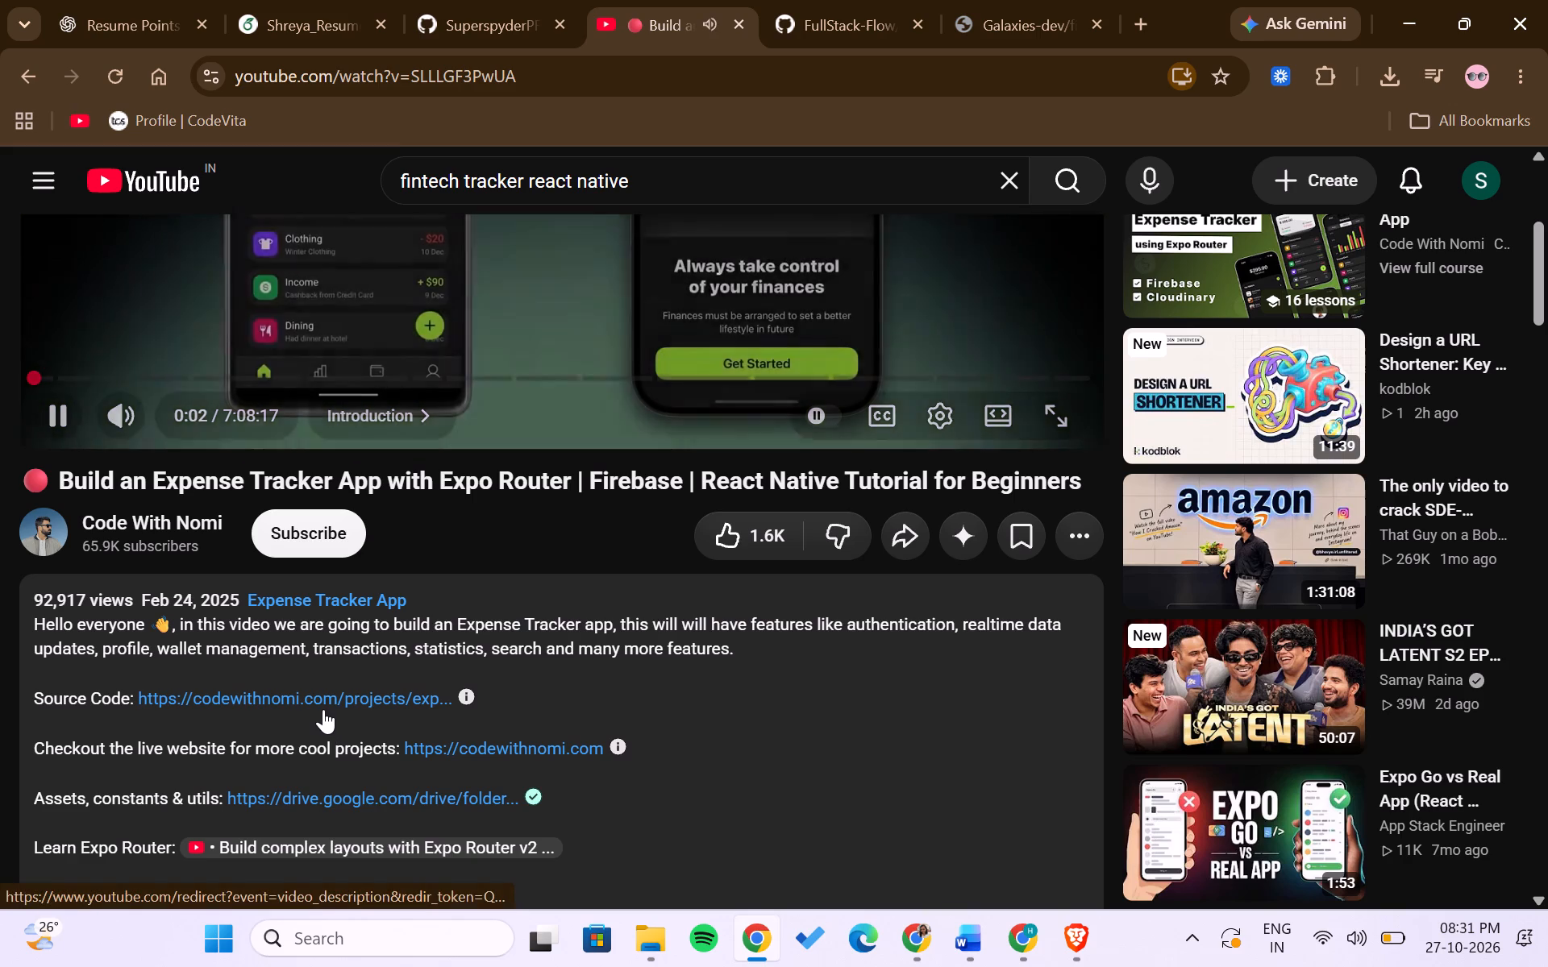
click(323, 709)
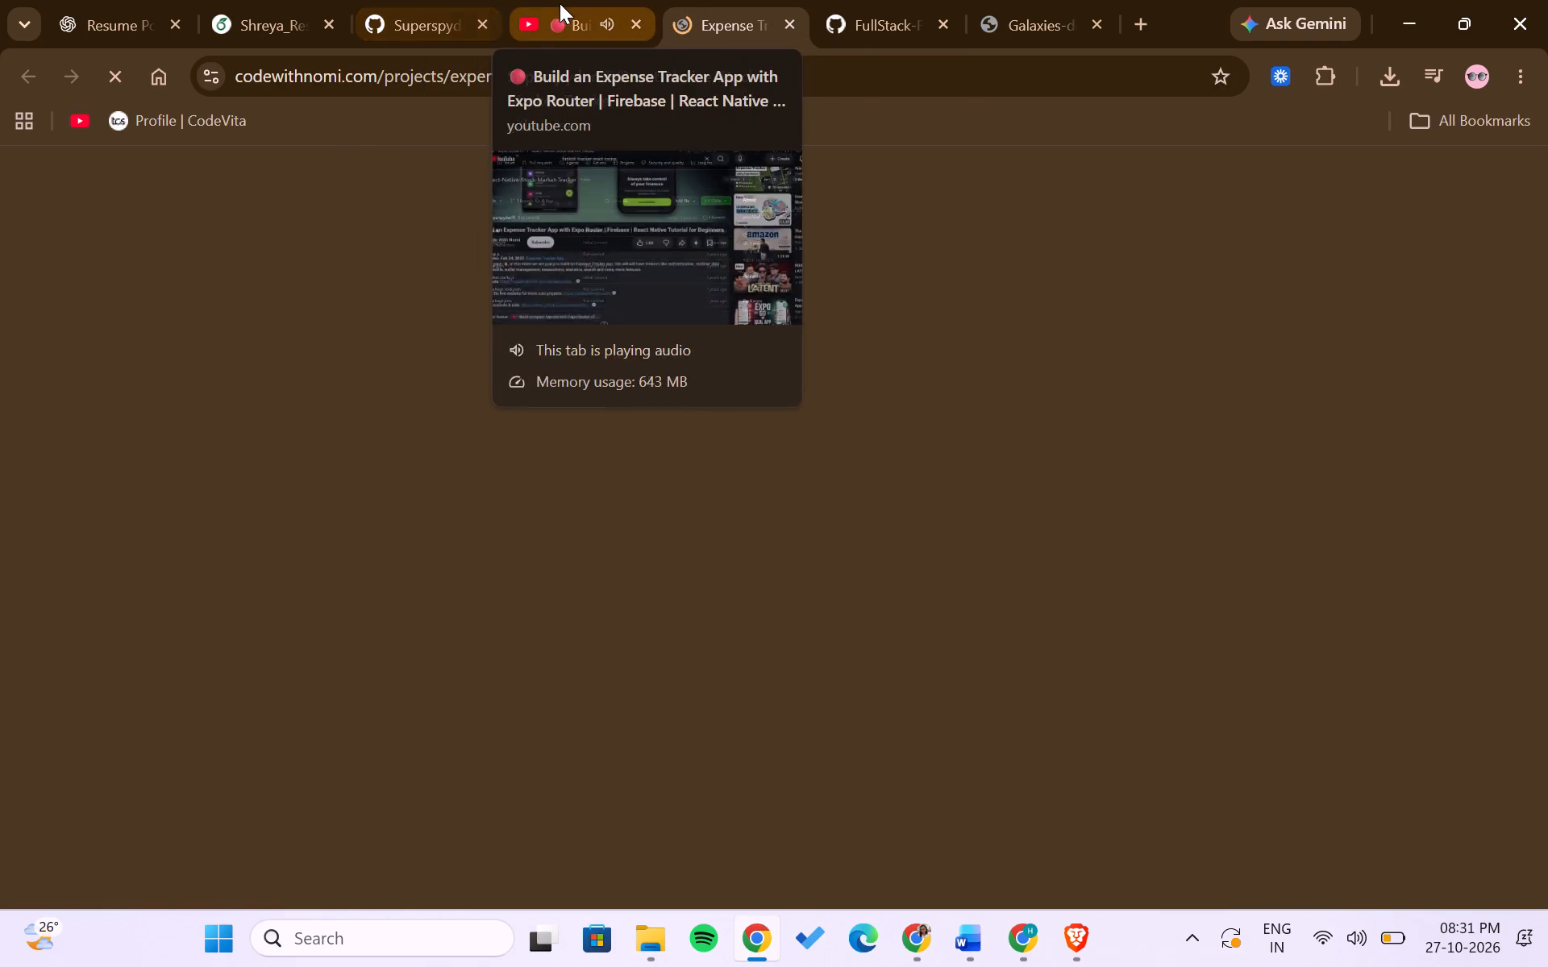
Read the Expense Tracker App project page on Code With Nomi, open its source code page and close the project page.
click(561, 1)
click(764, 0)
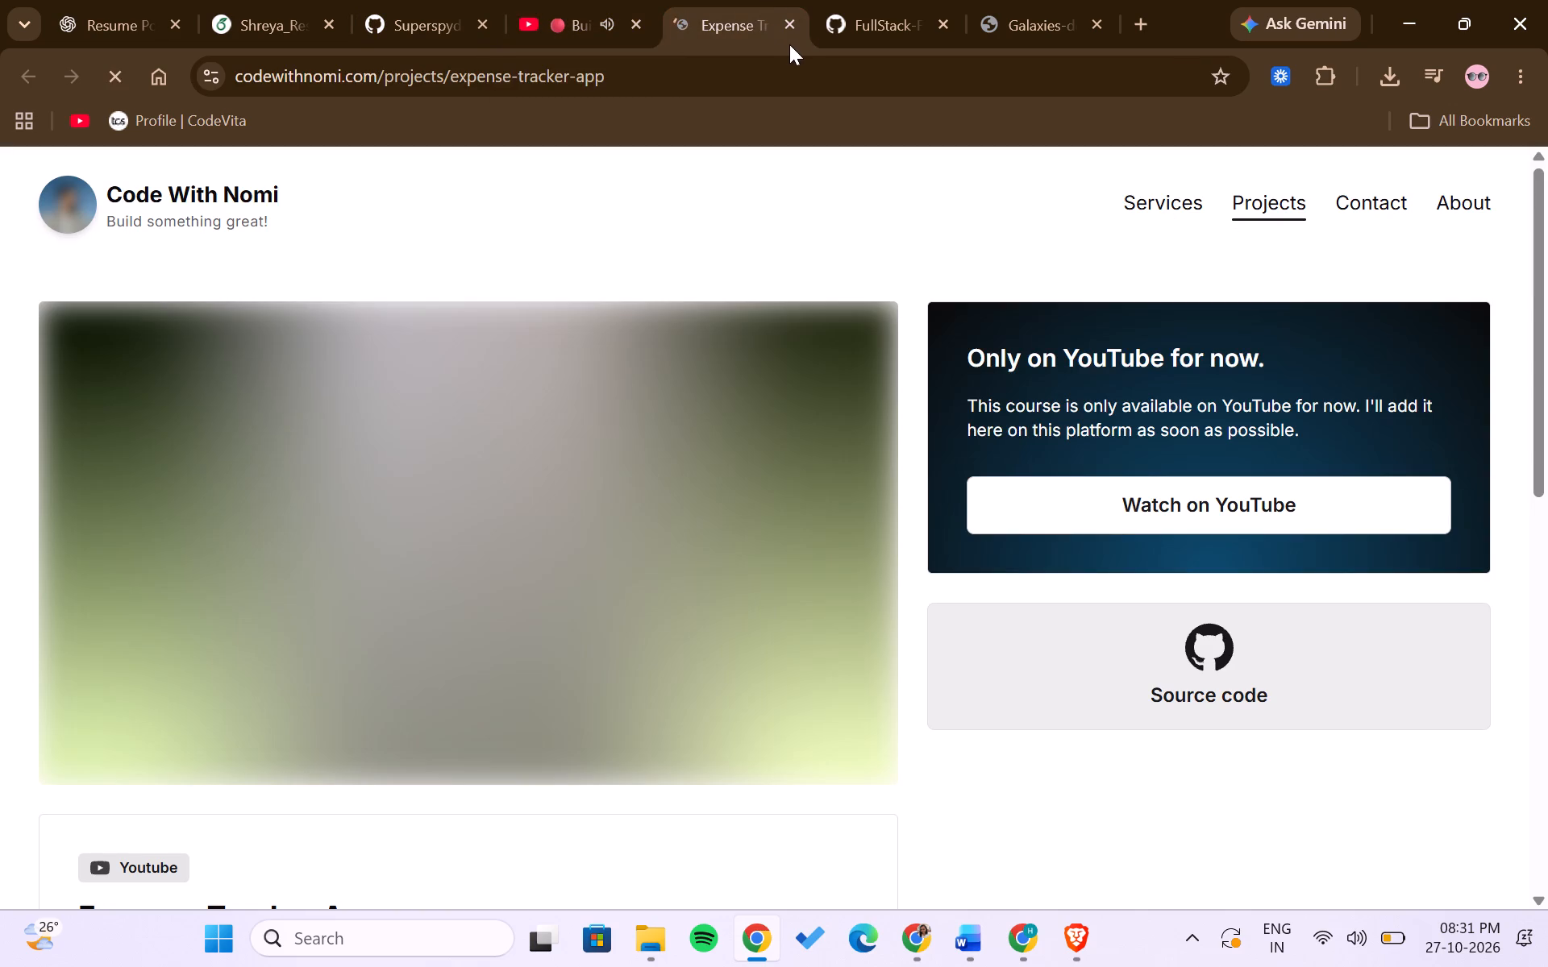
scroll(616, 646, down, 1)
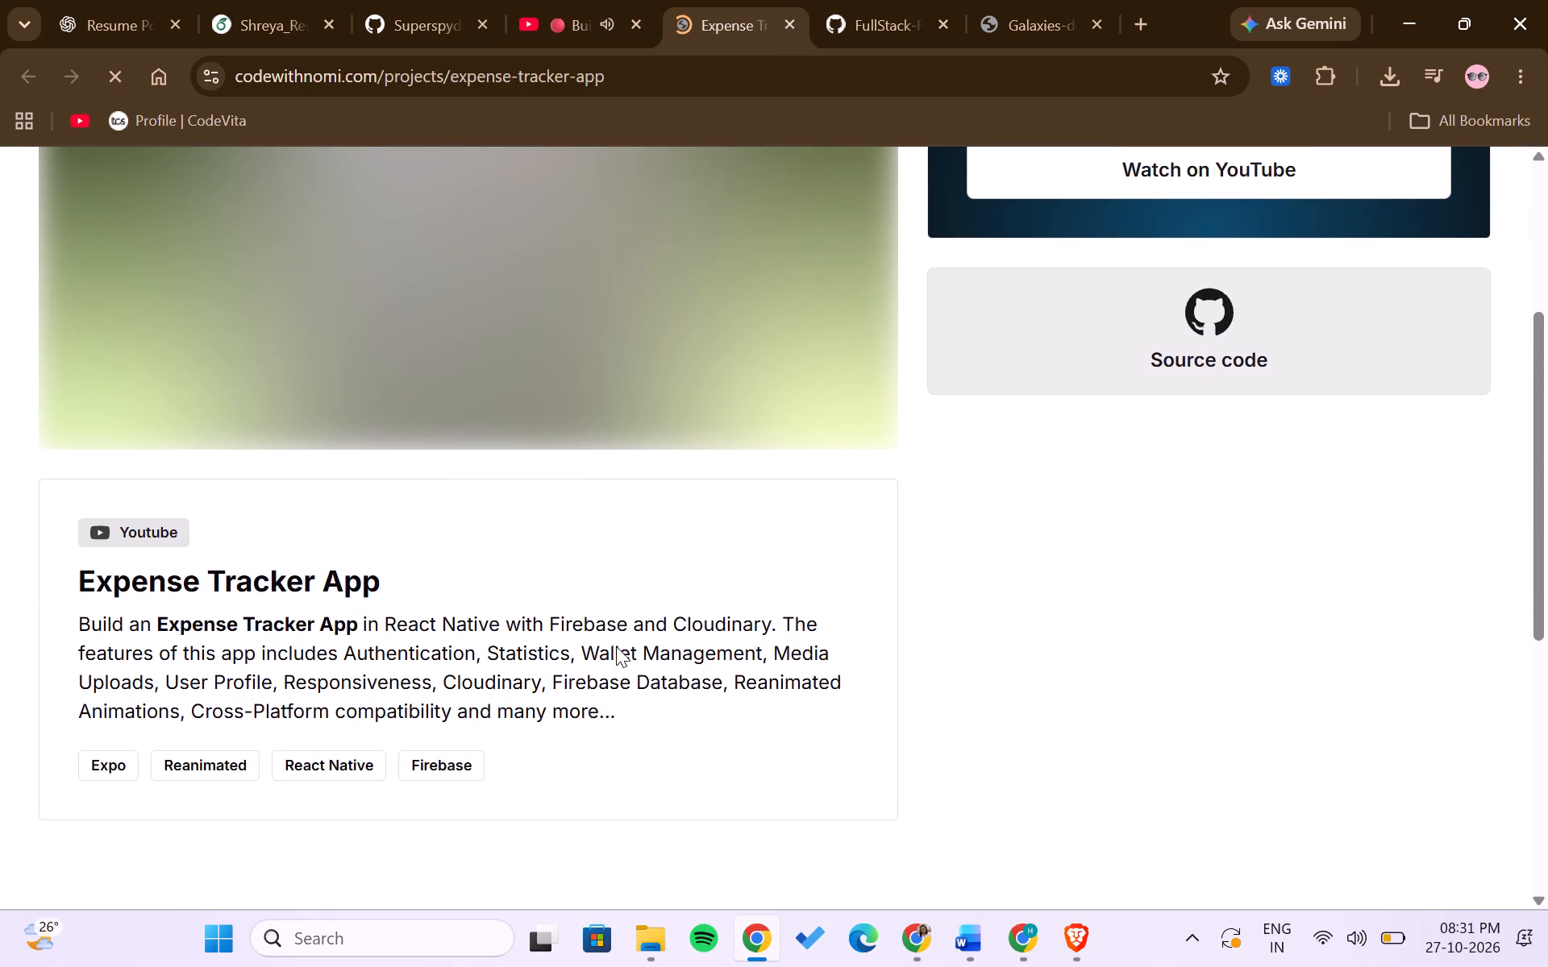
click(1093, 374)
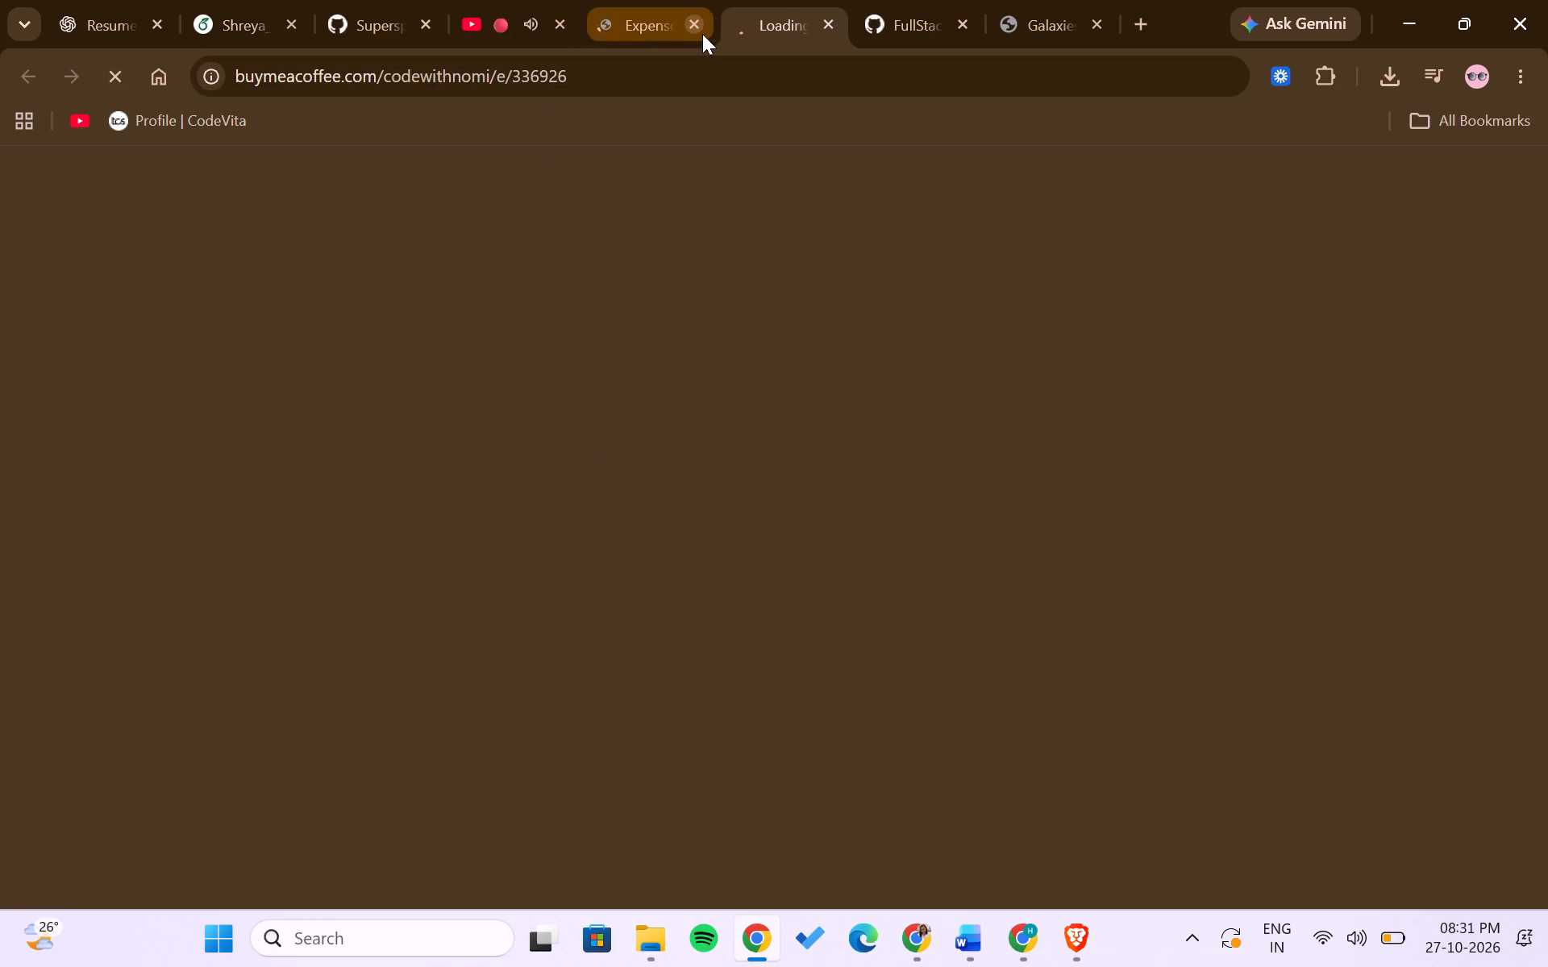
click(693, 25)
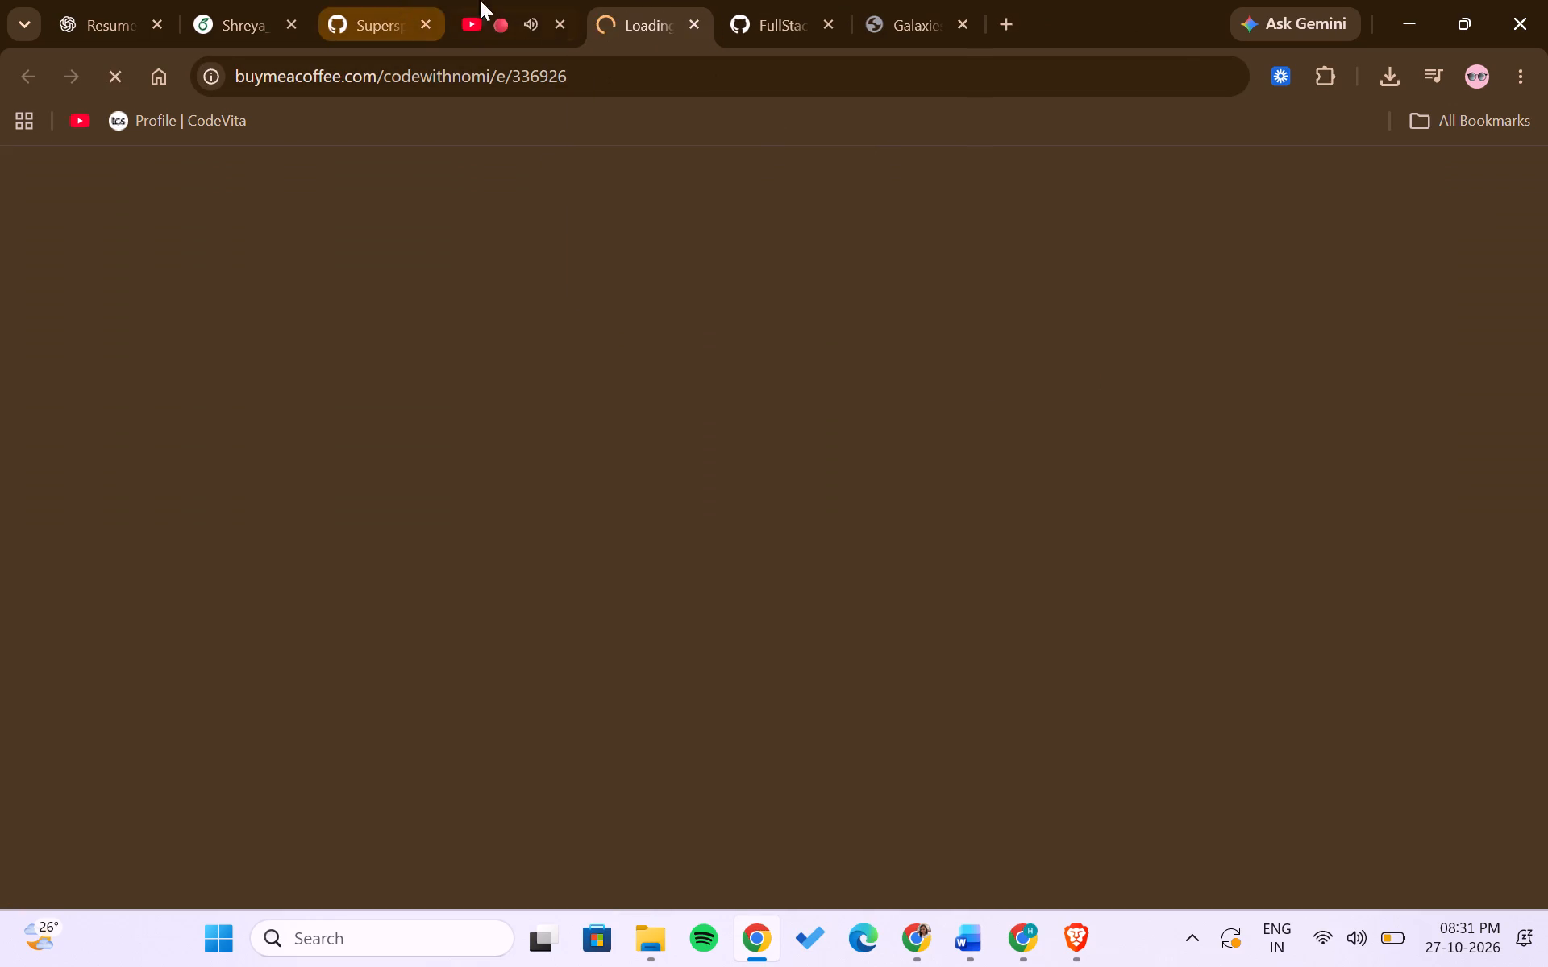
Switch back to the Expo Router expense tracker tutorial and pause the video.
click(489, 0)
scroll(408, 325, up, 3)
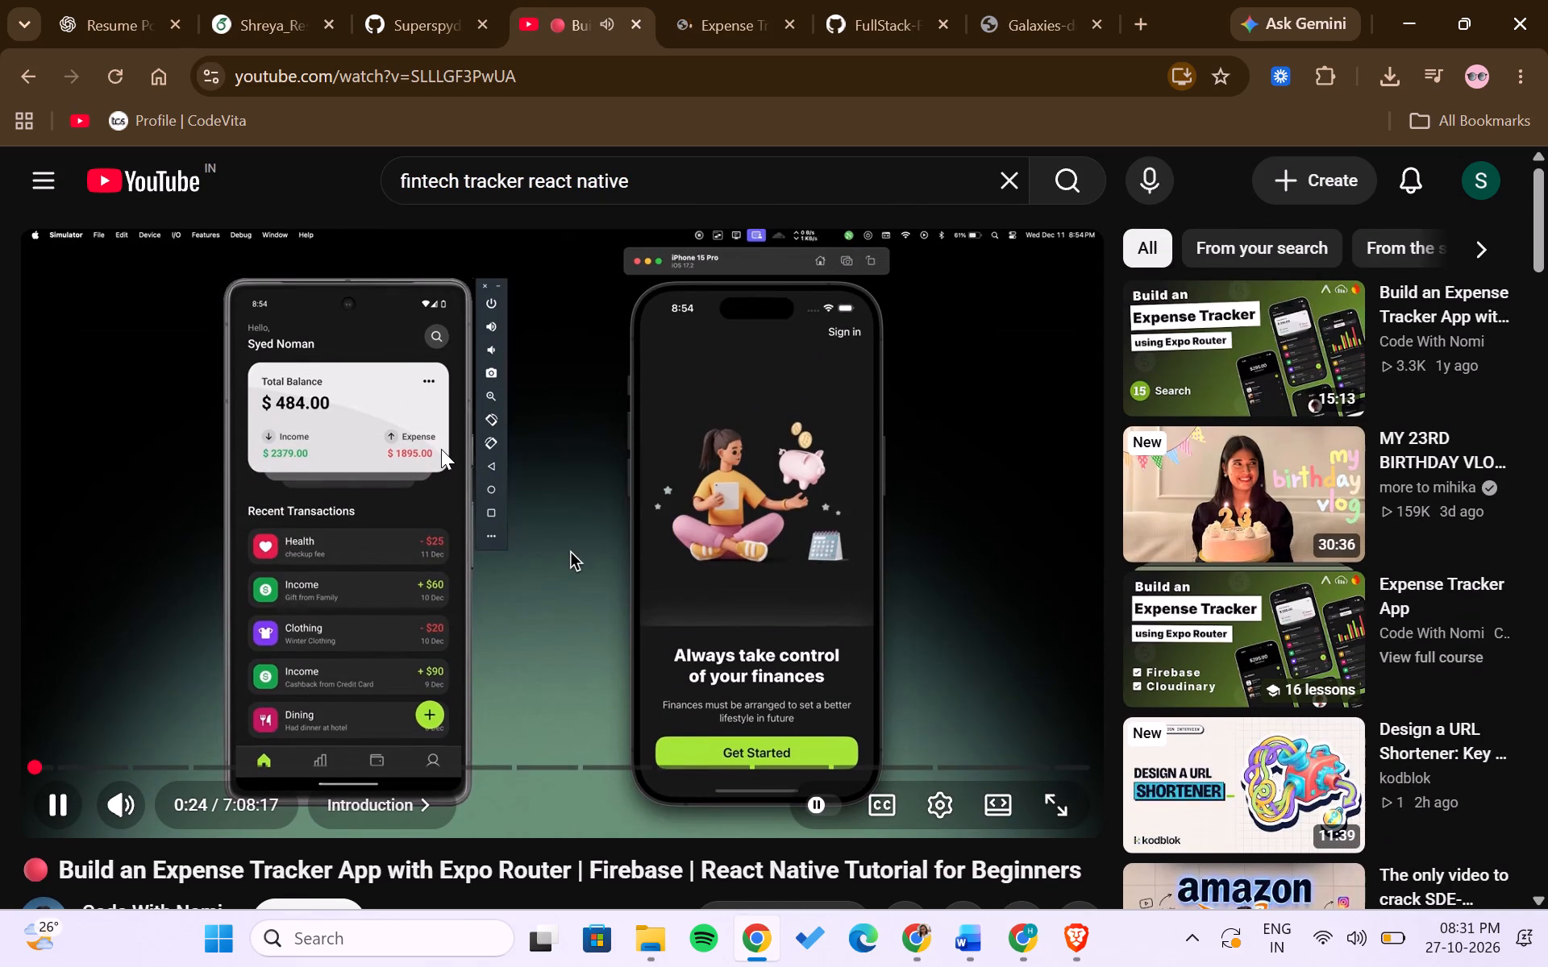
click(441, 449)
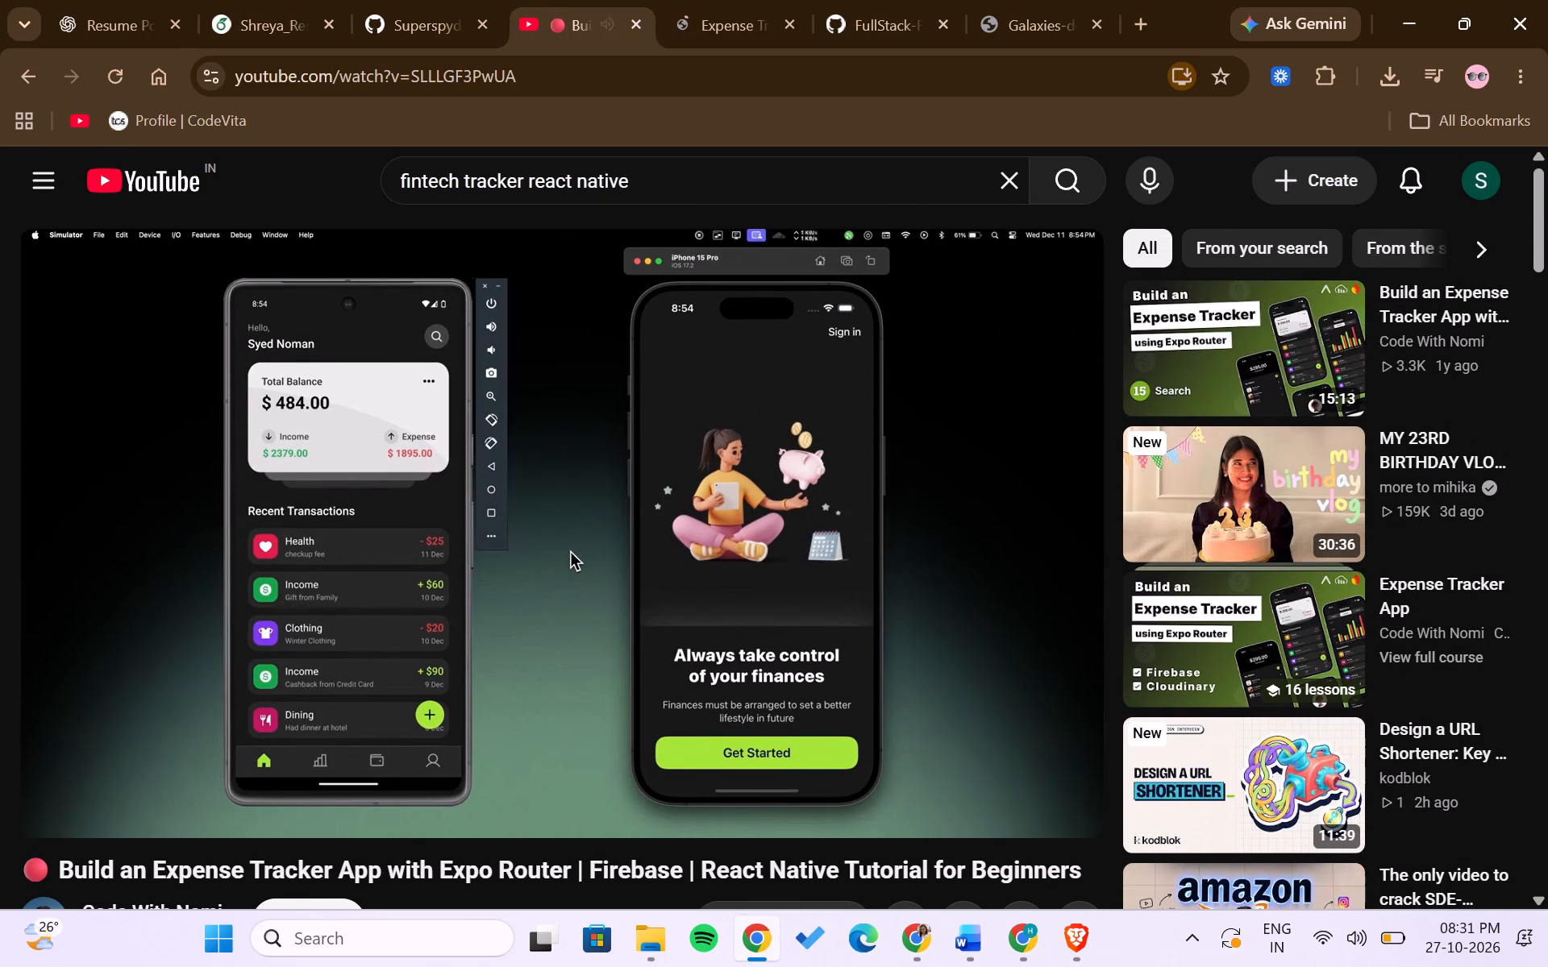
Examine the Buy Me a Coffee page for the React Native Expense Tracker App source code.
click(680, 0)
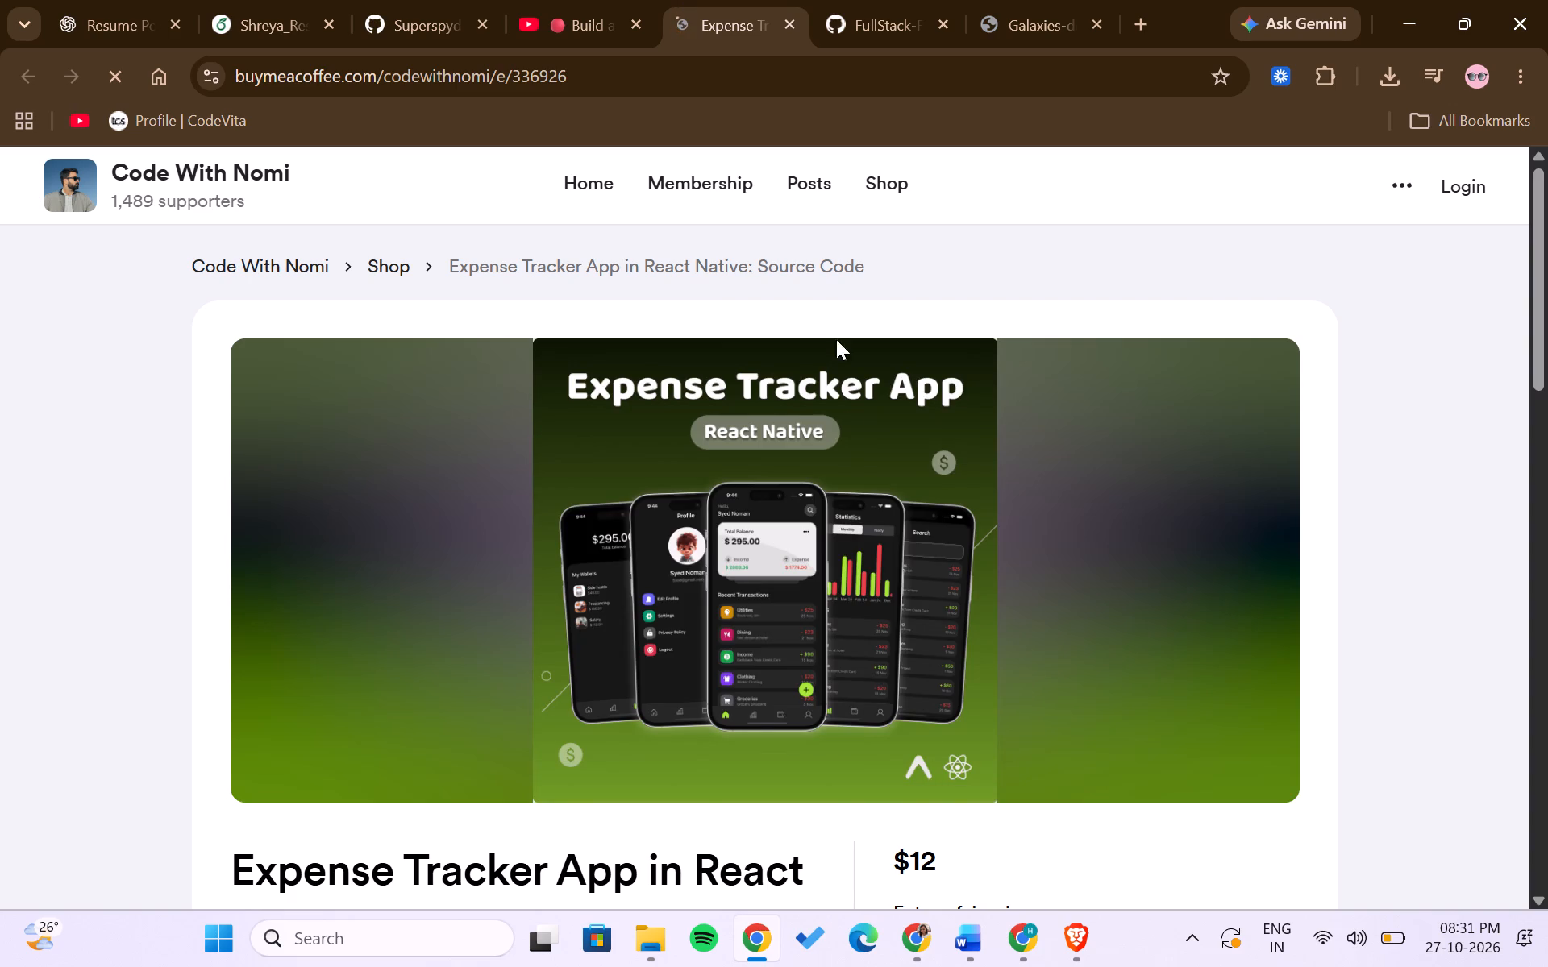
scroll(845, 413, down, 5)
scroll(820, 342, down, 6)
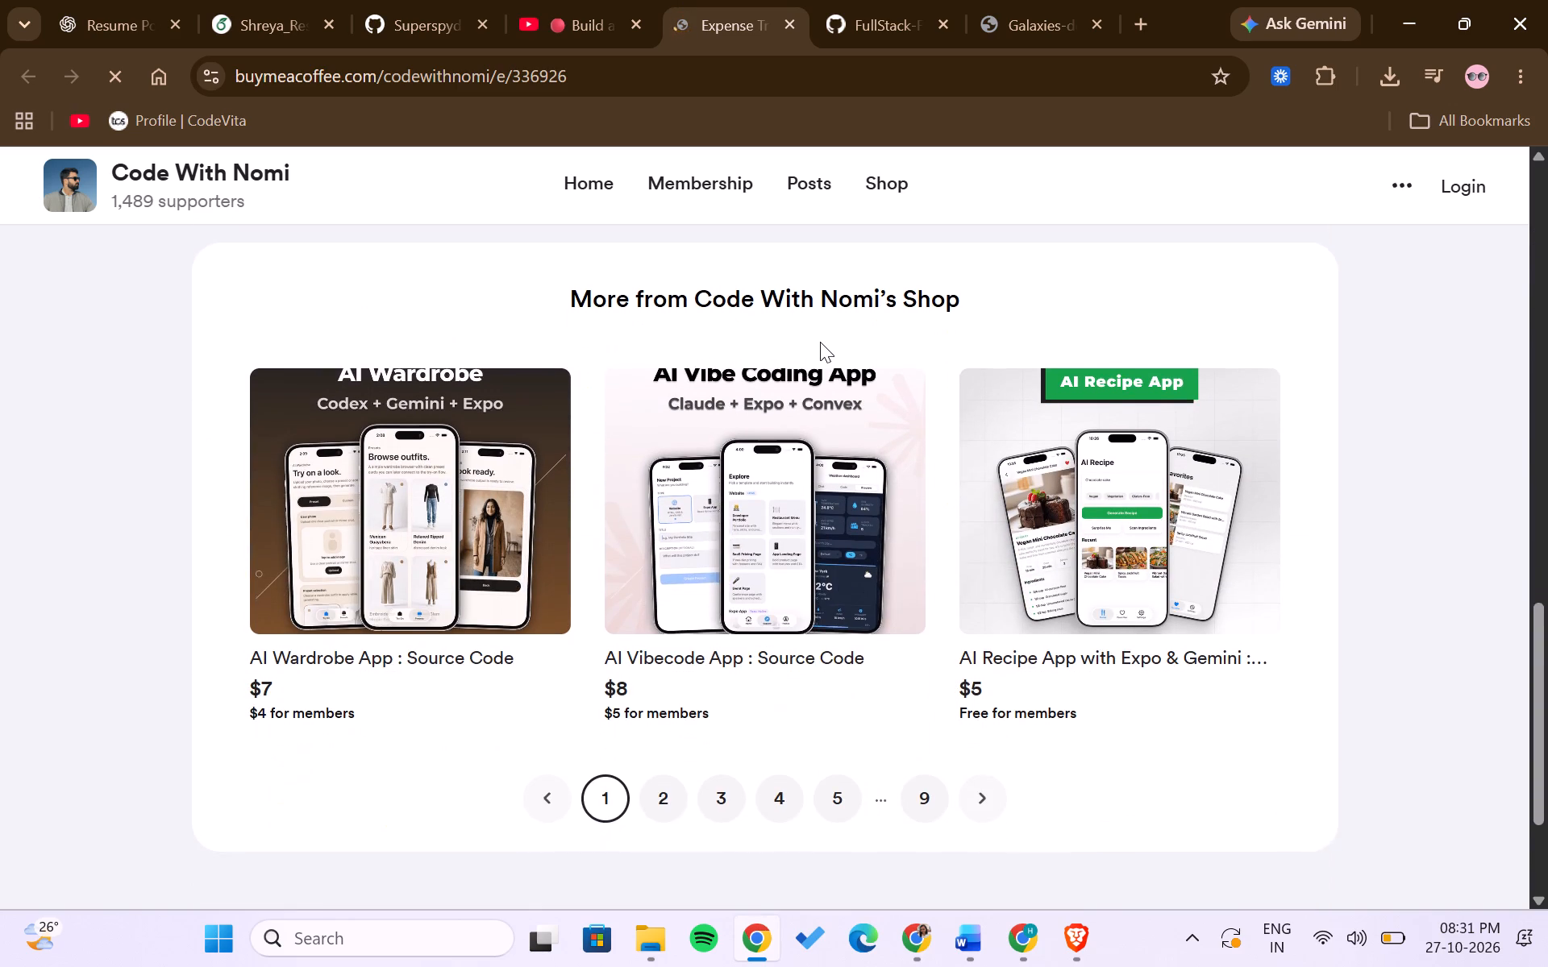
scroll(820, 342, down, 2)
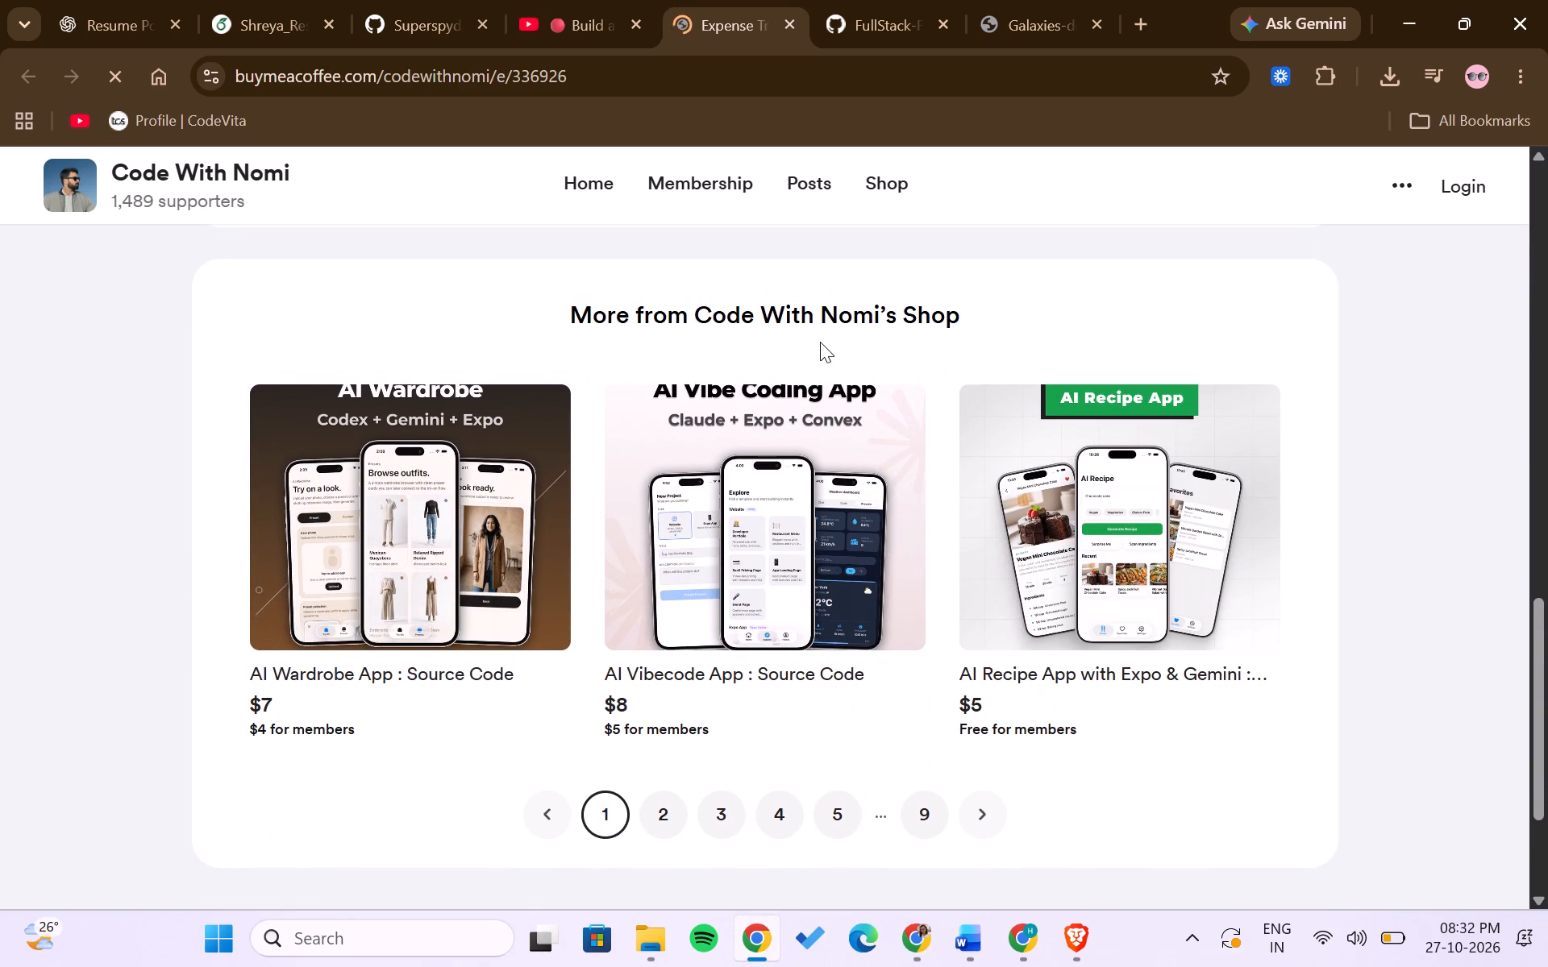
scroll(820, 342, down, 3)
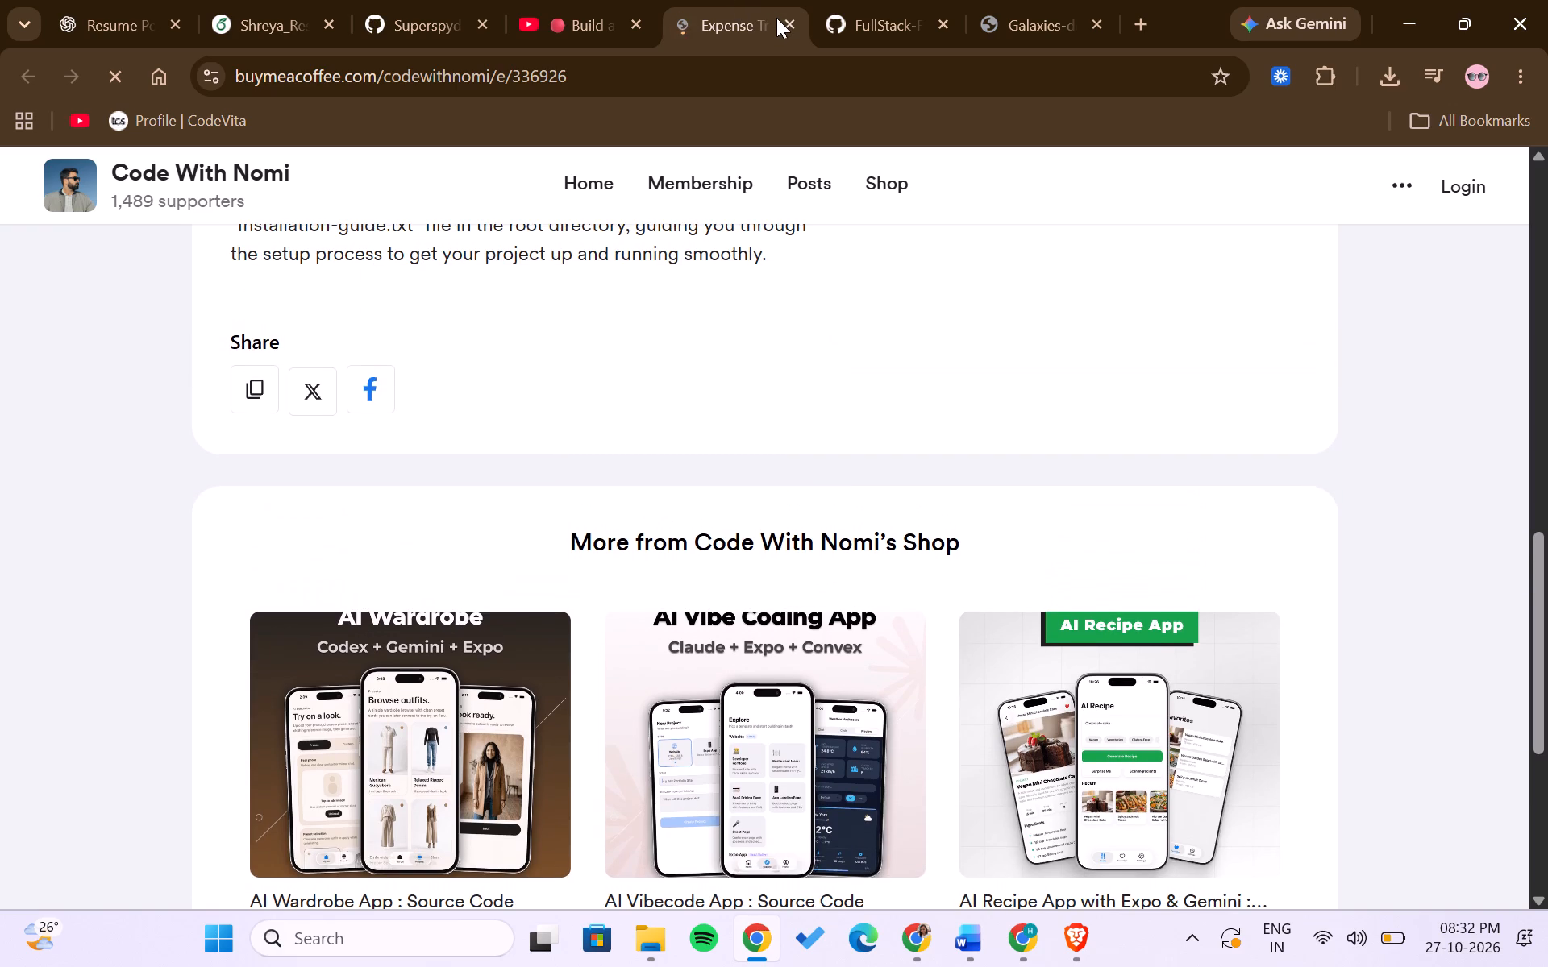
Close the Buy Me a Coffee page and return from the expense tracker tutorial to the "fintech tracker react native" results.
click(776, 18)
click(781, 19)
click(555, 0)
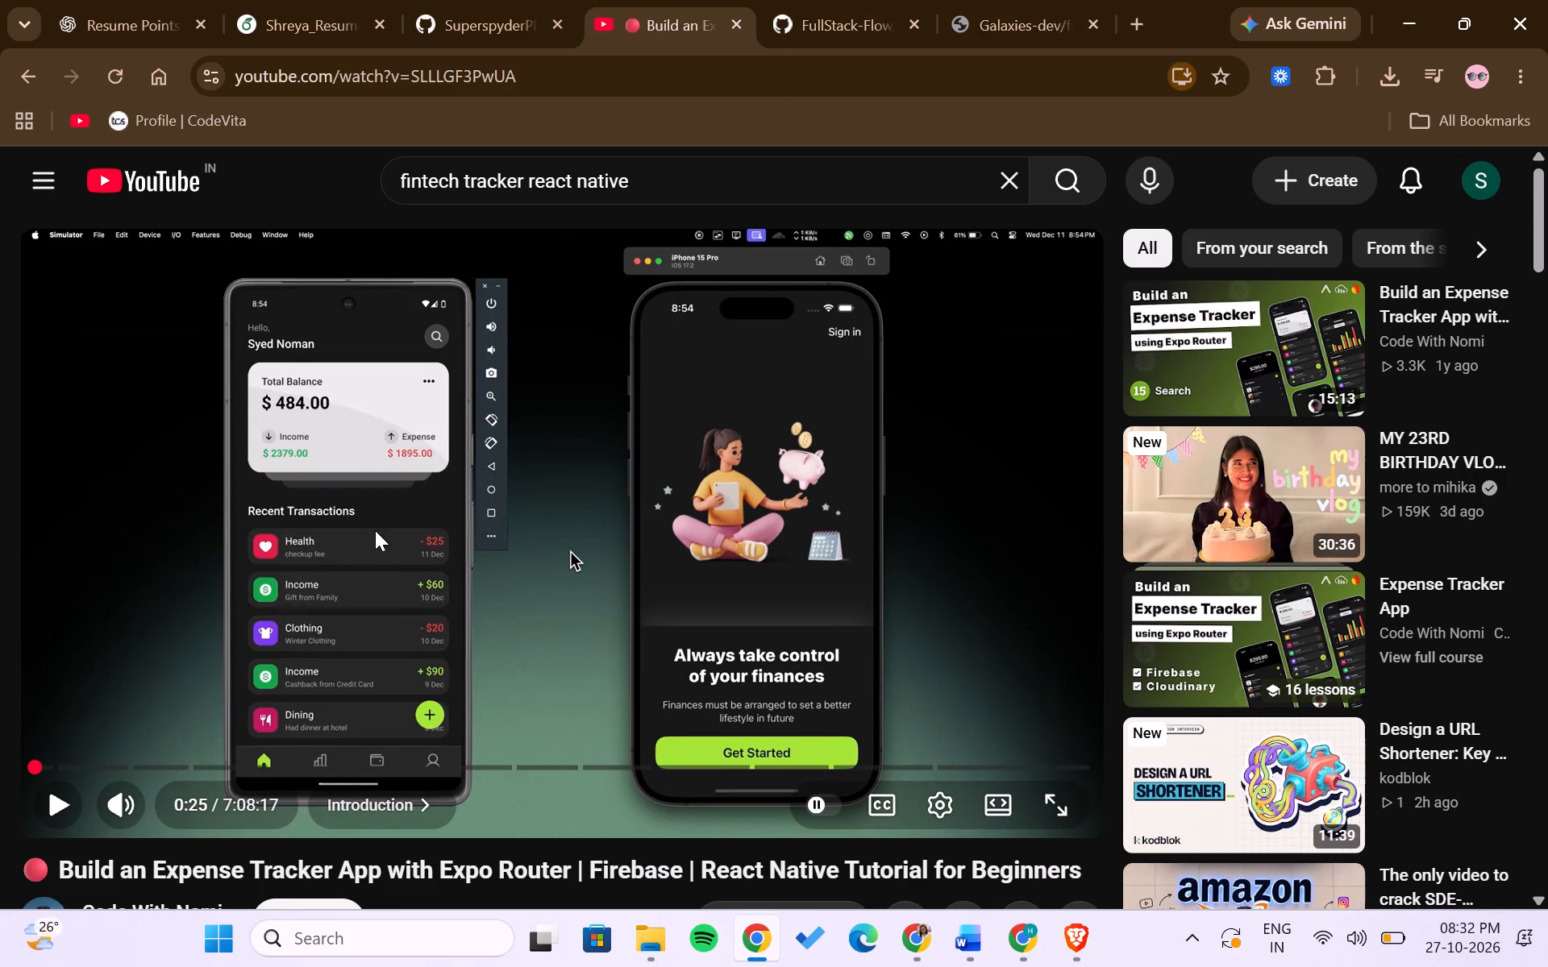
scroll(375, 530, down, 4)
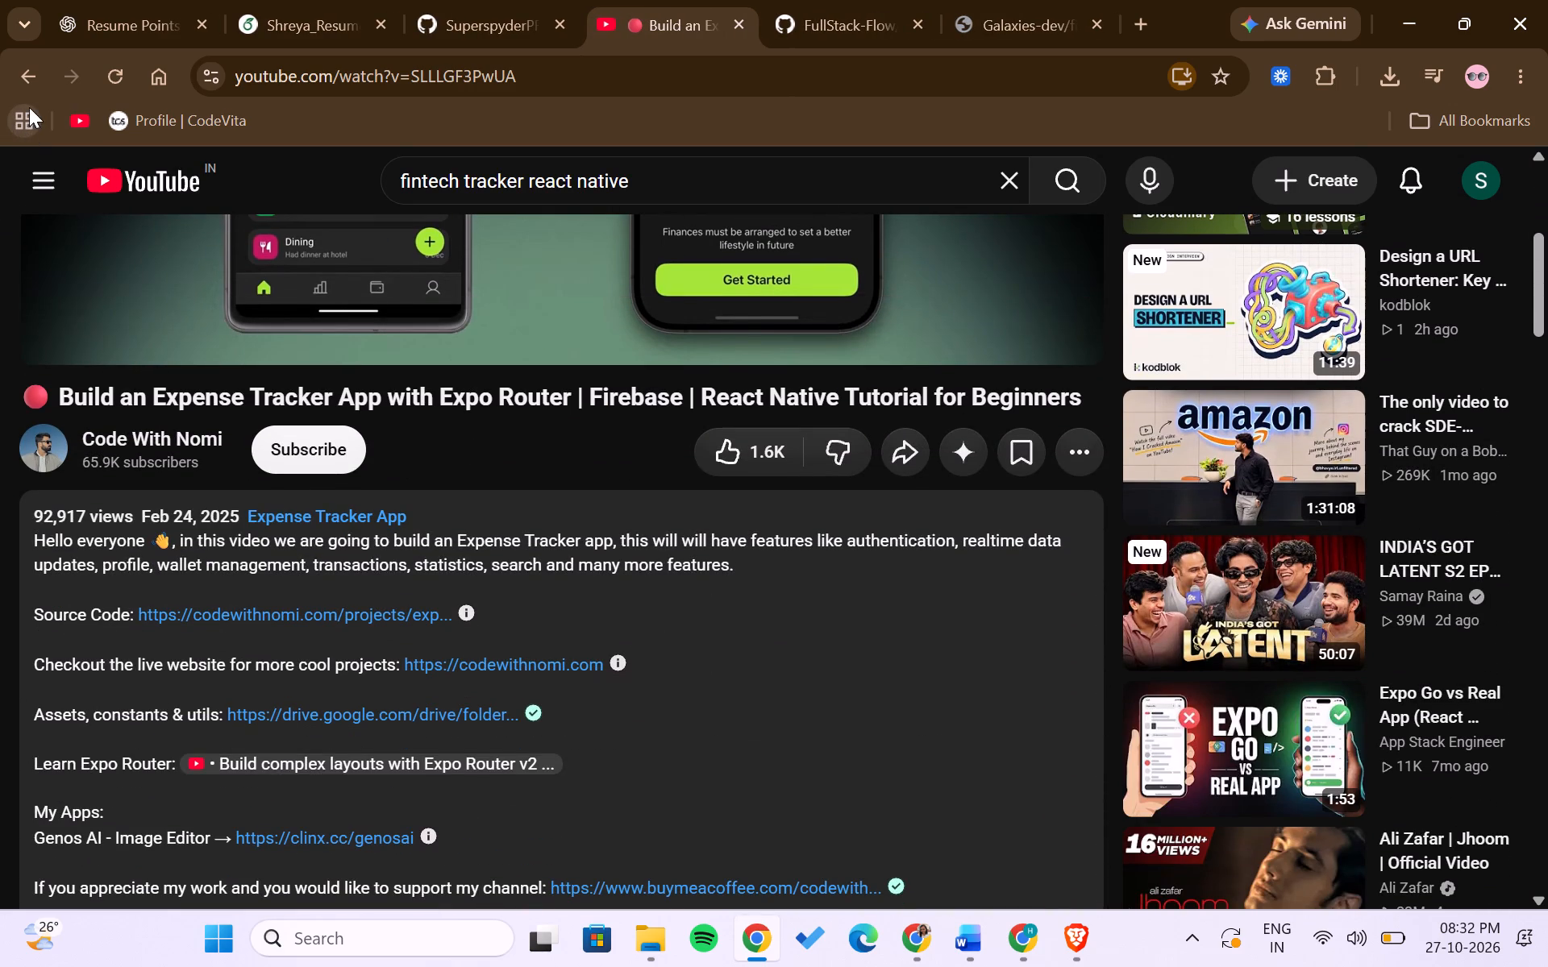
click(35, 62)
Browse the "fintech tracker react native" video results for another React Native finance app project.
scroll(392, 724, down, 3)
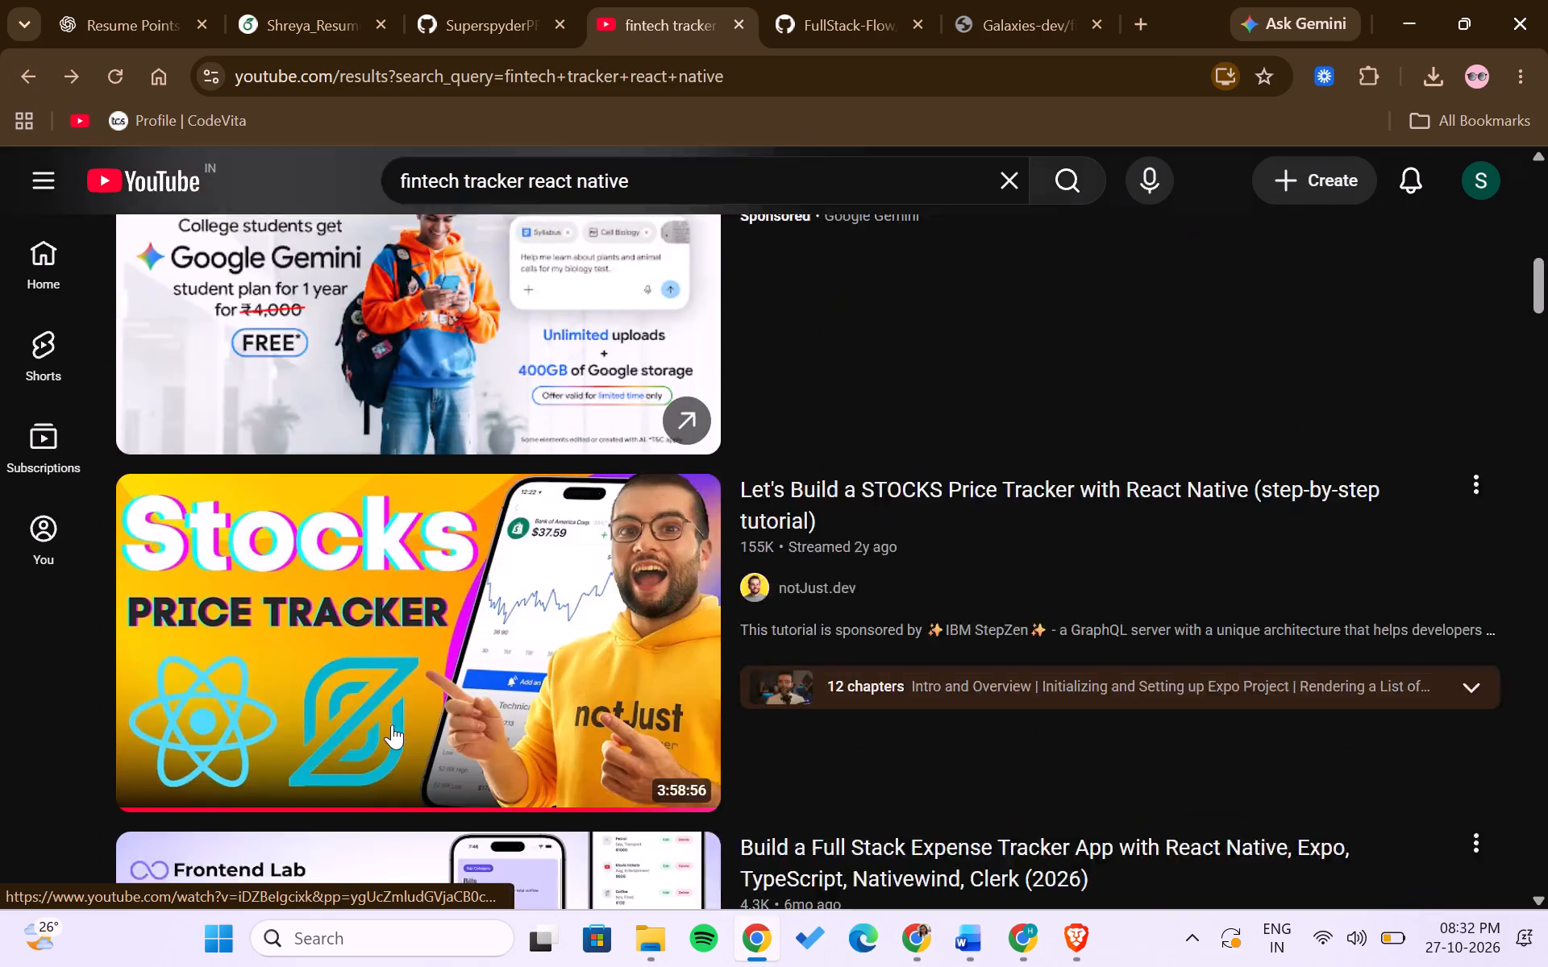
scroll(392, 724, down, 12)
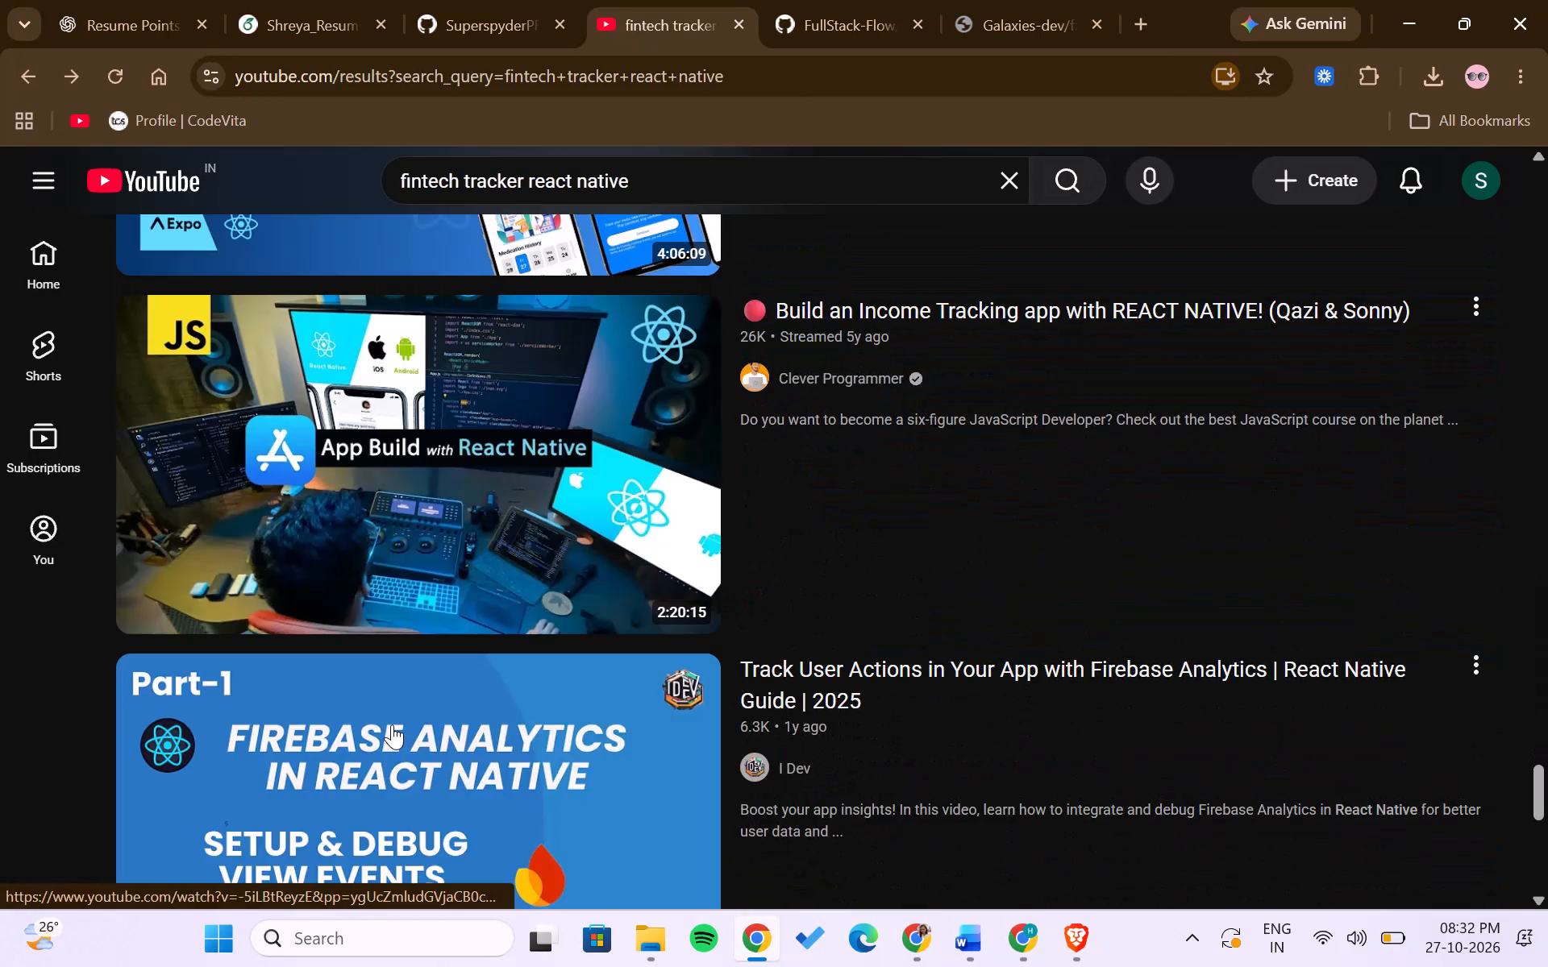
scroll(392, 724, down, 4)
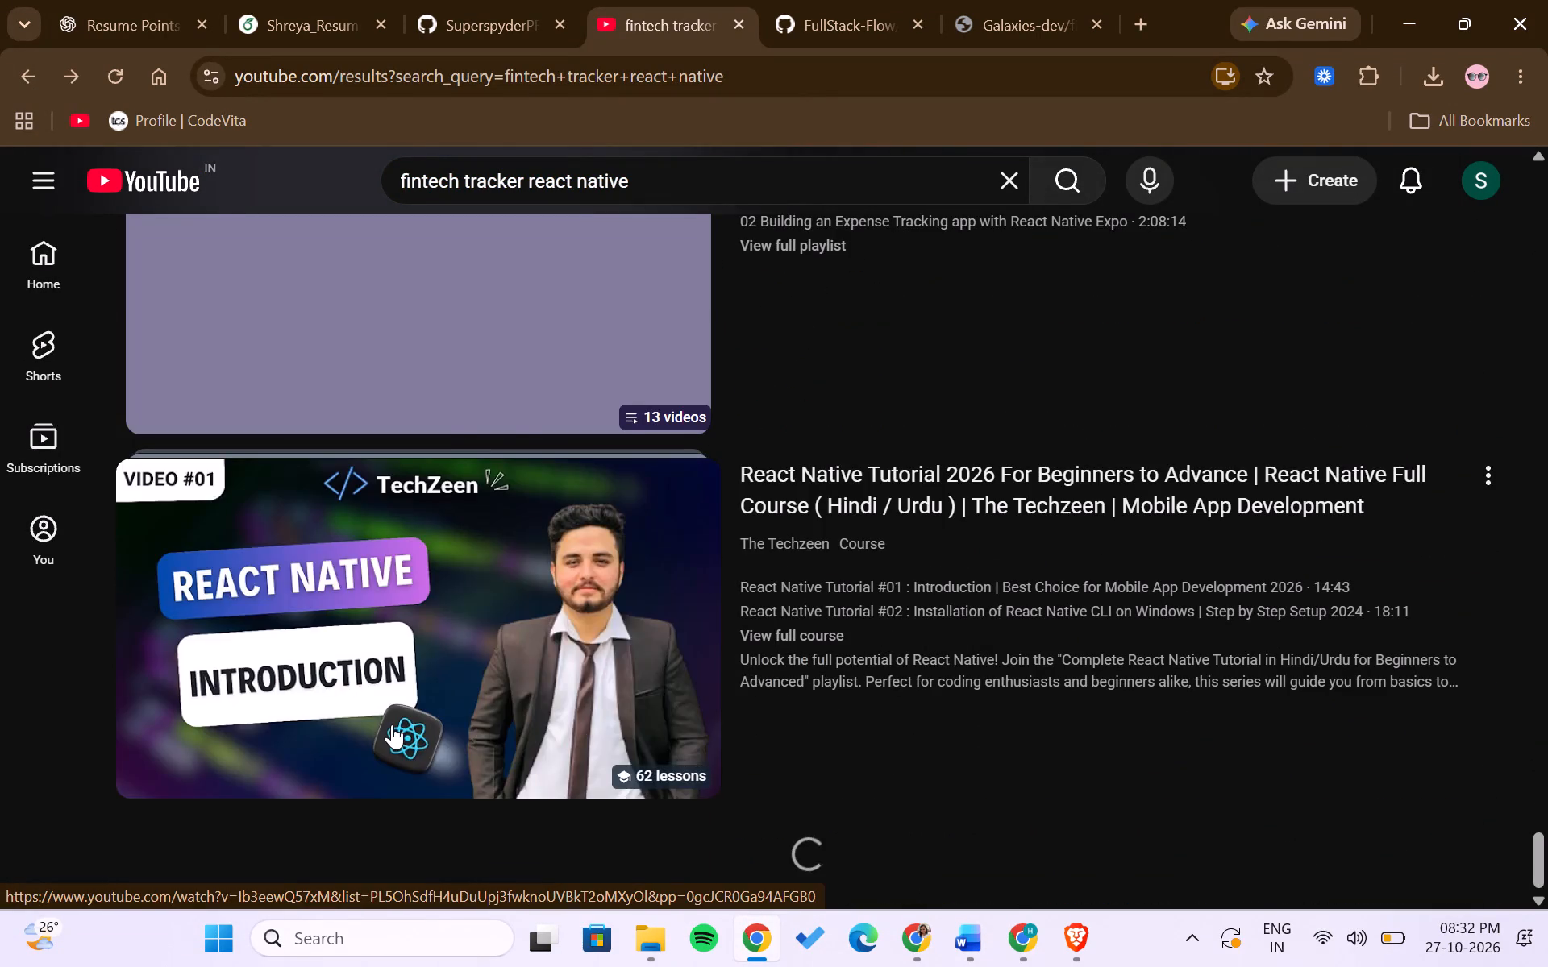
scroll(392, 724, up, 5)
scroll(392, 724, down, 5)
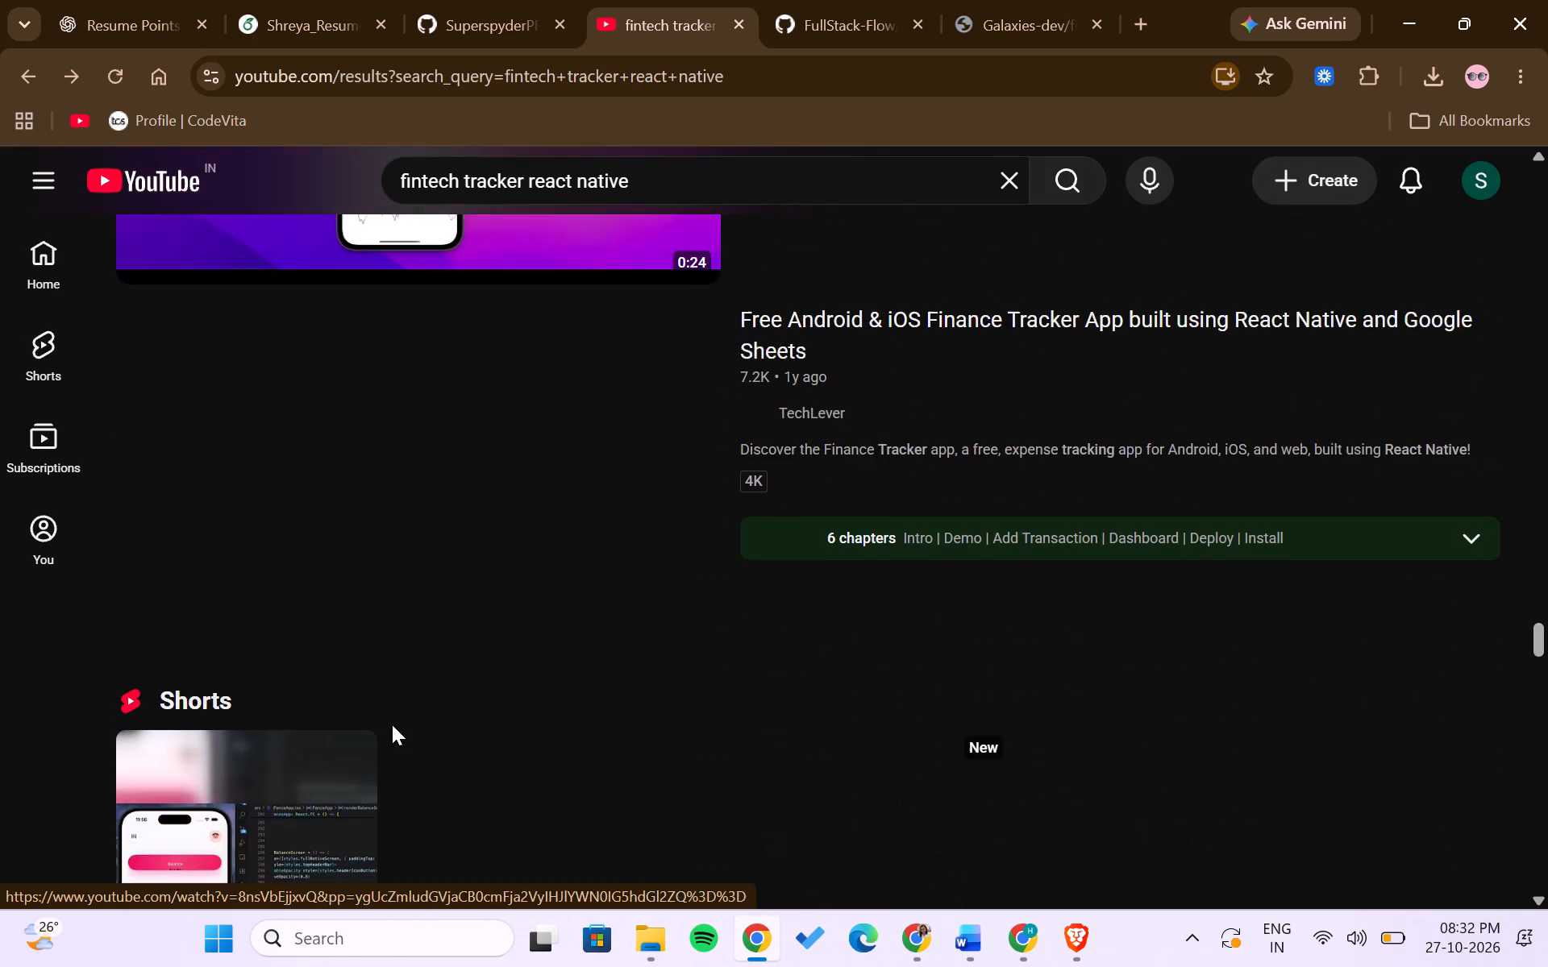
scroll(392, 724, down, 2)
scroll(388, 731, up, 1)
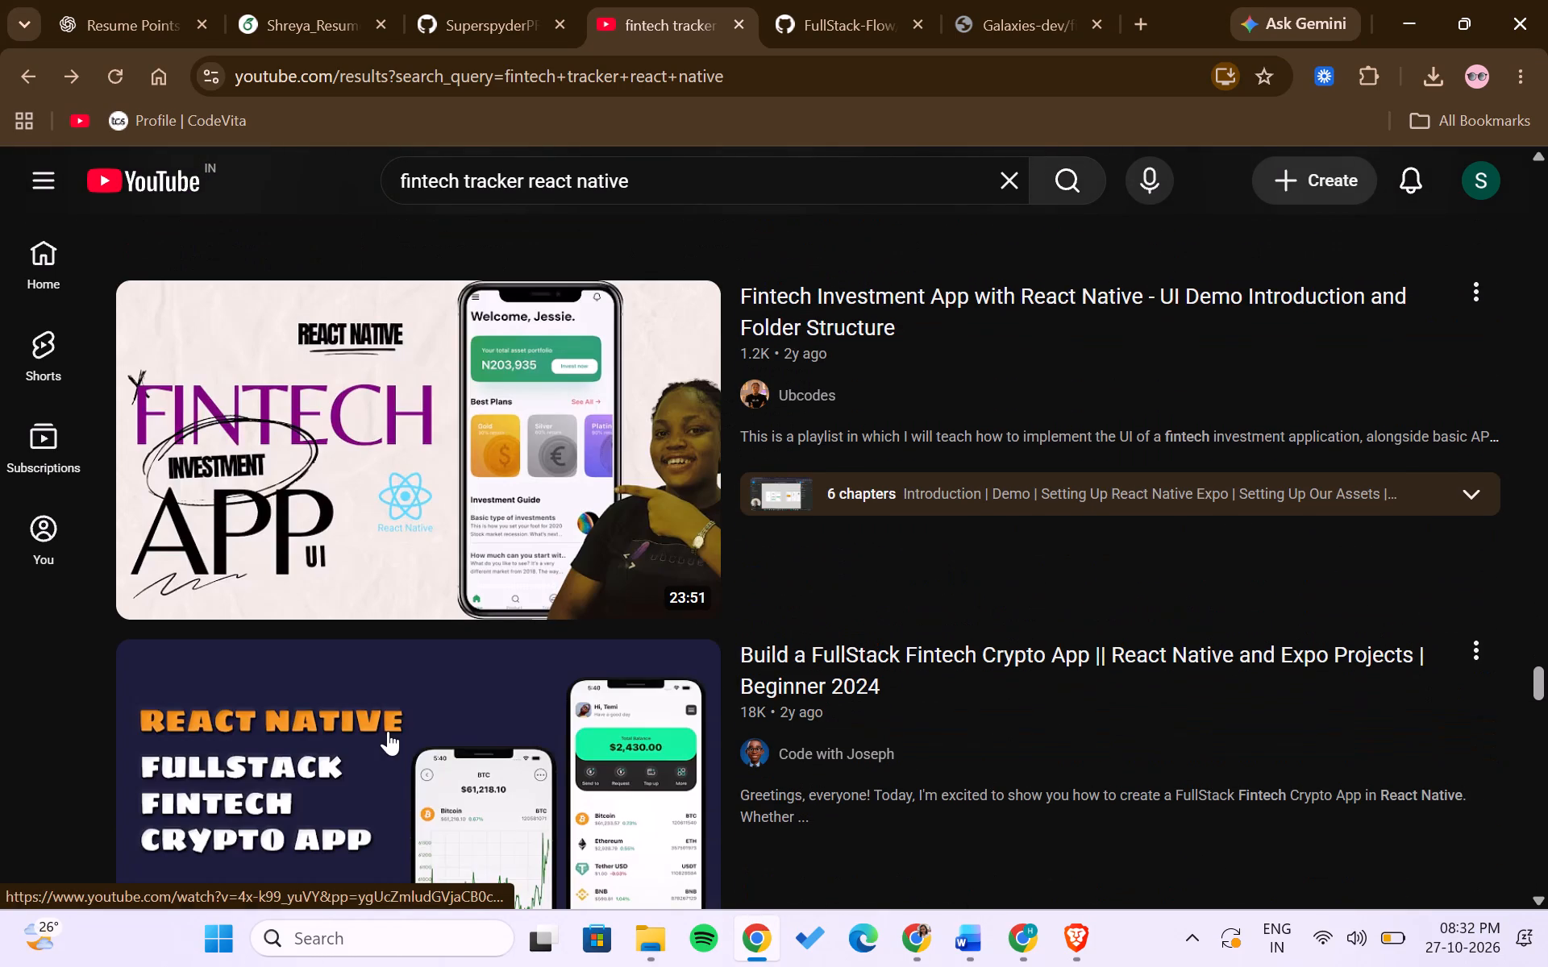
scroll(388, 731, up, 1)
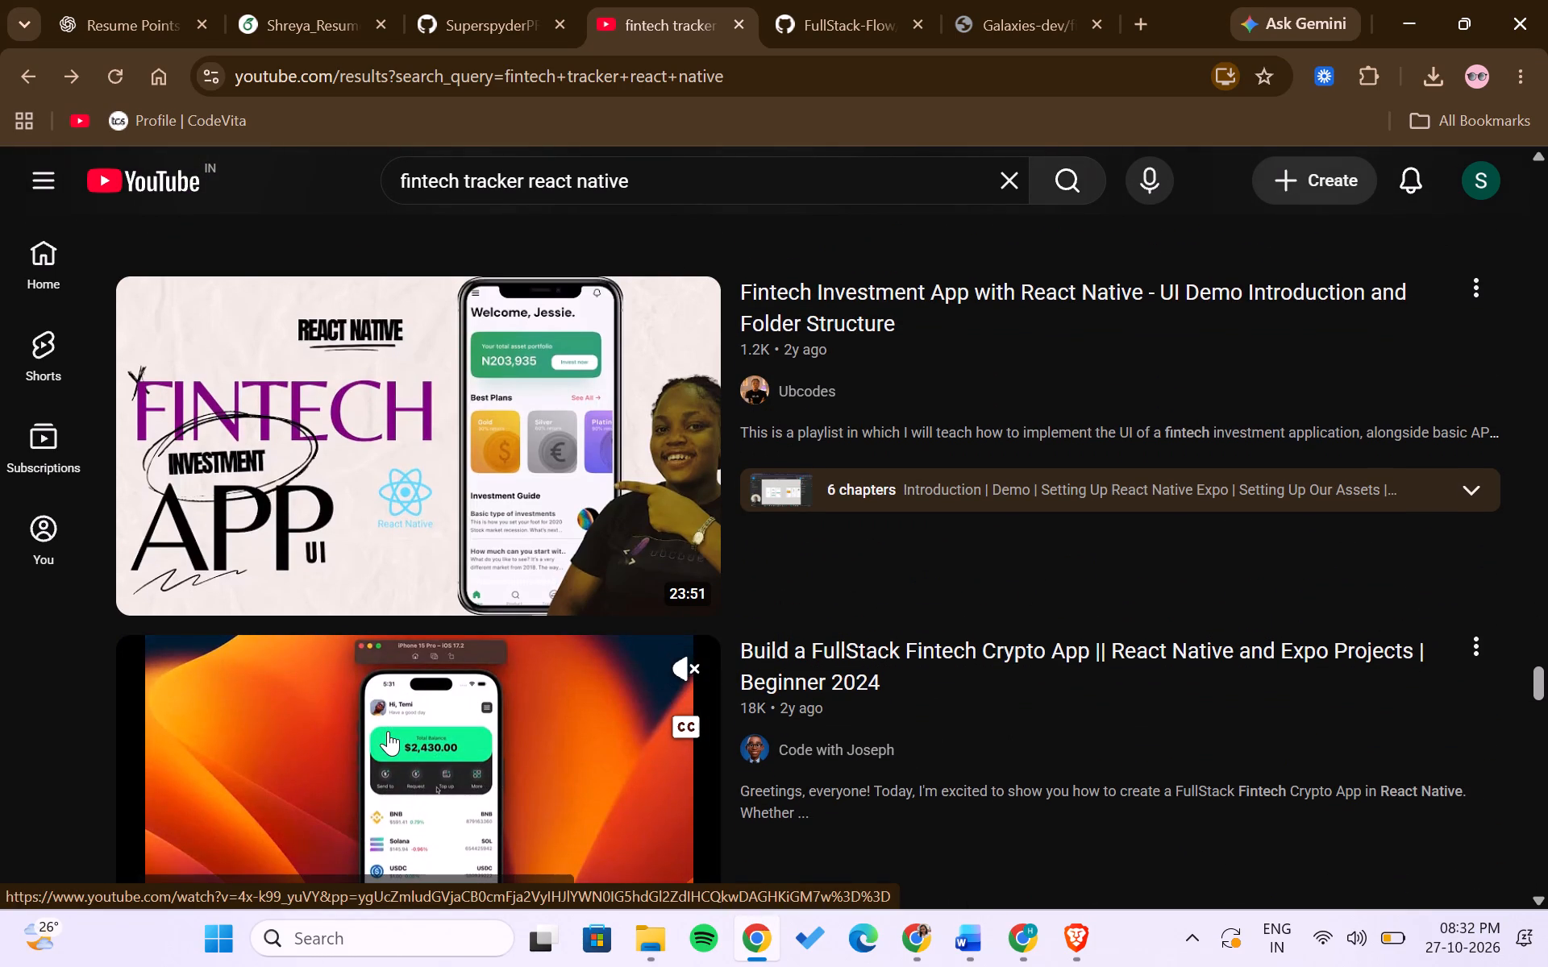
scroll(388, 731, up, 1)
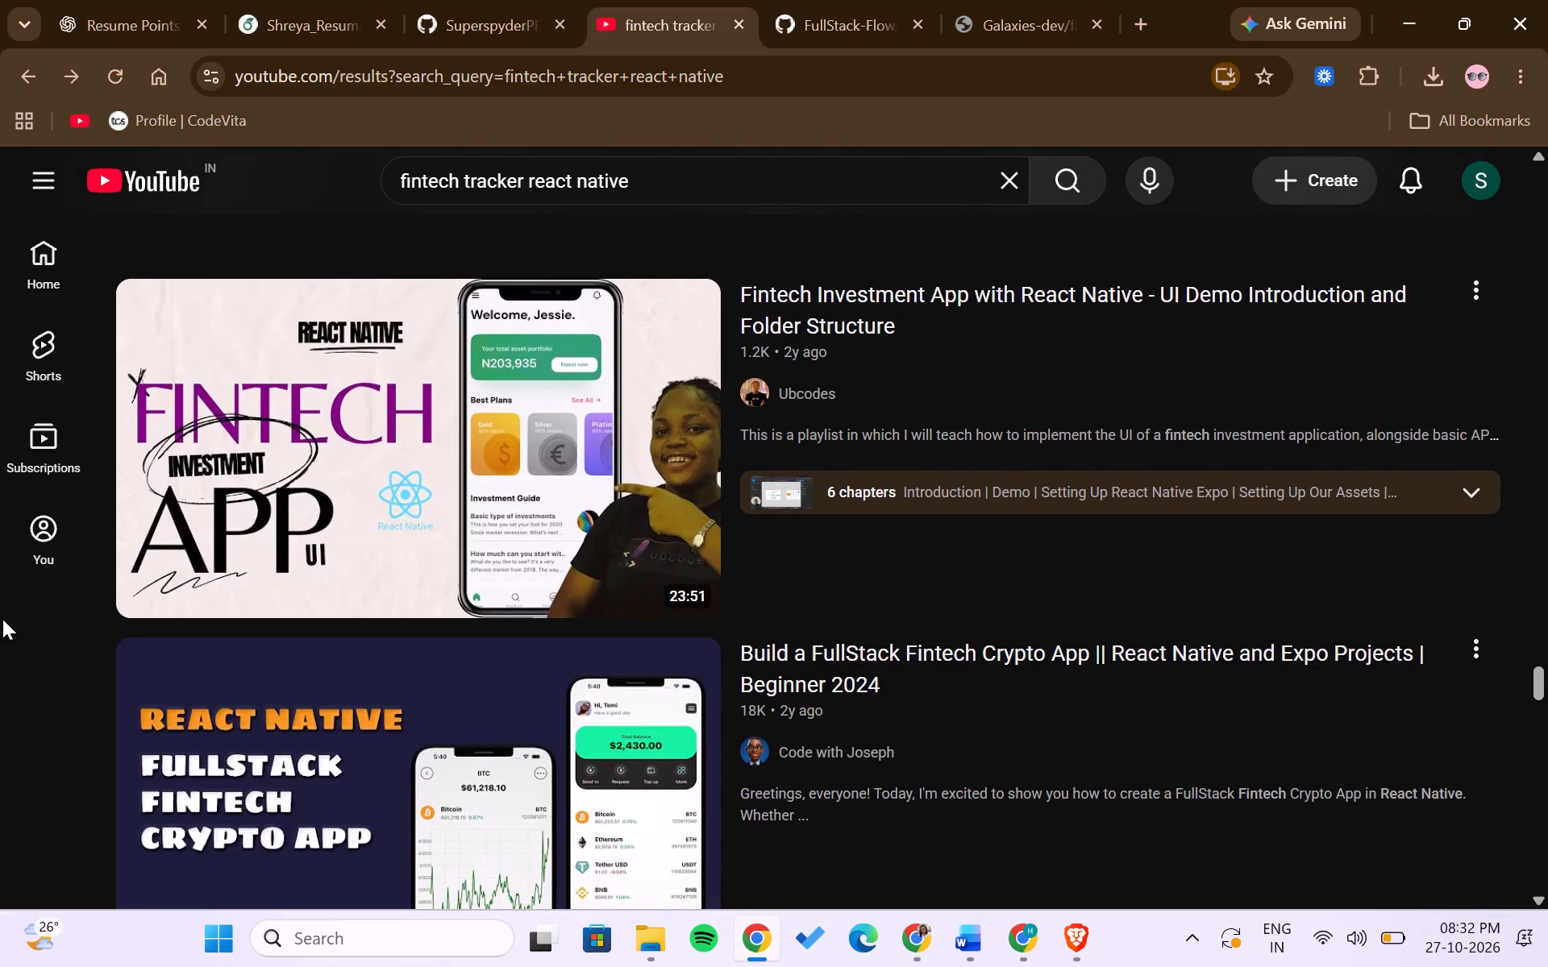
scroll(392, 699, down, 2)
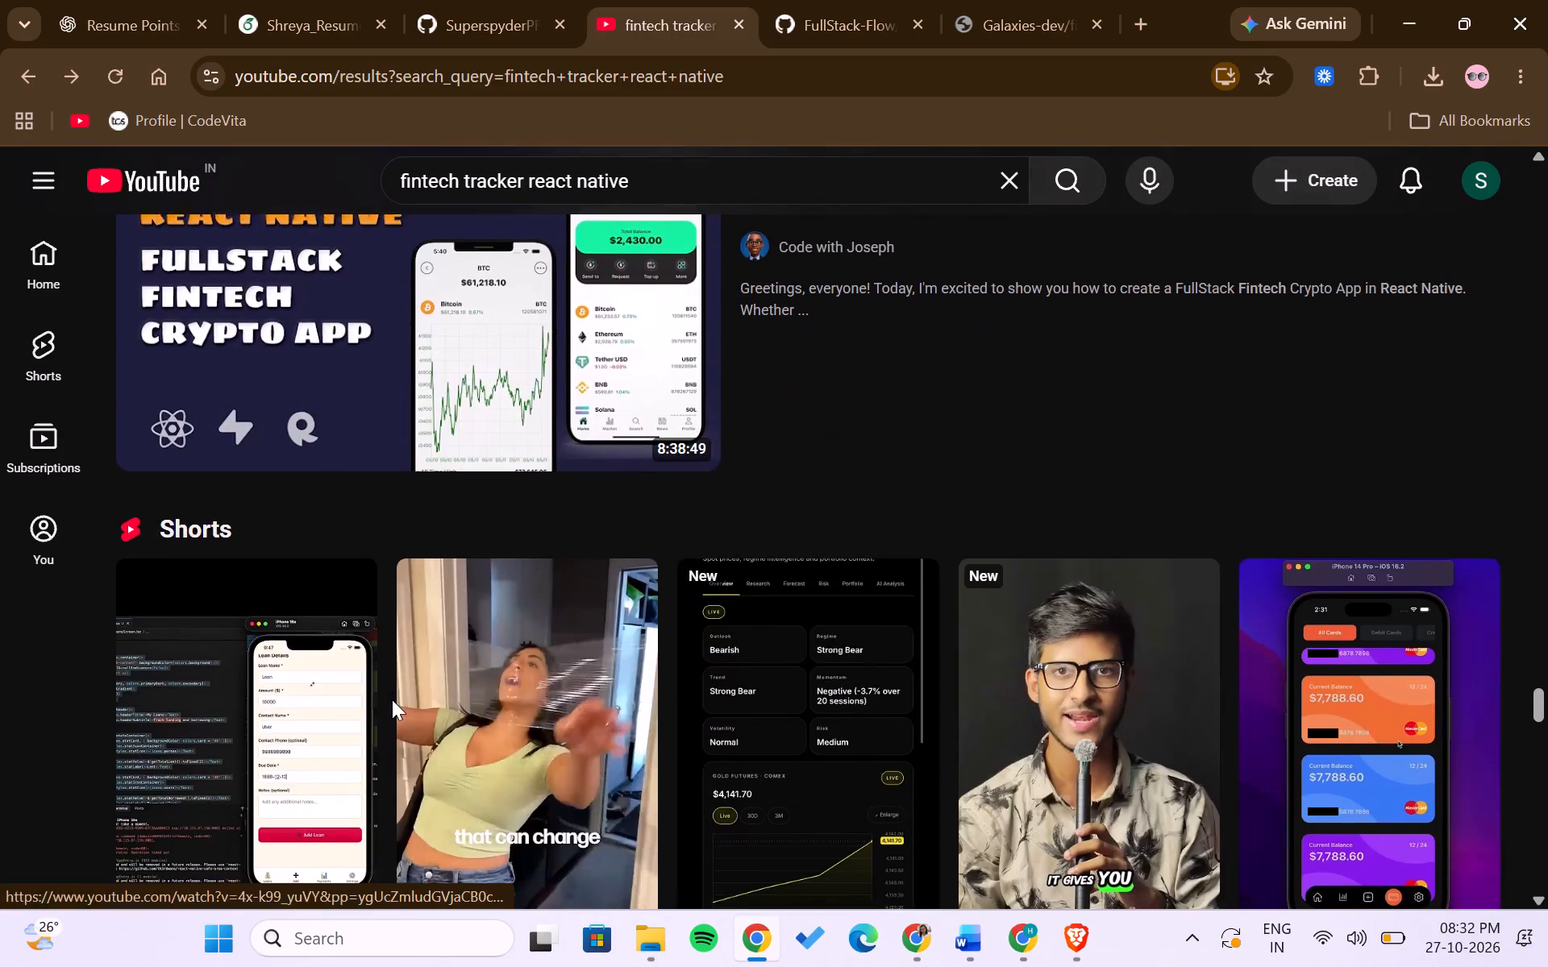
scroll(392, 699, down, 3)
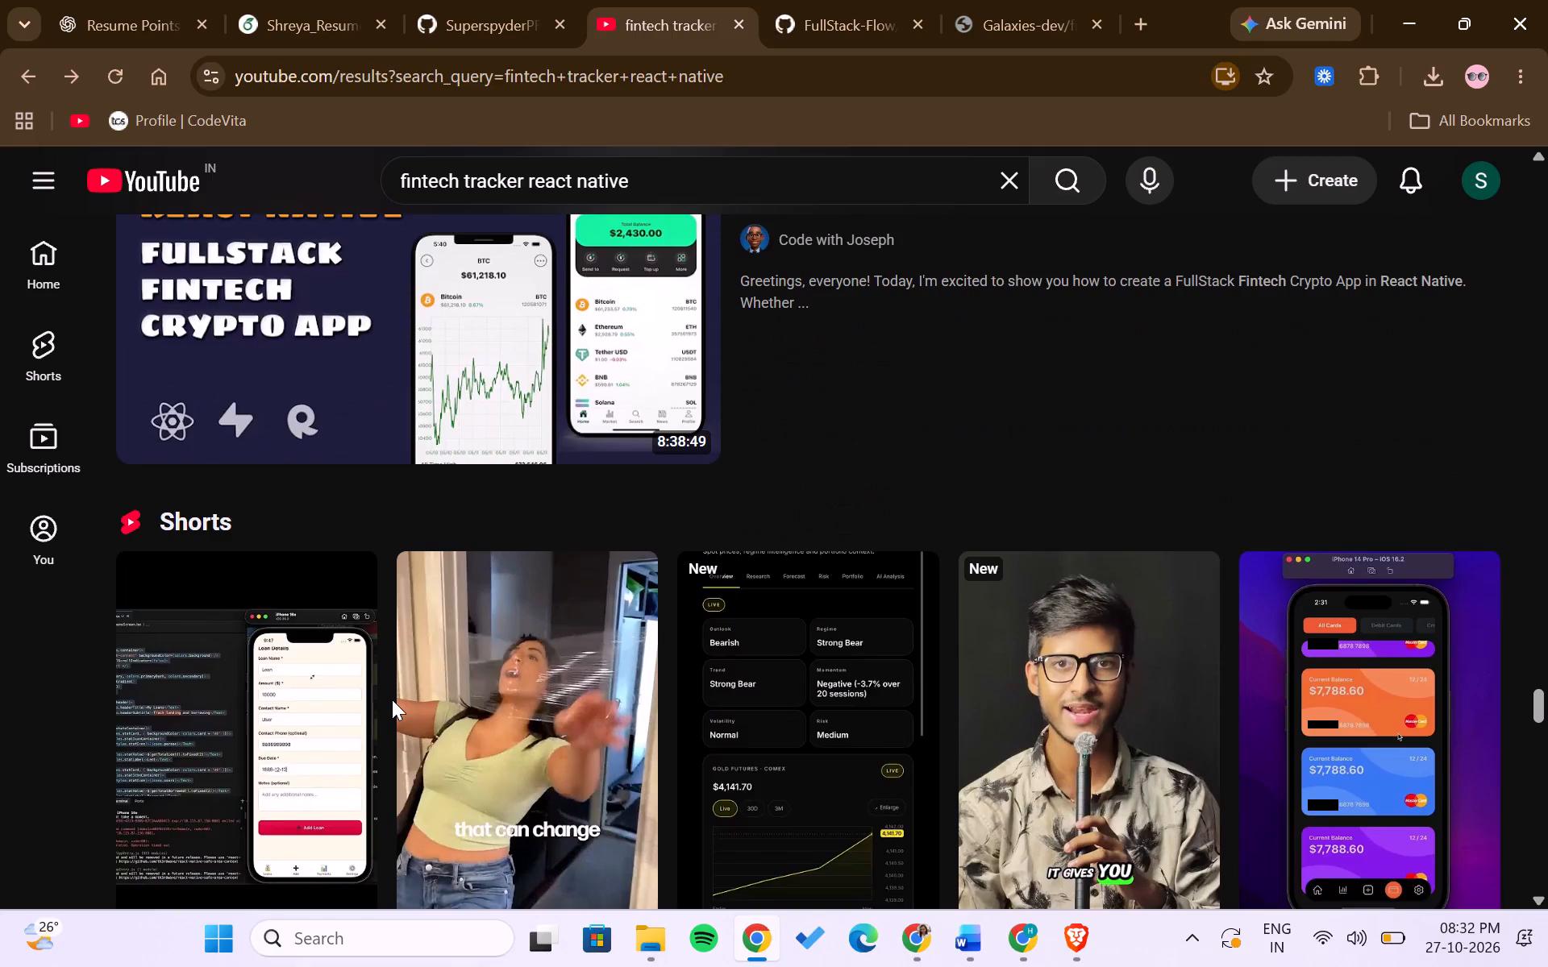
scroll(392, 699, down, 3)
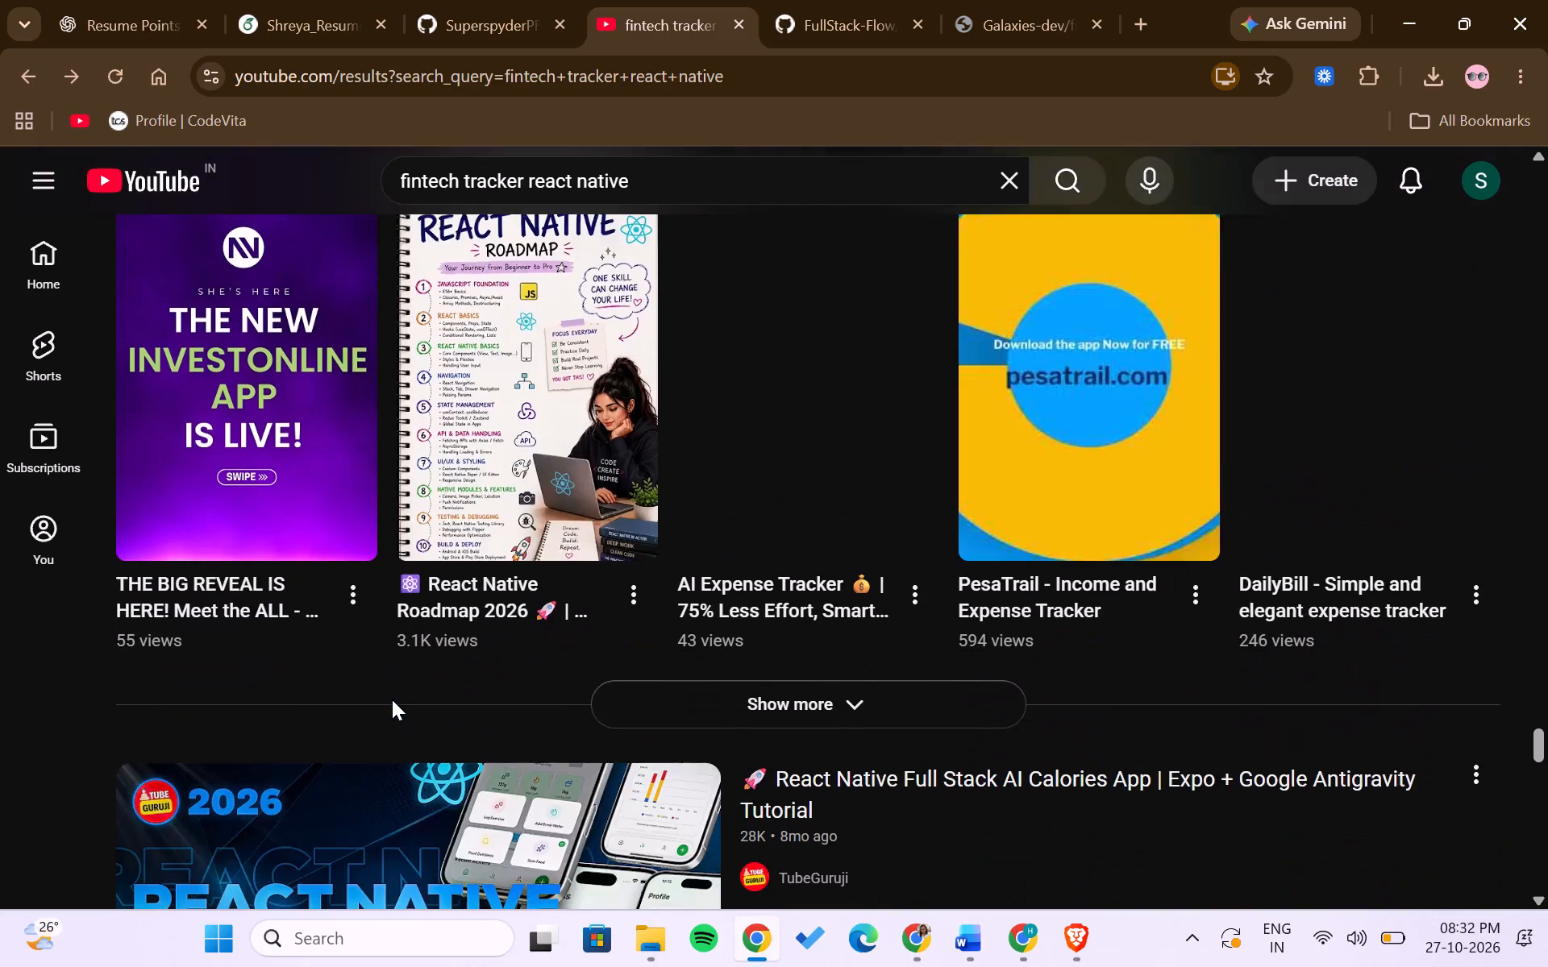
scroll(392, 699, down, 2)
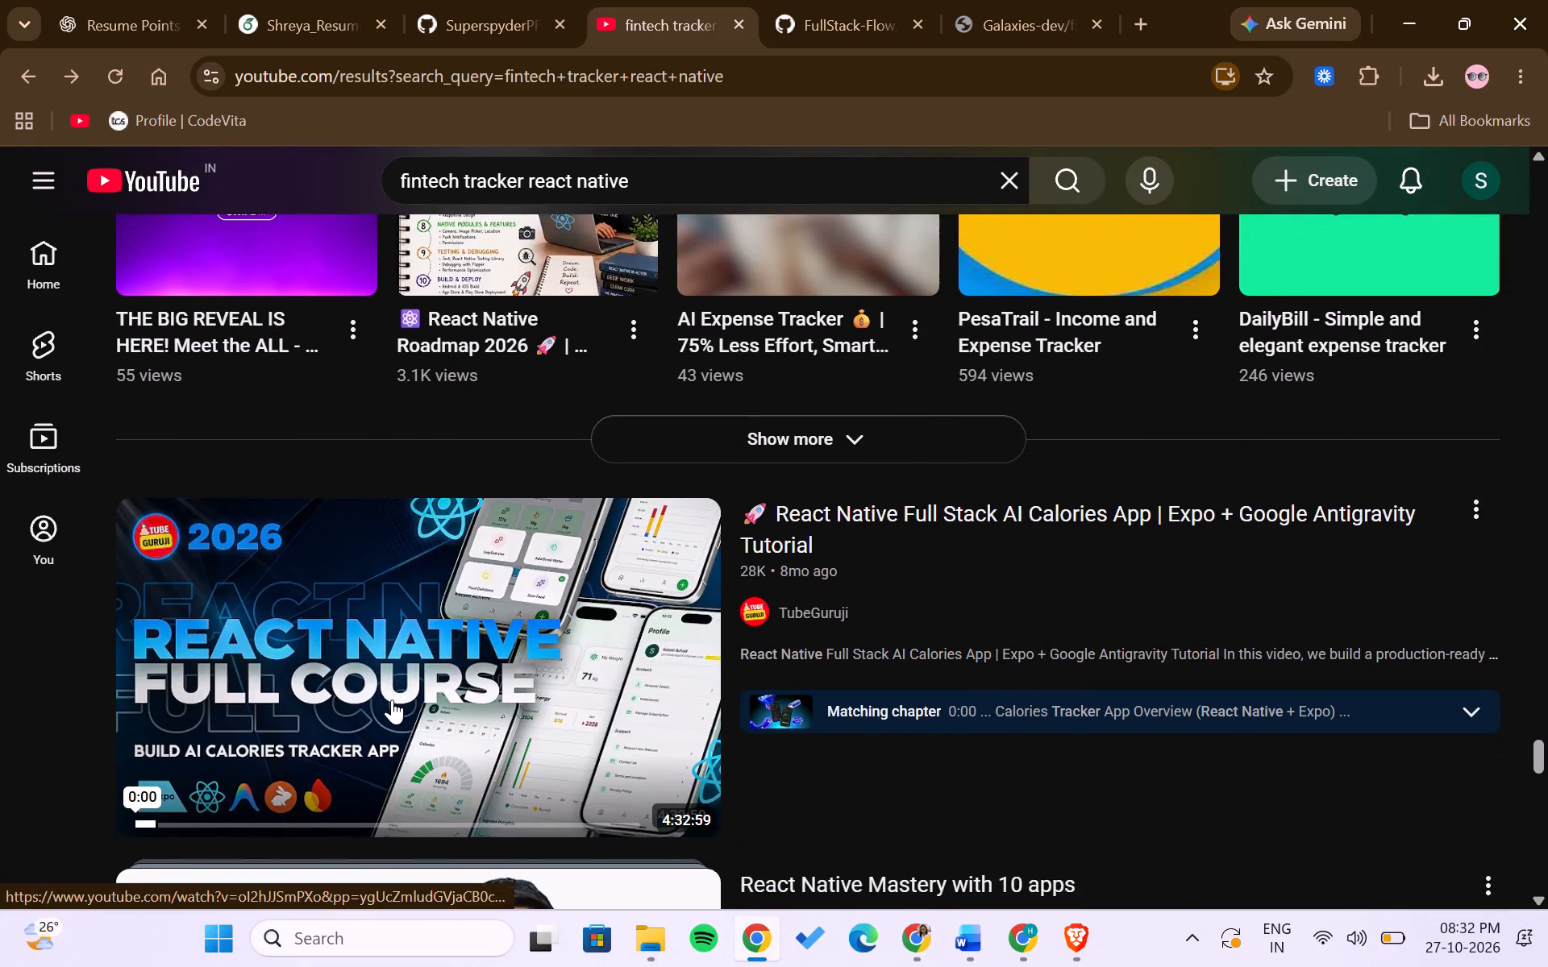
scroll(392, 699, down, 3)
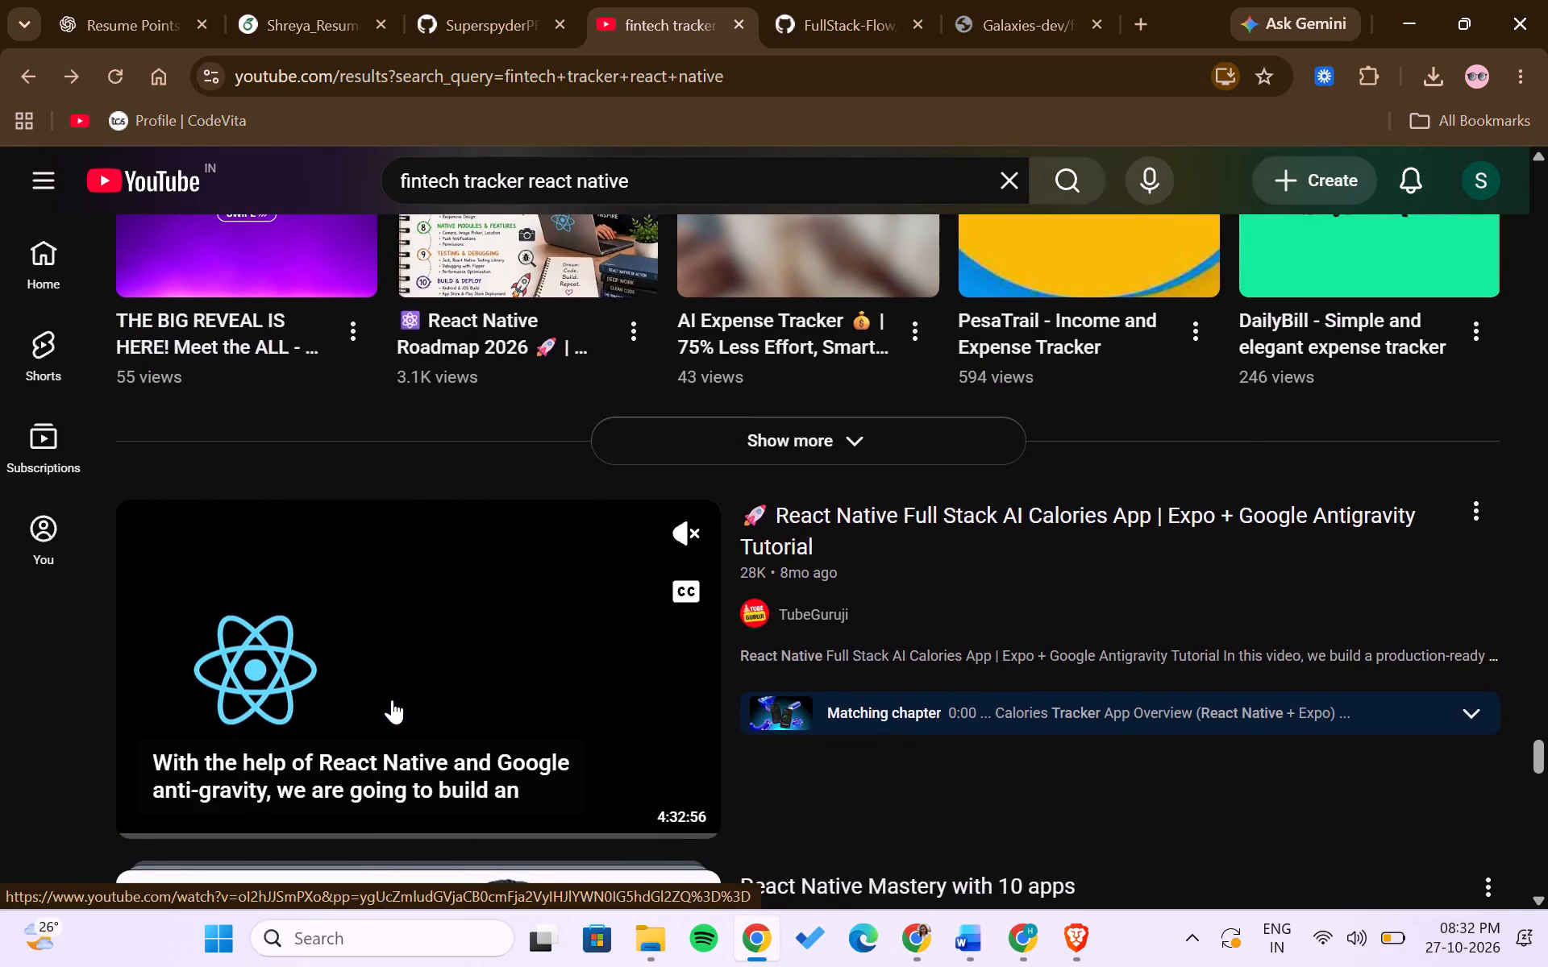
scroll(392, 699, down, 1)
scroll(392, 699, up, 1)
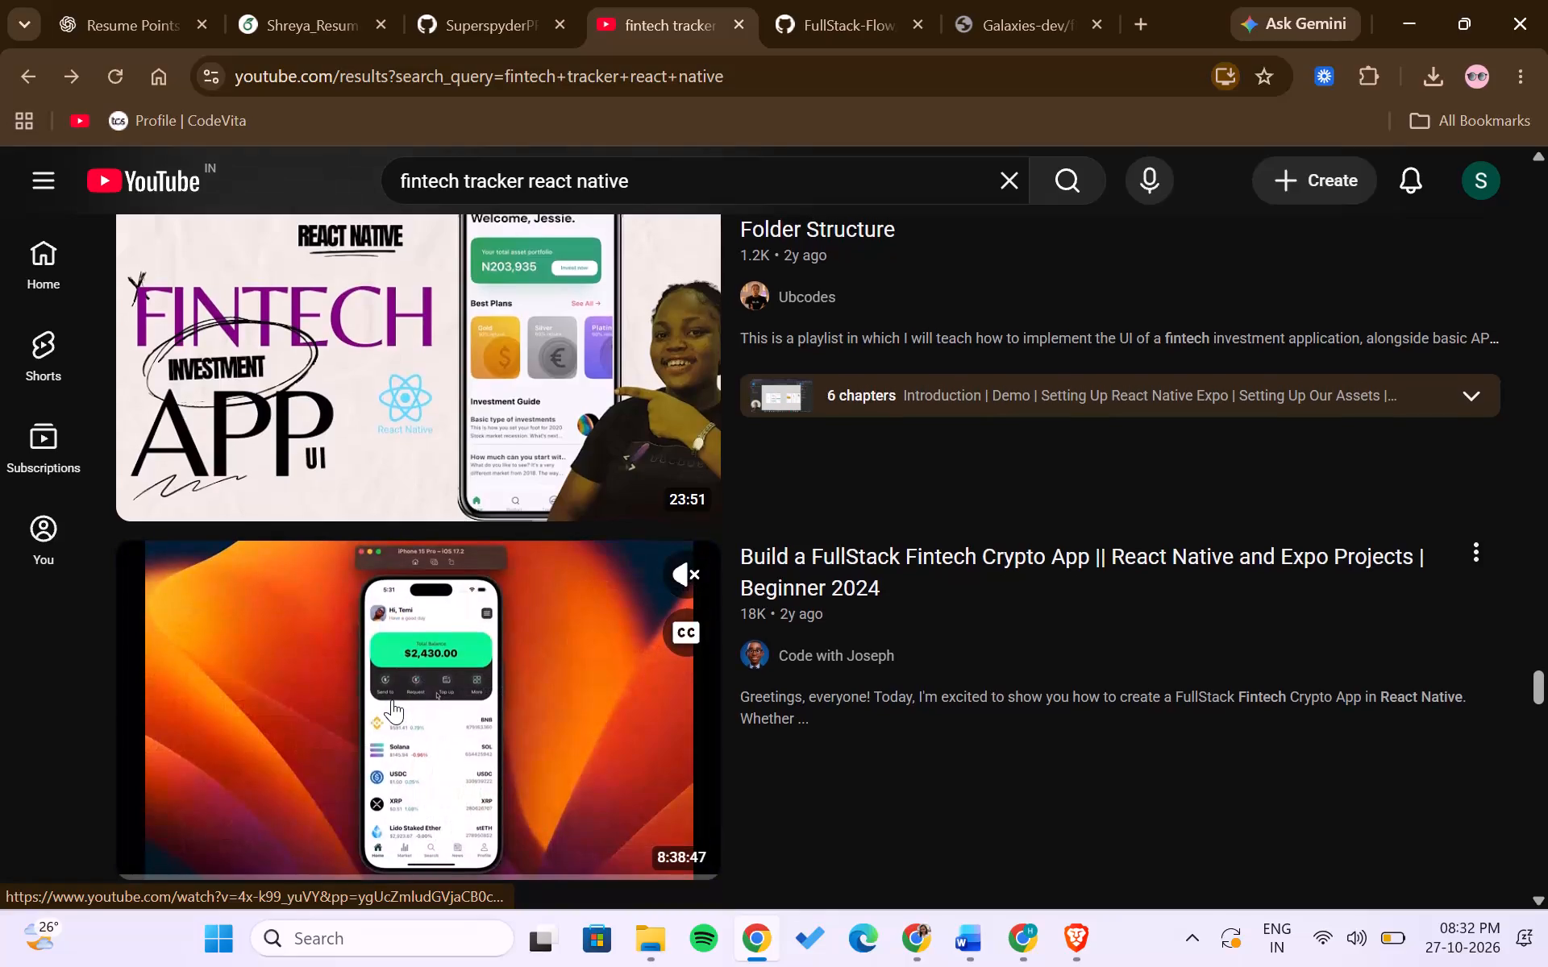
scroll(392, 699, up, 1)
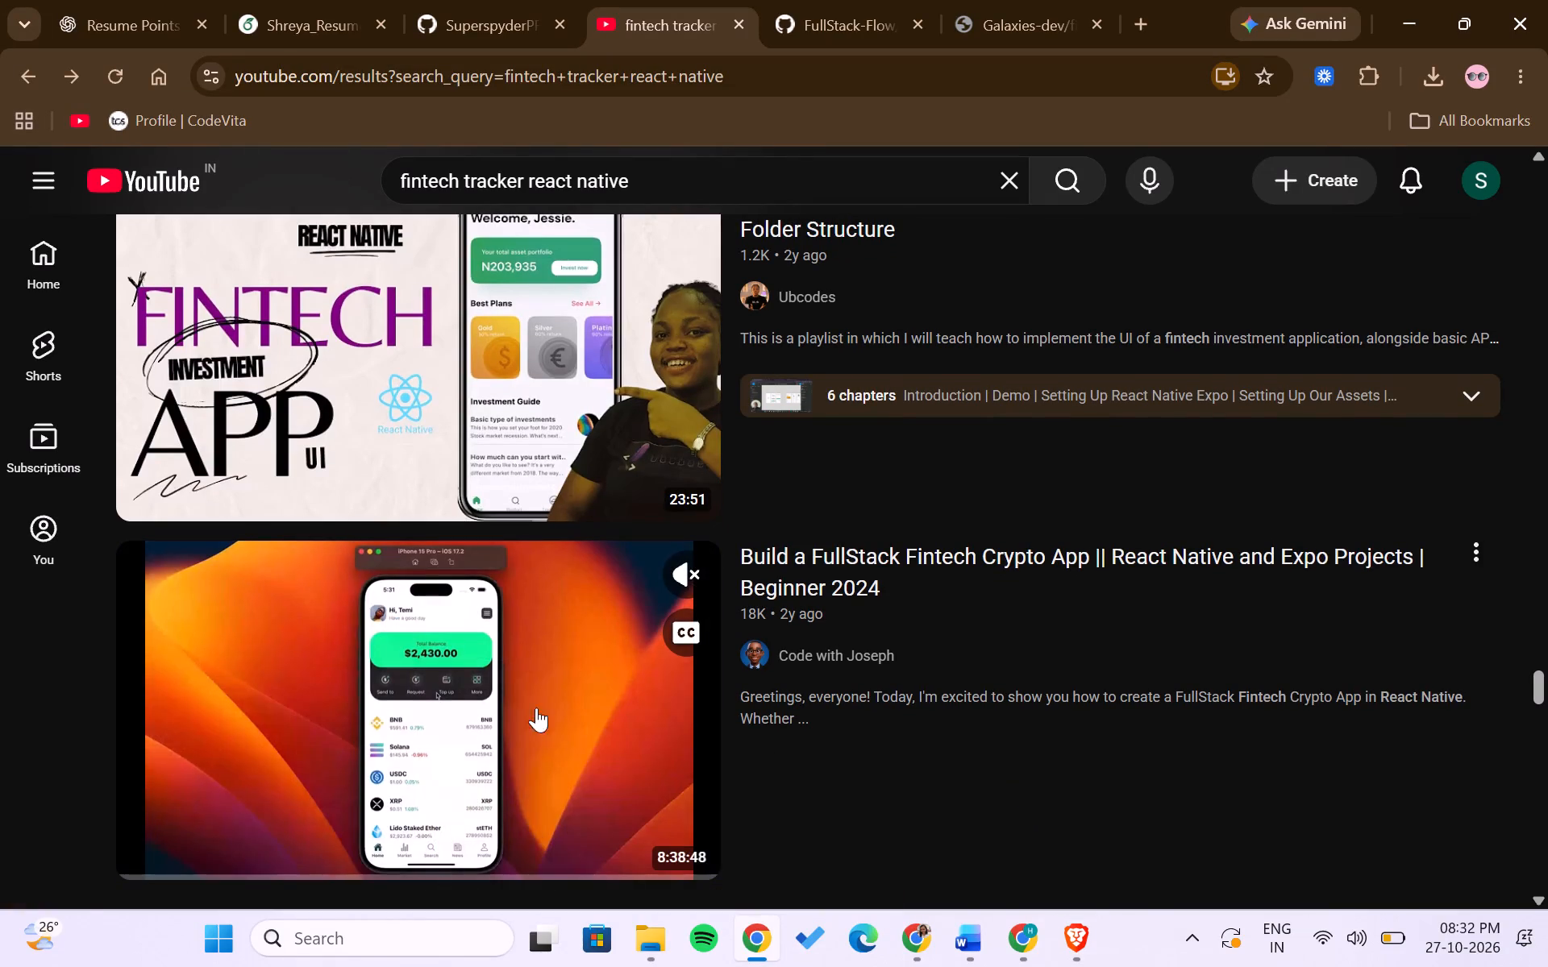
scroll(511, 628, up, 2)
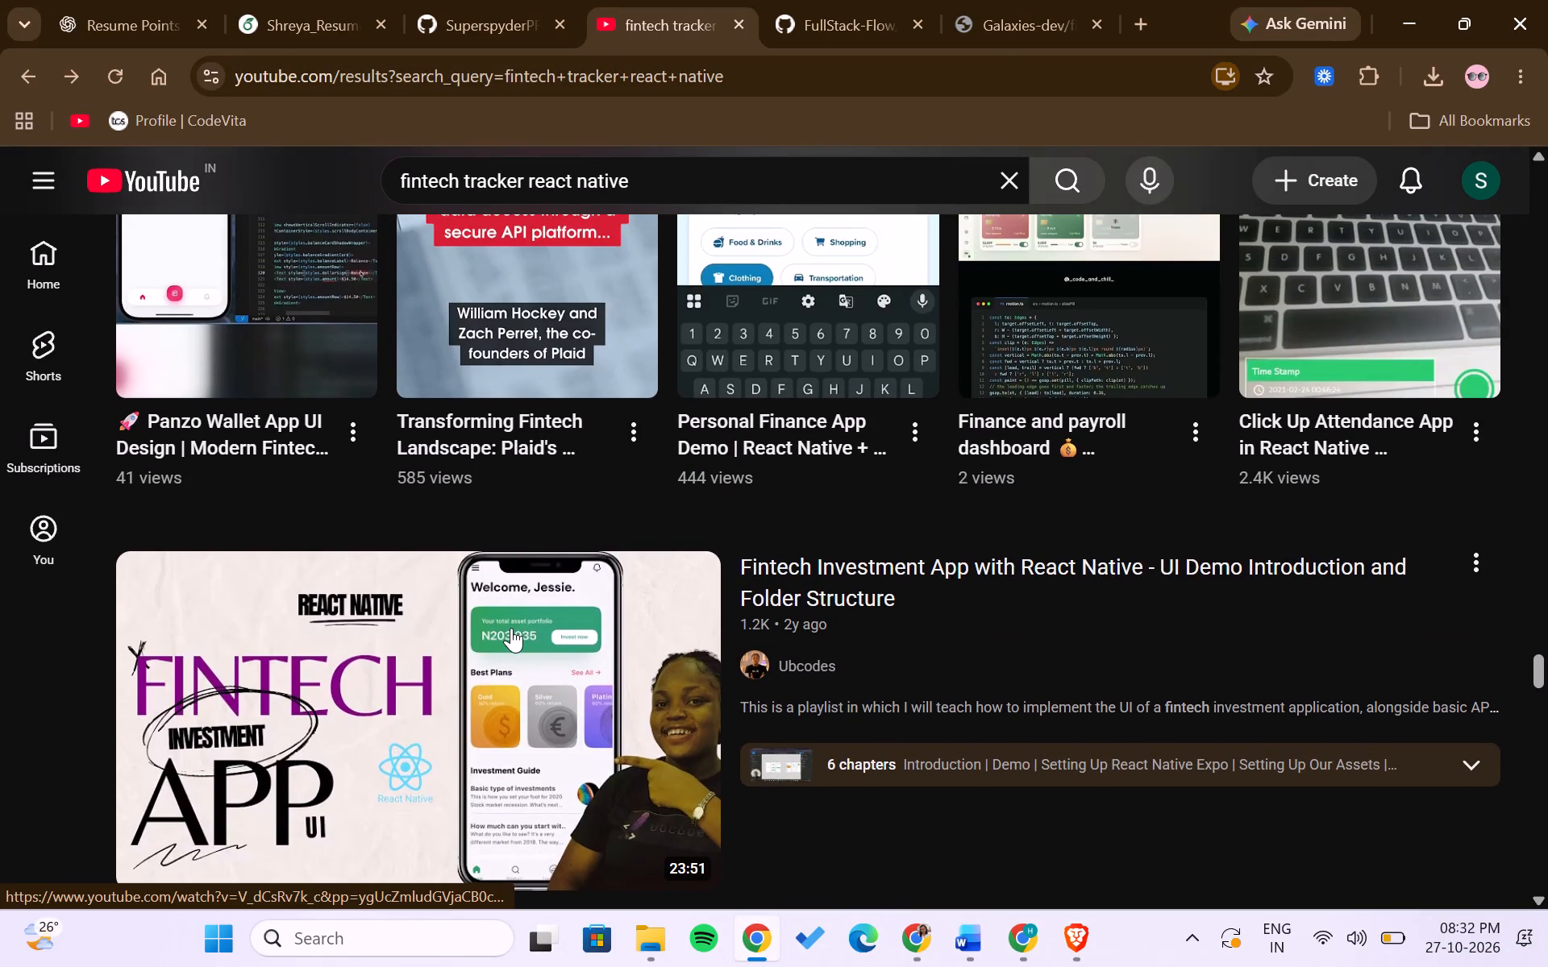
scroll(511, 628, up, 1)
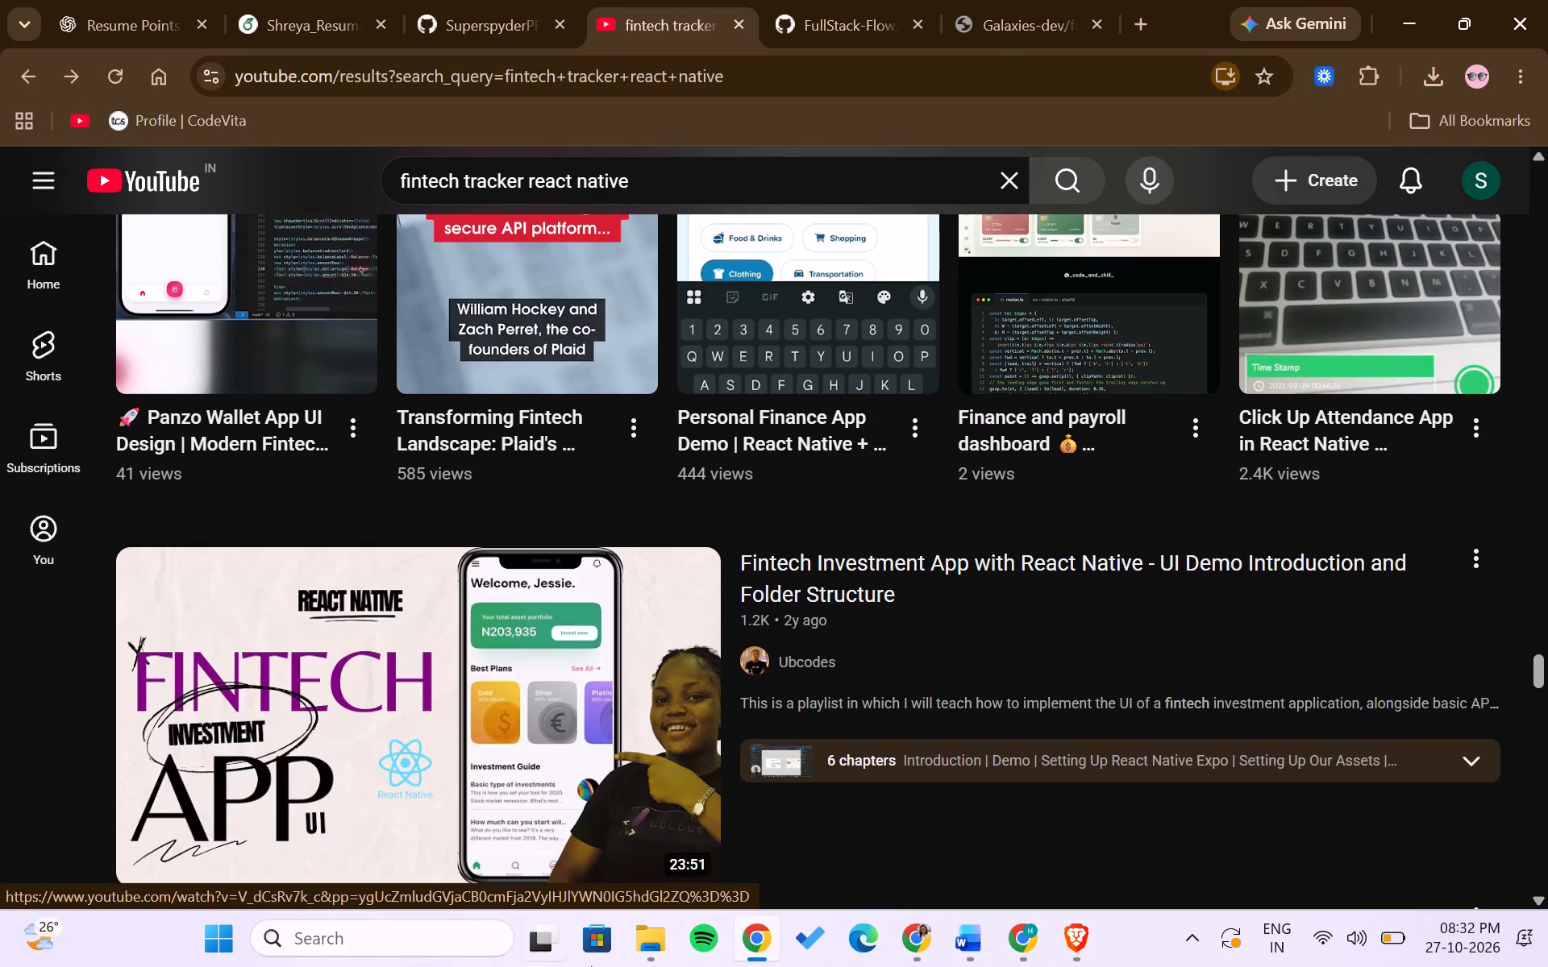
Open the "Build a FullStack Fintech Crypto App" tutorial, keep it paused, and examine its full description for source code and project details.
scroll(532, 600, down, 2)
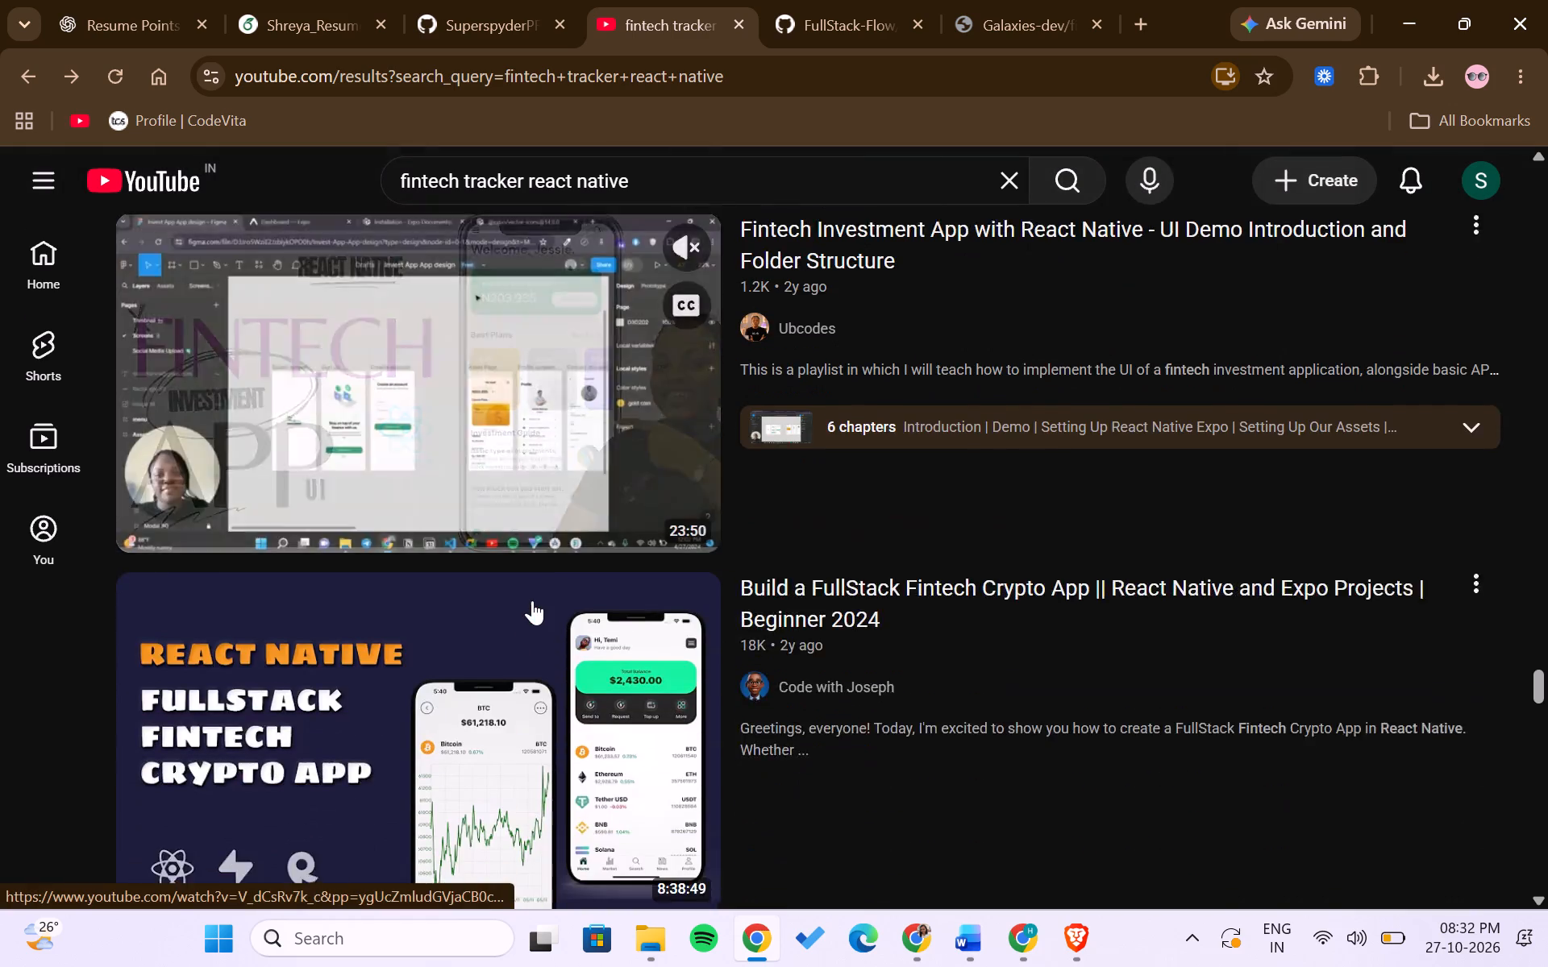
scroll(532, 600, down, 2)
click(585, 602)
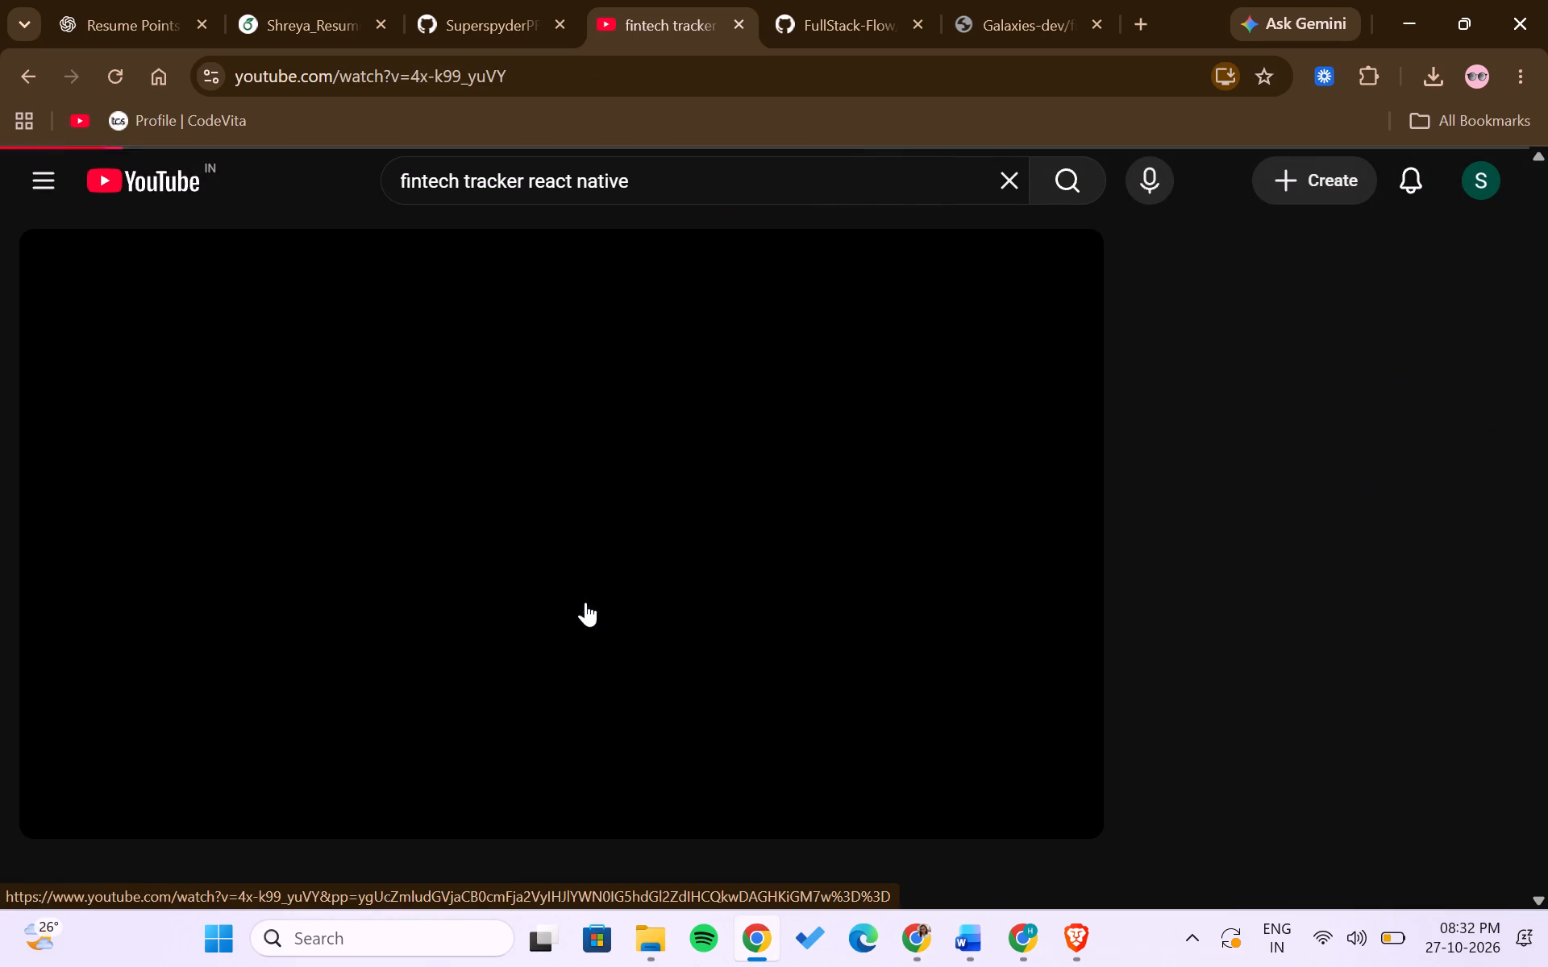
scroll(585, 602, down, 2)
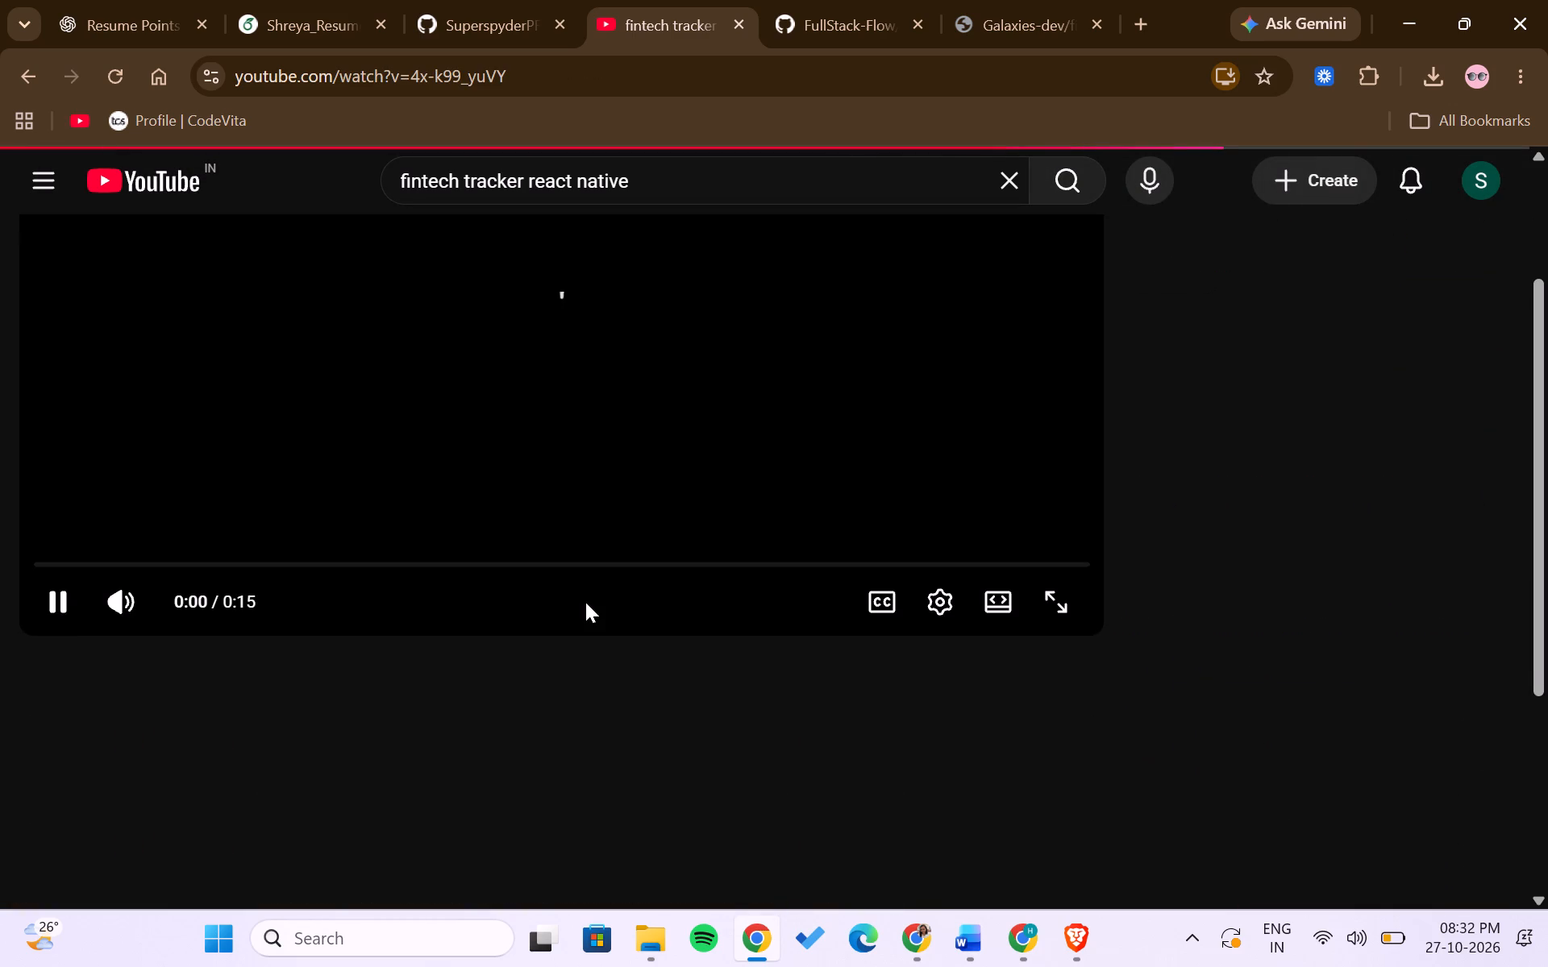
click(563, 418)
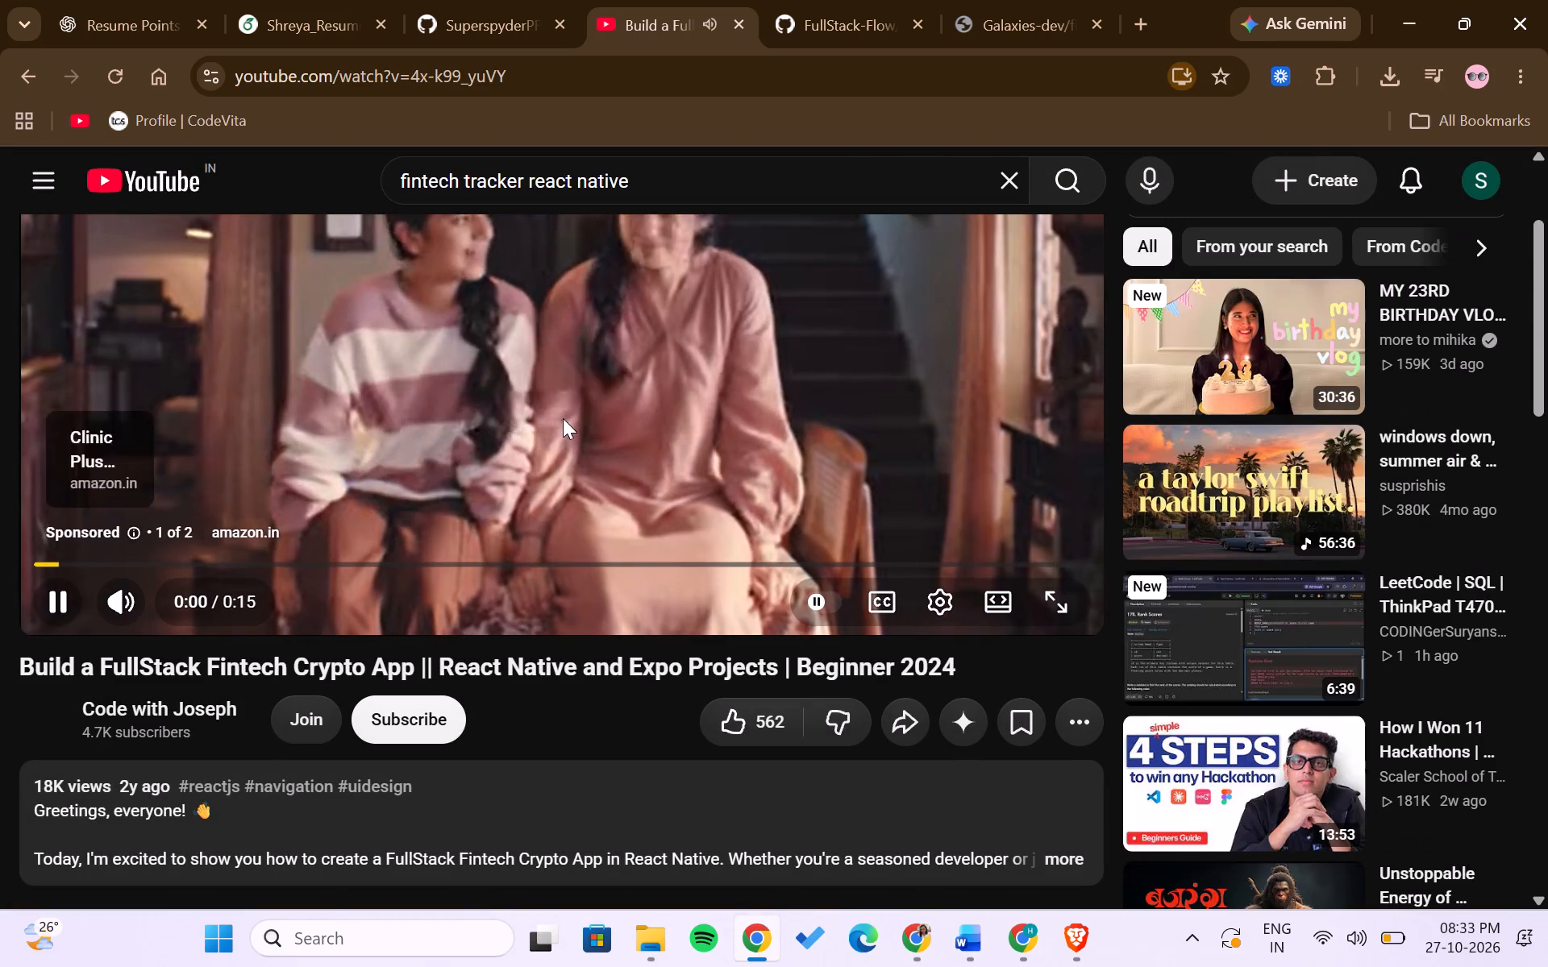
click(700, 835)
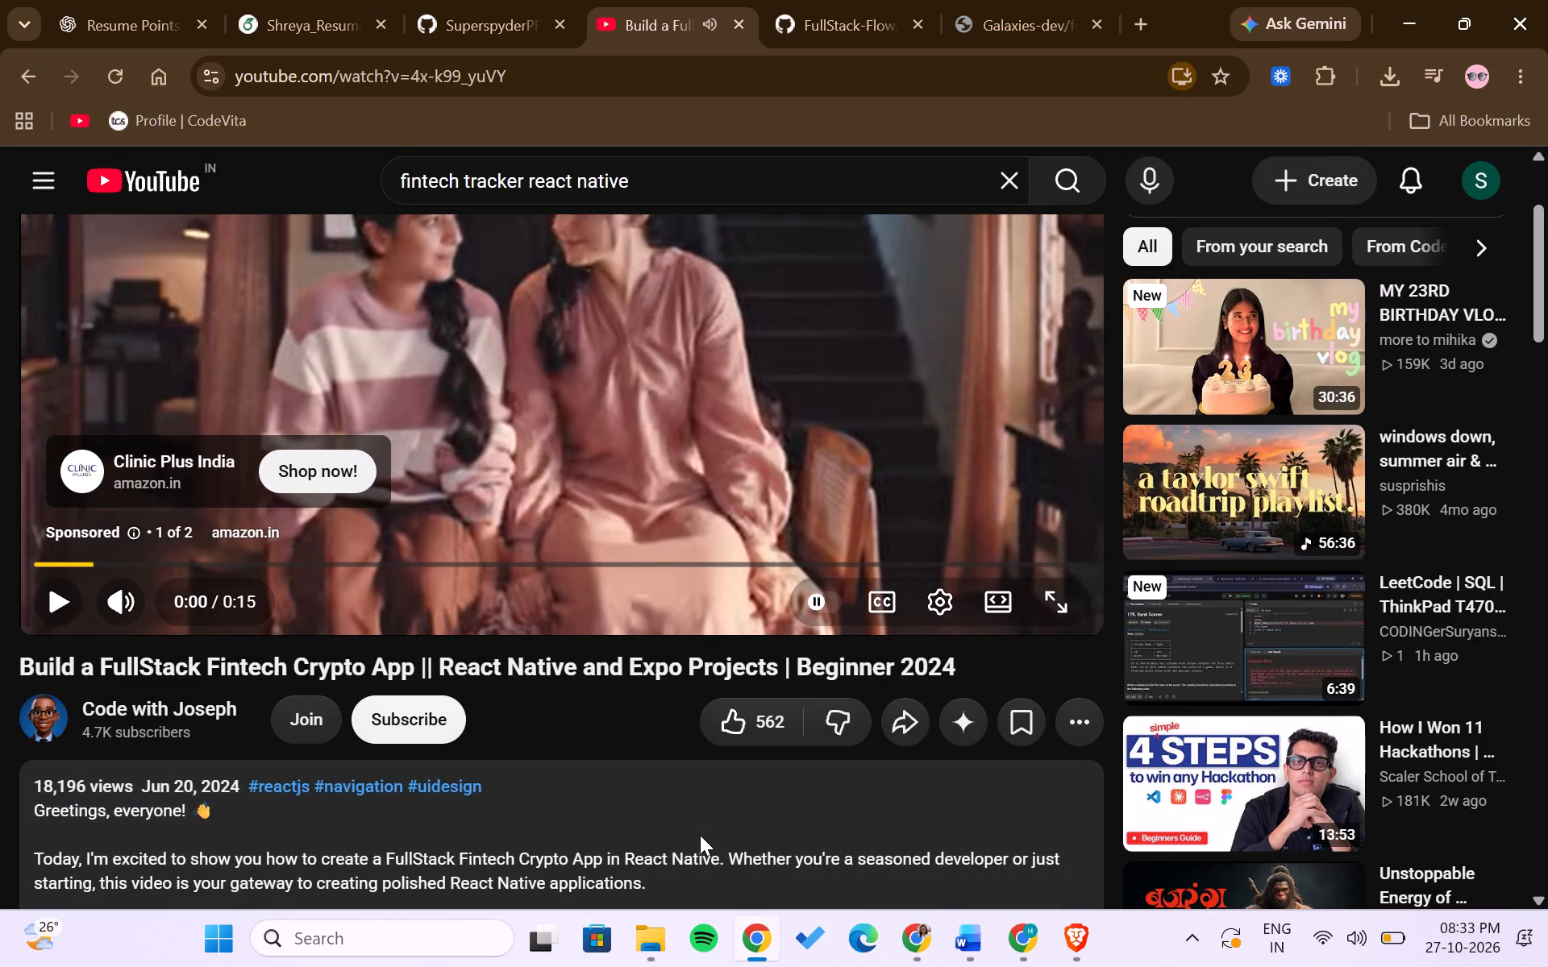
scroll(700, 835, down, 3)
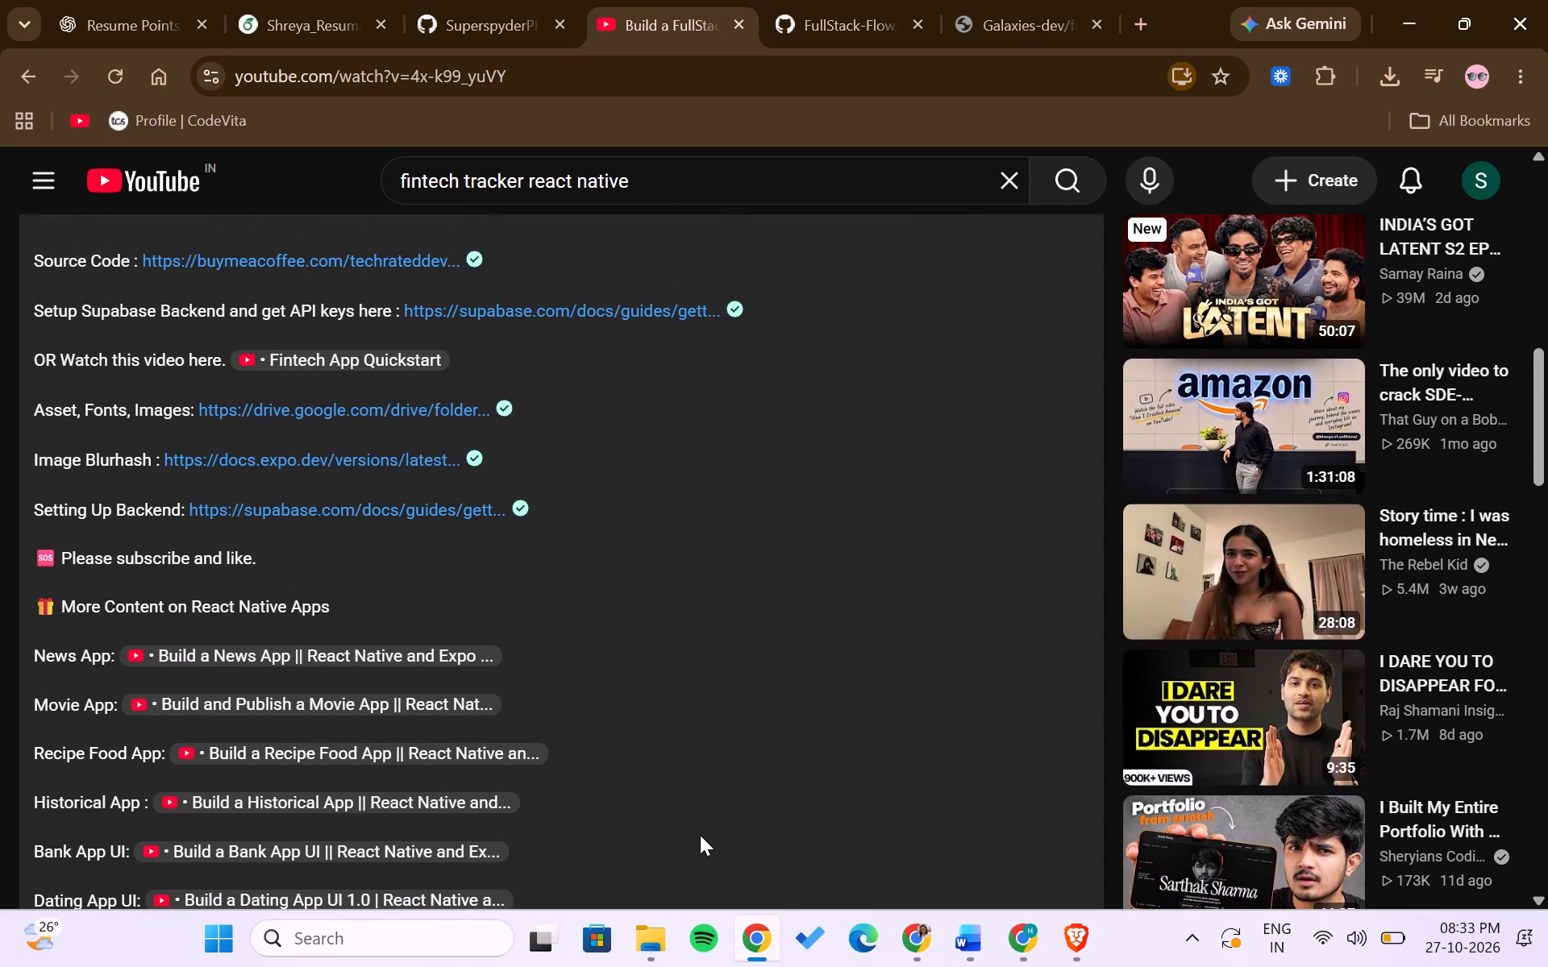
scroll(476, 359, down, 3)
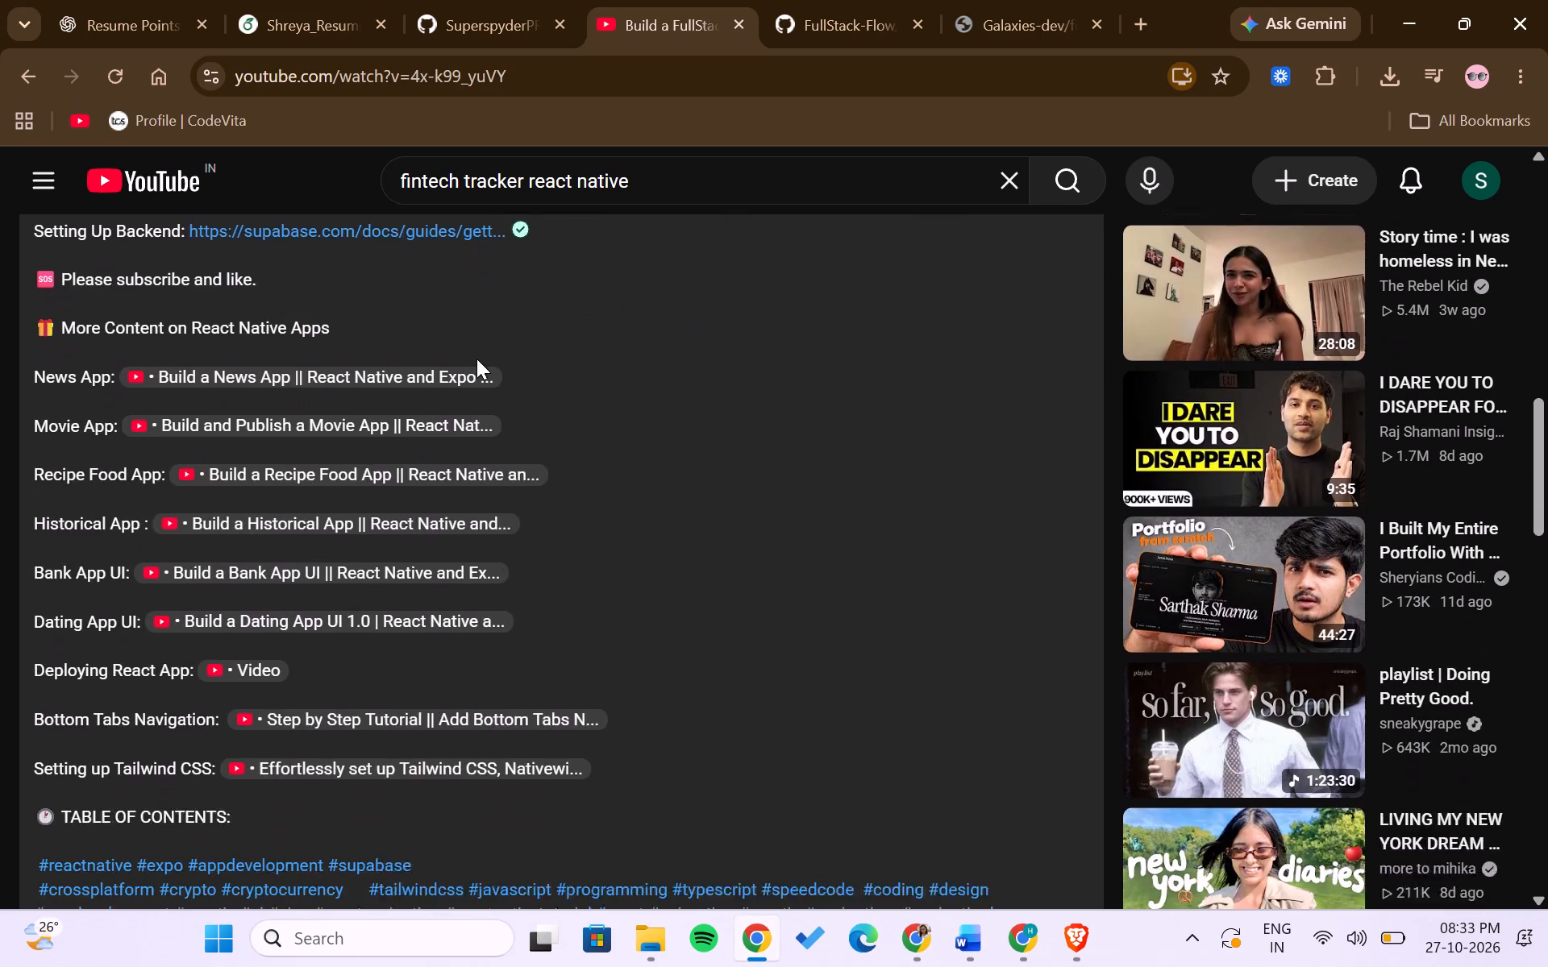
scroll(476, 359, down, 10)
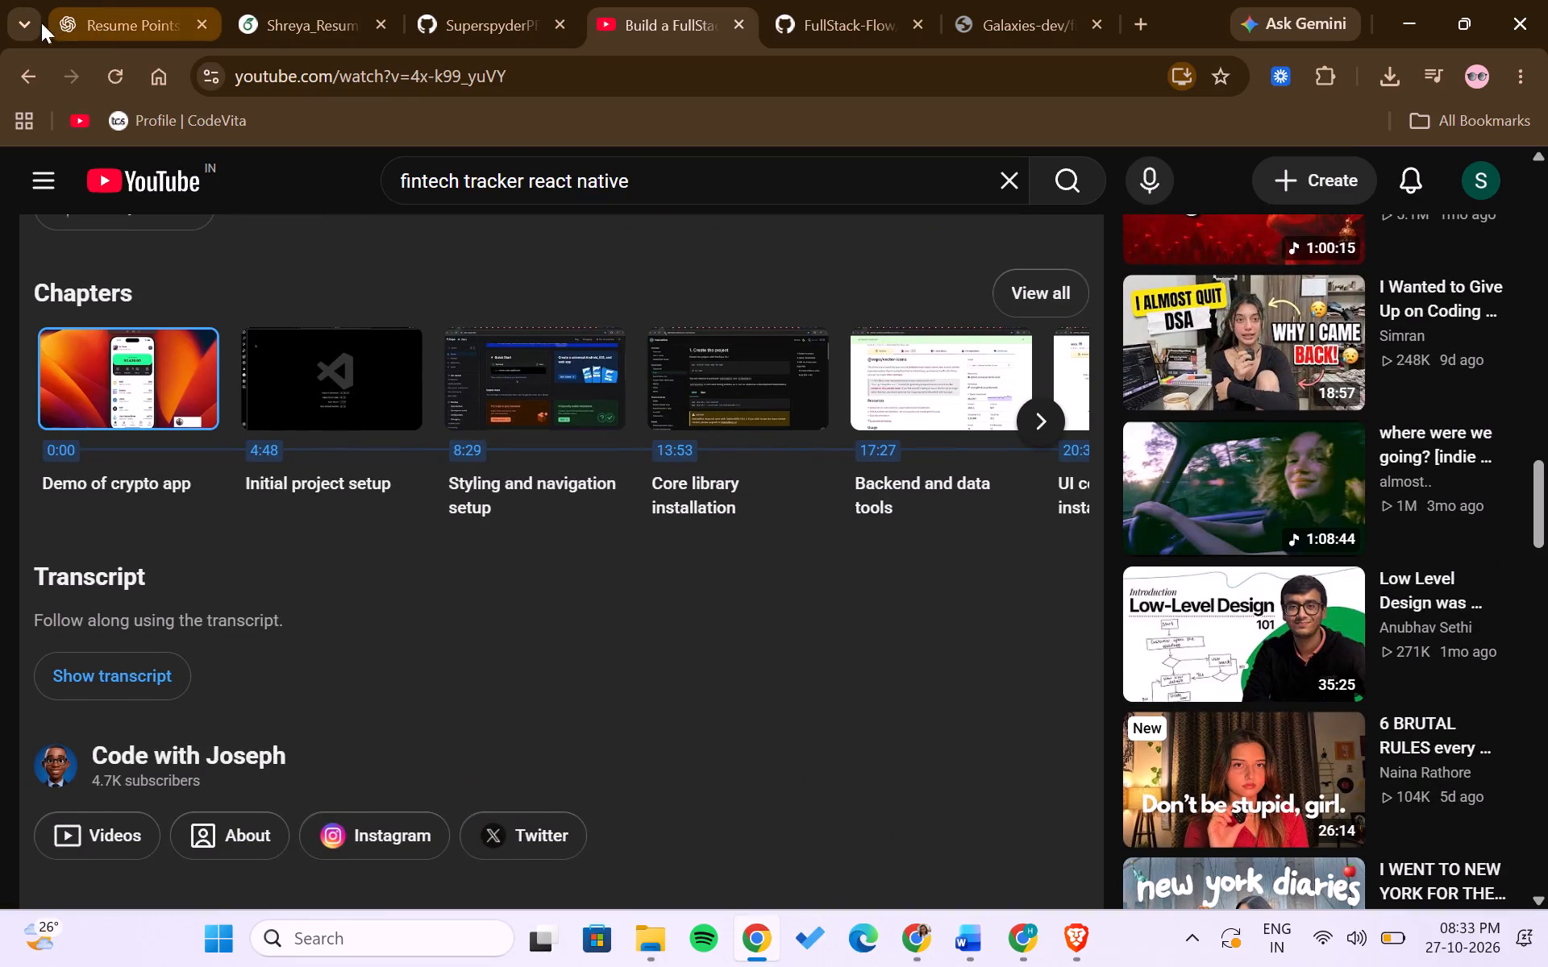
Return to the "fintech tracker react native" results and browse further down for another React Native finance app project.
click(30, 72)
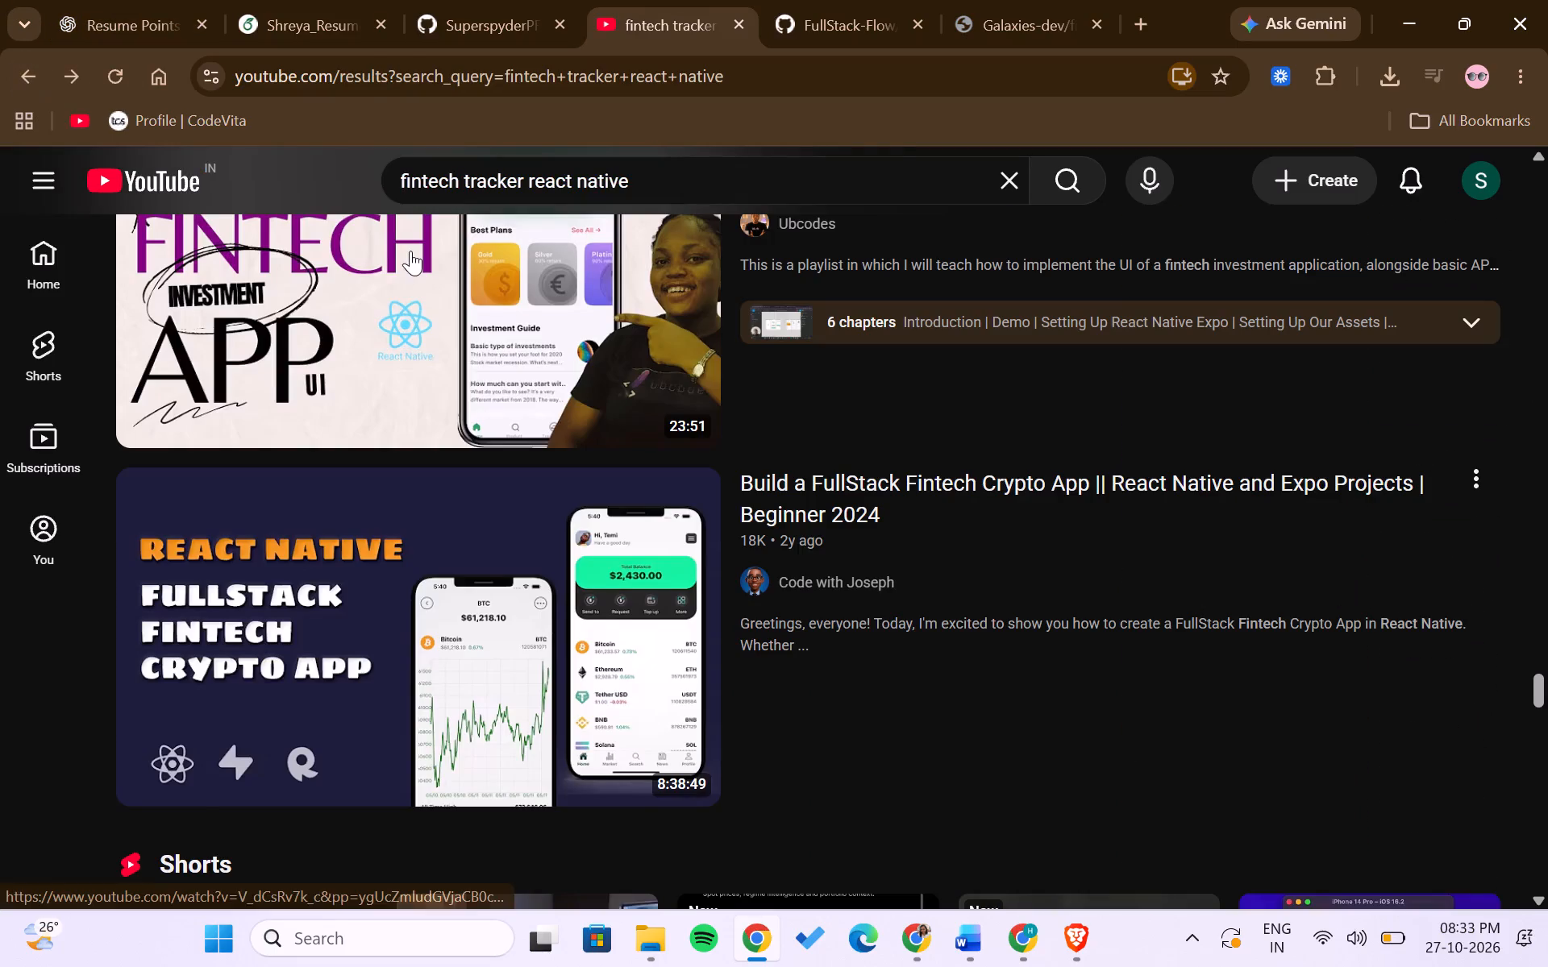
scroll(410, 251, down, 12)
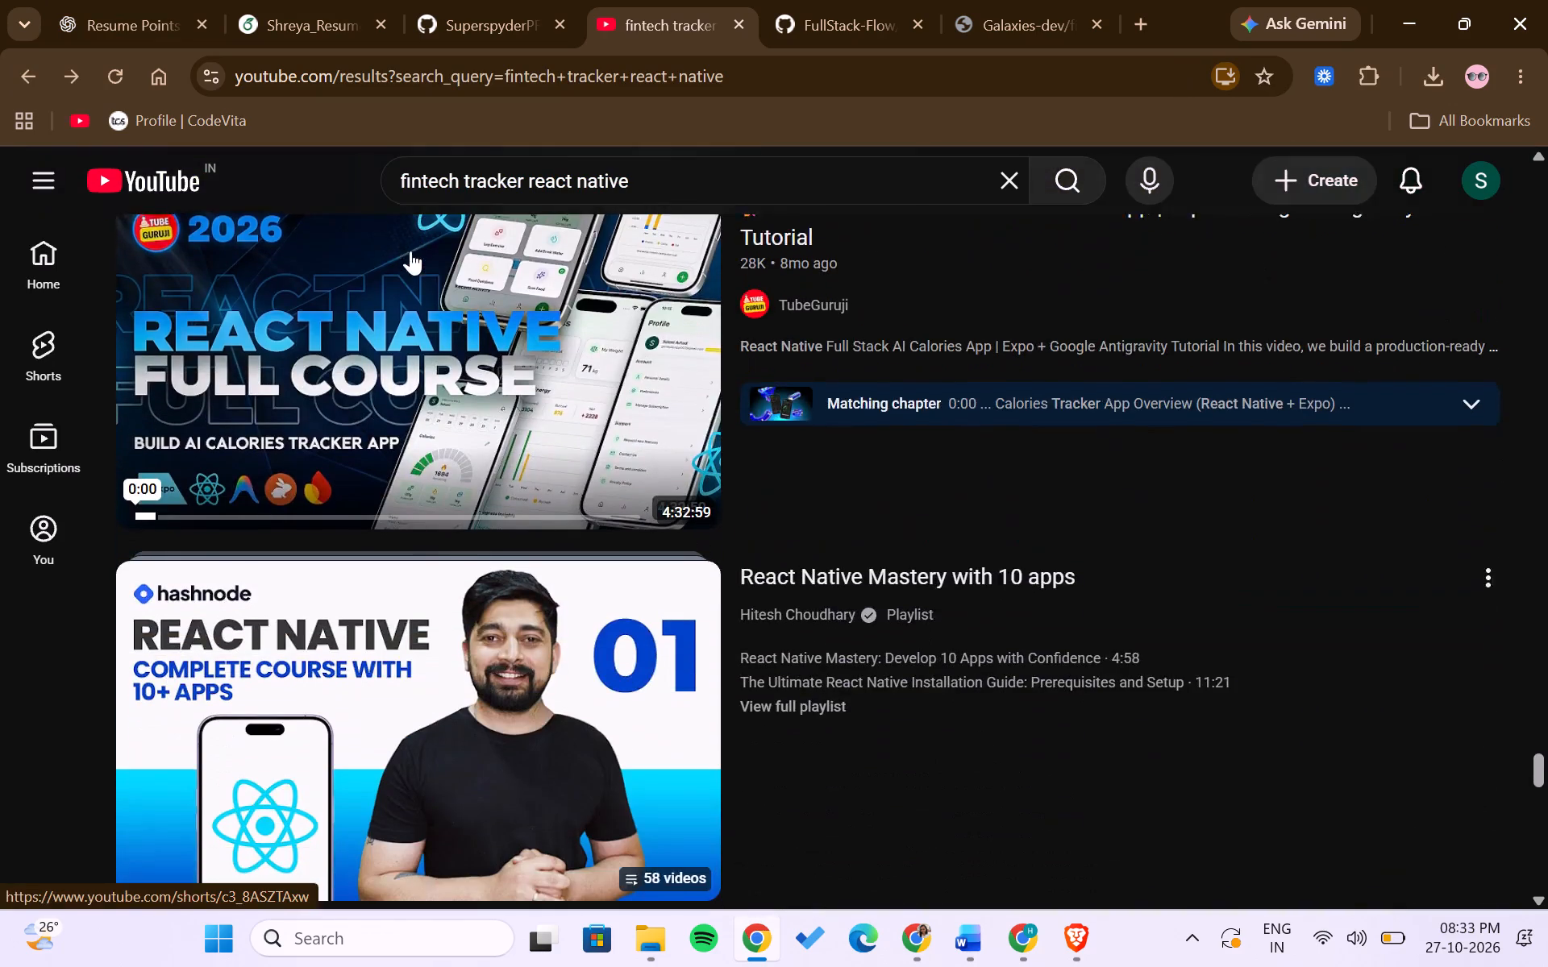
scroll(410, 251, down, 1)
scroll(410, 251, up, 3)
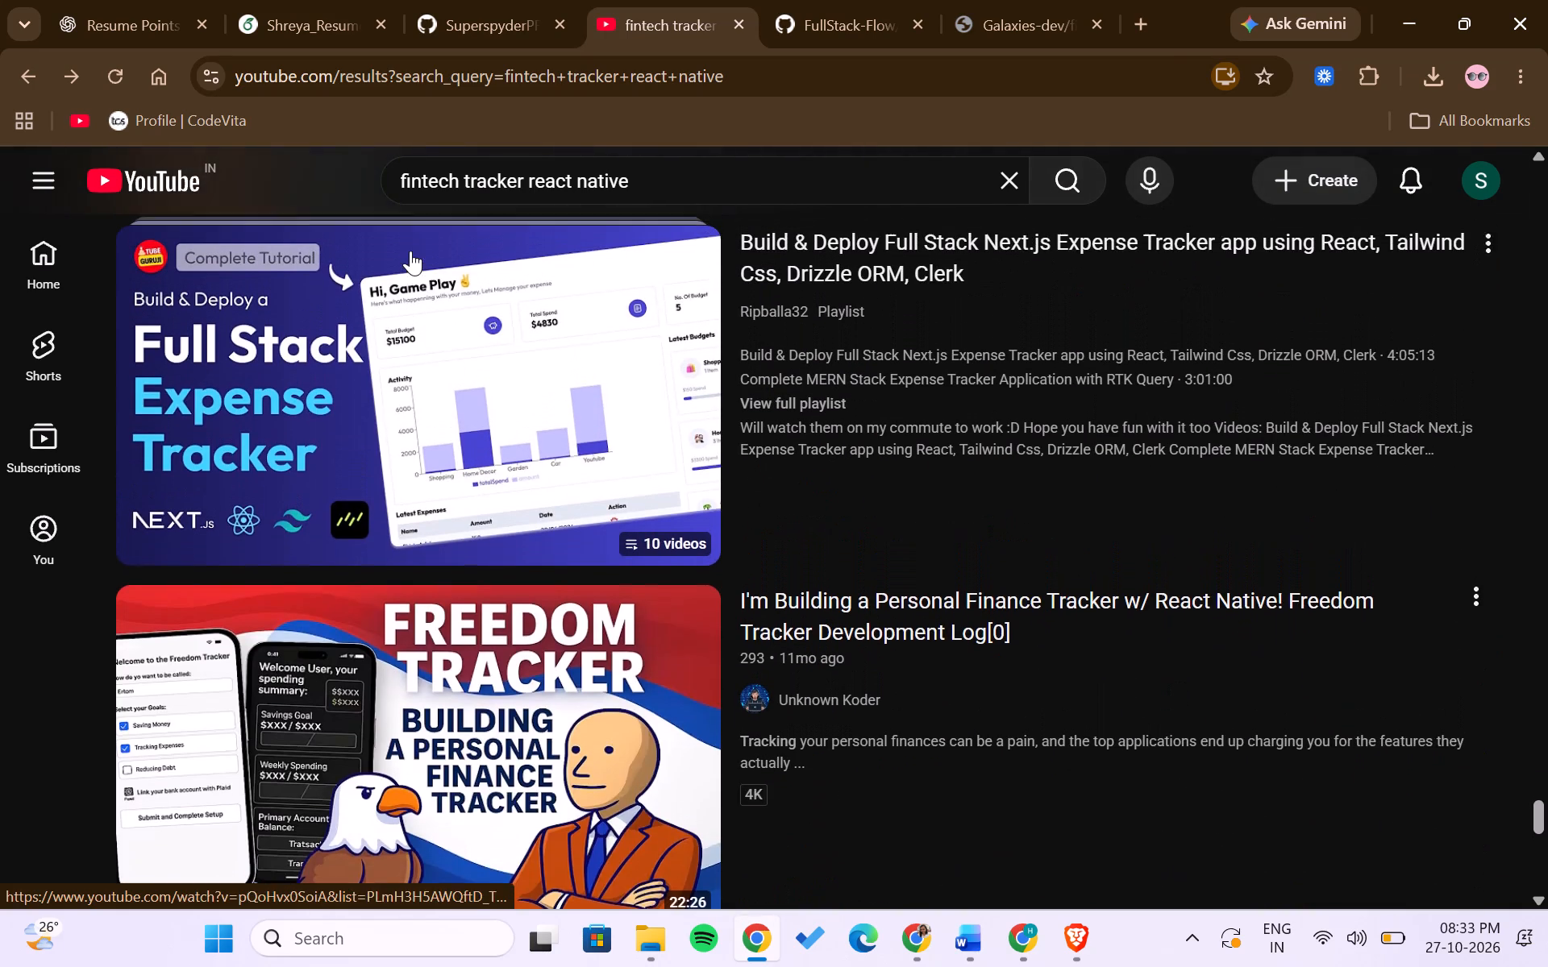
scroll(410, 251, up, 1)
scroll(410, 251, down, 3)
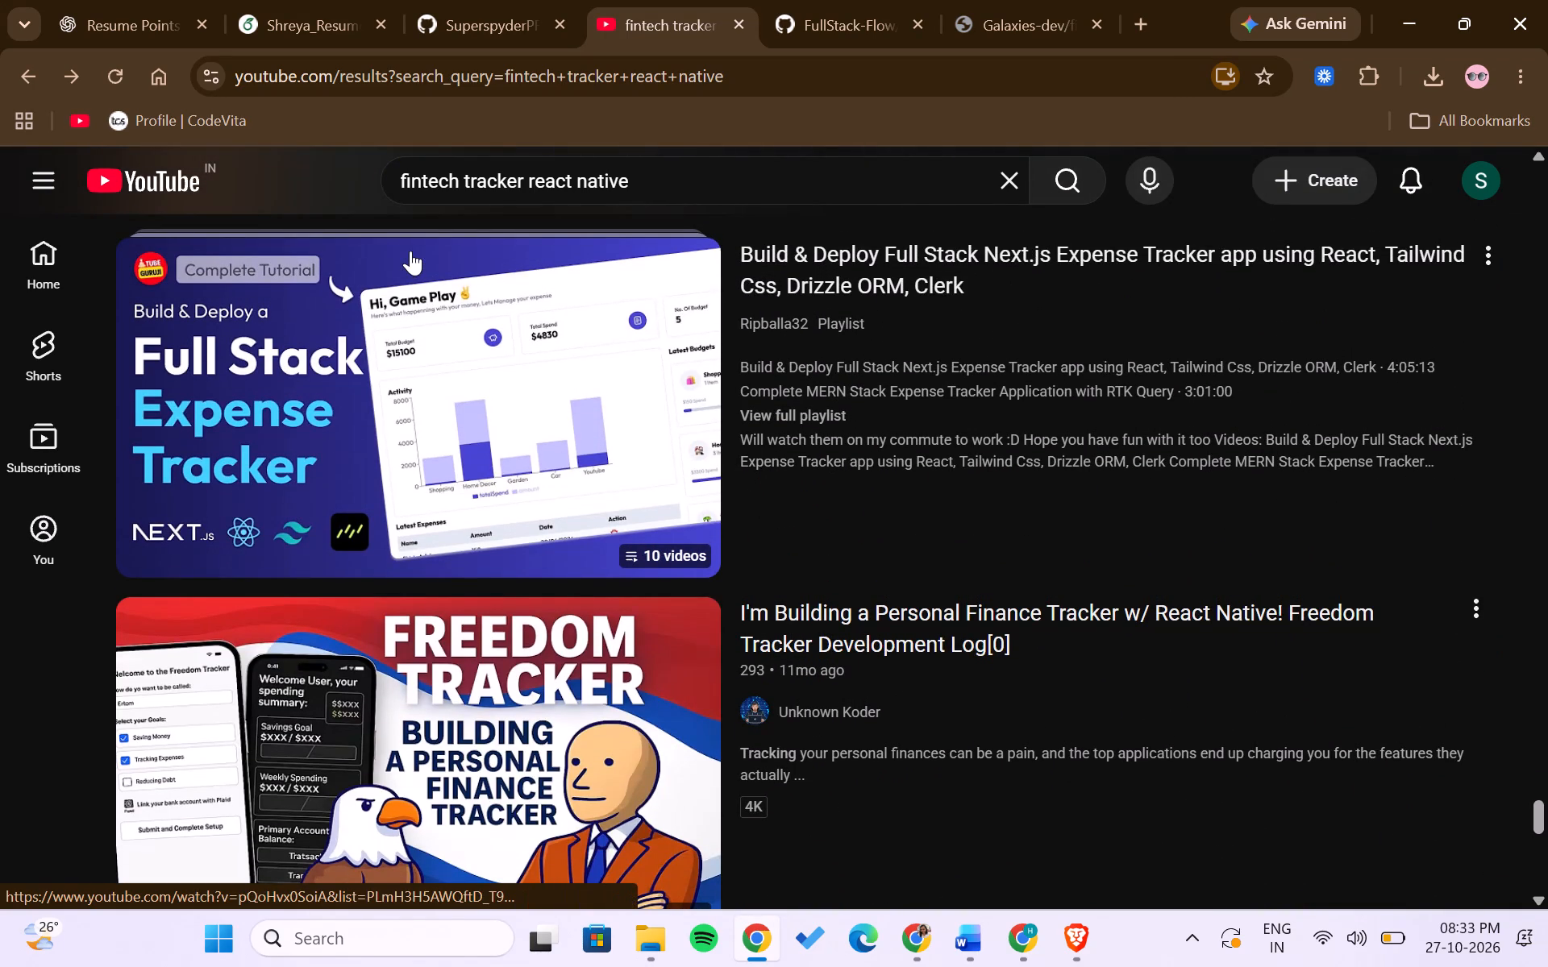
scroll(410, 251, down, 6)
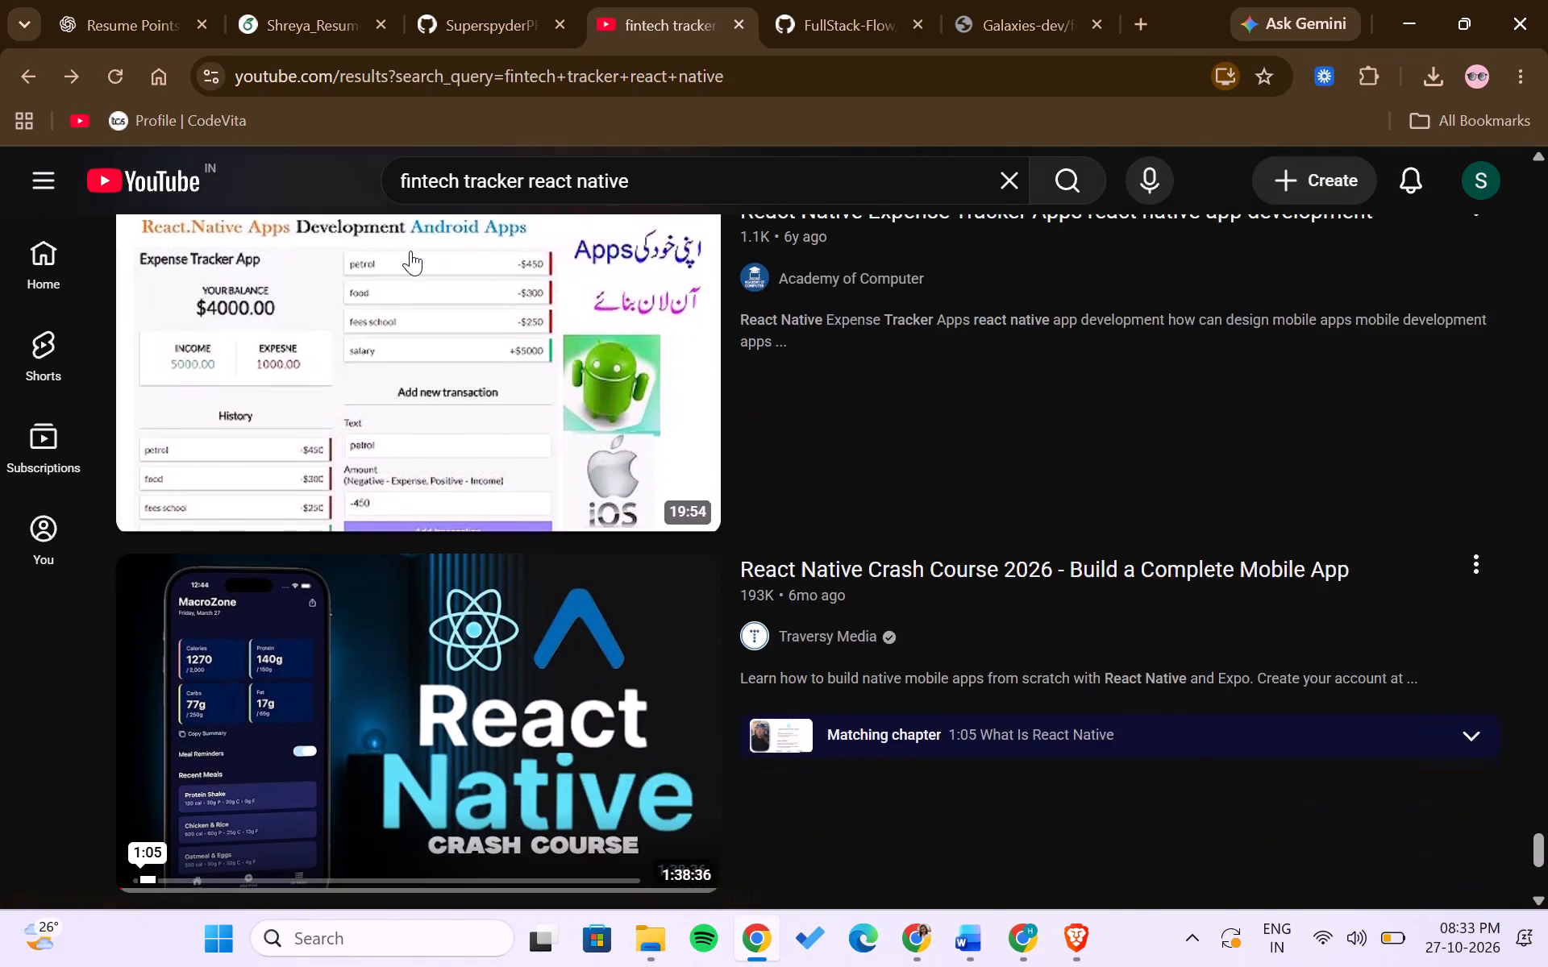
scroll(410, 251, down, 3)
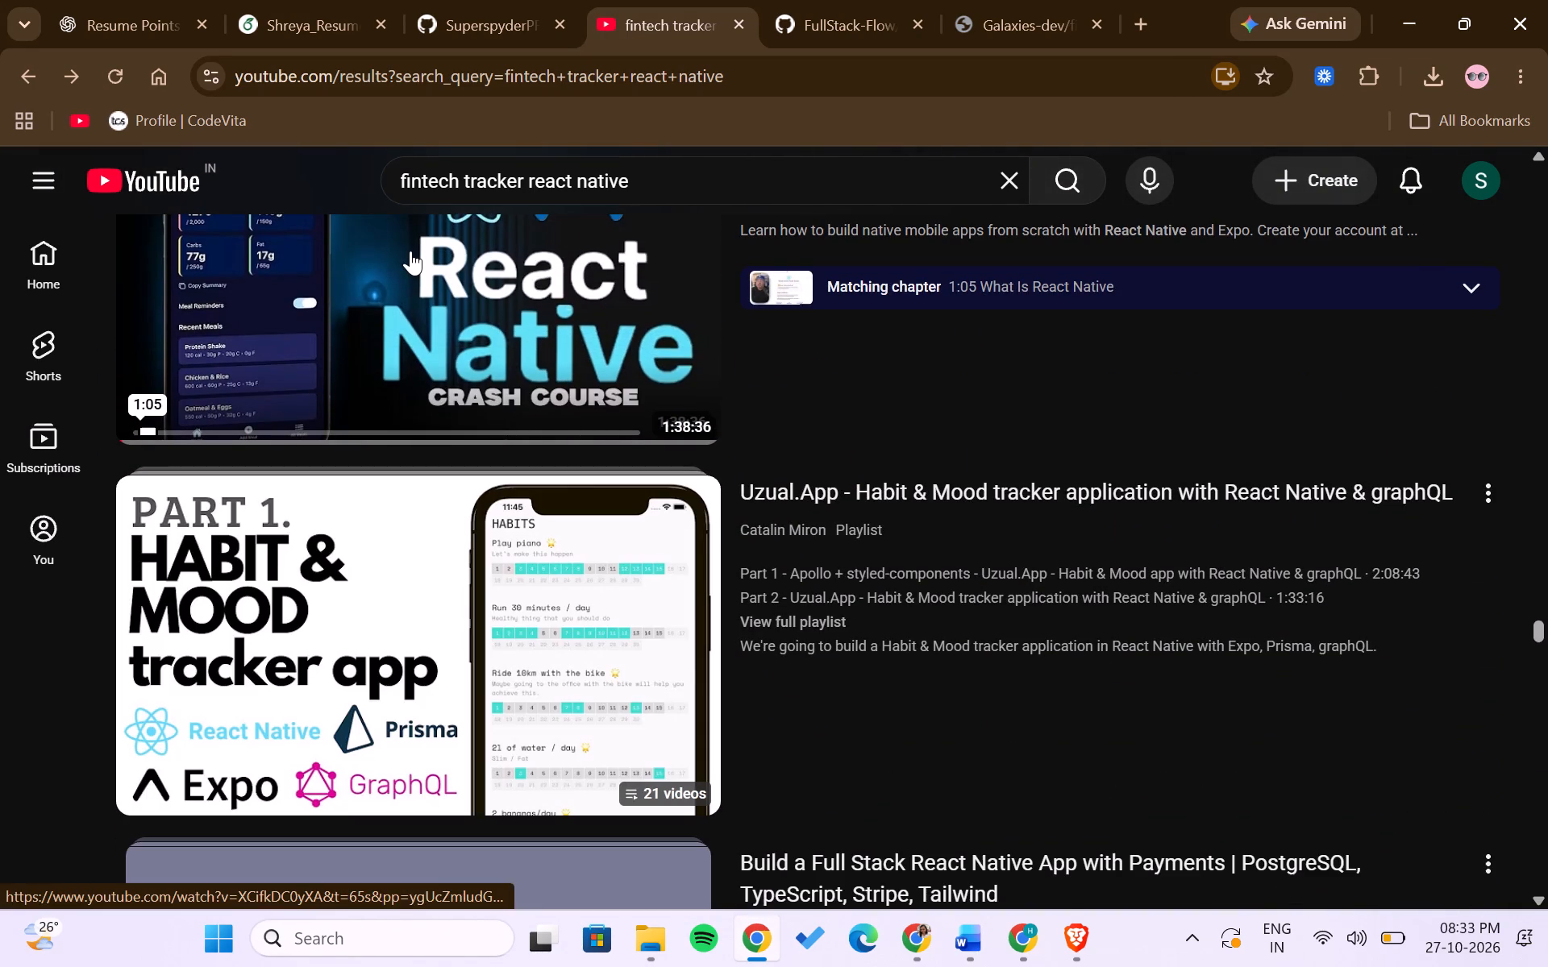
scroll(410, 251, down, 1)
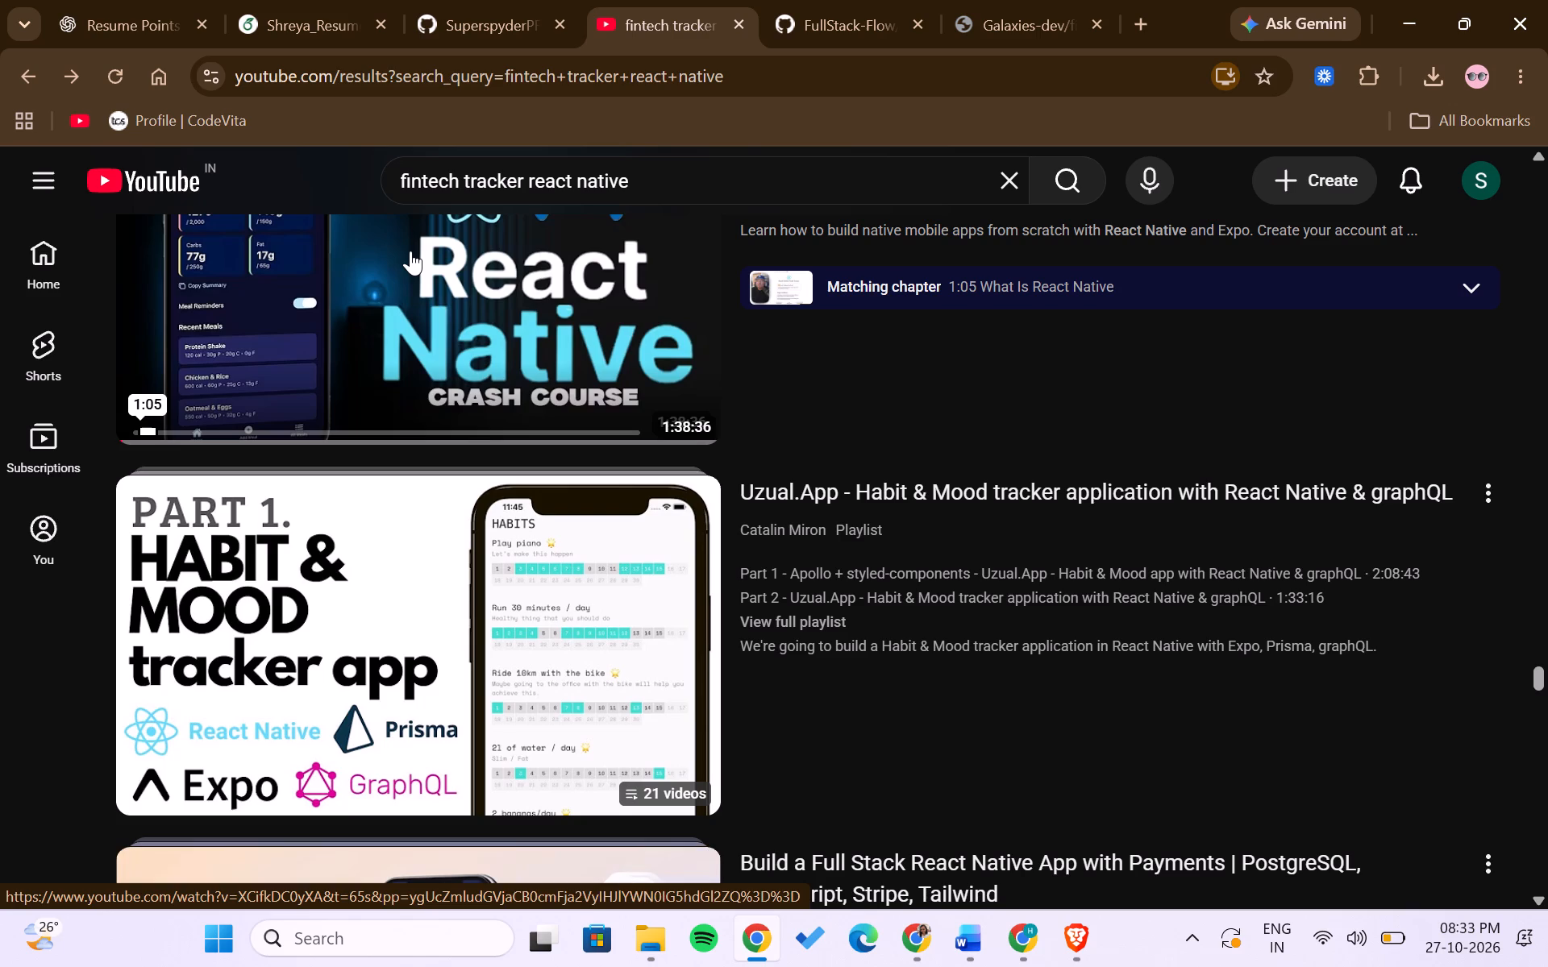
scroll(410, 251, down, 3)
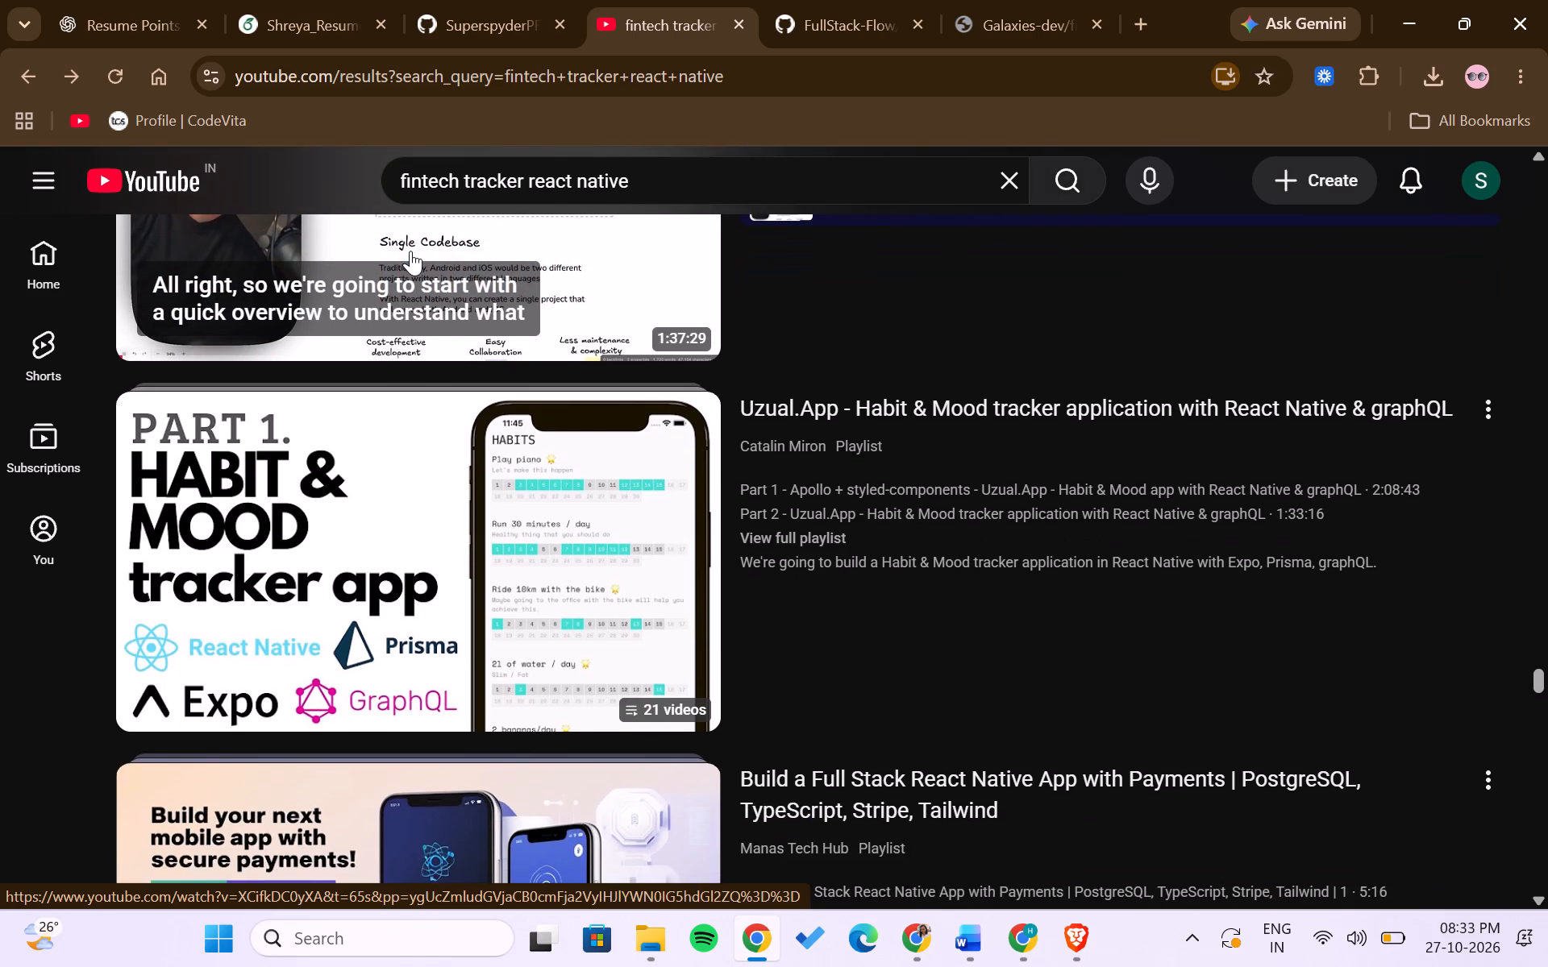
scroll(410, 251, down, 1)
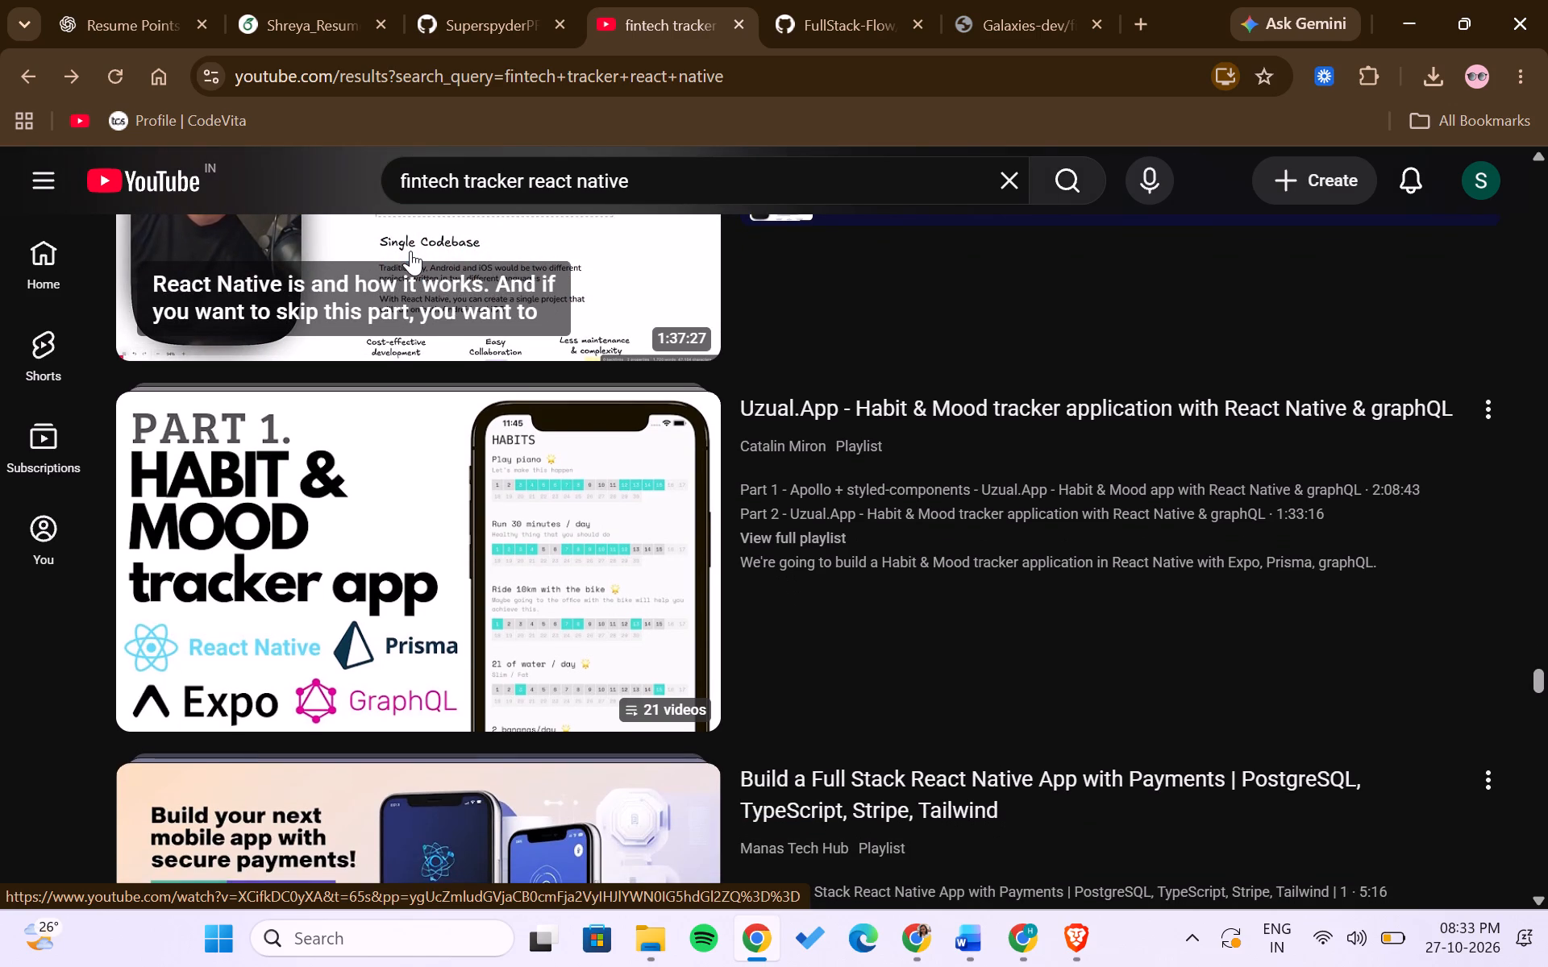
scroll(410, 251, down, 3)
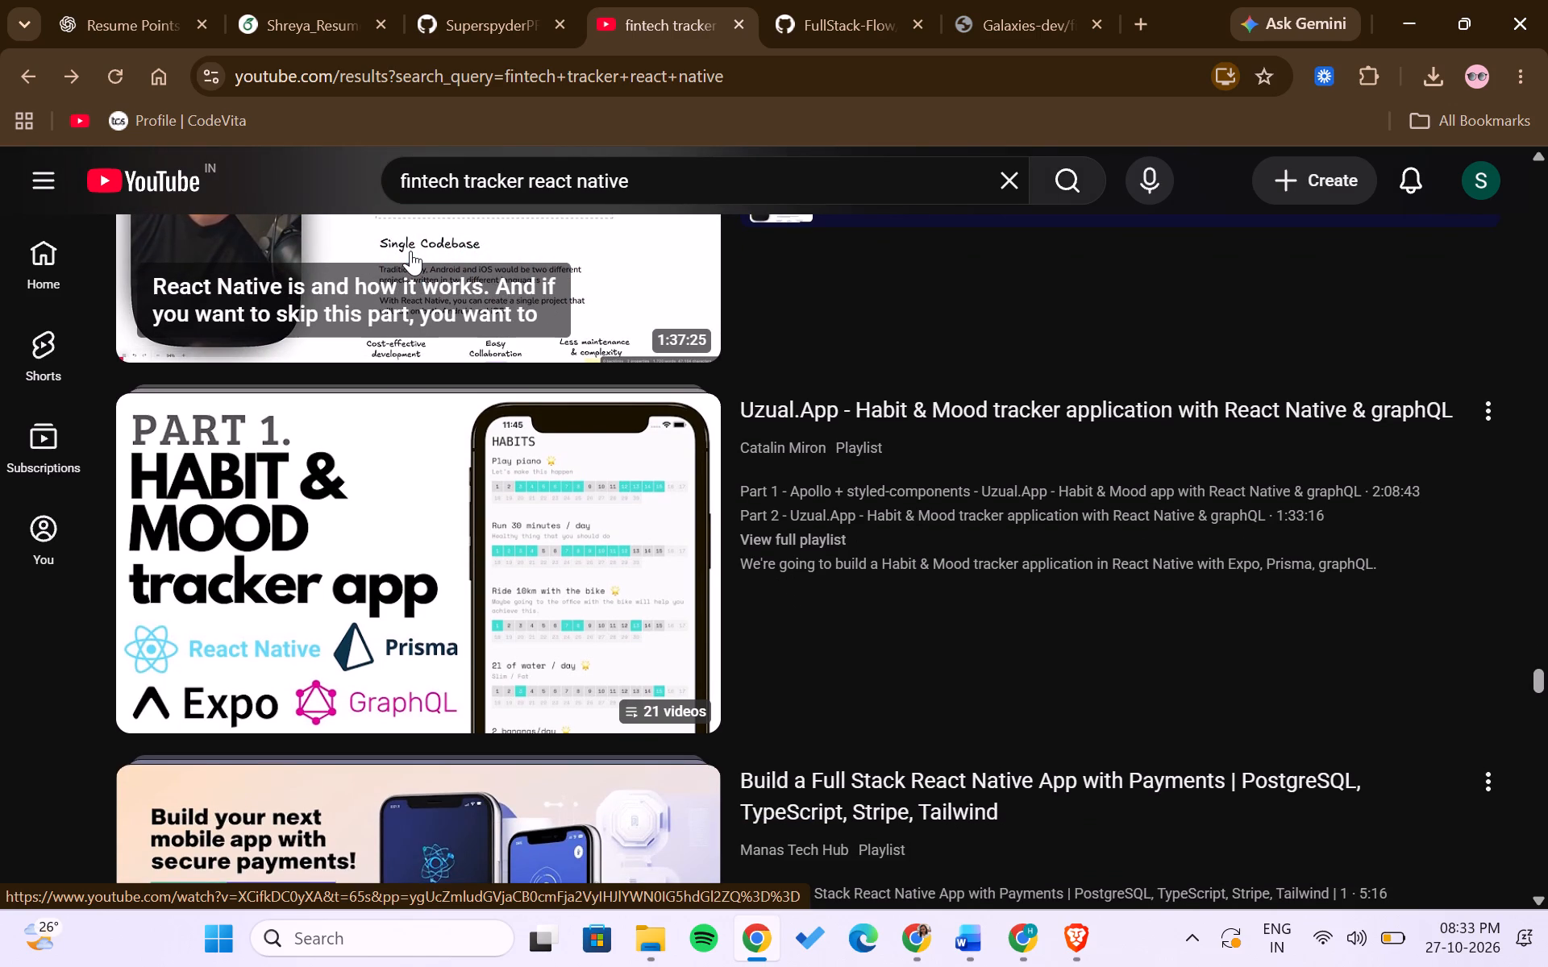
scroll(410, 251, down, 2)
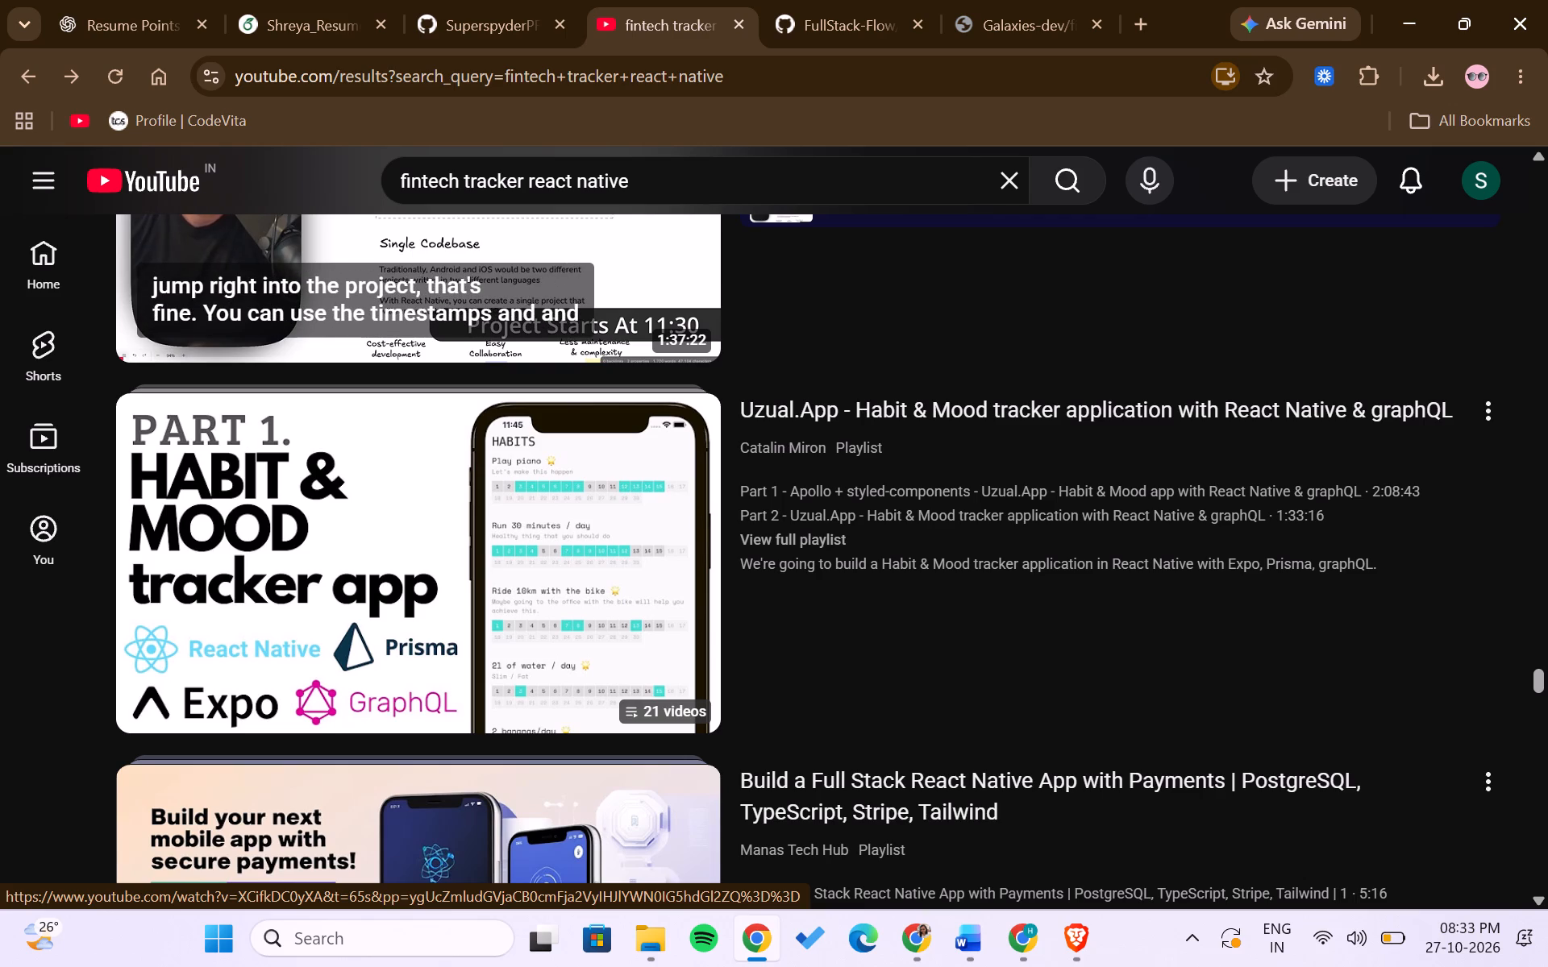
scroll(410, 251, down, 3)
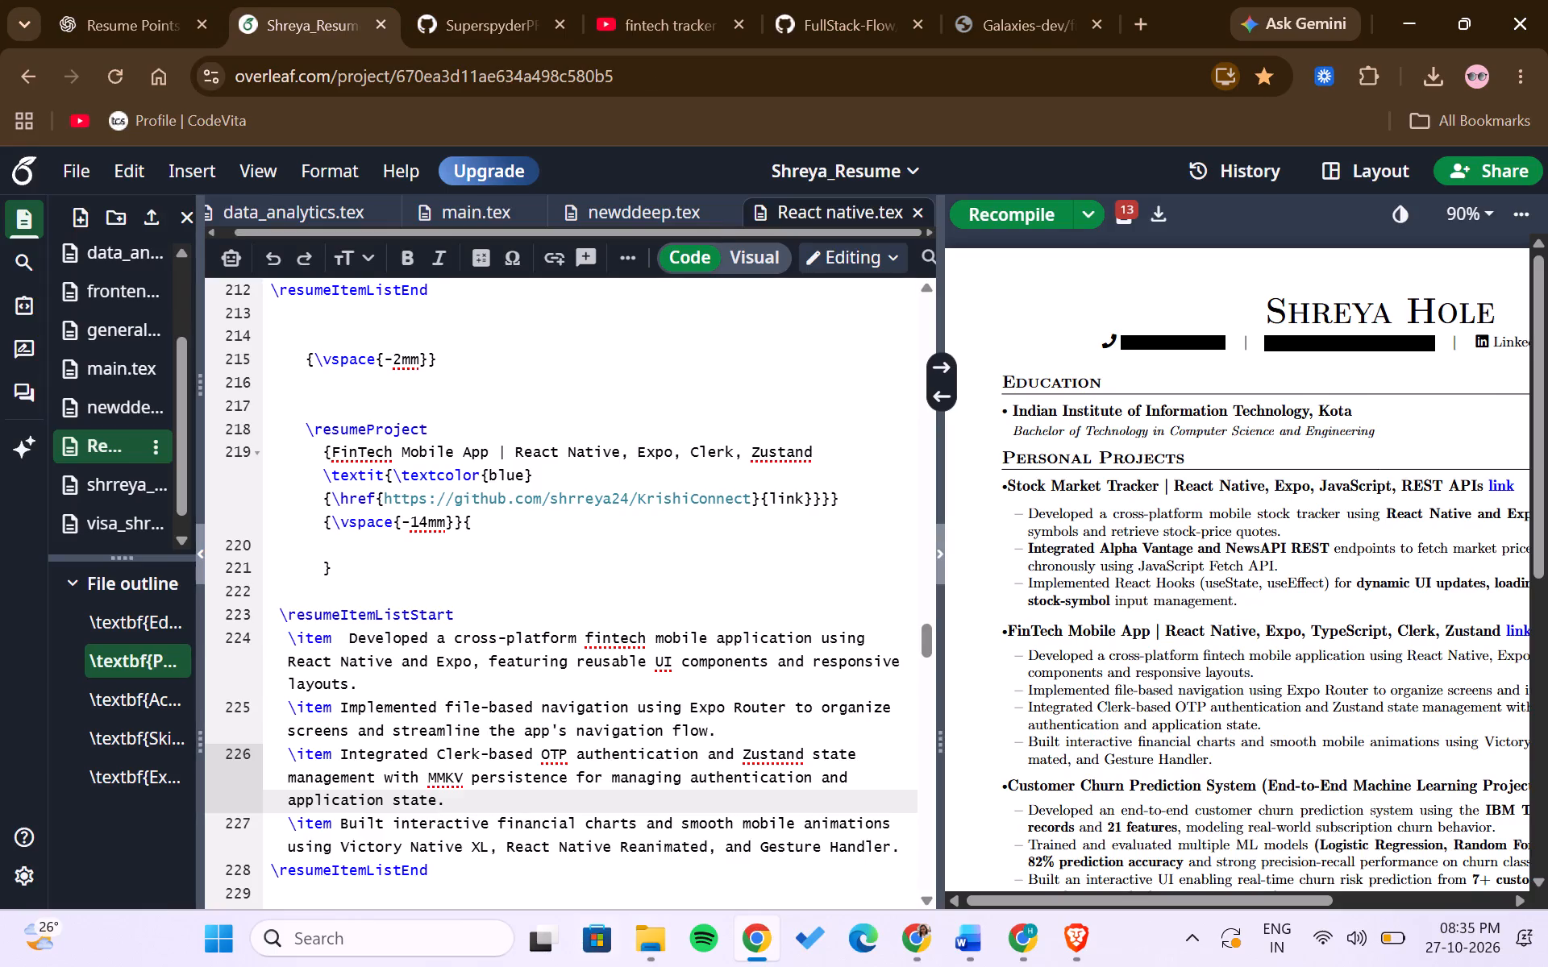
drag(901, 845, 313, 830)
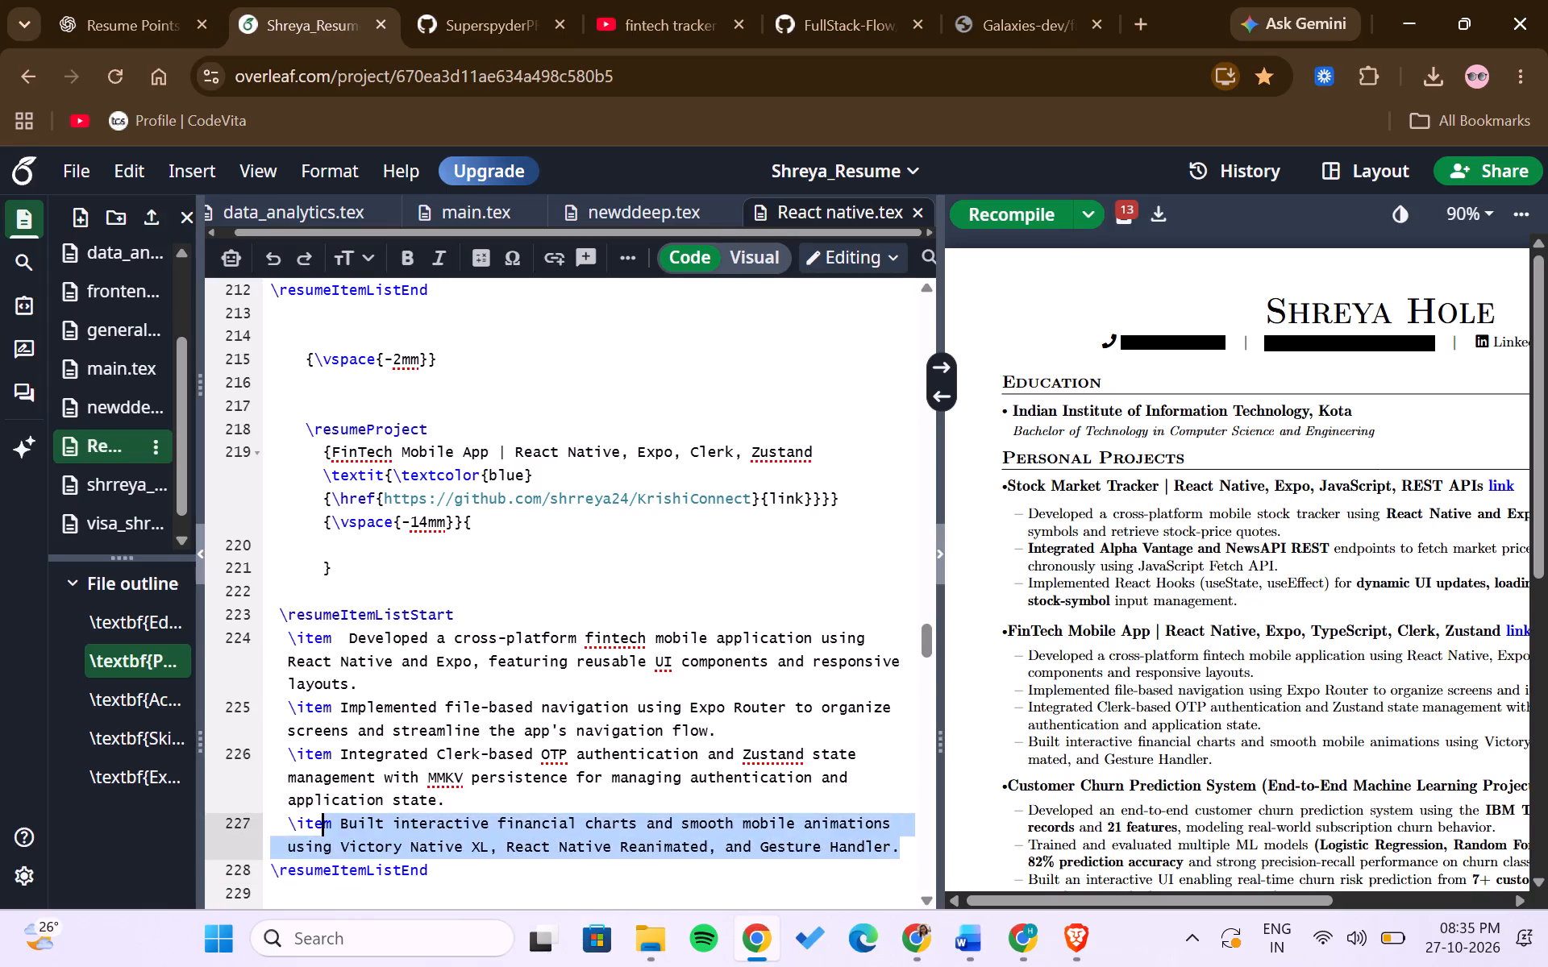
drag(313, 830, 339, 824)
key(ctrl+v)
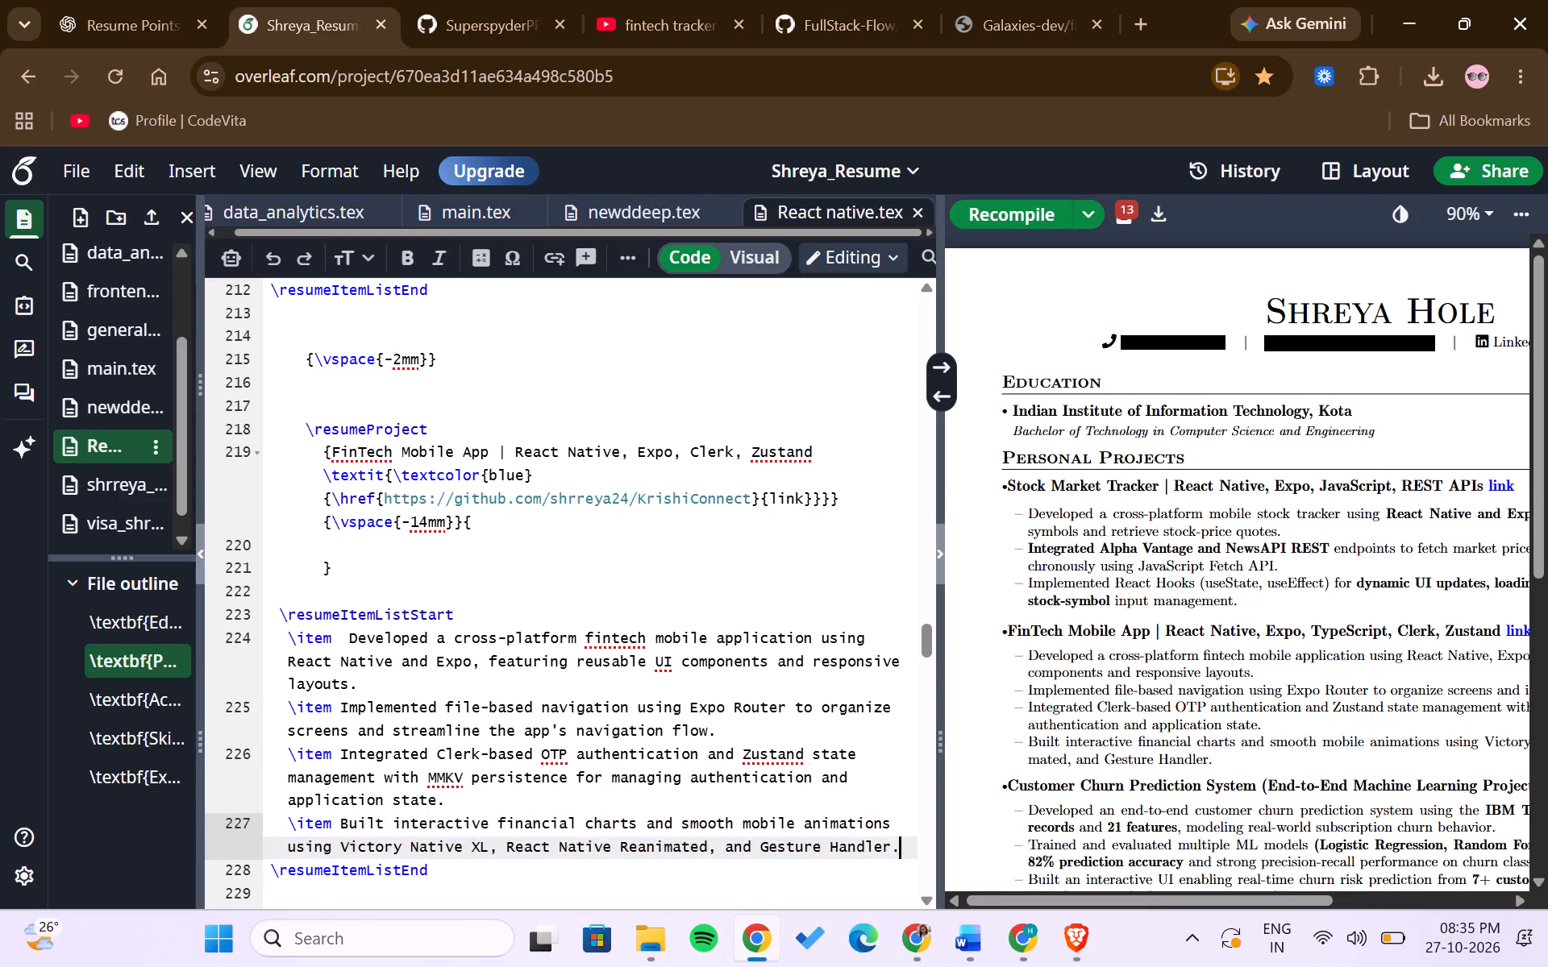
Bold "React Native and Expo" in the first FinTech bullet, reusing the \textbf command copied from the Customer Churn project.
scroll(791, 567, down, 4)
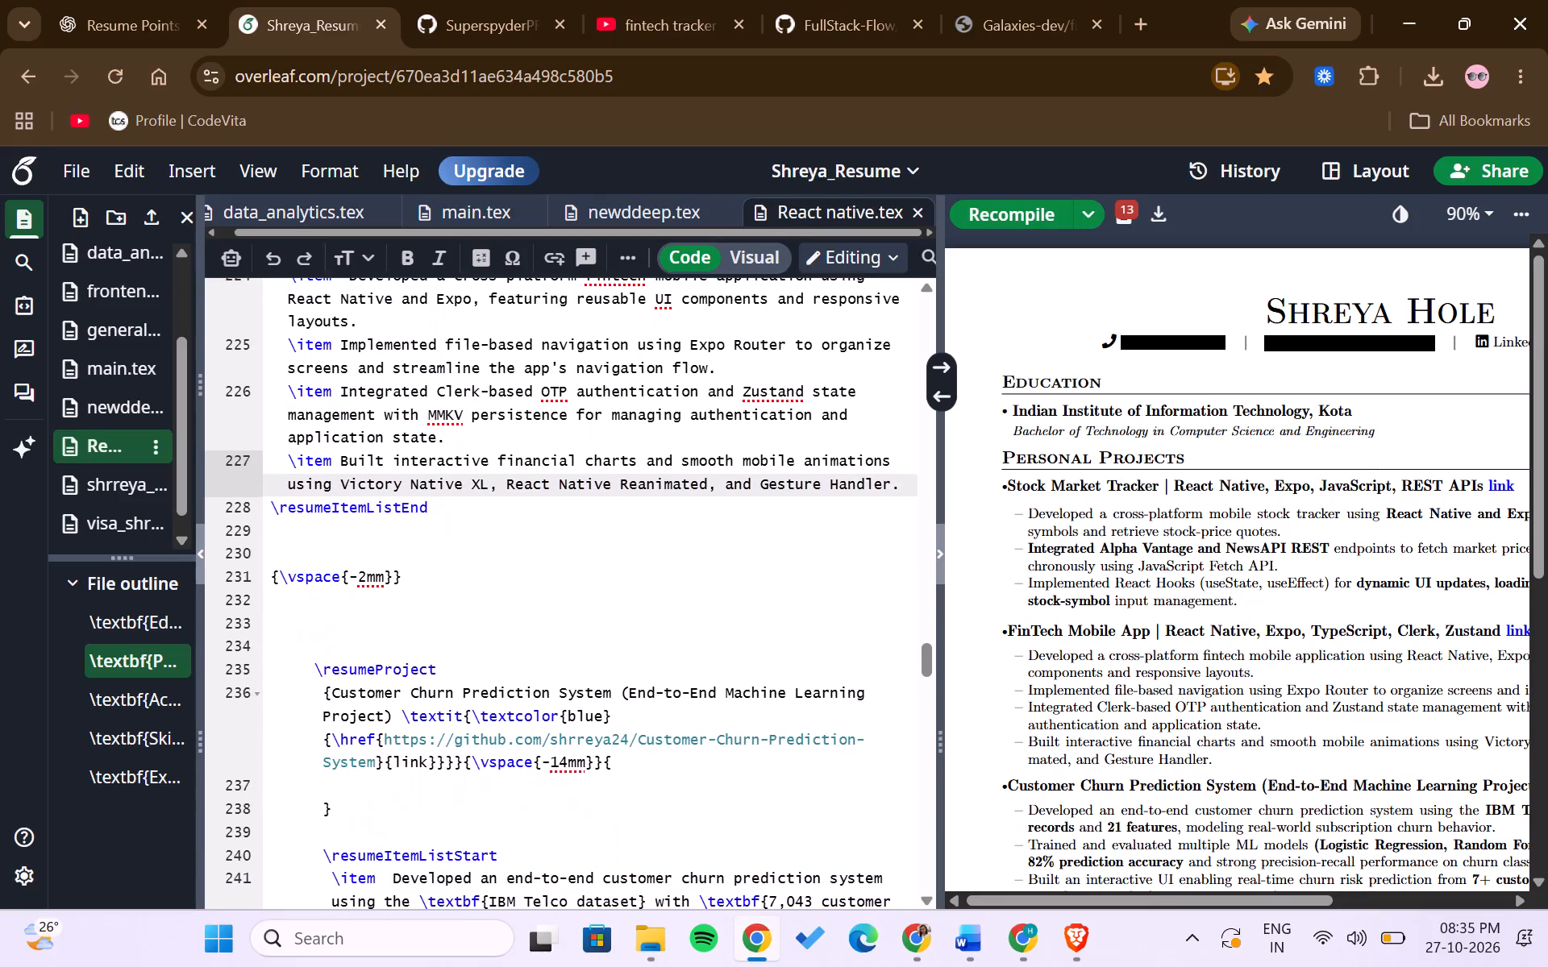
scroll(605, 653, down, 1)
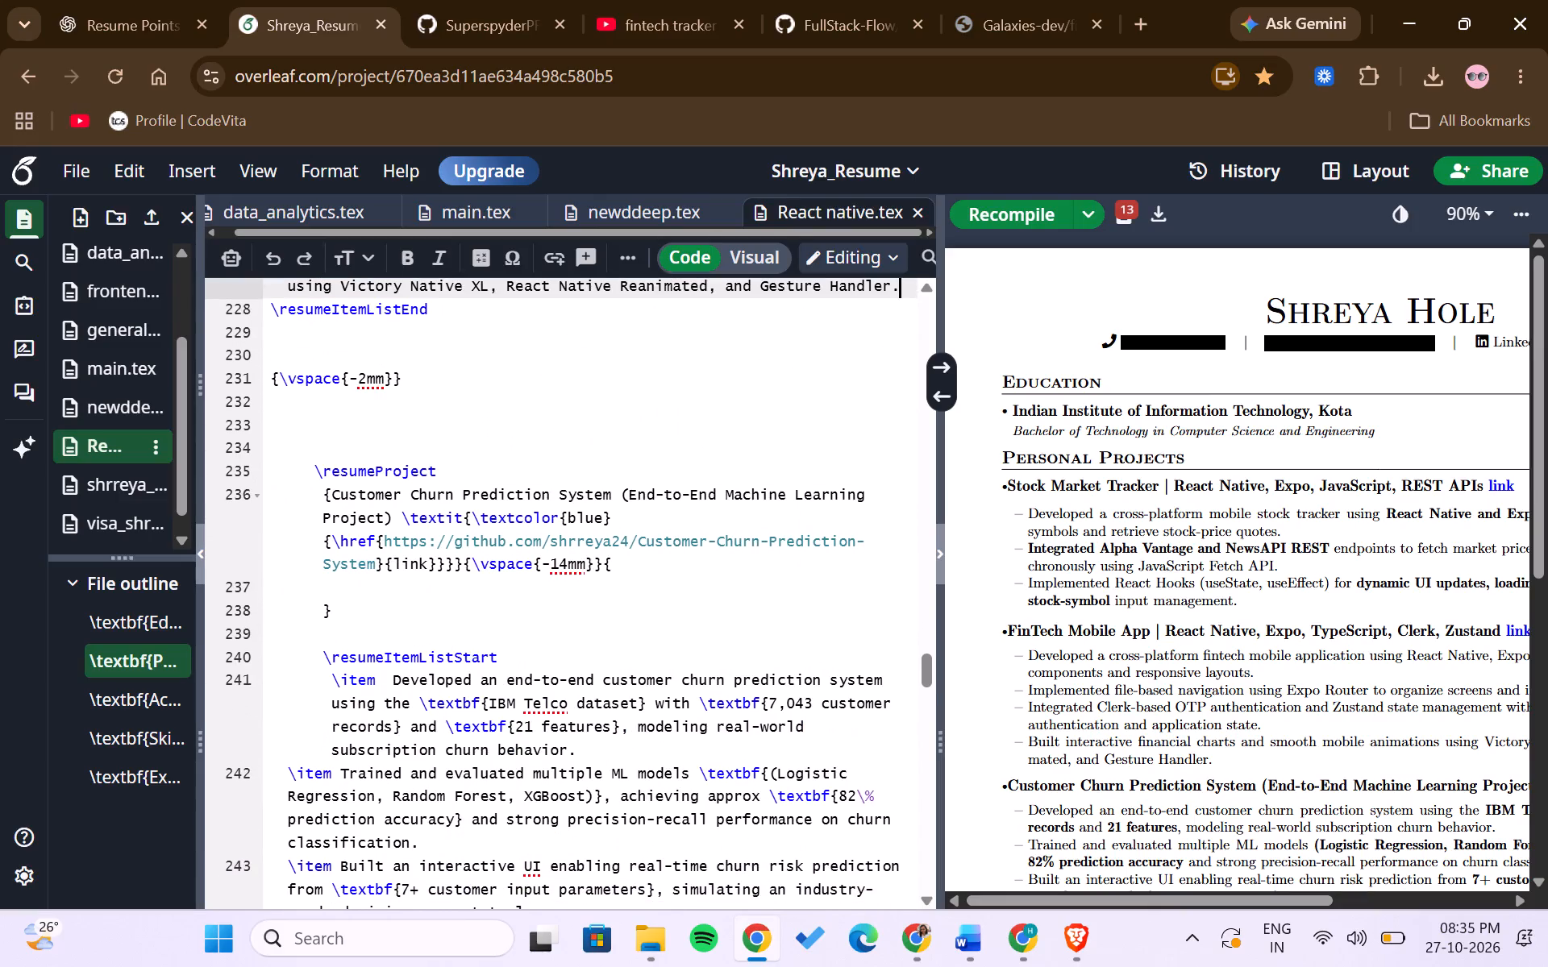
drag(702, 705, 762, 705)
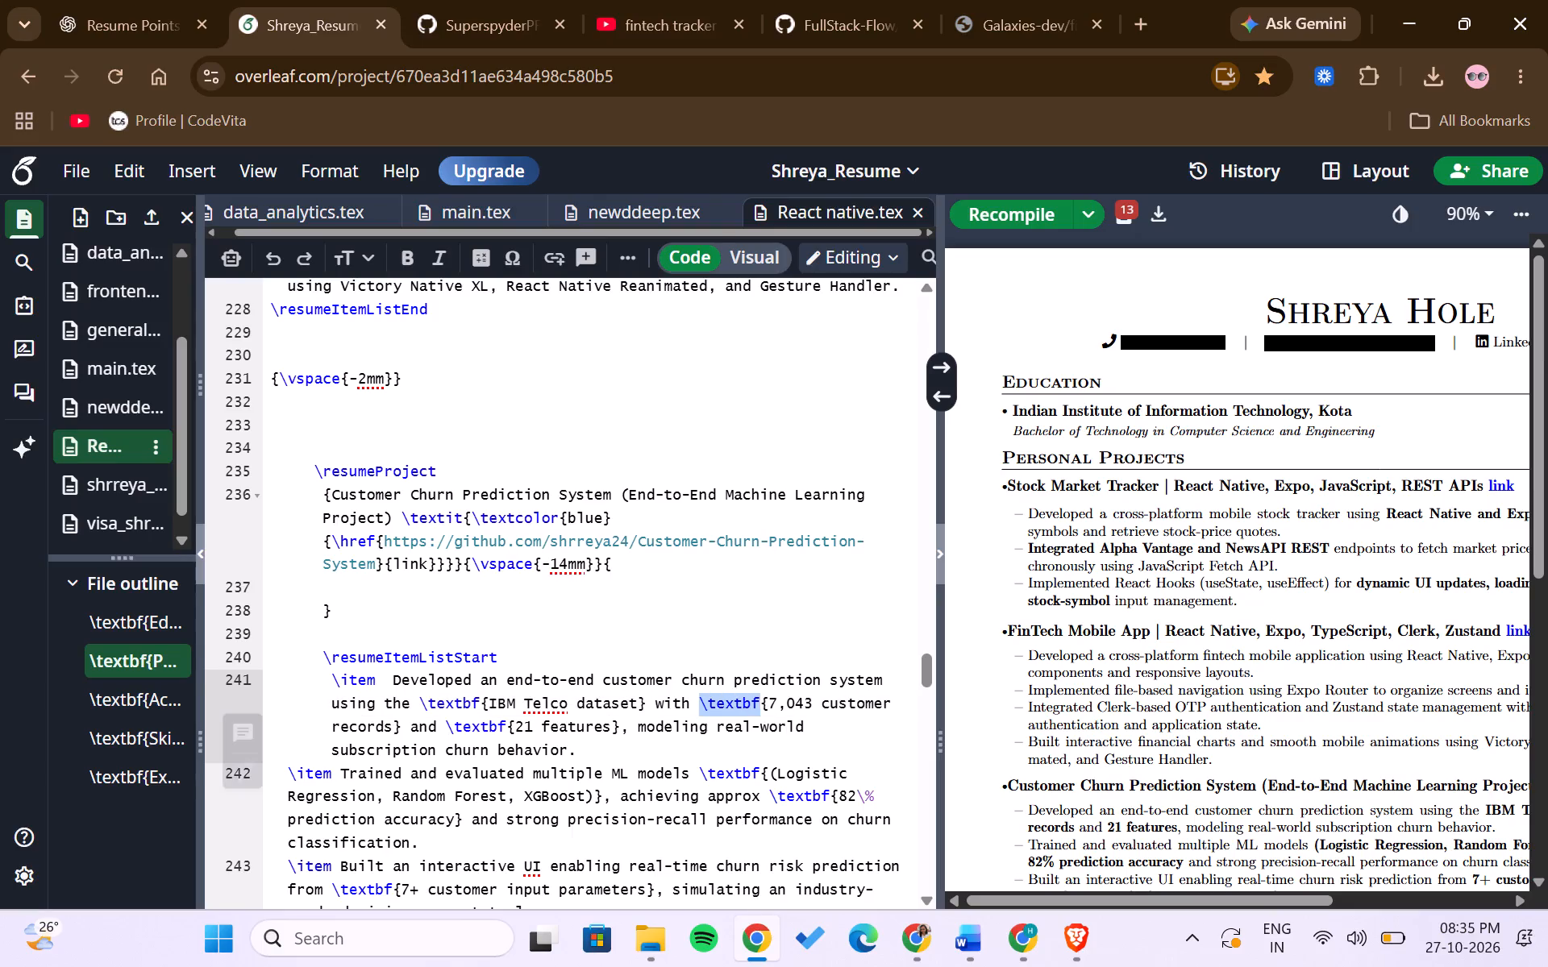
key(ctrl+c)
click(762, 705)
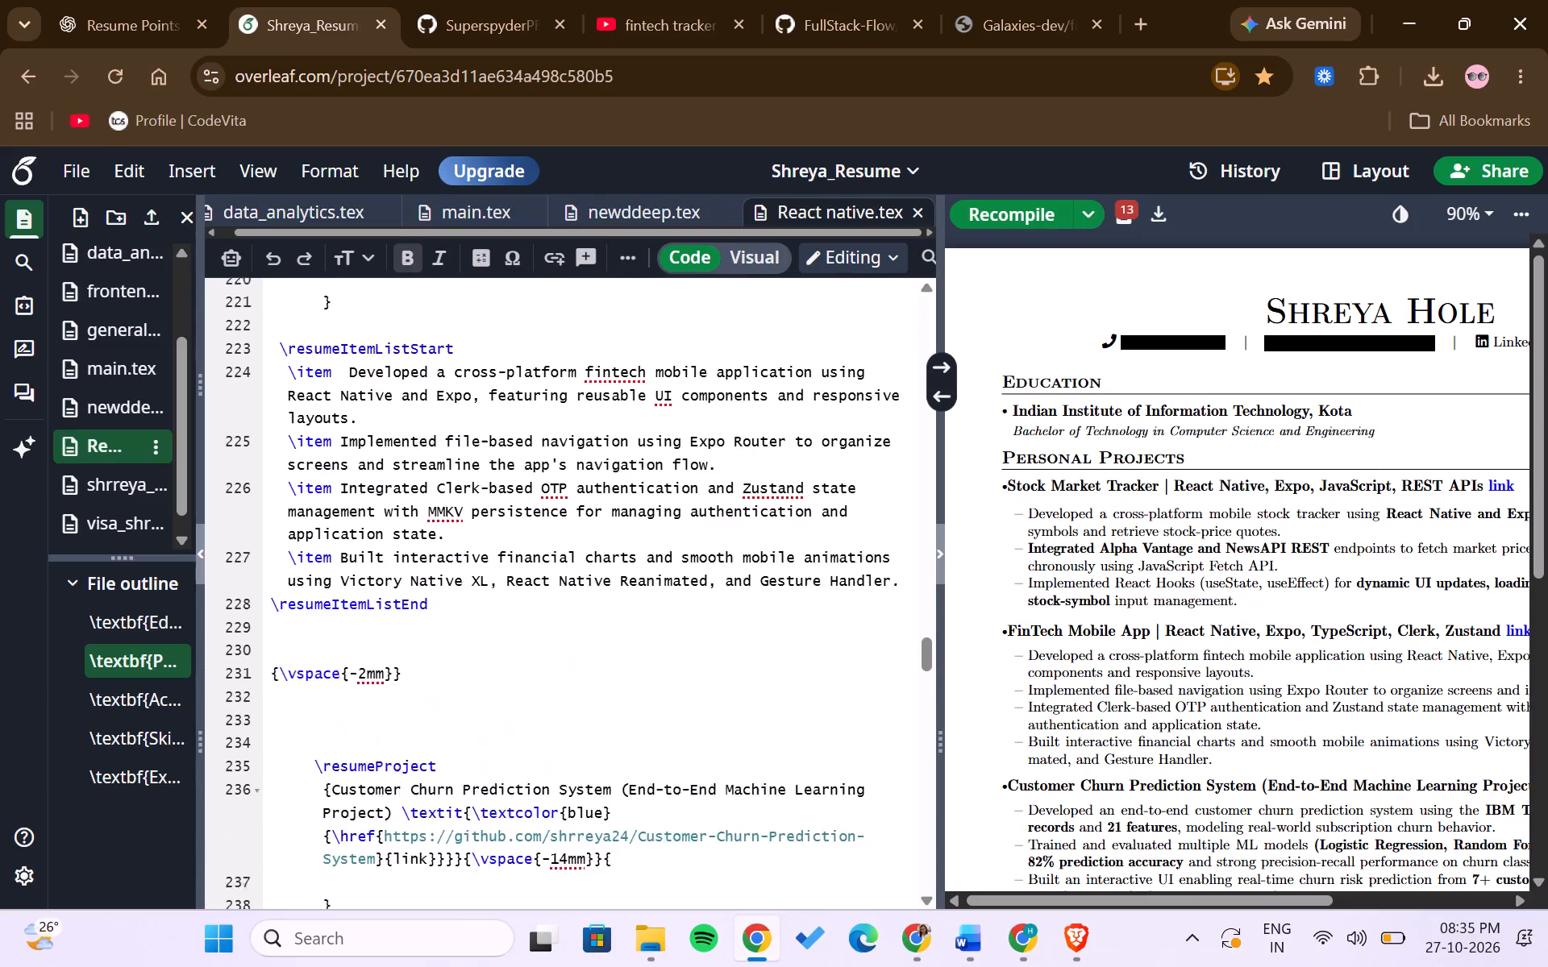
scroll(762, 705, down, 1)
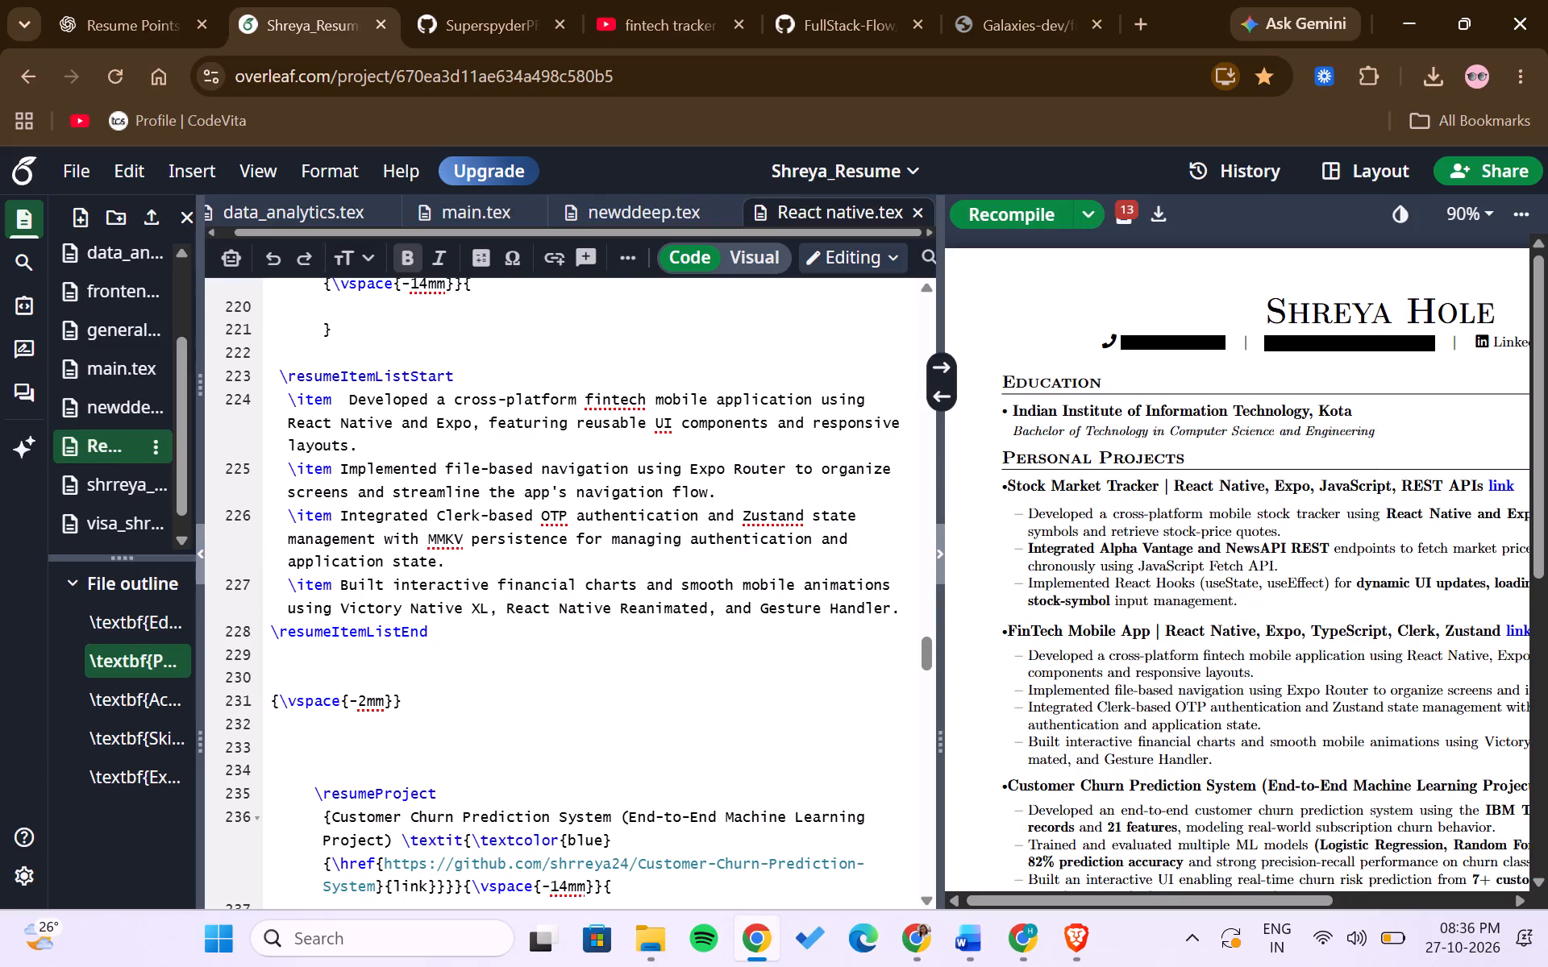
click(447, 391)
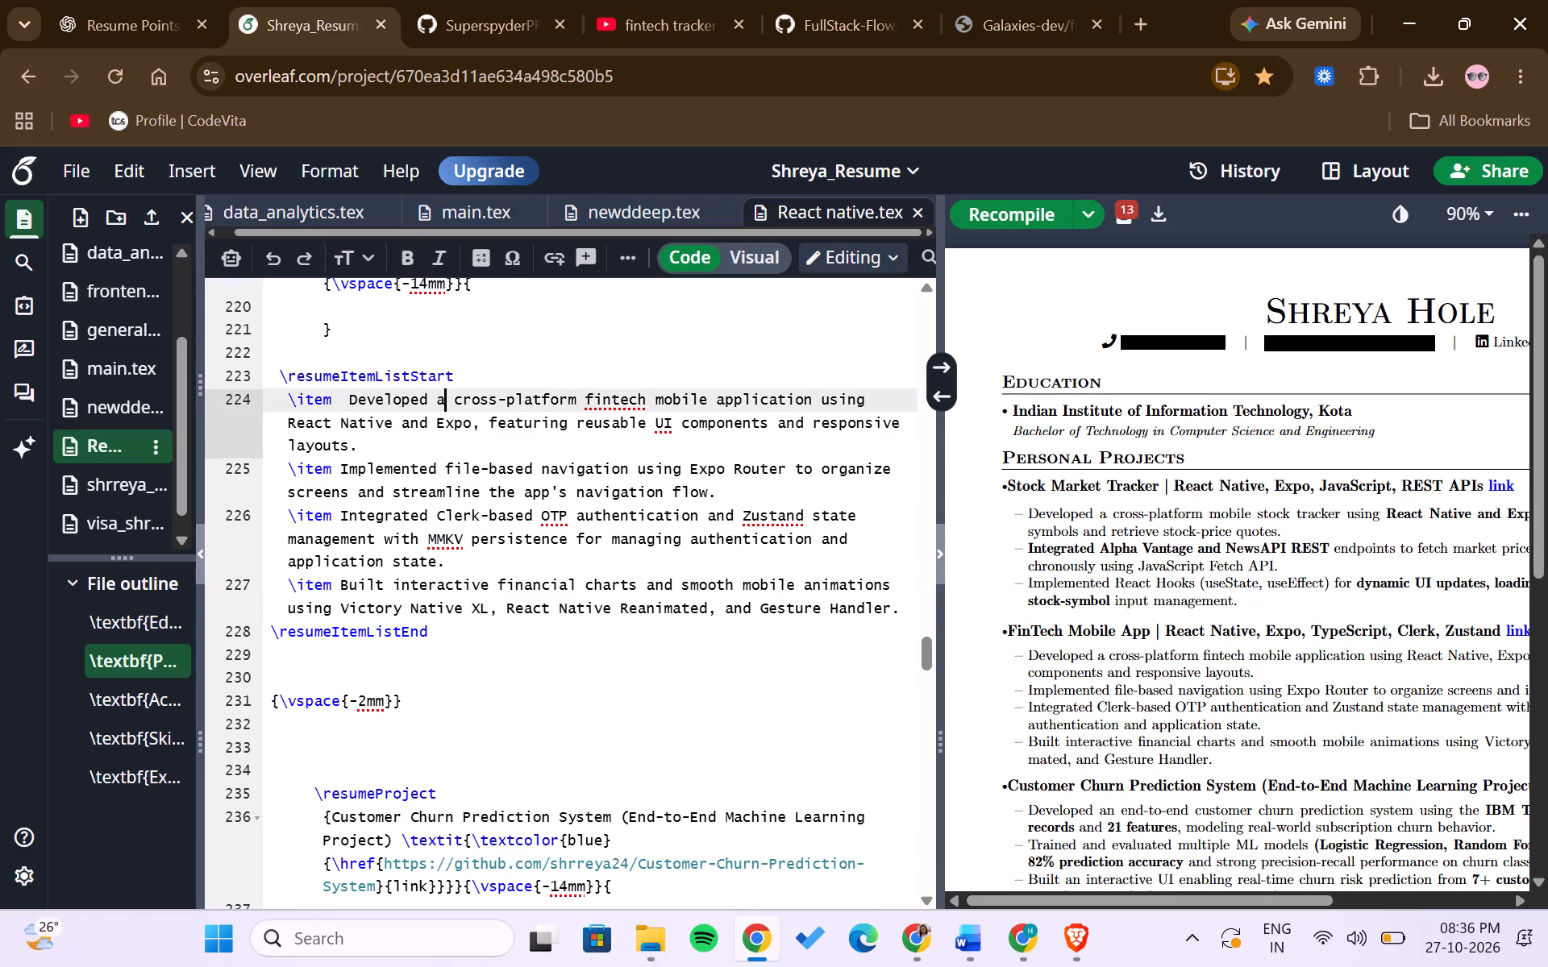
click(285, 425)
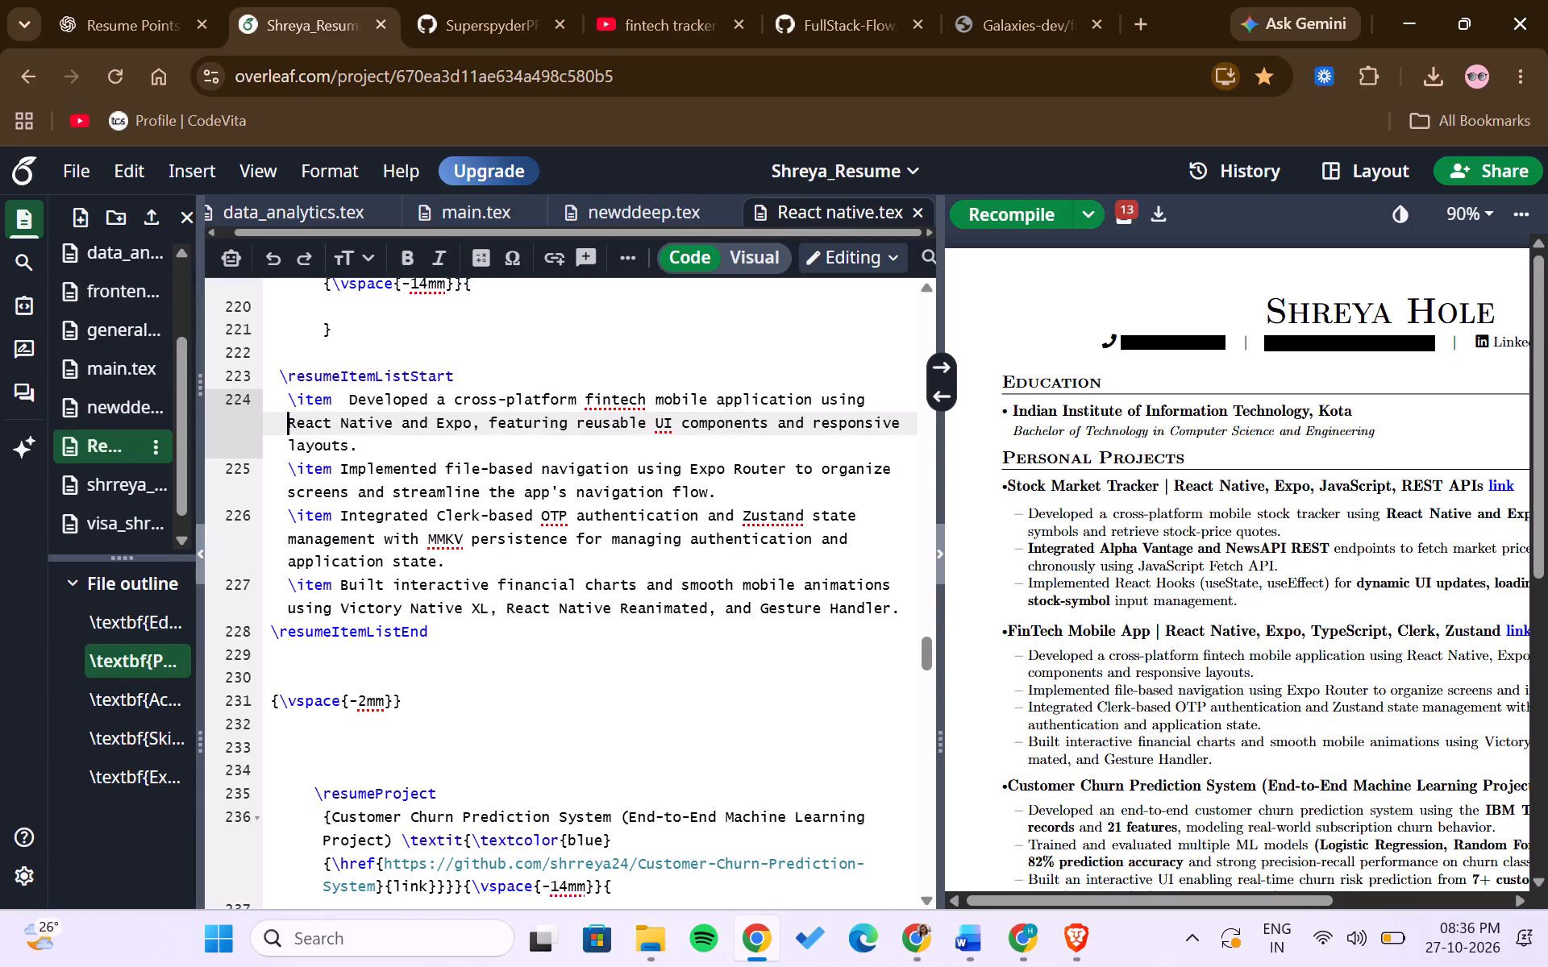
key(ctrl+v)
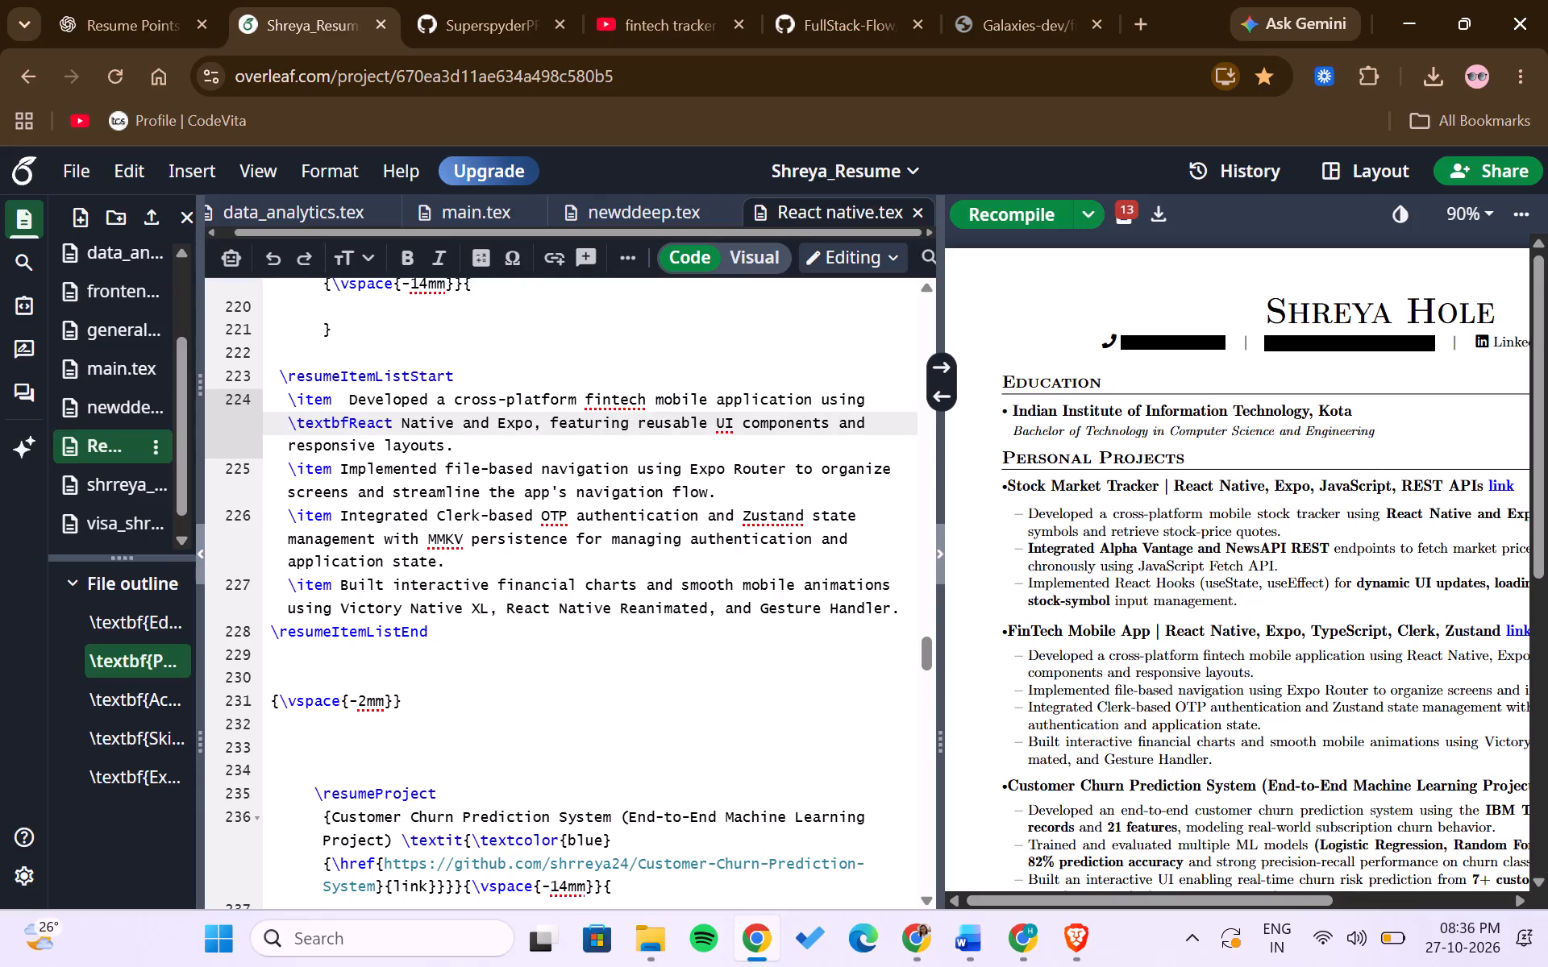
key(shift+braceleft)
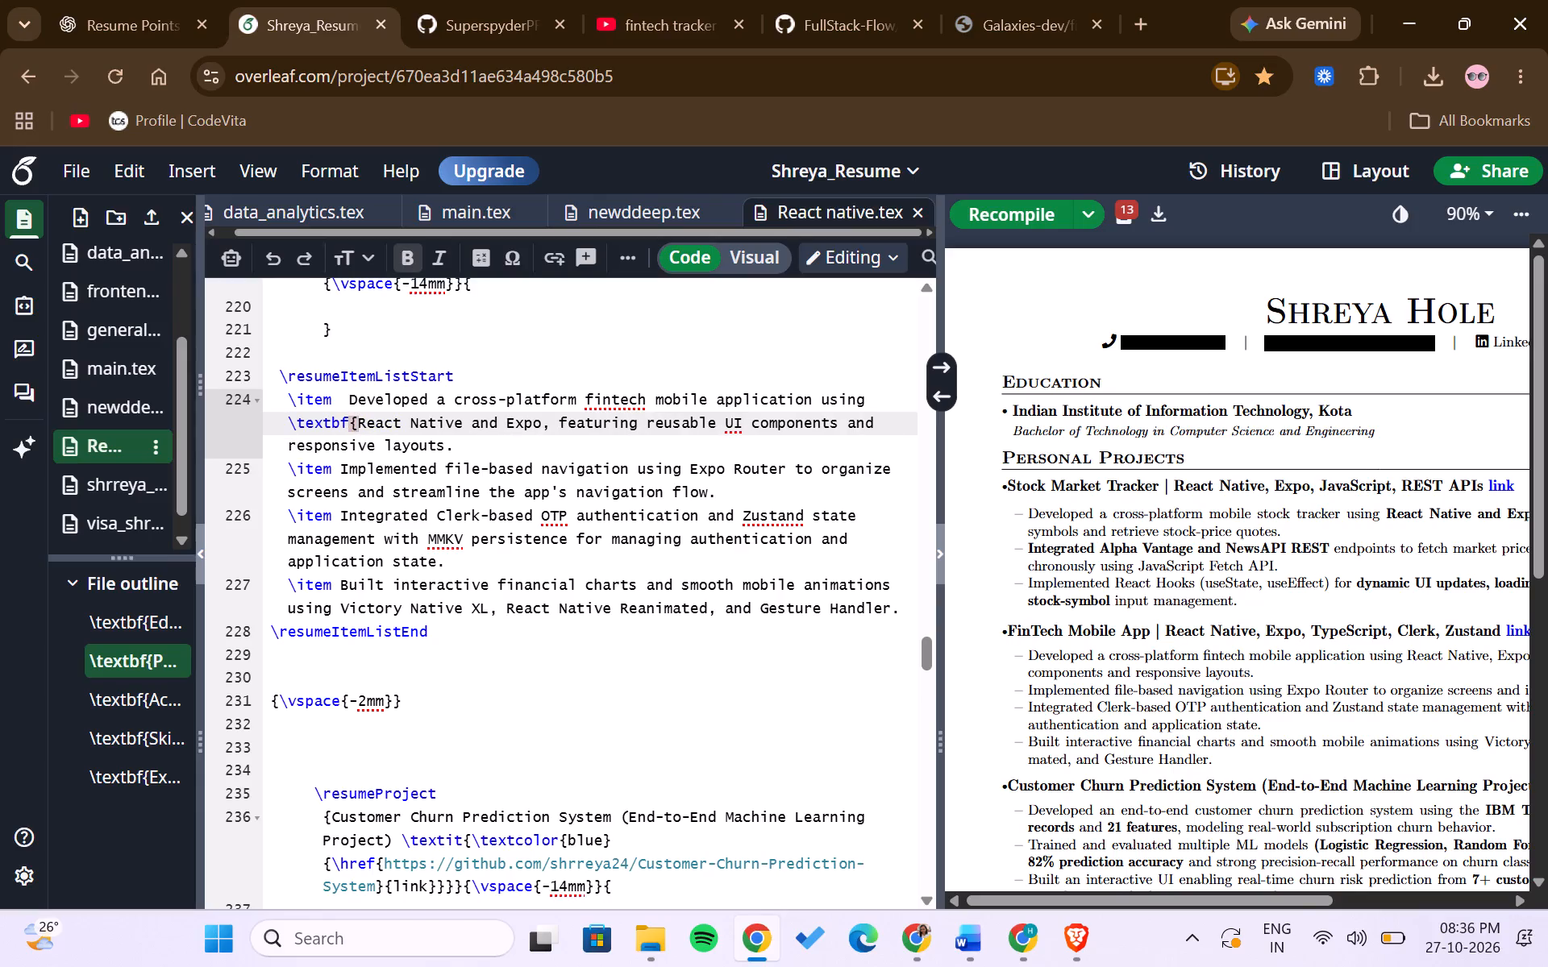
click(549, 425)
key(Left)
key(shift+braceright)
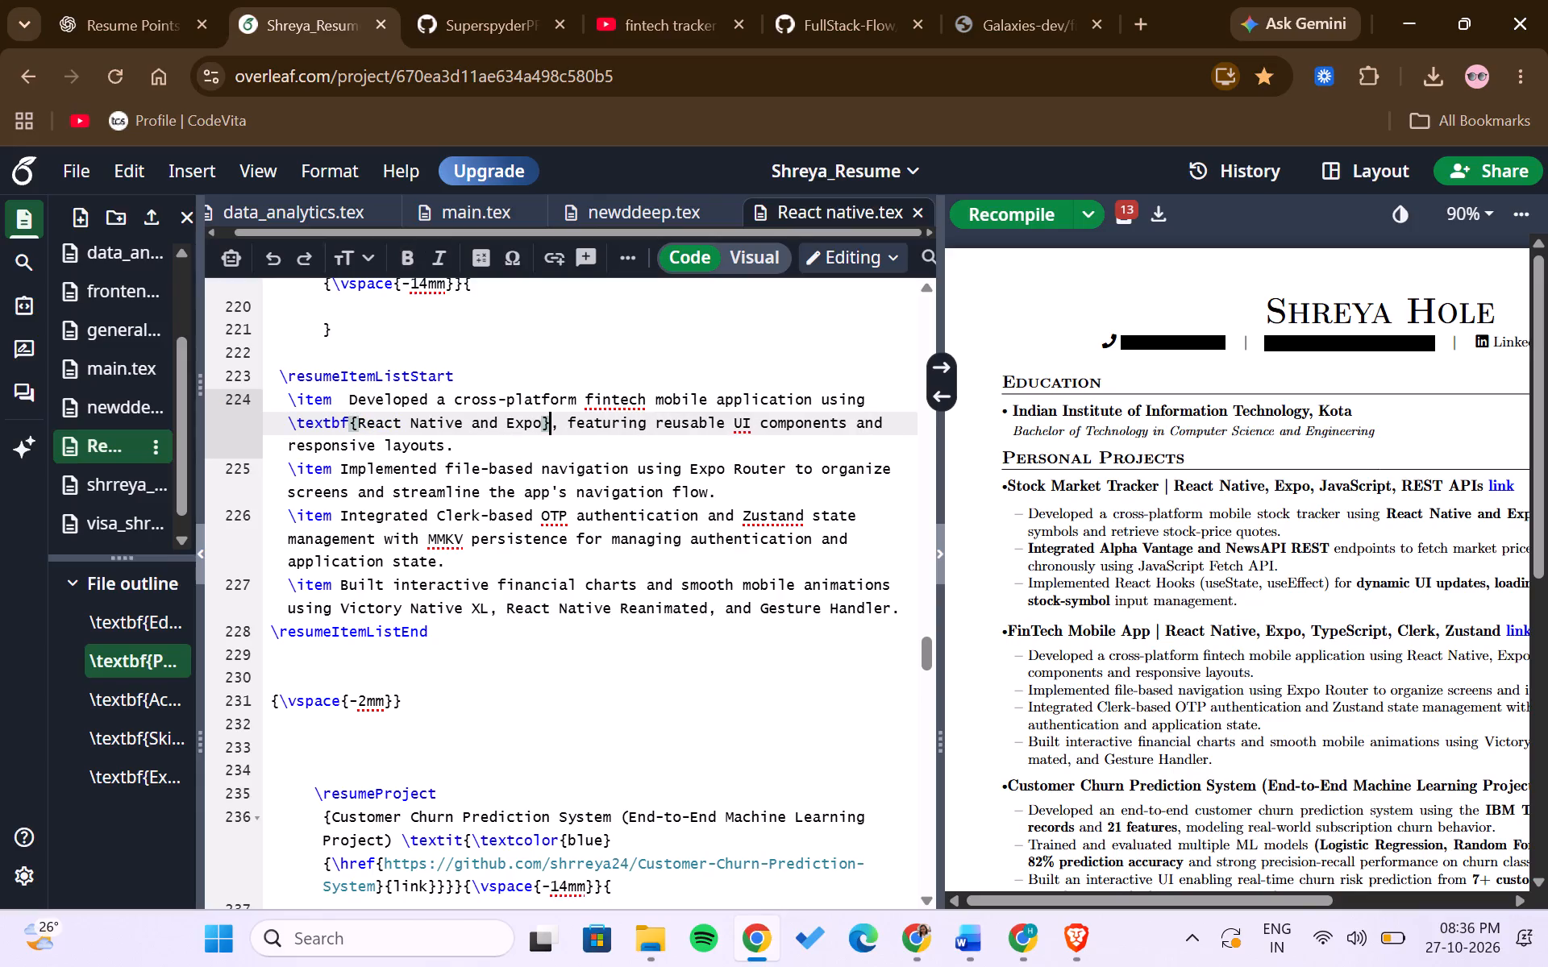
Bold "reusable UI components" in the first FinTech bullet by wrapping it in \textbf{}.
click(654, 425)
key(ctrl+v)
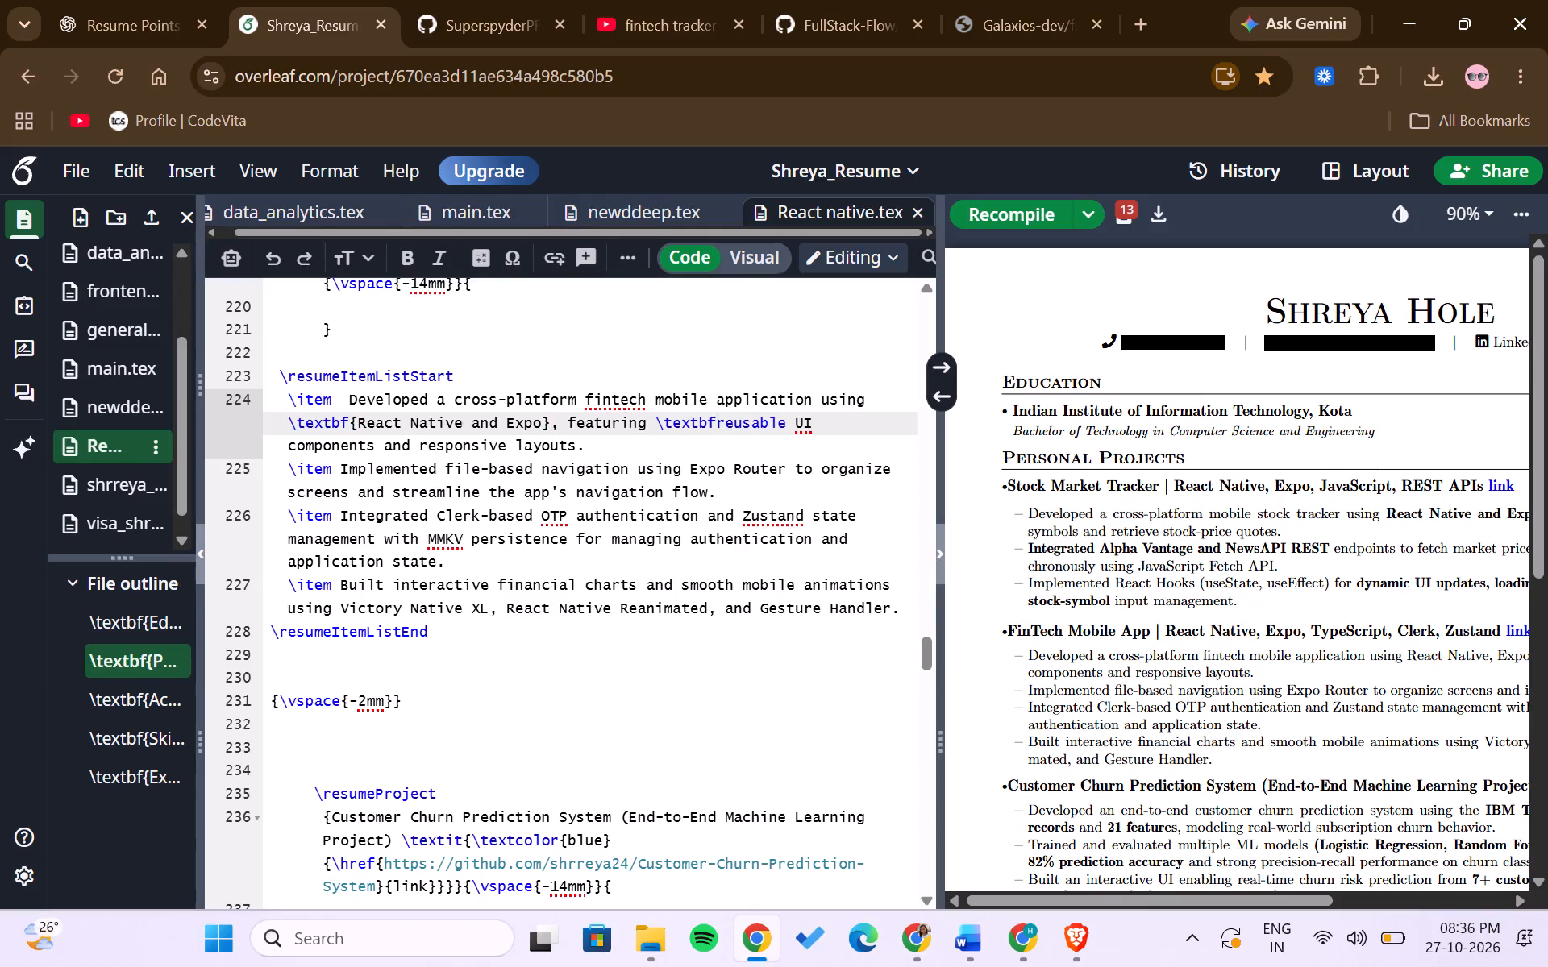
key(shift+braceleft)
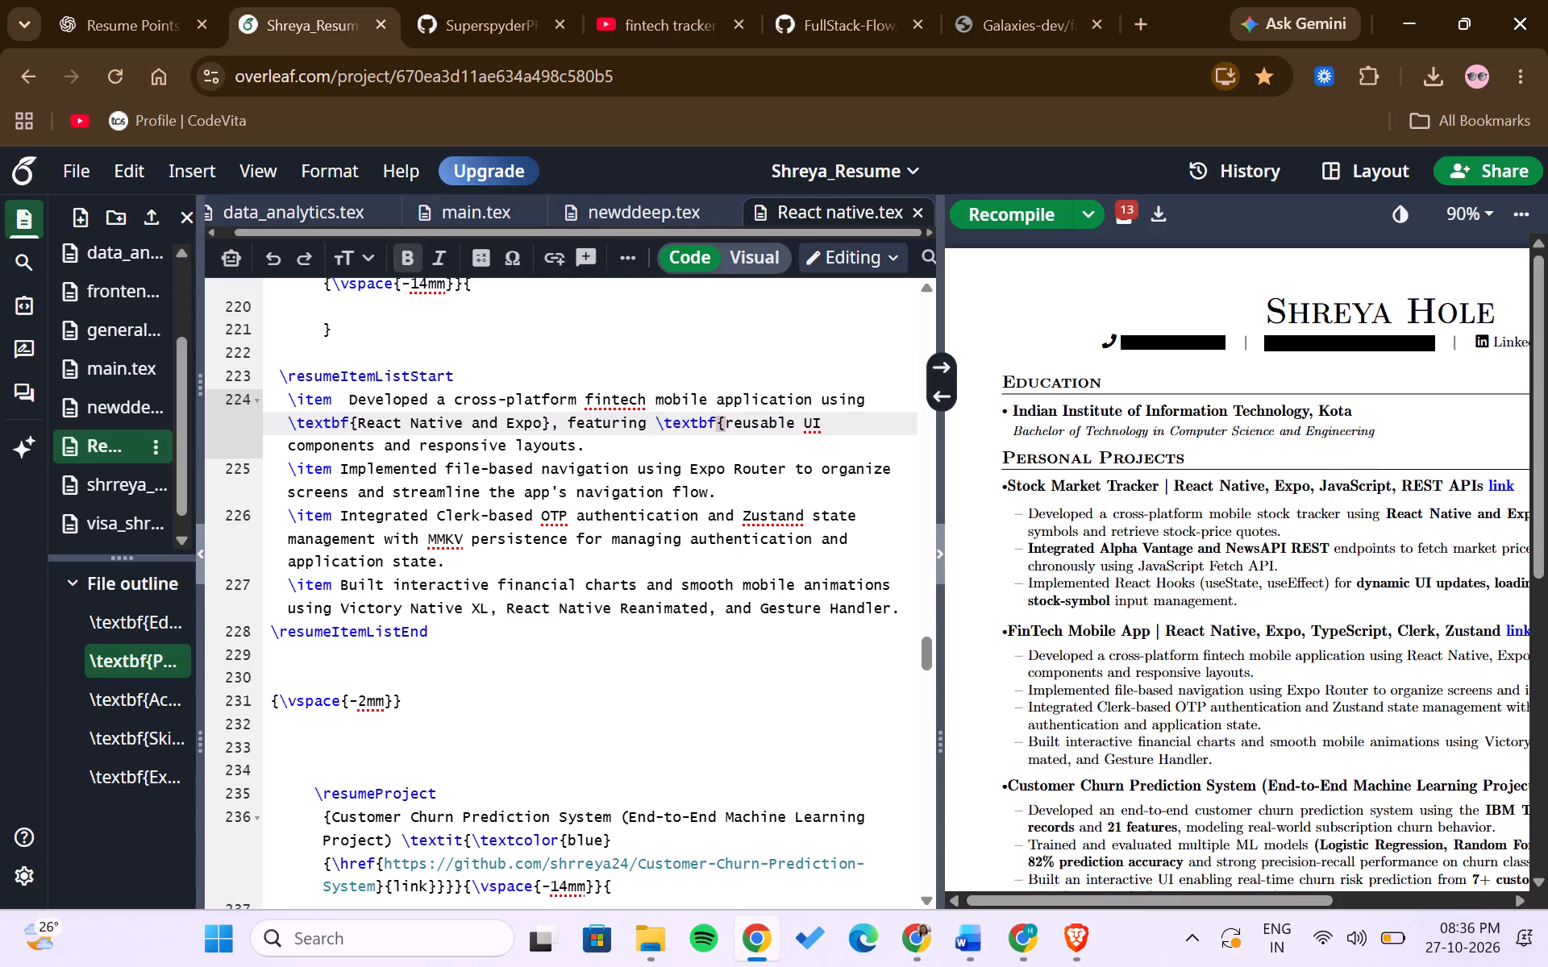
click(374, 444)
key(shift+braceright)
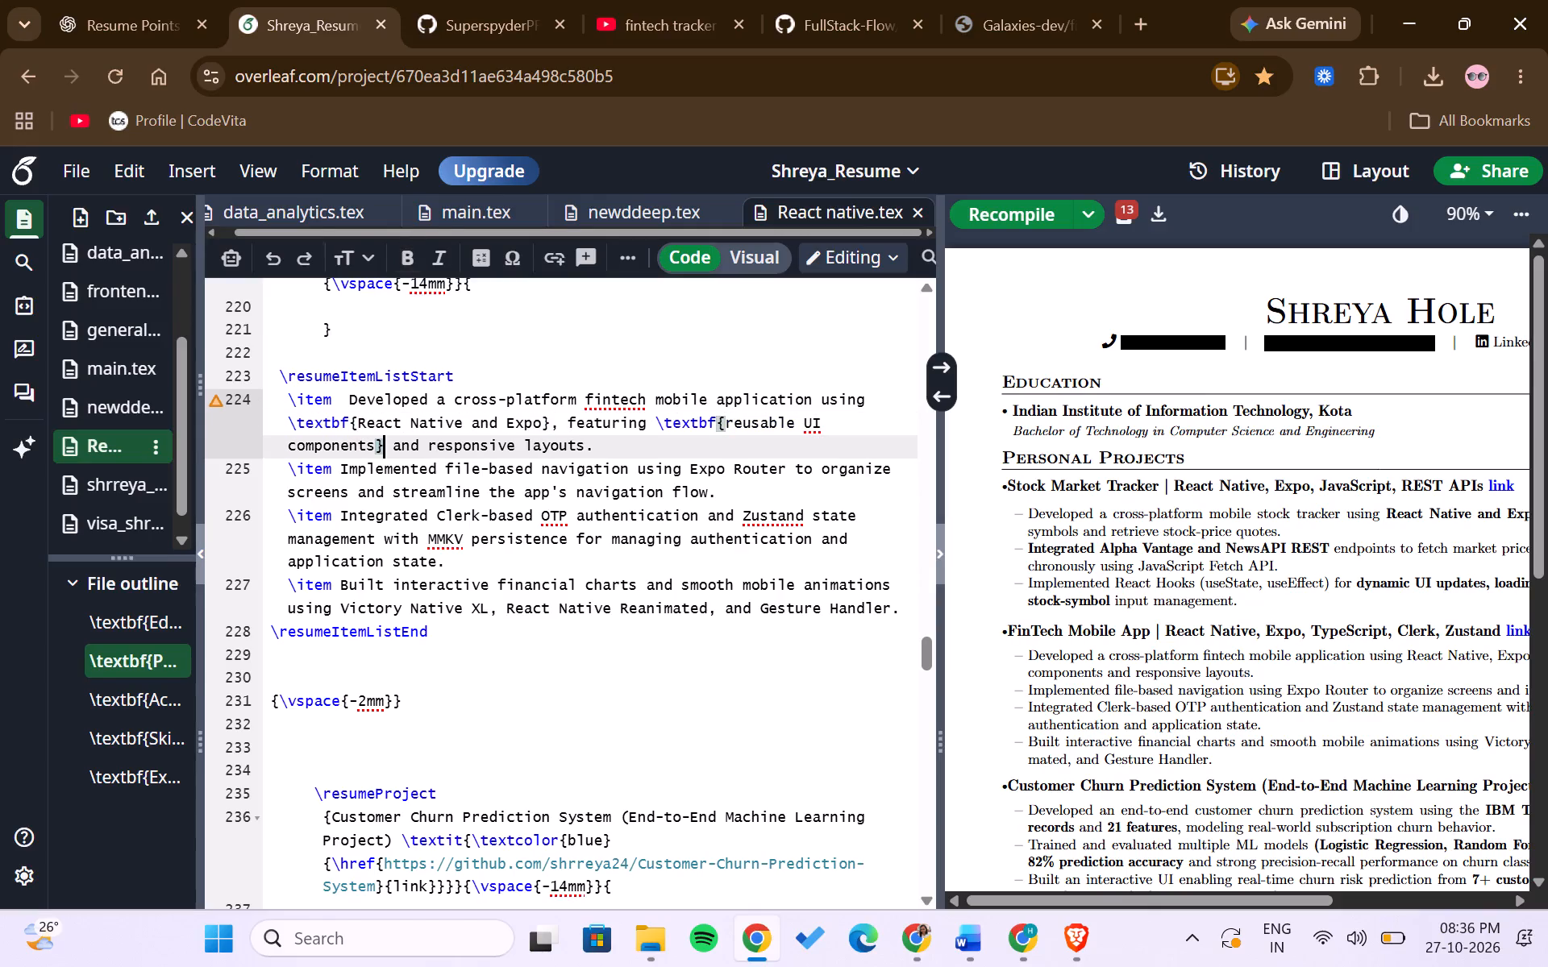
Enclose "responsive layouts" in curly braces at the end of the first FinTech bullet.
click(425, 444)
key(shift+braceleft)
click(598, 445)
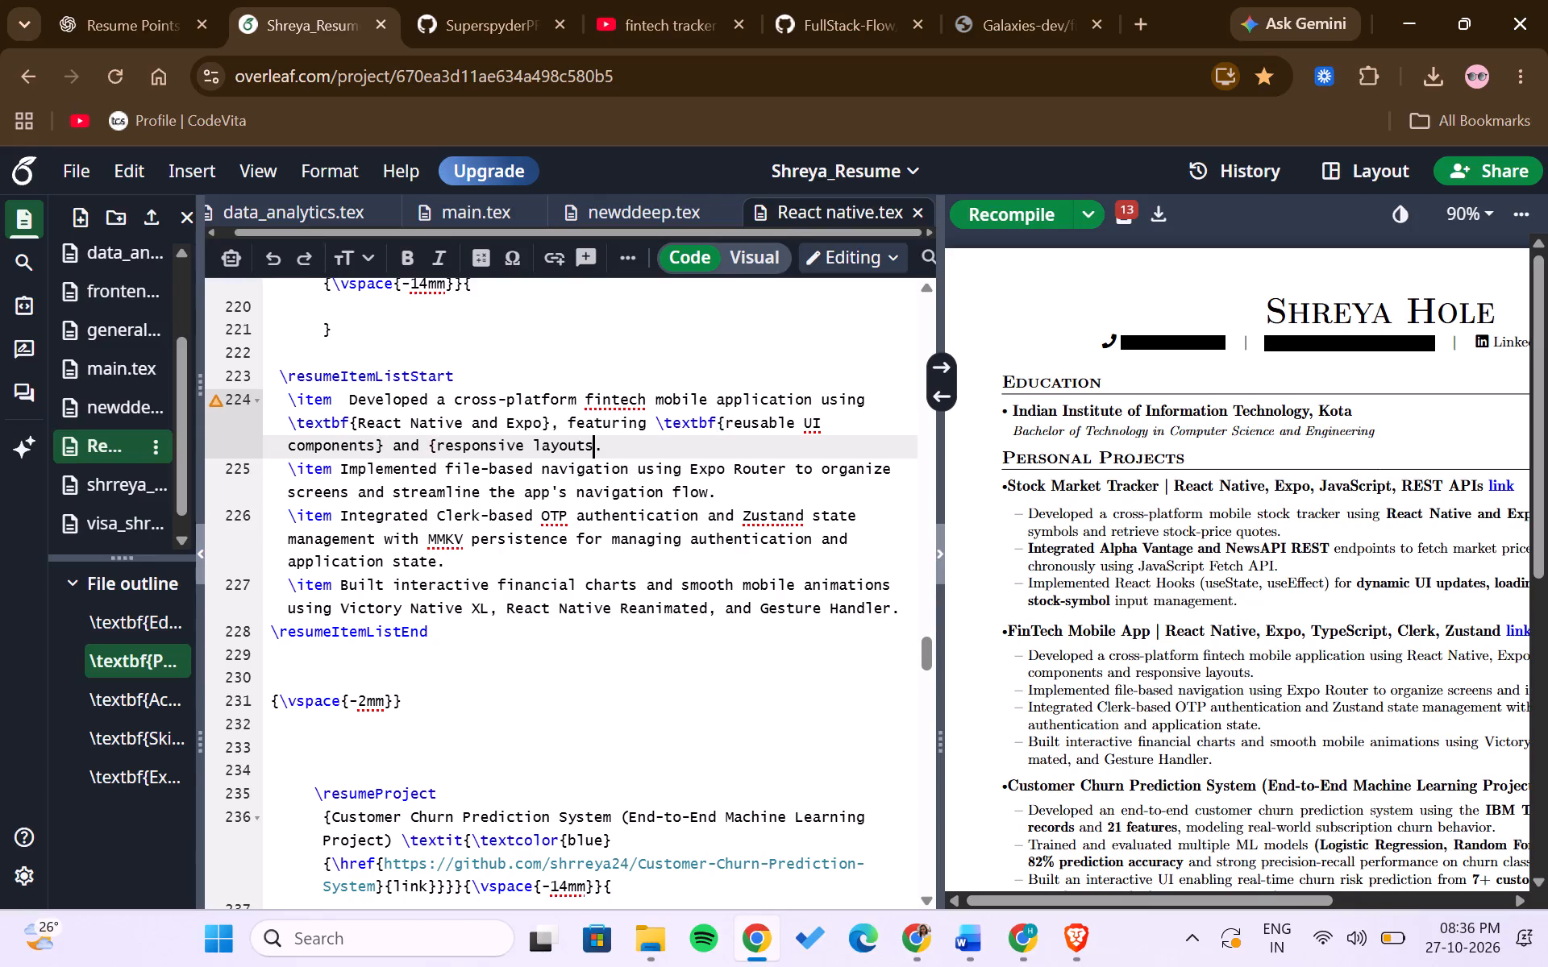
key(shift+braceright)
Bold "Router to organize screens" in the second FinTech bullet by wrapping it in \textbf{}.
click(682, 472)
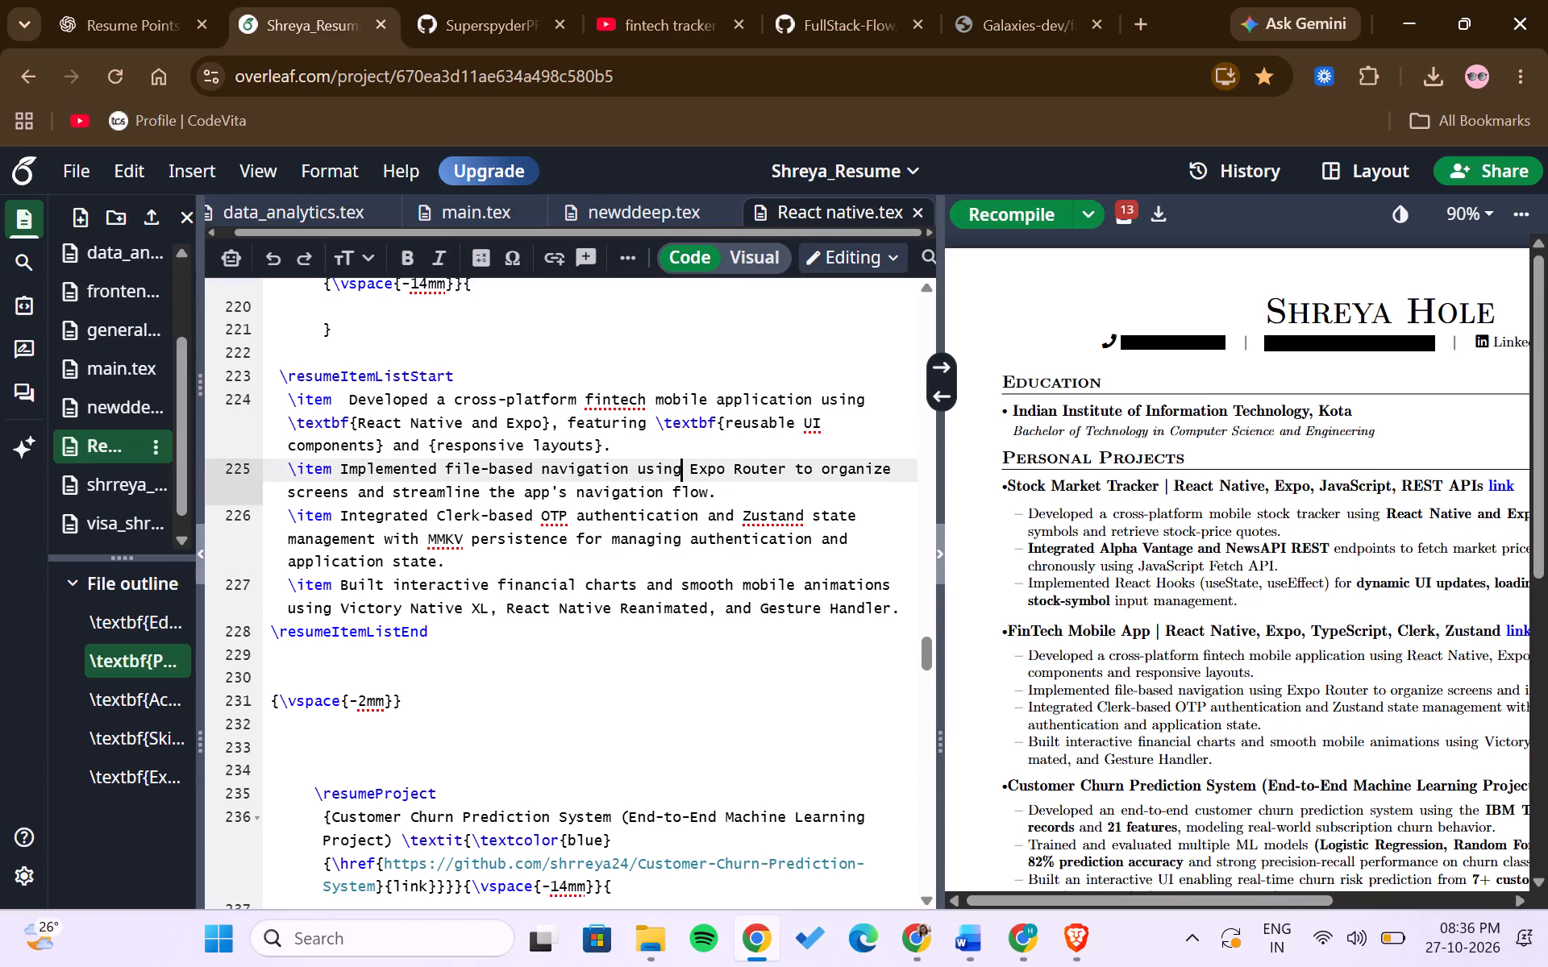
key(ctrl+Right)
key(Right)
key(ctrl+v)
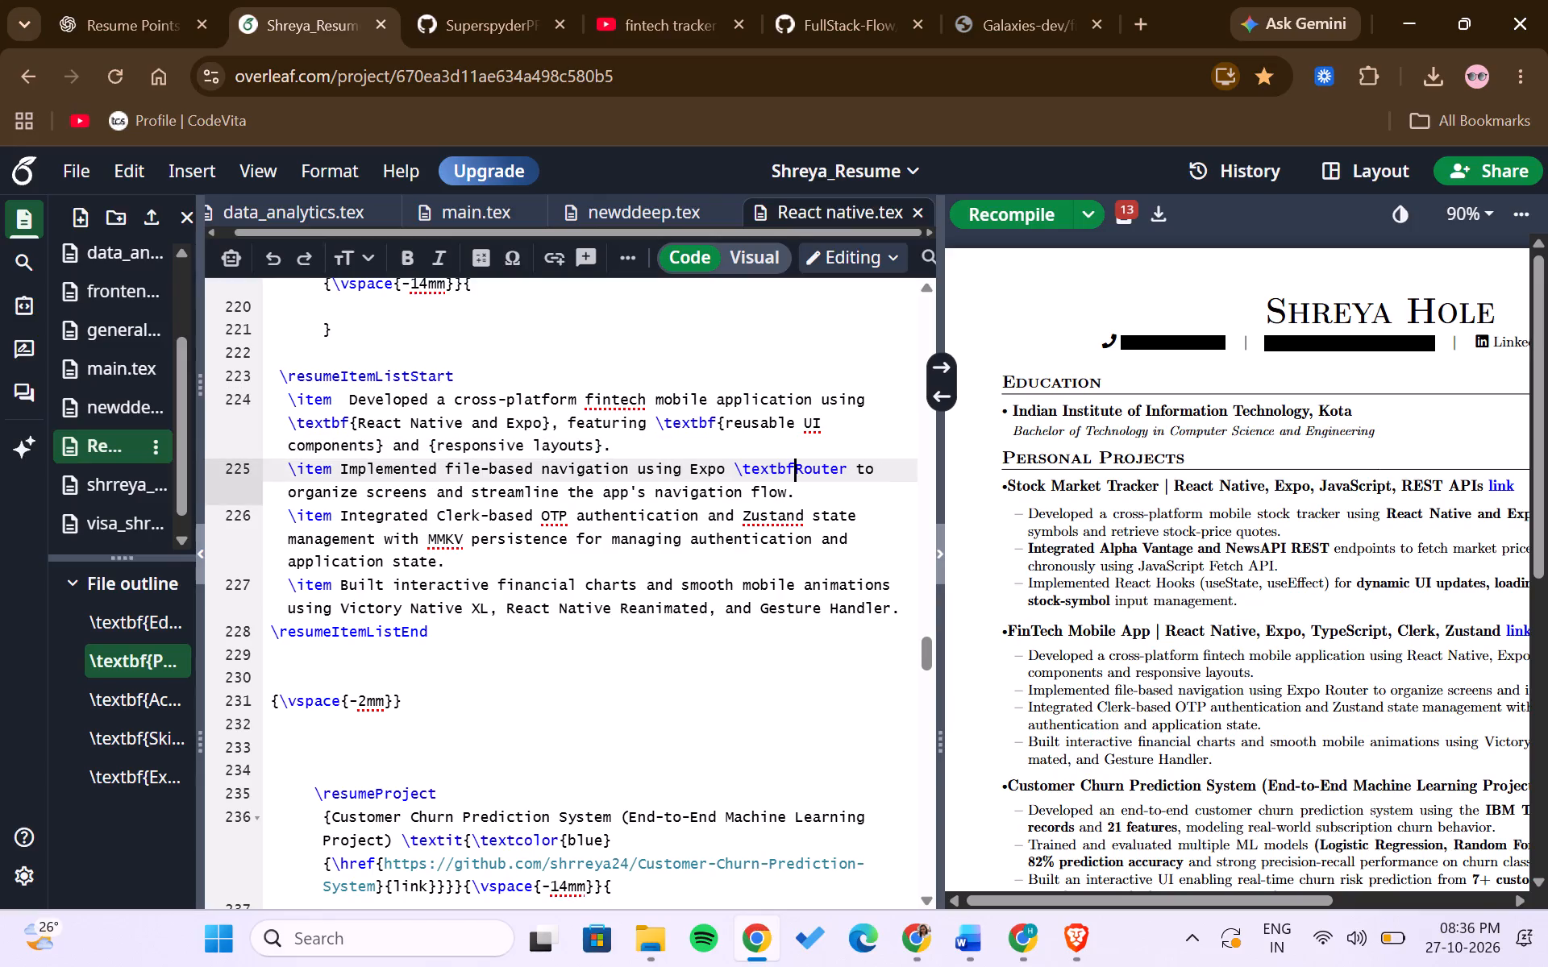
key(shift+braceleft)
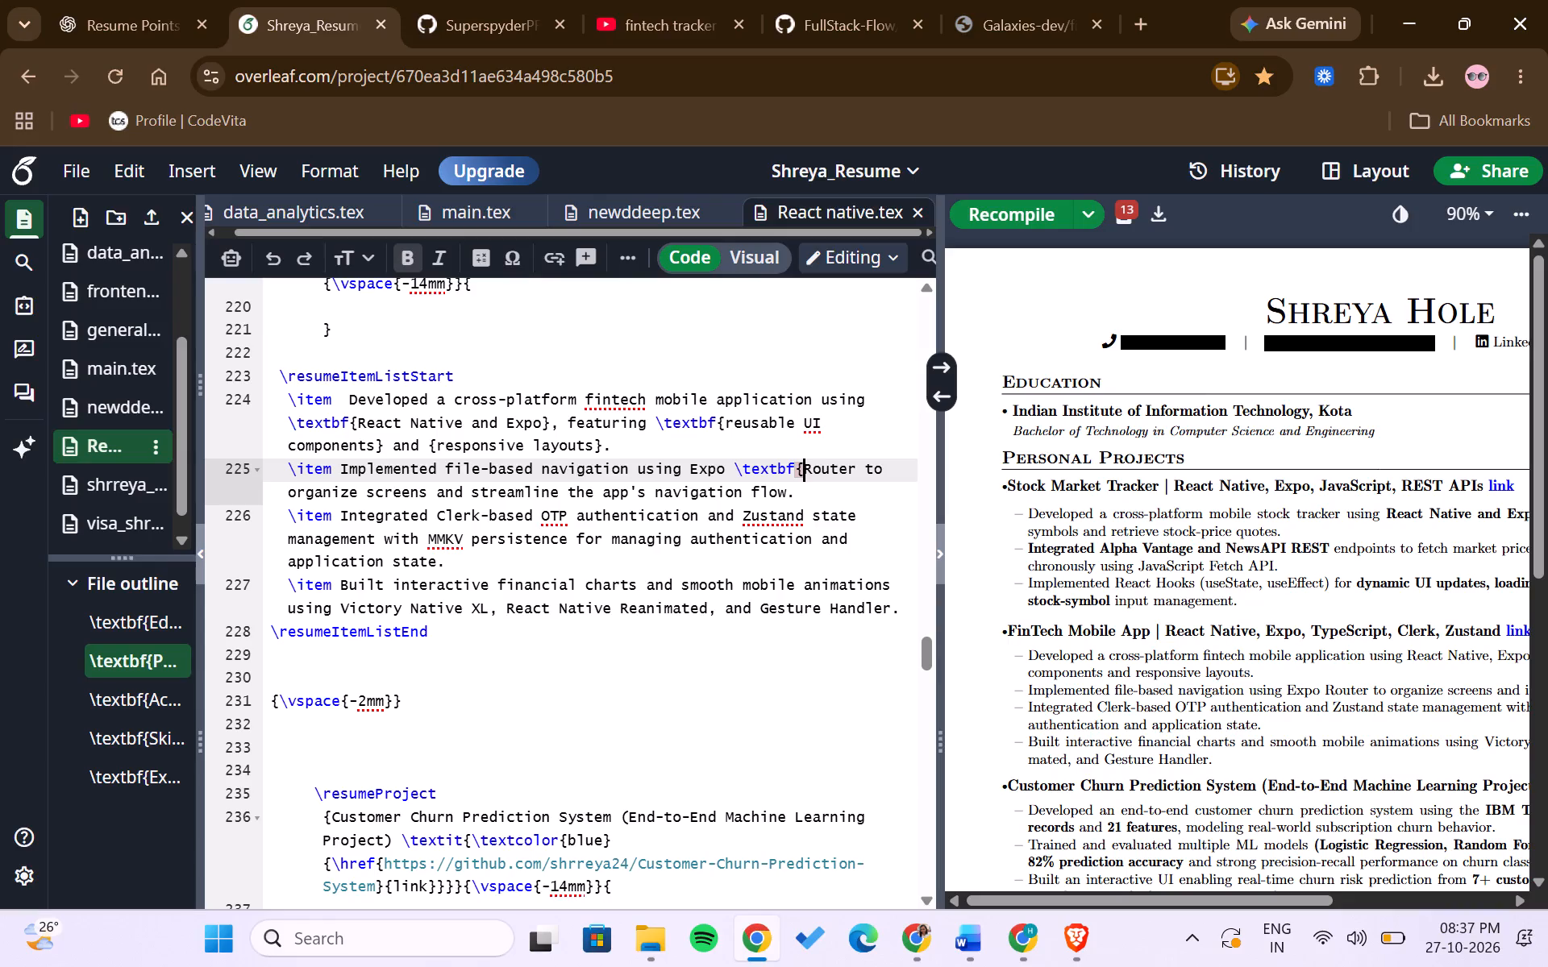
click(422, 483)
key(Right)
key(shift+braceright)
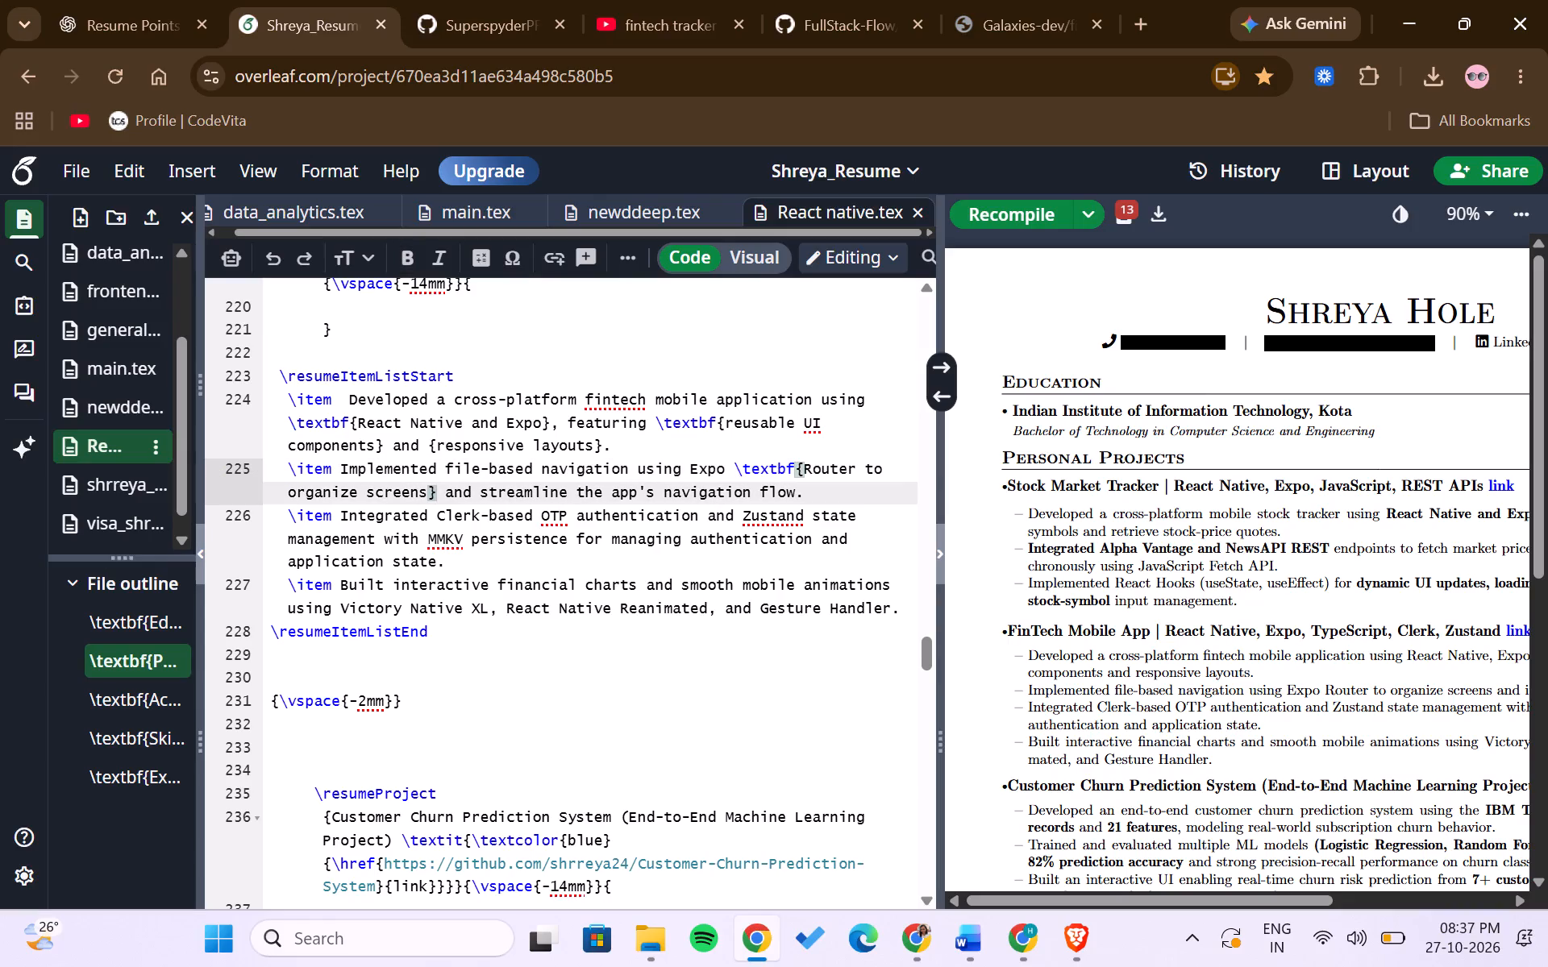
Enclose "Clerk-based OTP authentication" in curly braces in the third FinTech bullet.
click(435, 516)
key(shift+braceleft)
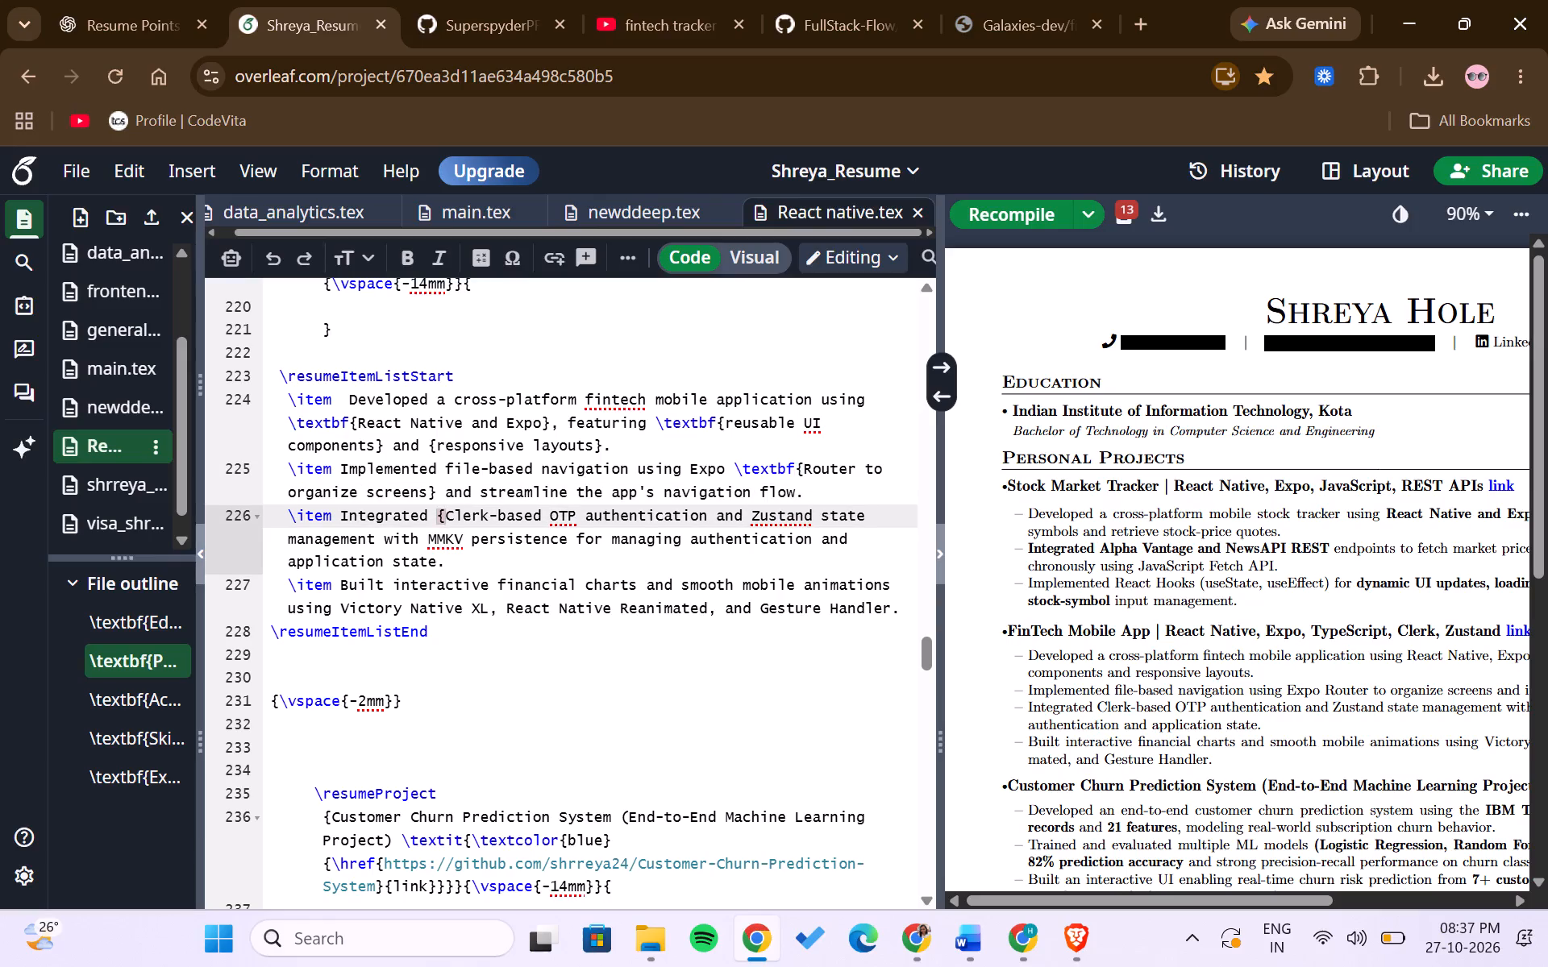
click(576, 512)
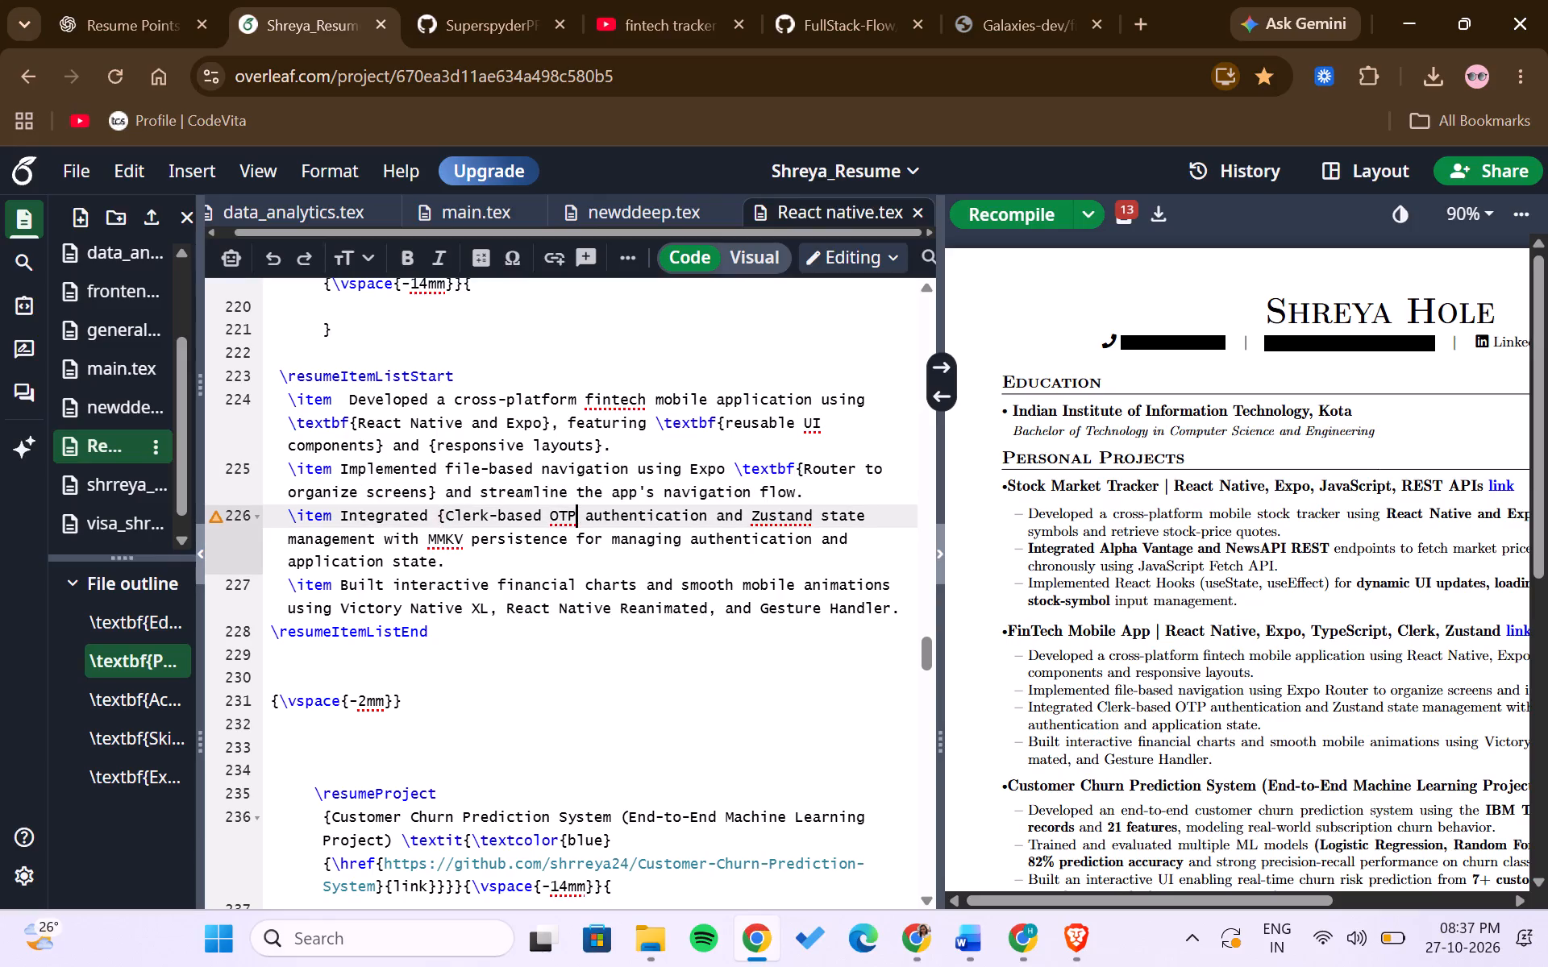
click(707, 516)
key(shift+braceright)
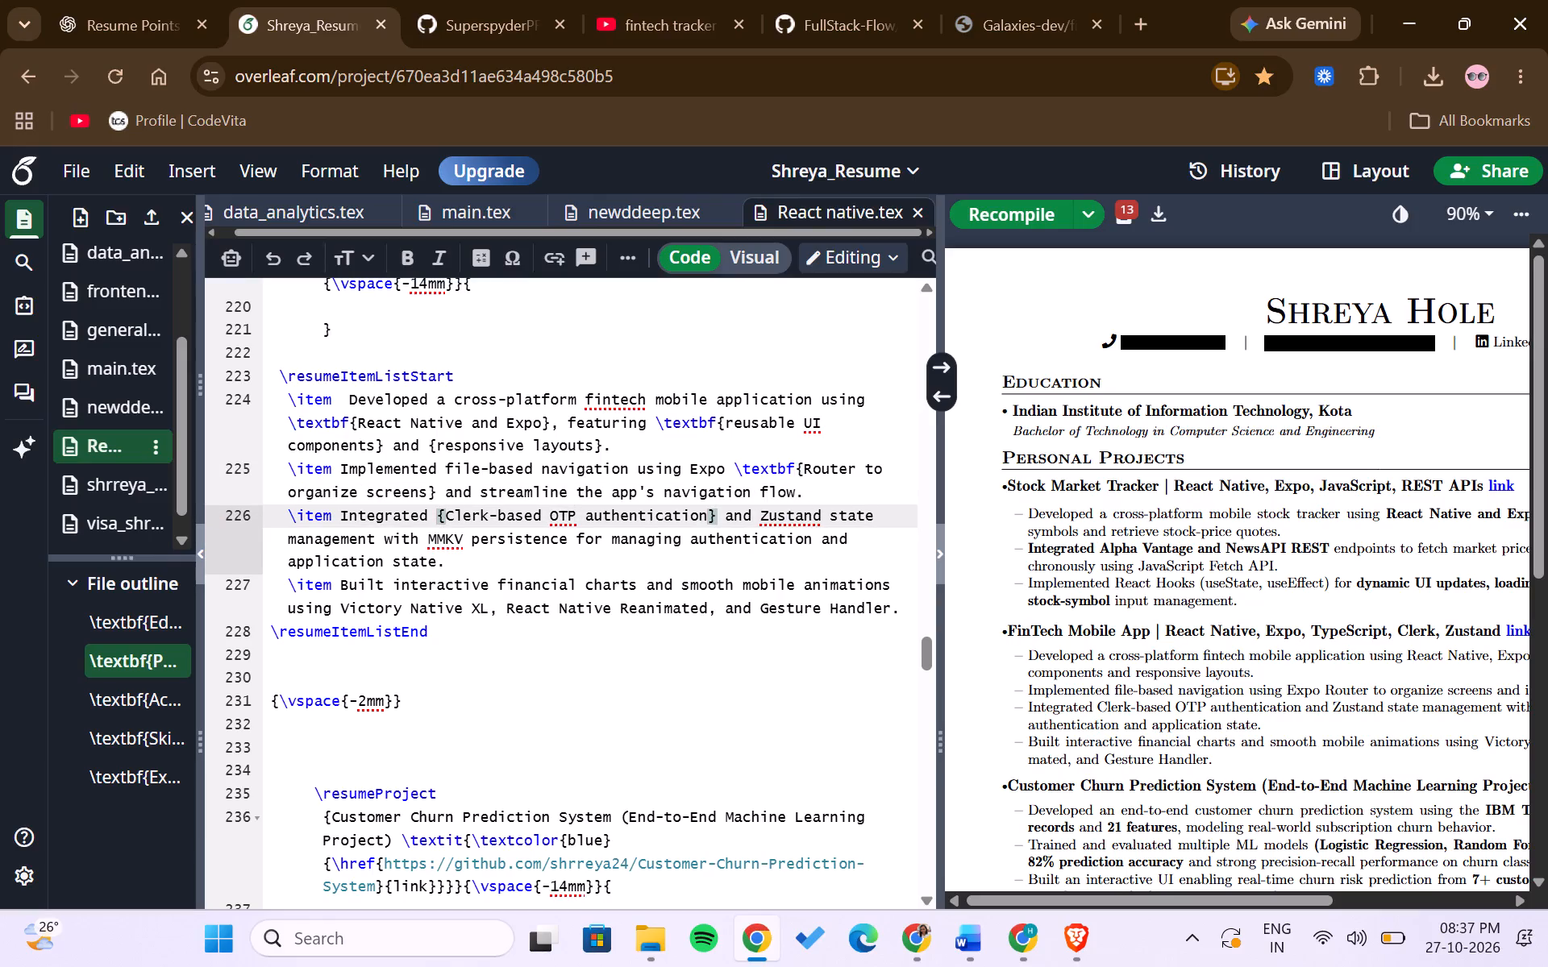
Enclose "Zustand state" in curly braces in the third FinTech bullet.
click(759, 513)
key(shift+braceleft)
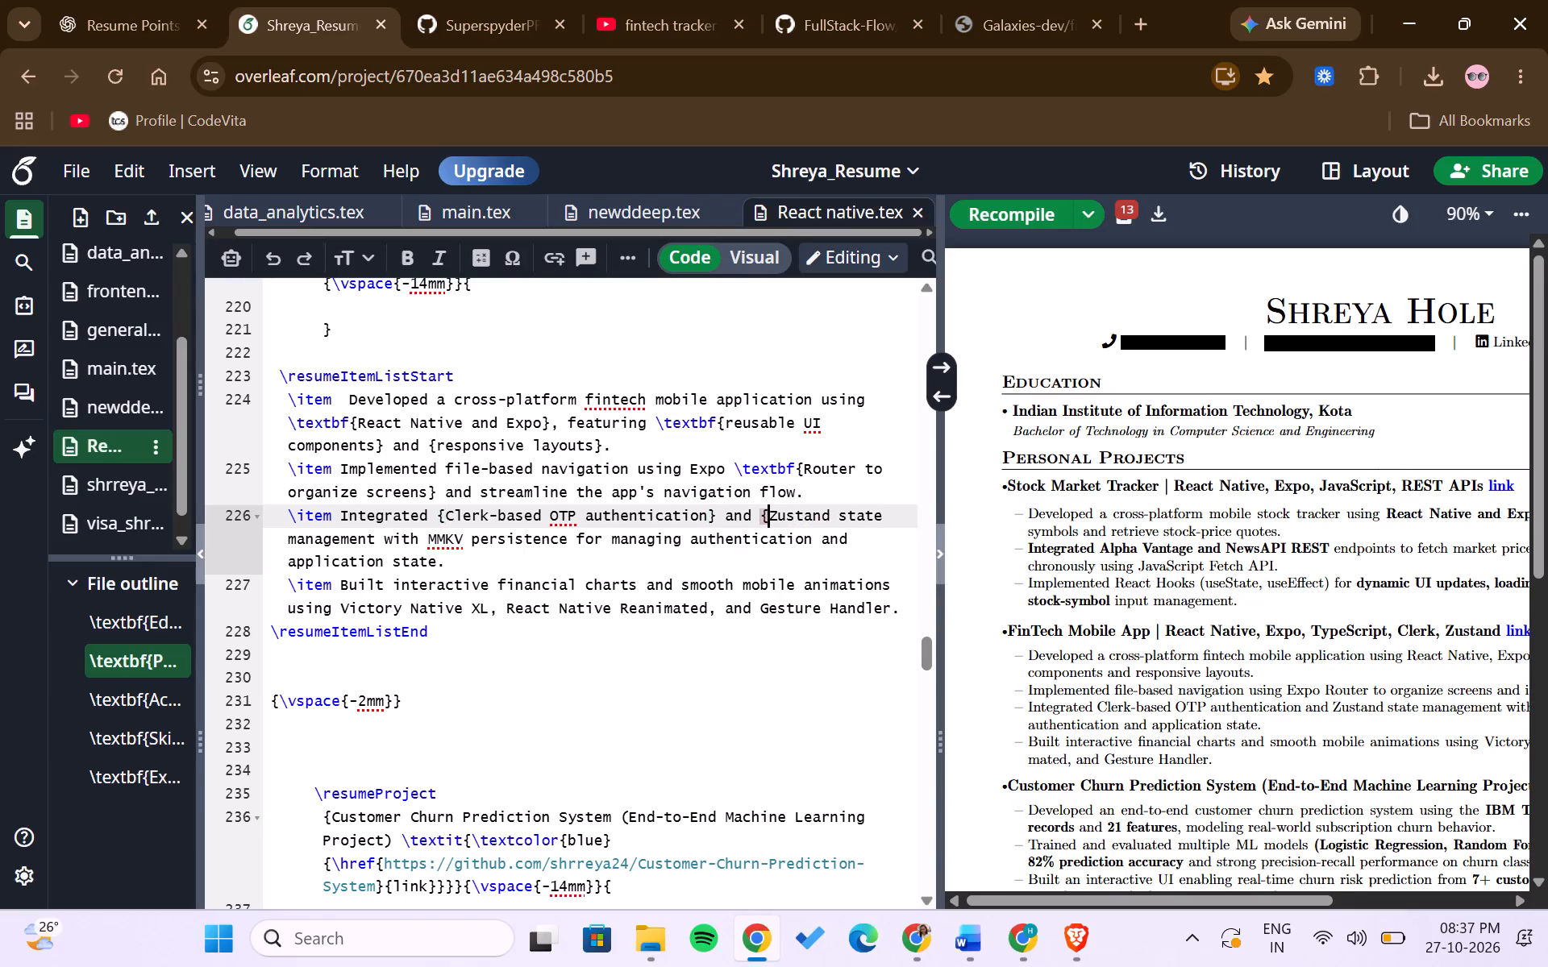
click(894, 509)
key(Left)
key(shift+braceright)
Enclose "MMKV persistence" in curly braces in the third FinTech bullet.
click(431, 549)
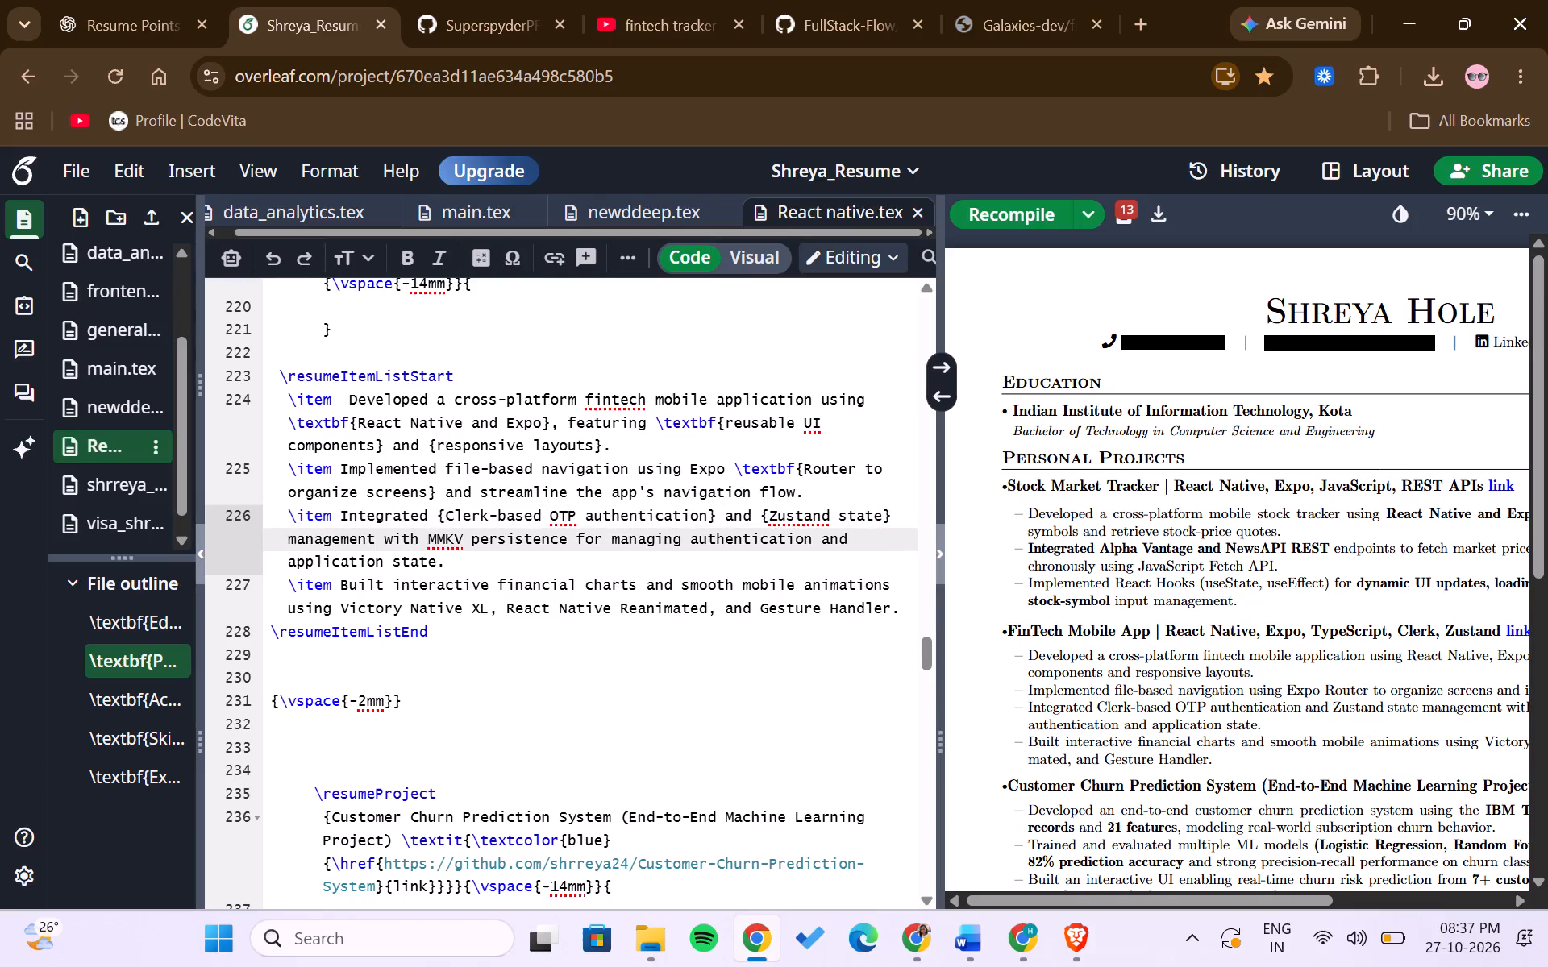
key(shift+braceleft)
click(572, 538)
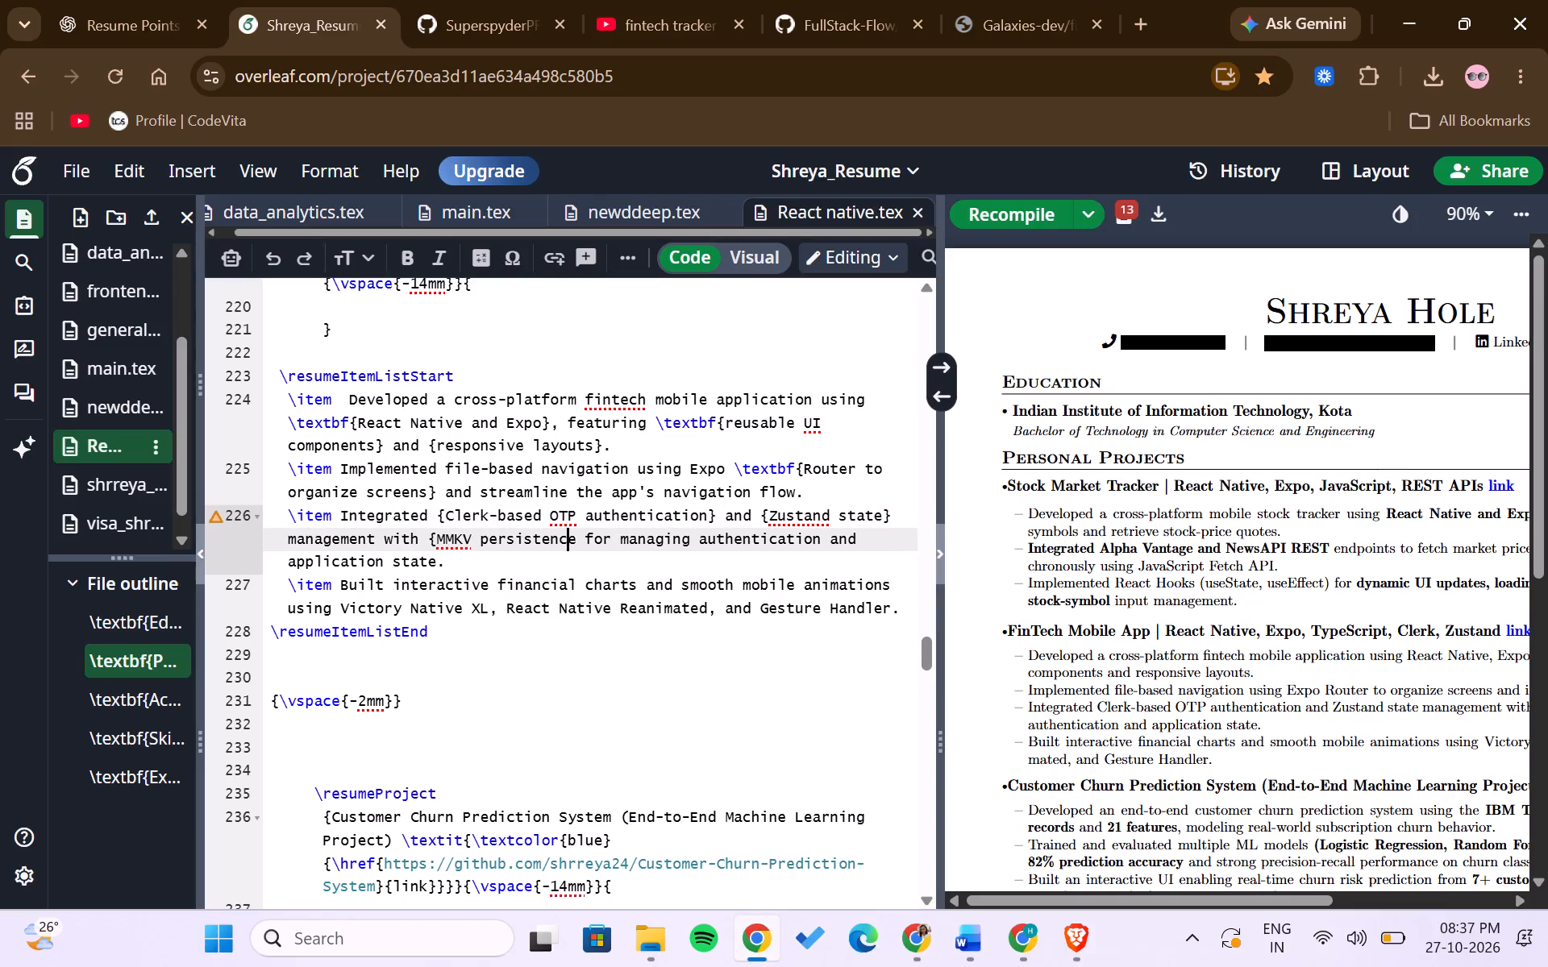
key(Right)
key(shift+braceright)
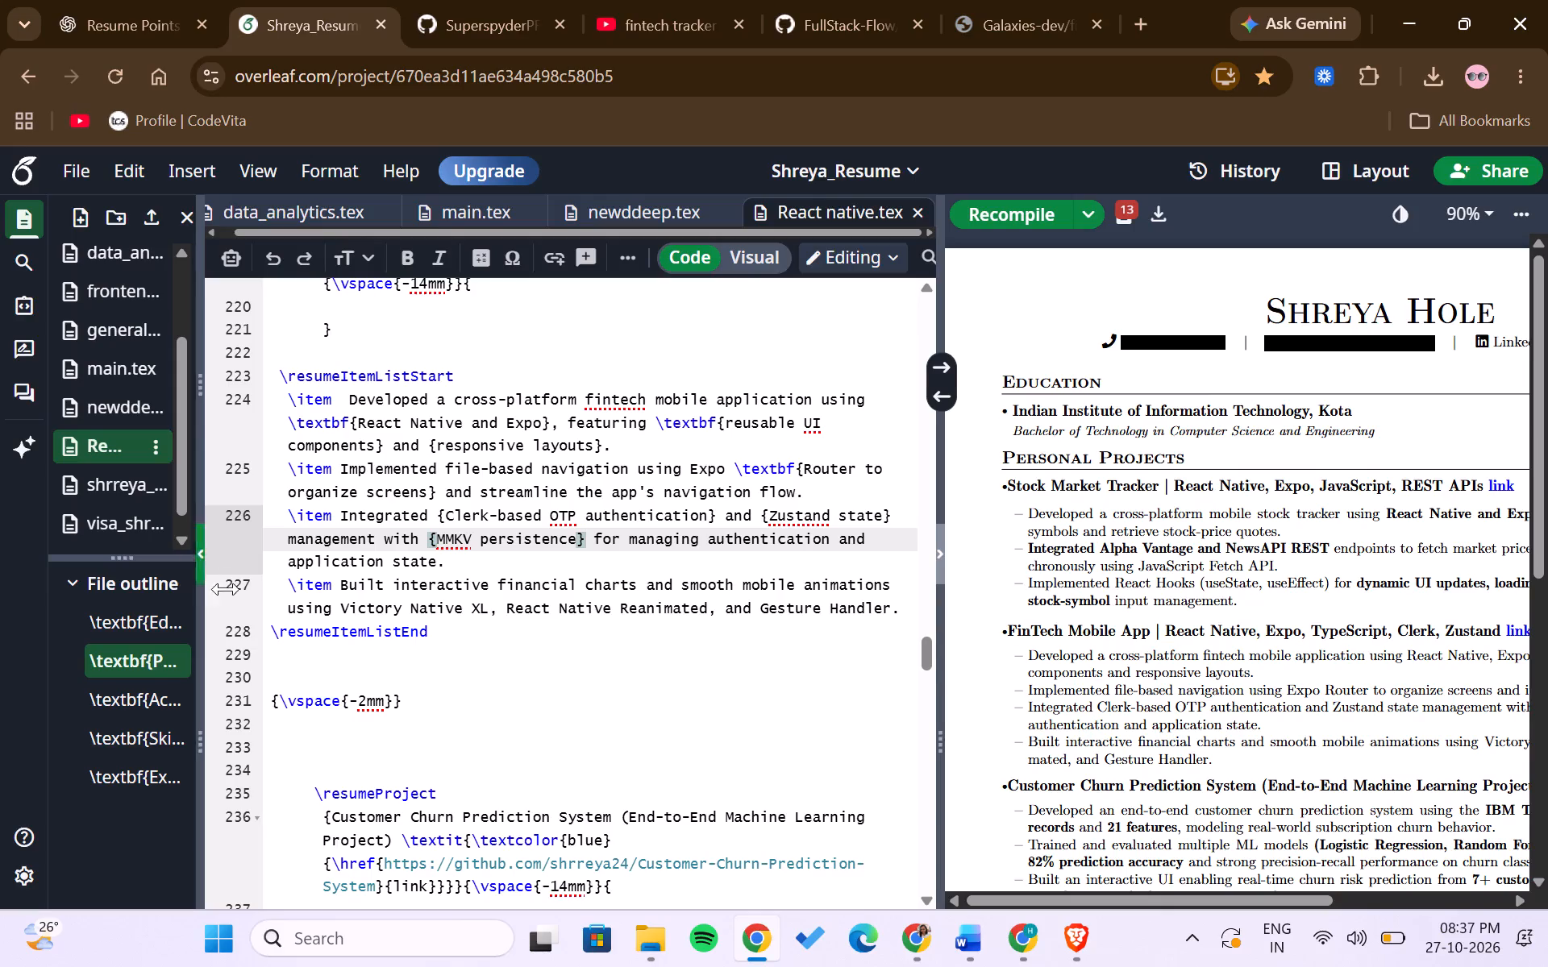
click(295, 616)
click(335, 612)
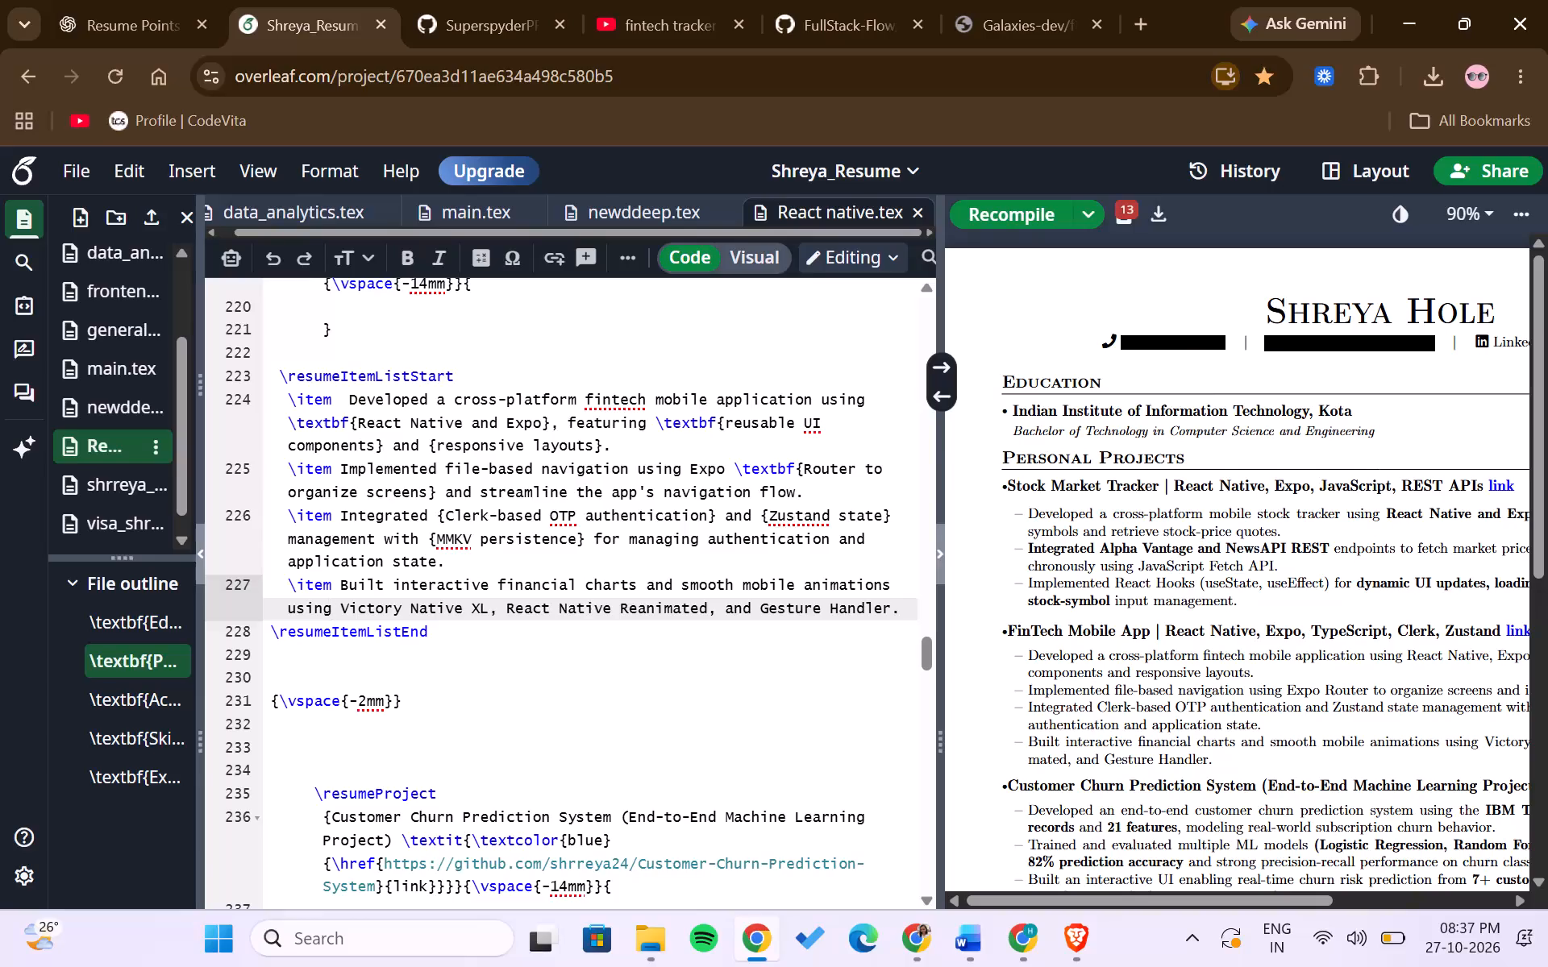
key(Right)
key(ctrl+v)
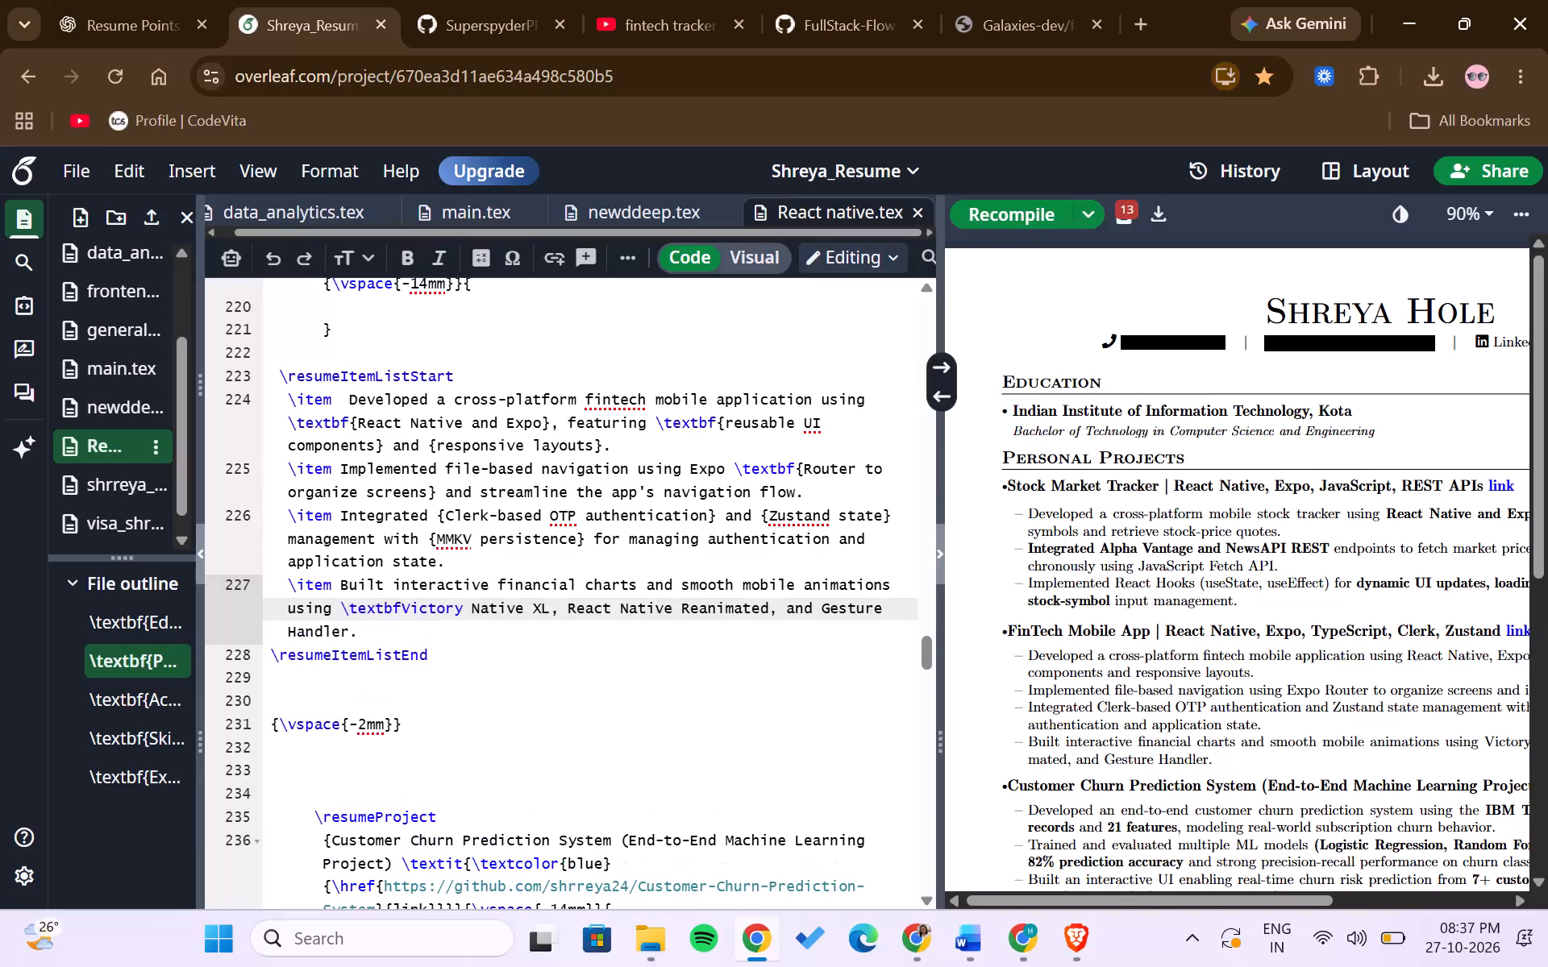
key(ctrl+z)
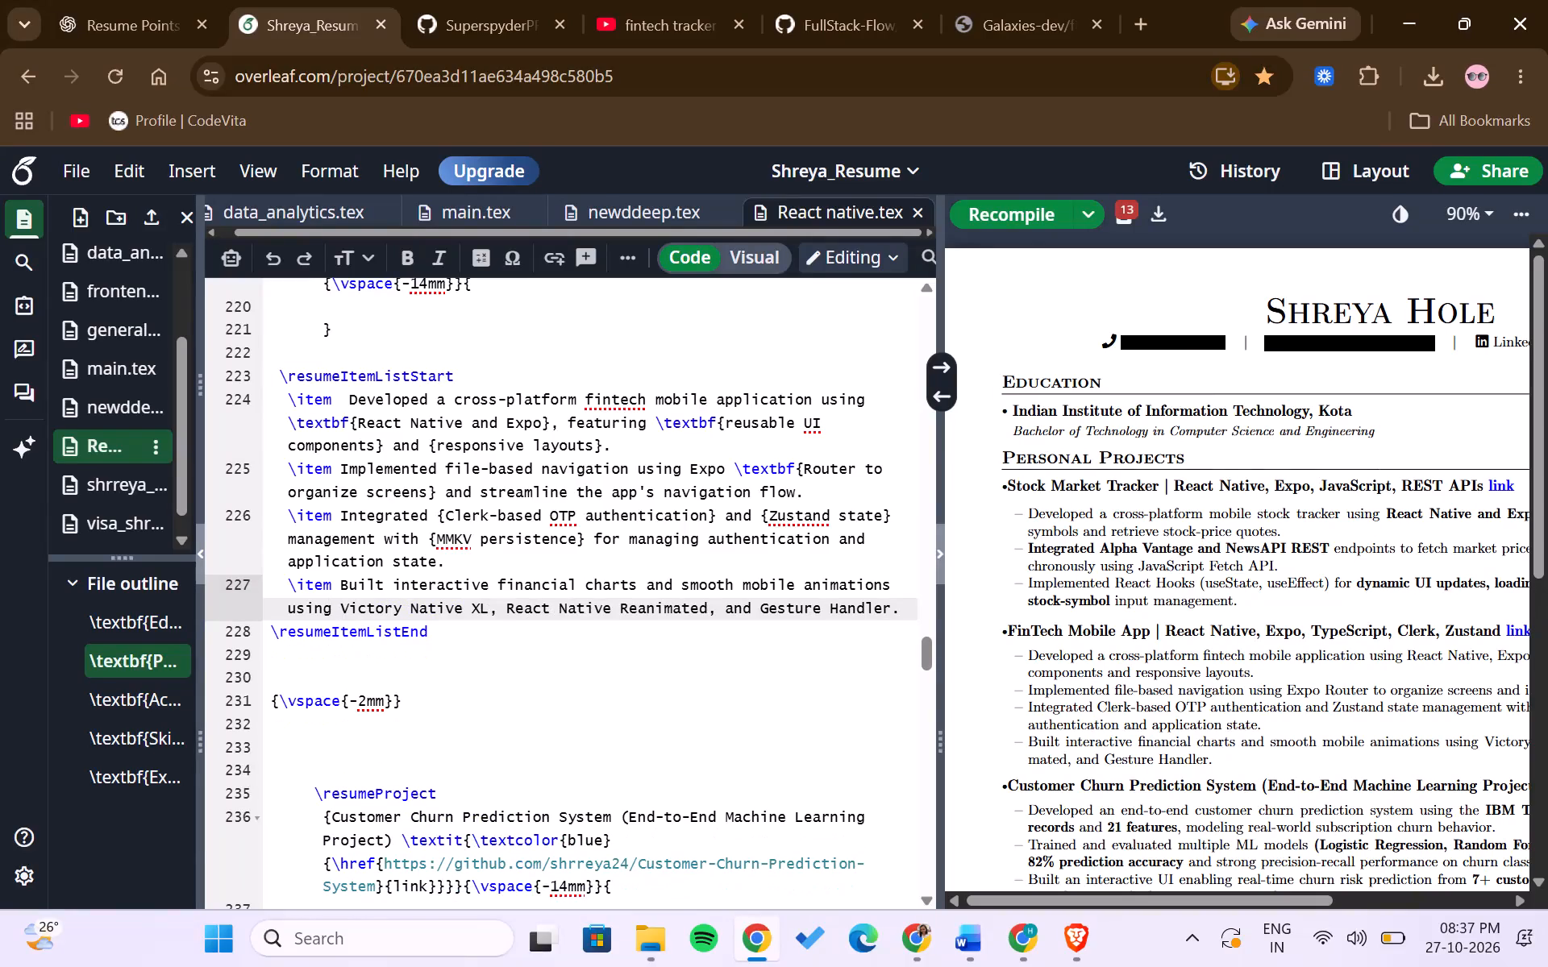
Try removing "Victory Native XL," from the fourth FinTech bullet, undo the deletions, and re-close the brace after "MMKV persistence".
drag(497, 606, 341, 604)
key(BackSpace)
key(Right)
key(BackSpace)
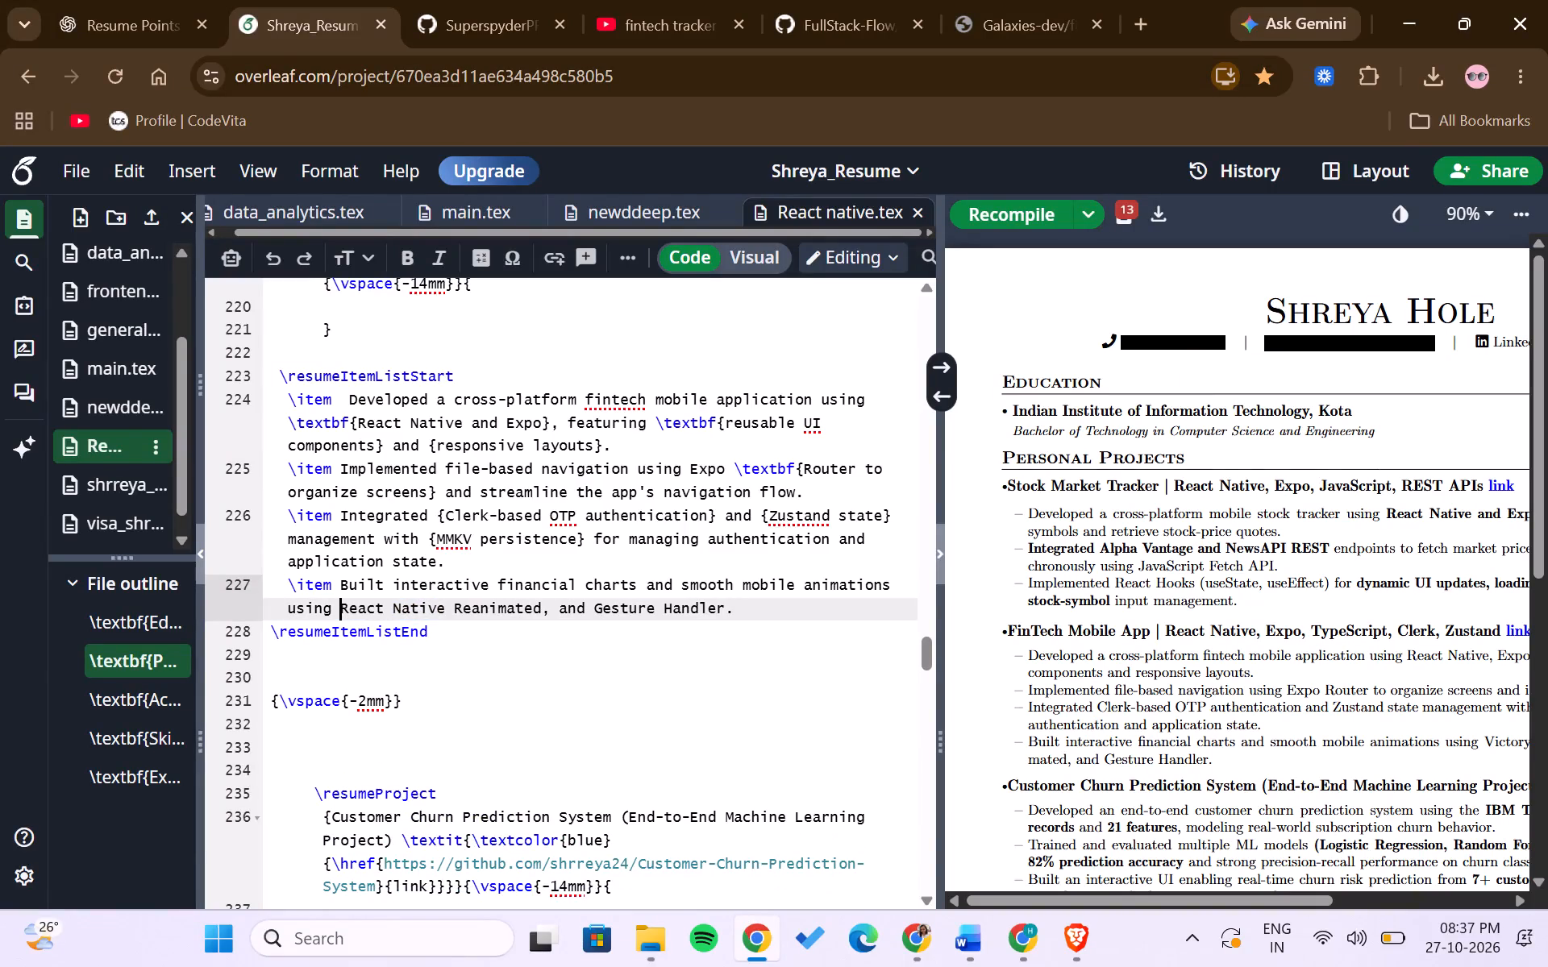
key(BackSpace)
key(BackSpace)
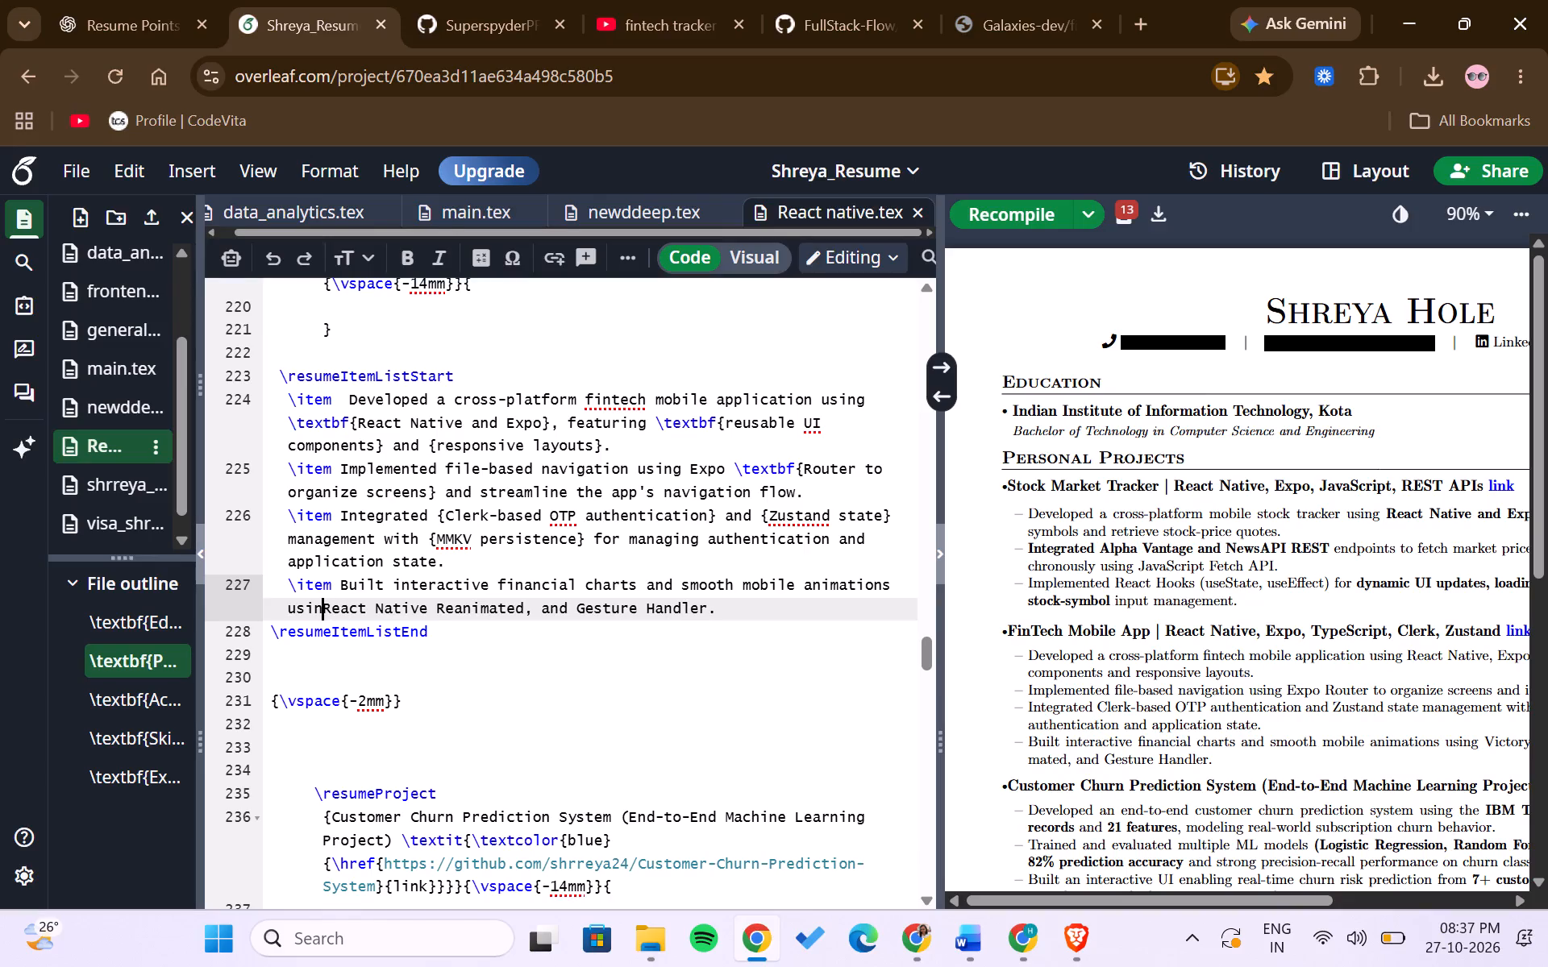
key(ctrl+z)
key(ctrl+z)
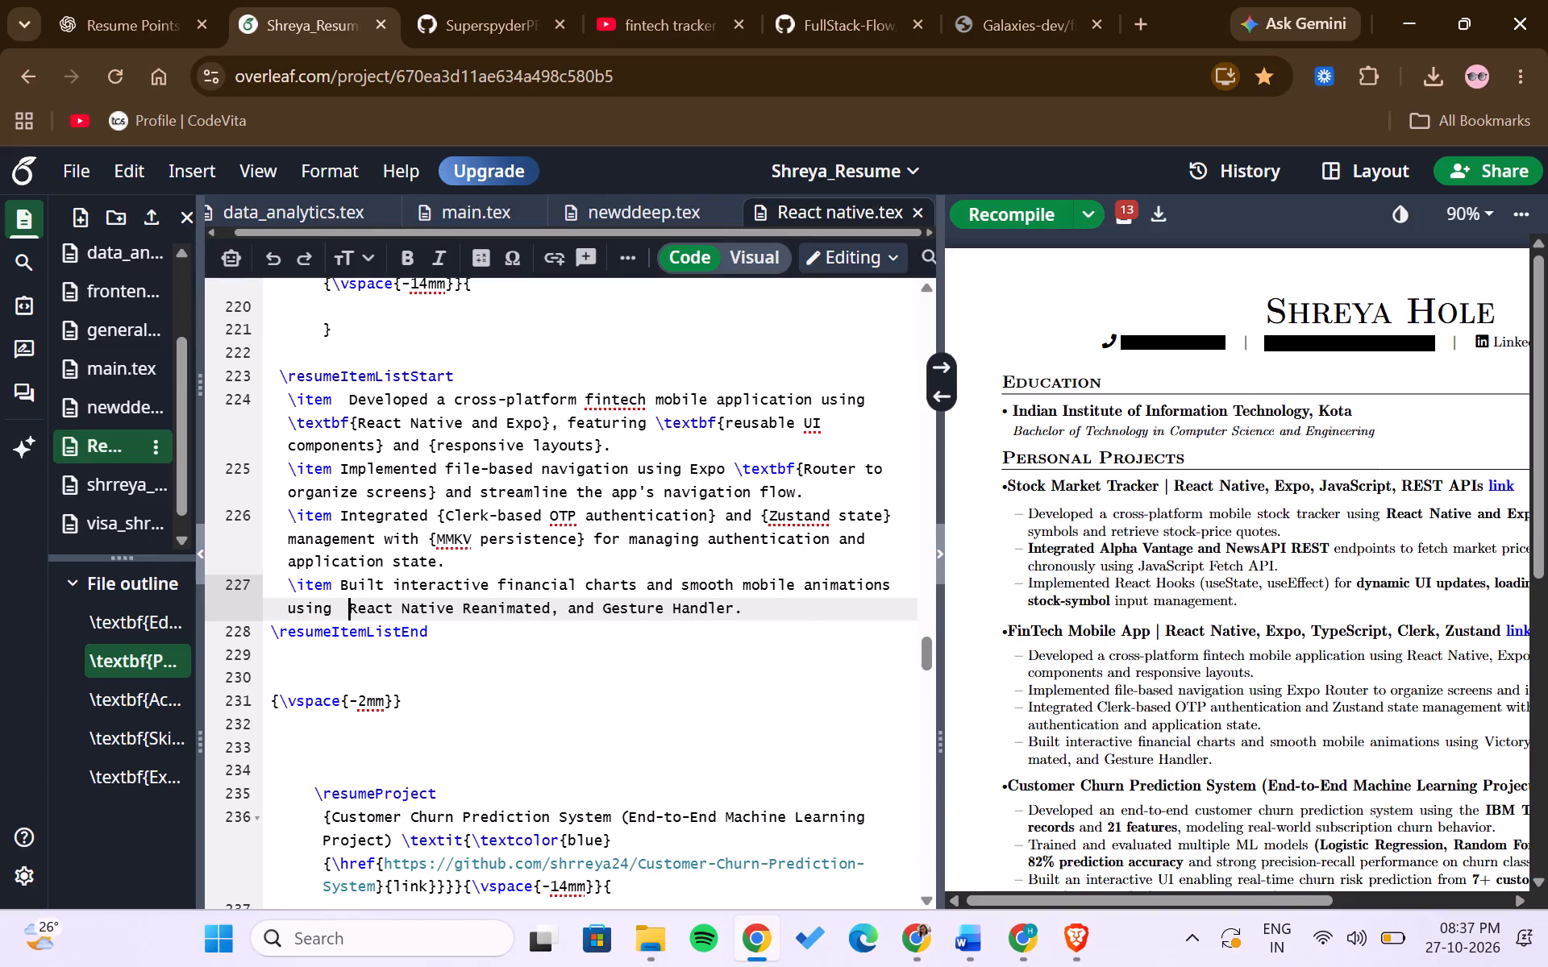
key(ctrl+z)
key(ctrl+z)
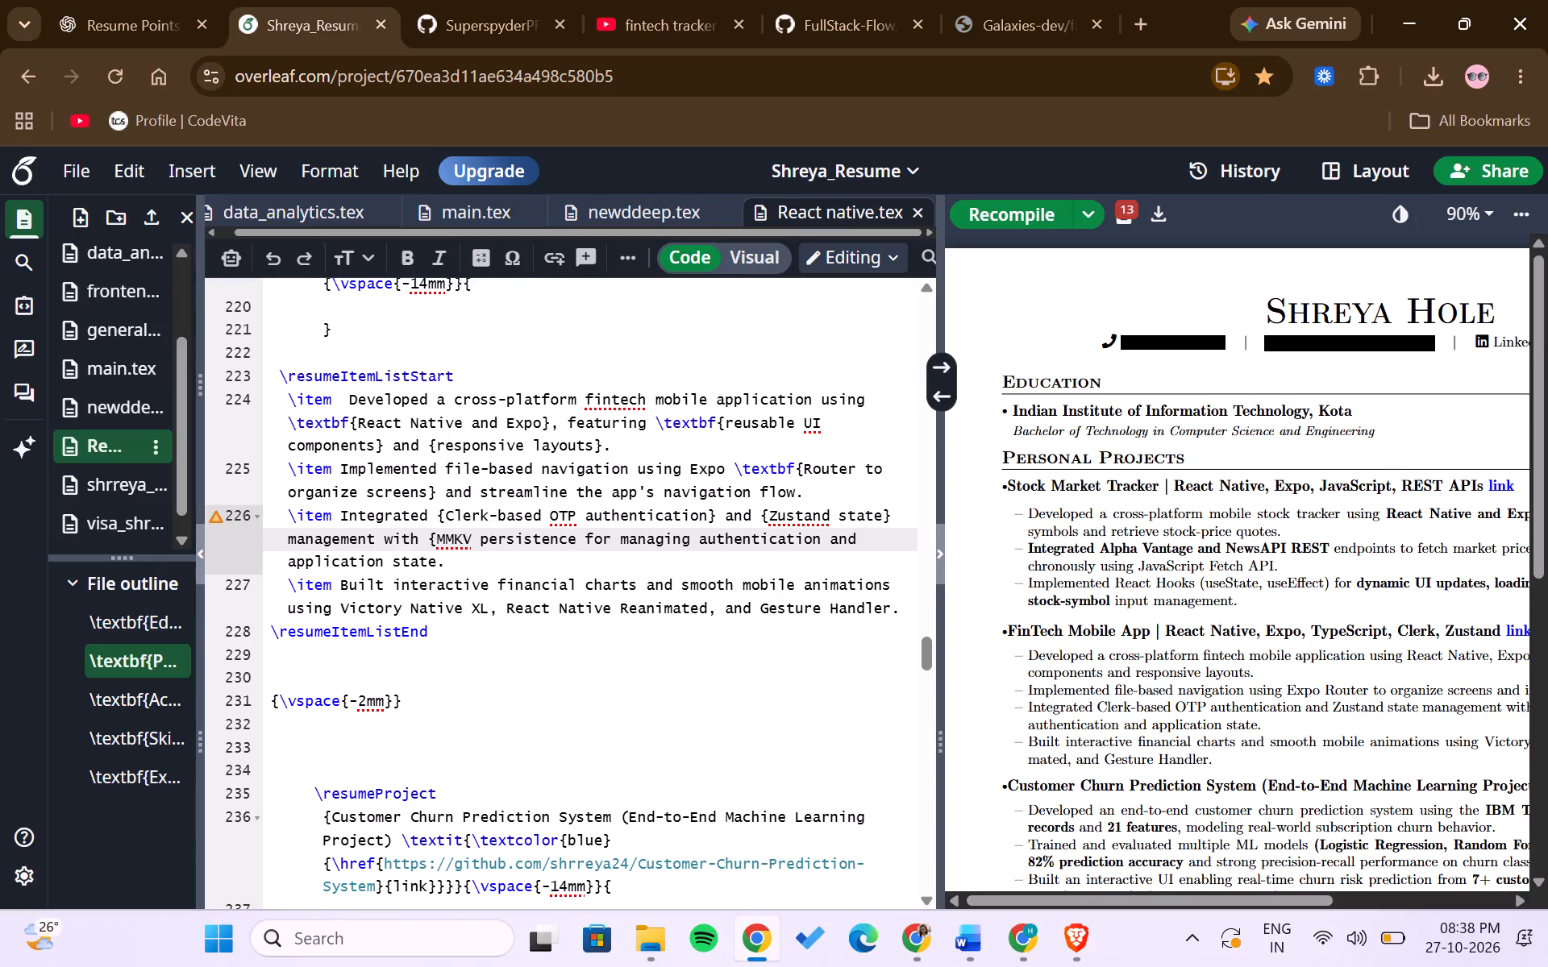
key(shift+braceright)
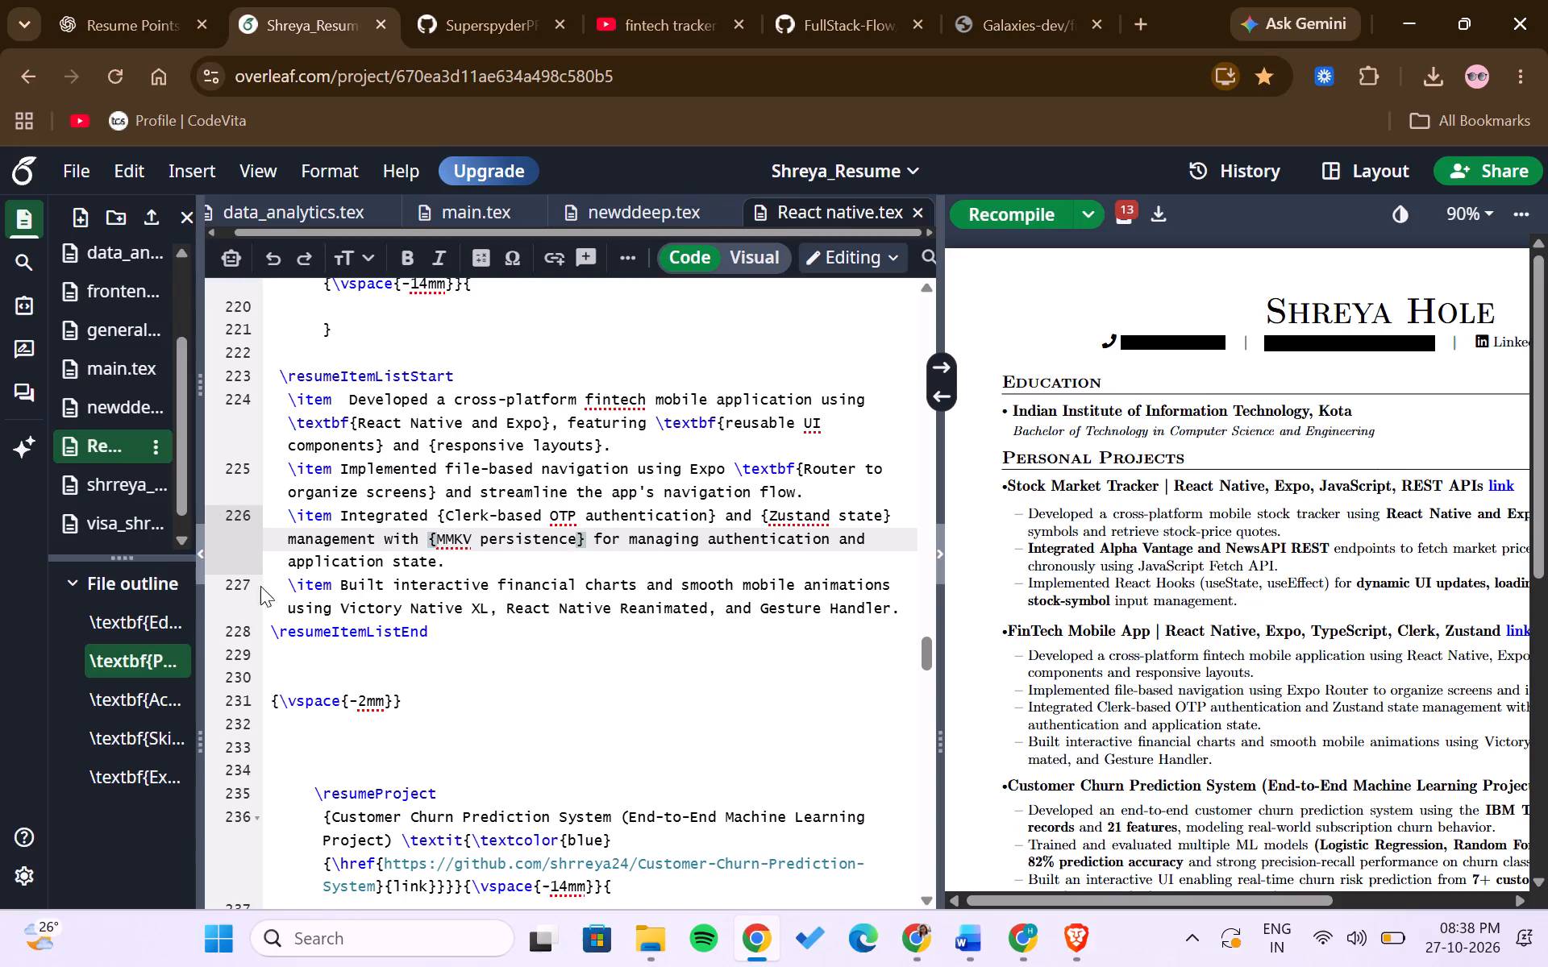
Bold the braced phrases "MMKV persistence" and "Zustand state" in the third FinTech bullet by adding \textbf before each.
click(427, 543)
key(ctrl+v)
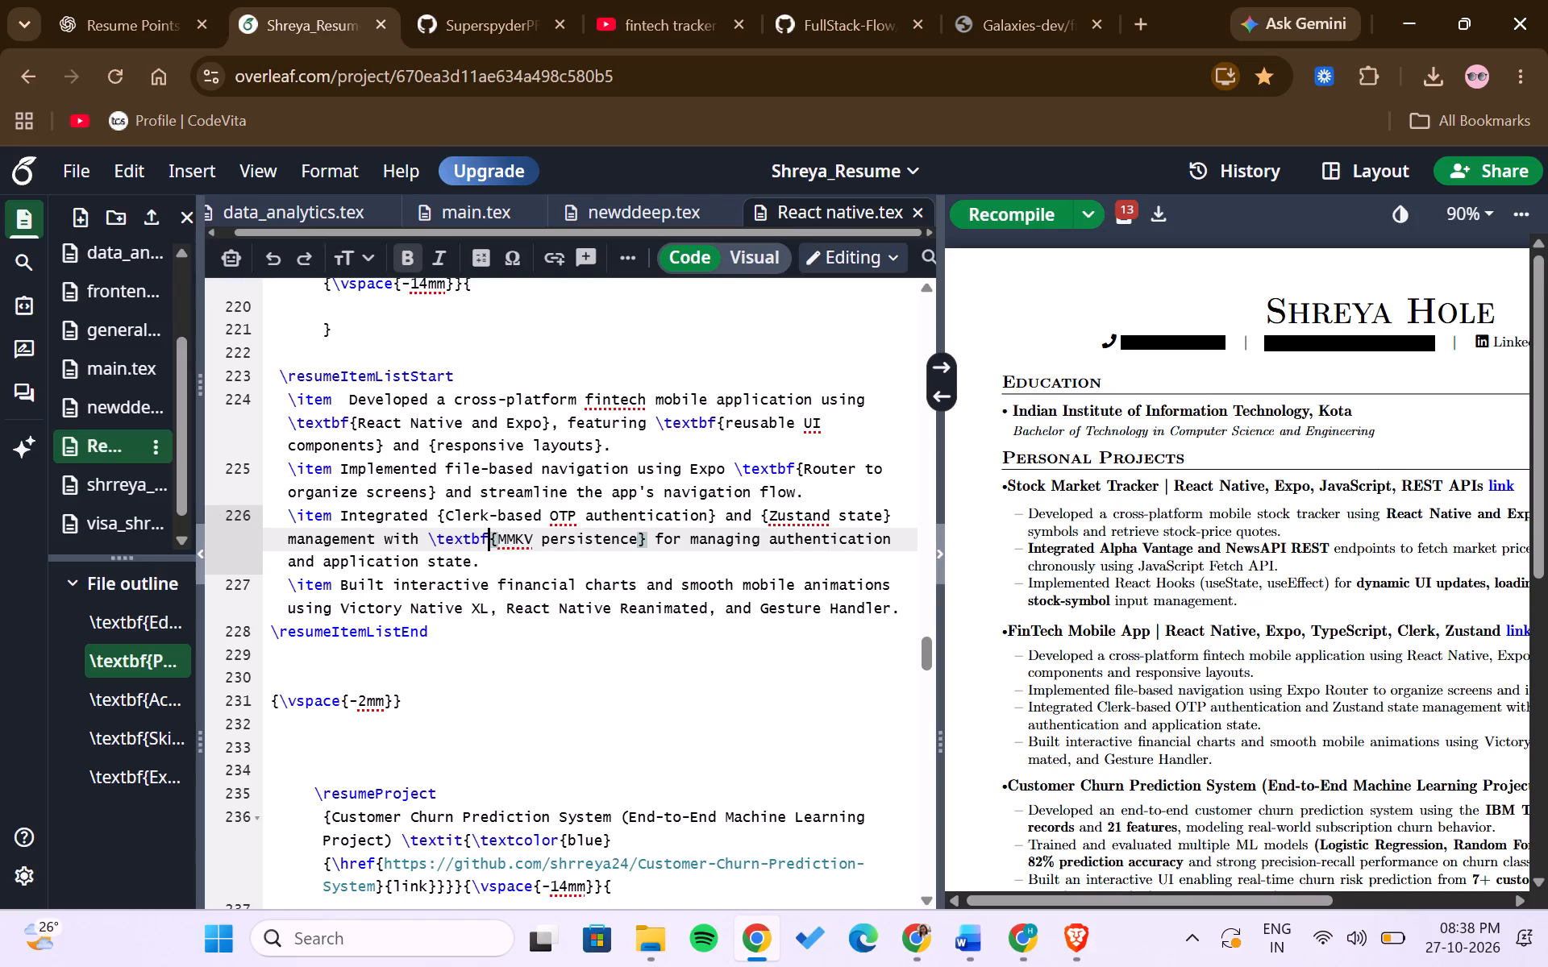
click(762, 515)
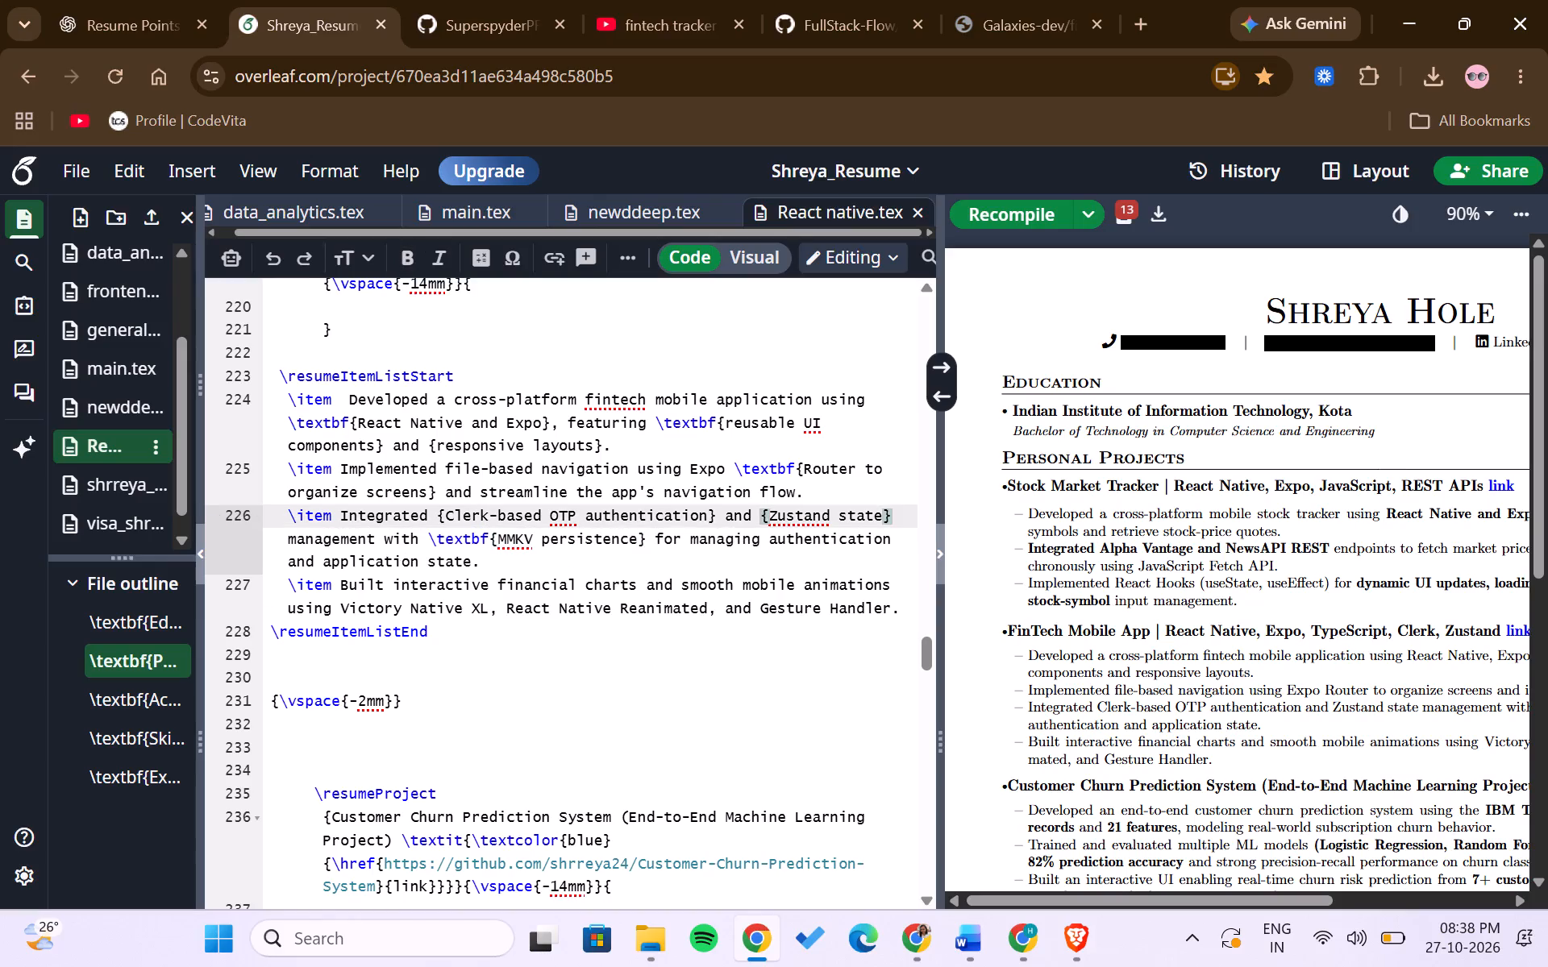
key(ctrl+v)
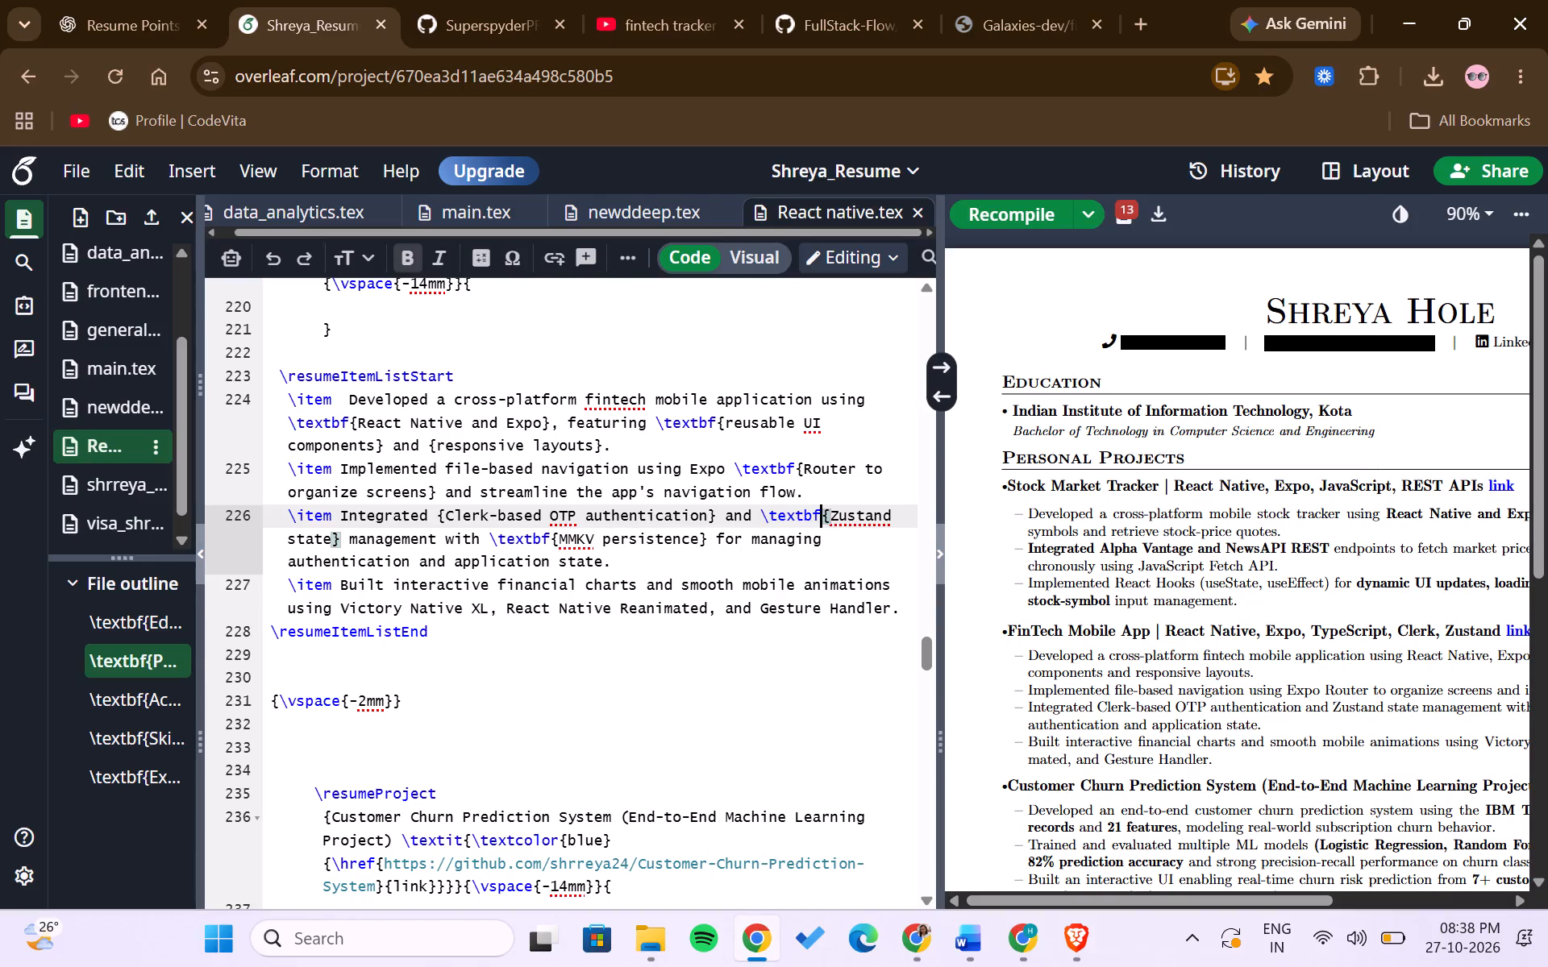
Enclose "financial charts" in curly braces in the fourth FinTech bullet.
click(493, 586)
key(Right)
key(shift+braceleft)
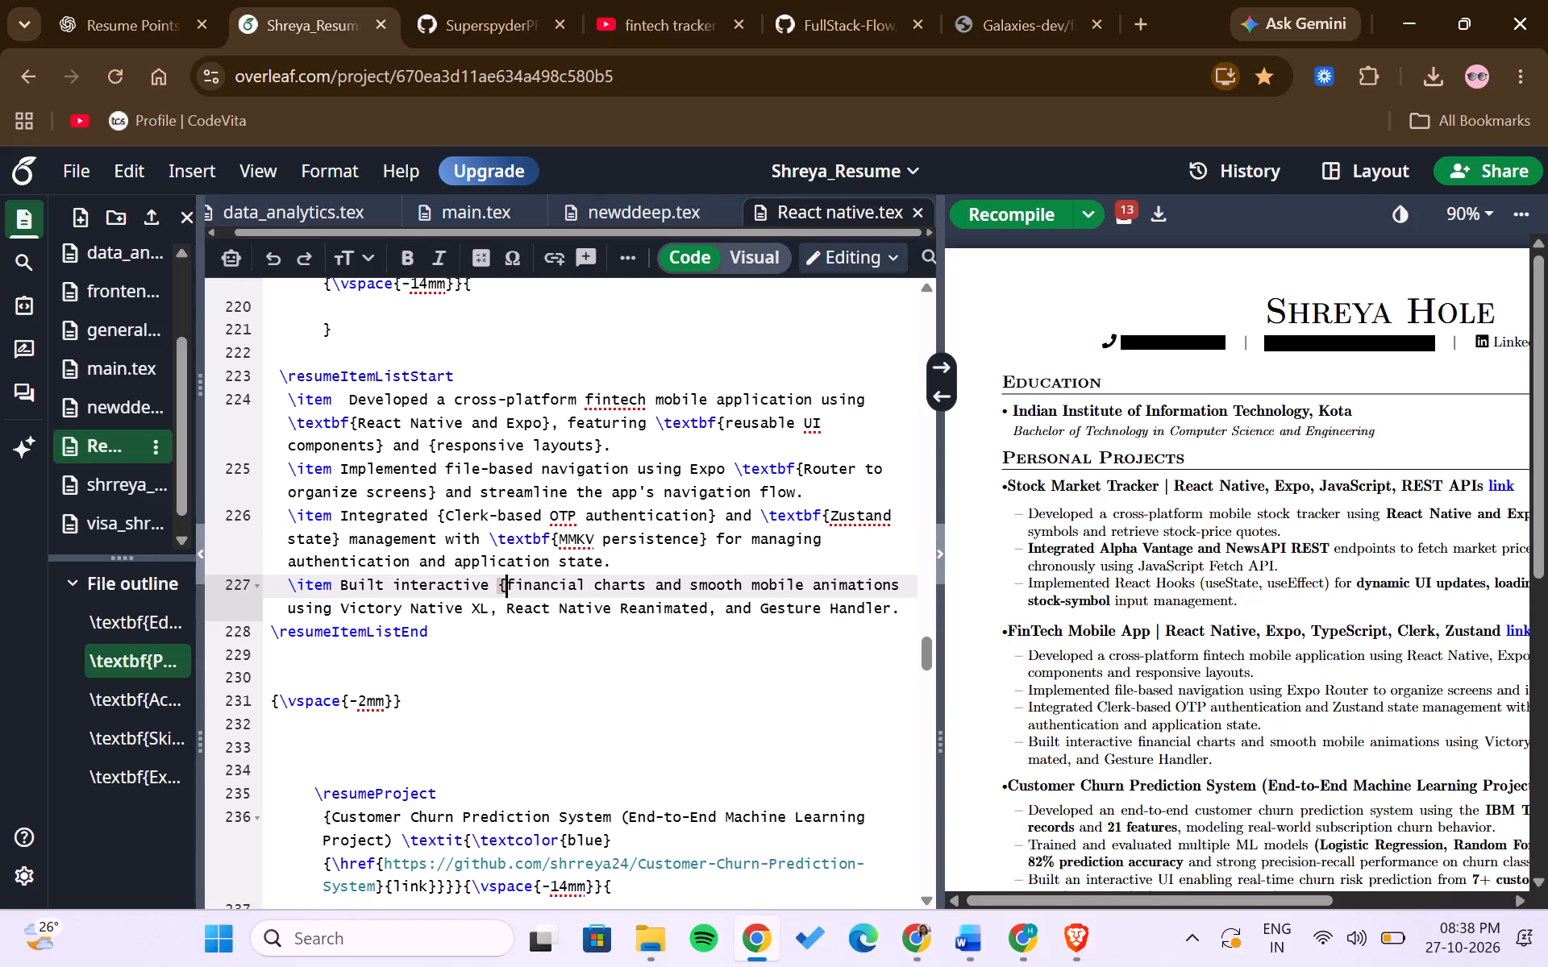
click(645, 579)
key(shift+braceright)
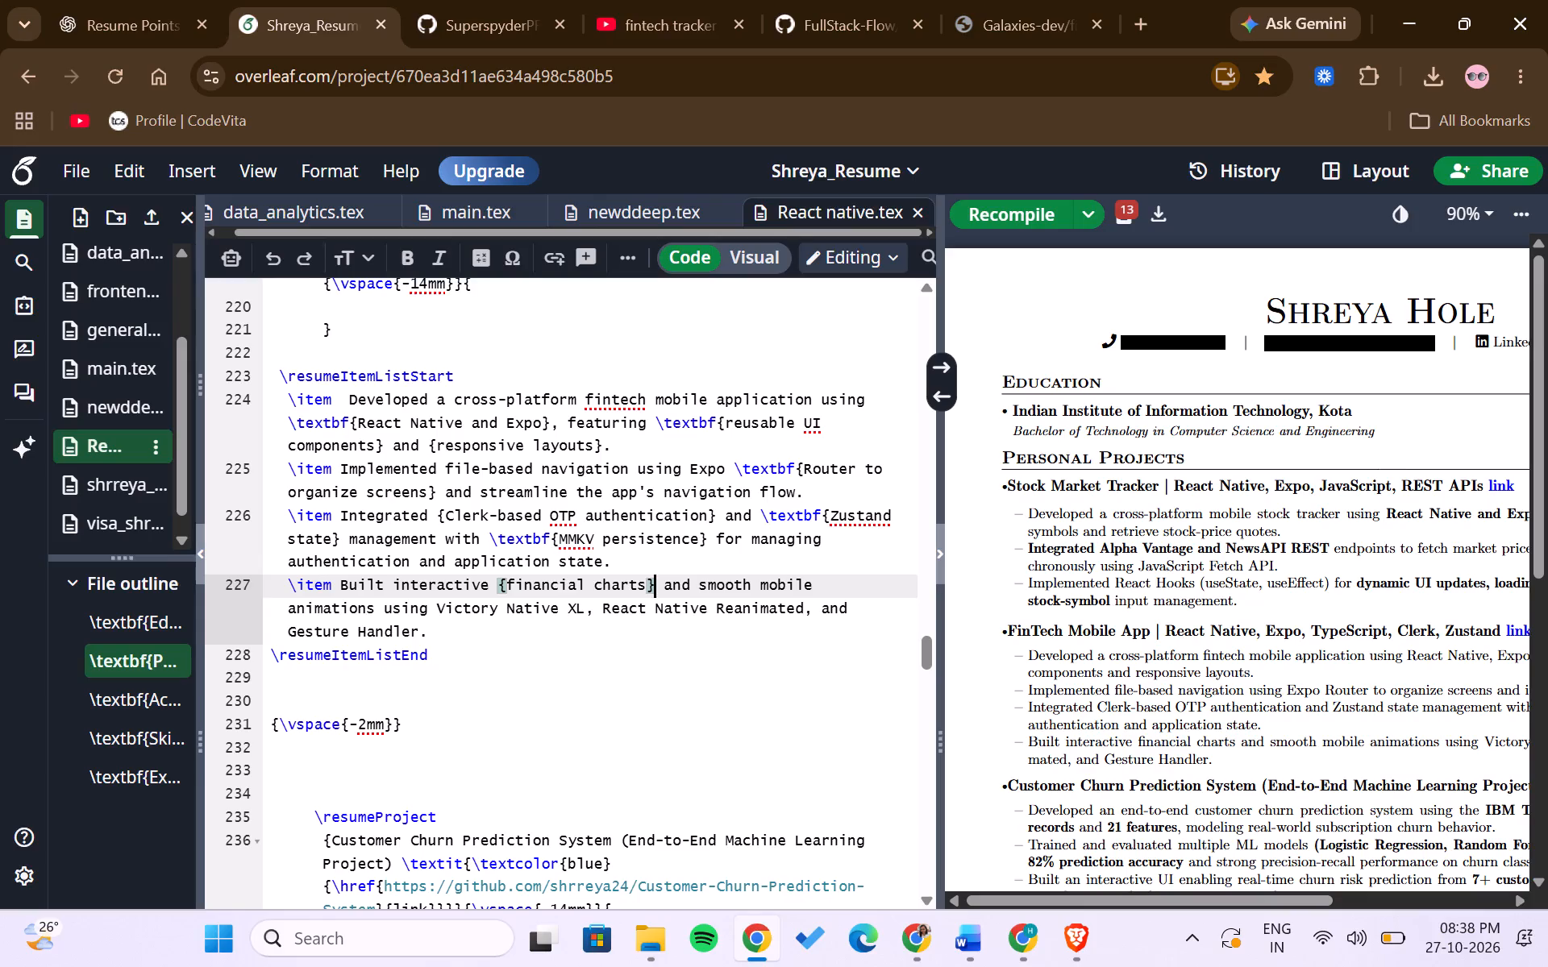
Recompile the resume to update the PDF preview with the FinTech bullet formatting.
scroll(502, 804, down, 5)
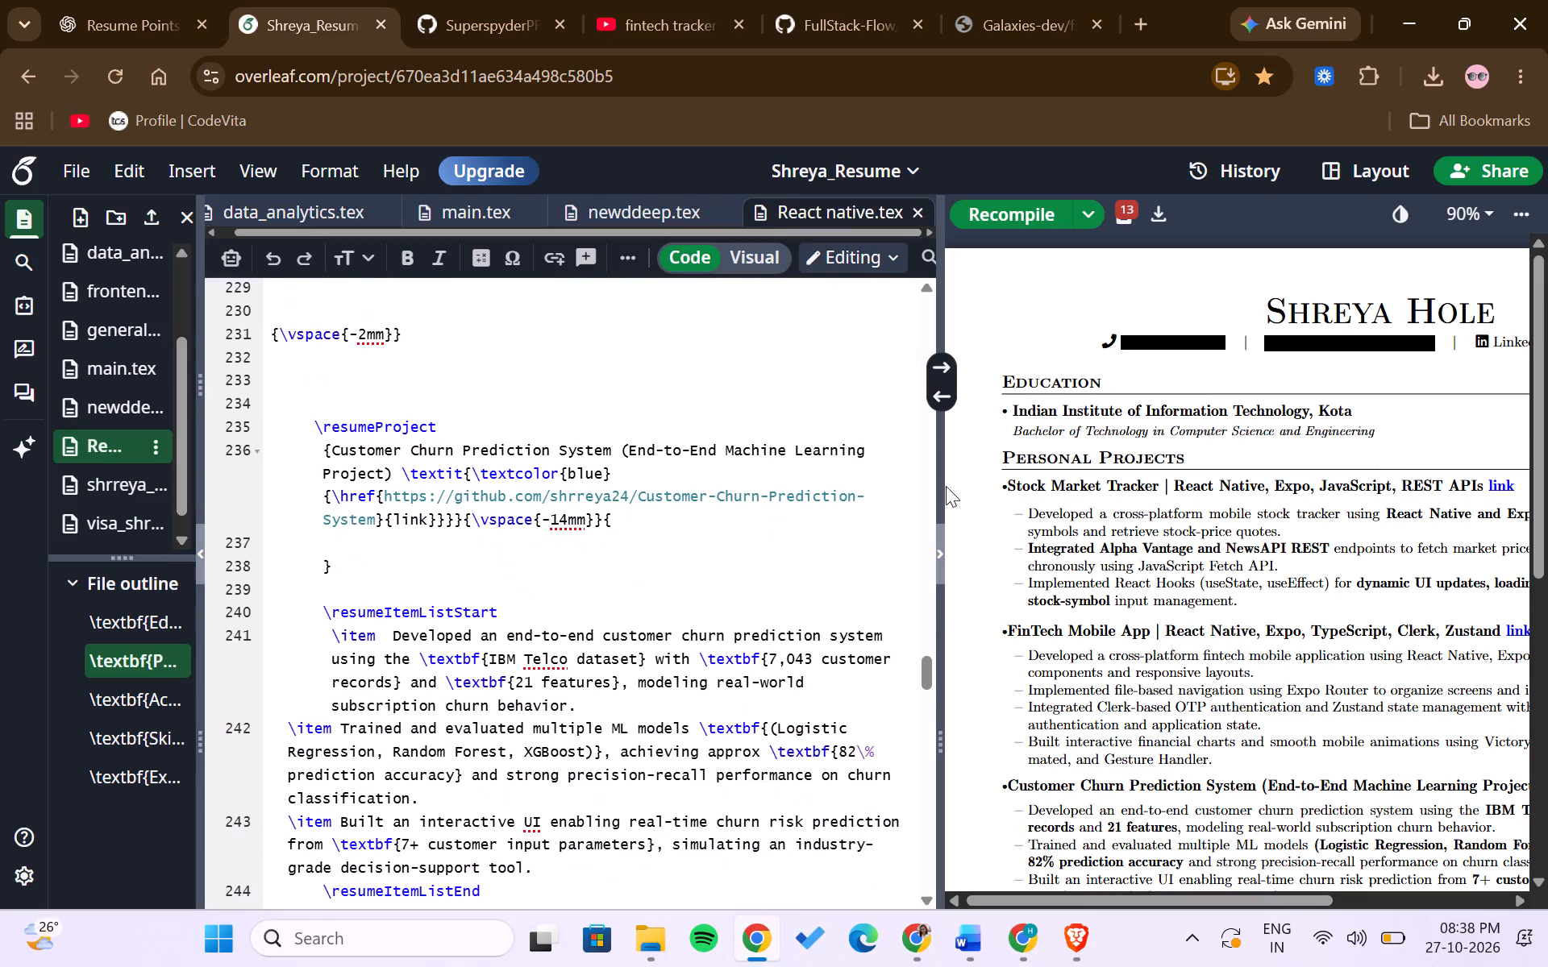
click(1007, 199)
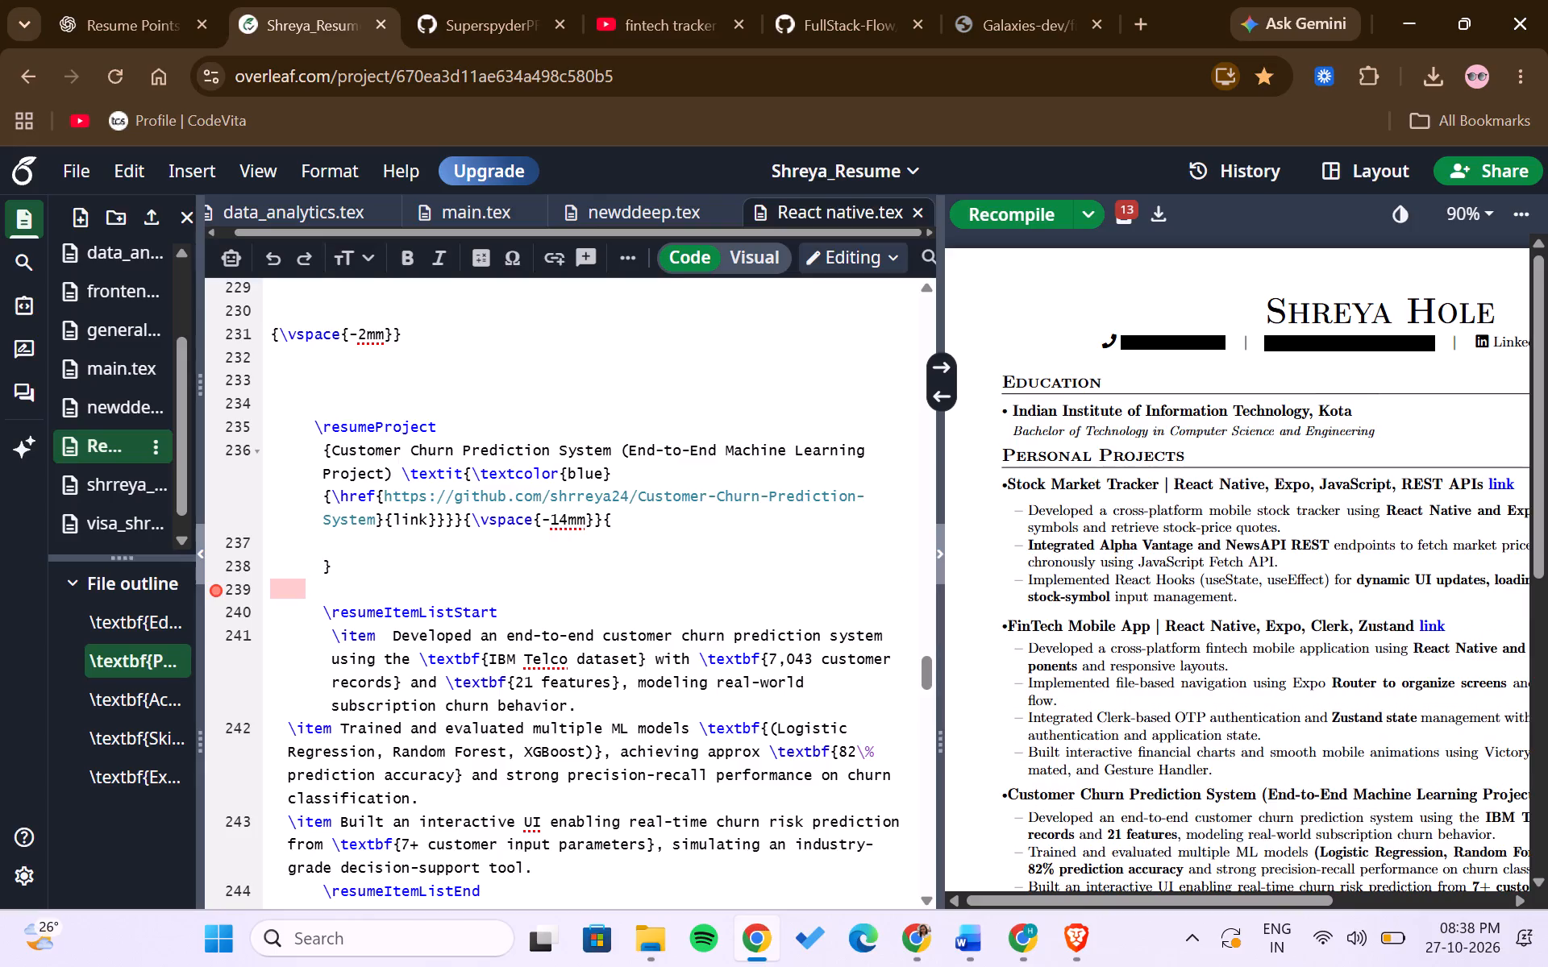
Review the recompiled resume preview from the projects to the experience section, and look back through the LaTeX source.
scroll(705, 563, up, 1)
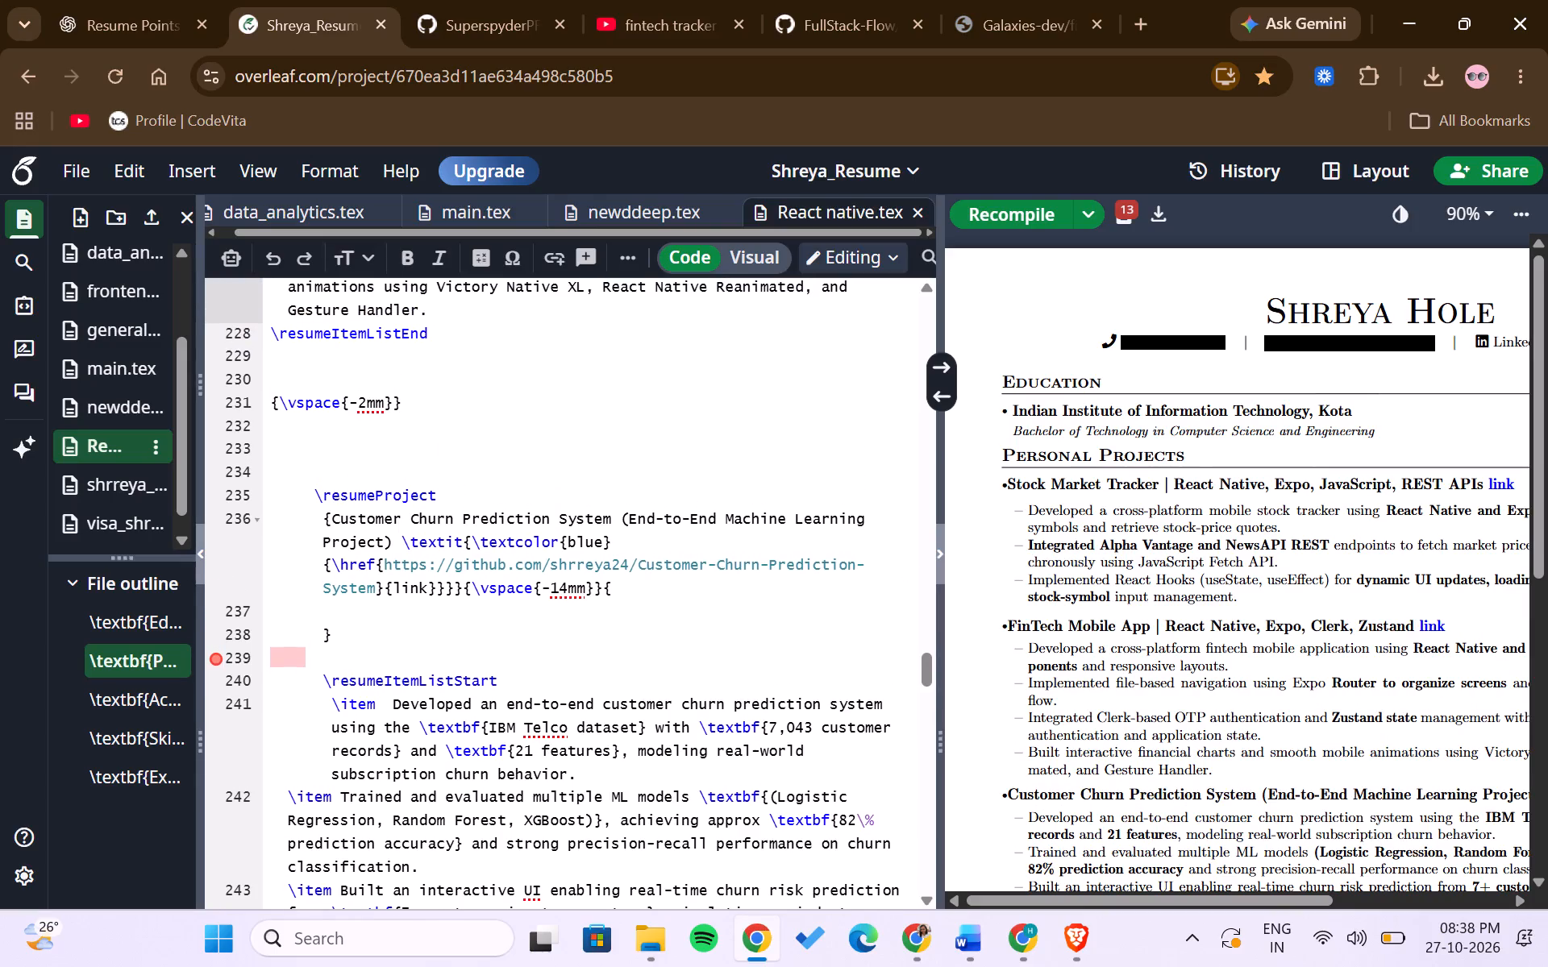
scroll(1057, 577, up, 1)
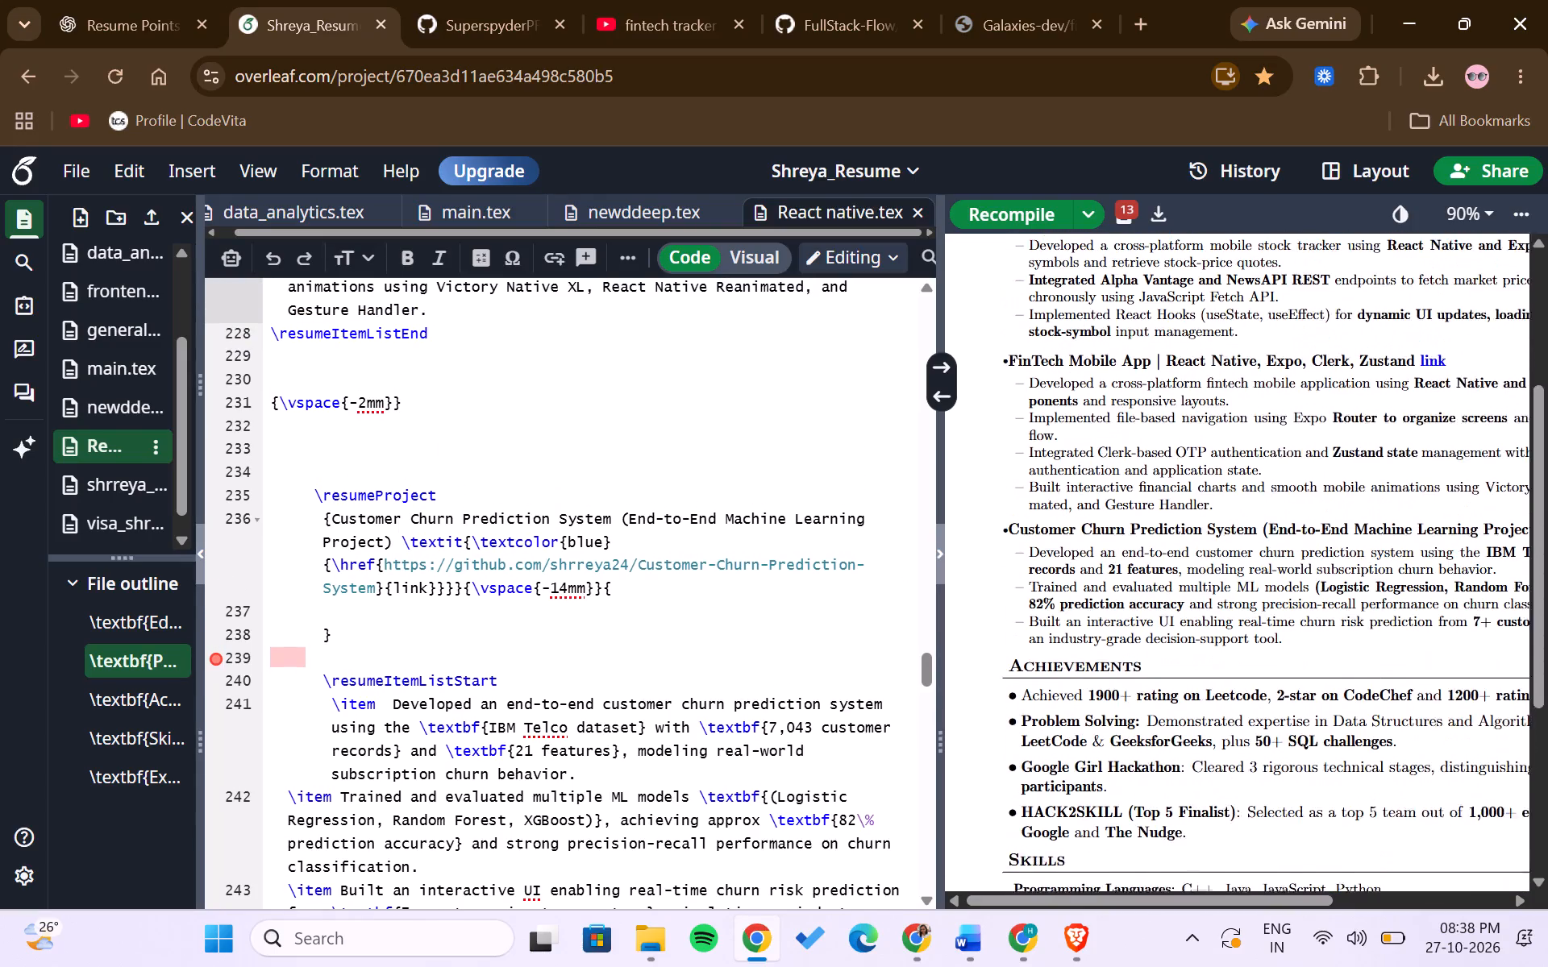
scroll(1057, 577, up, 1)
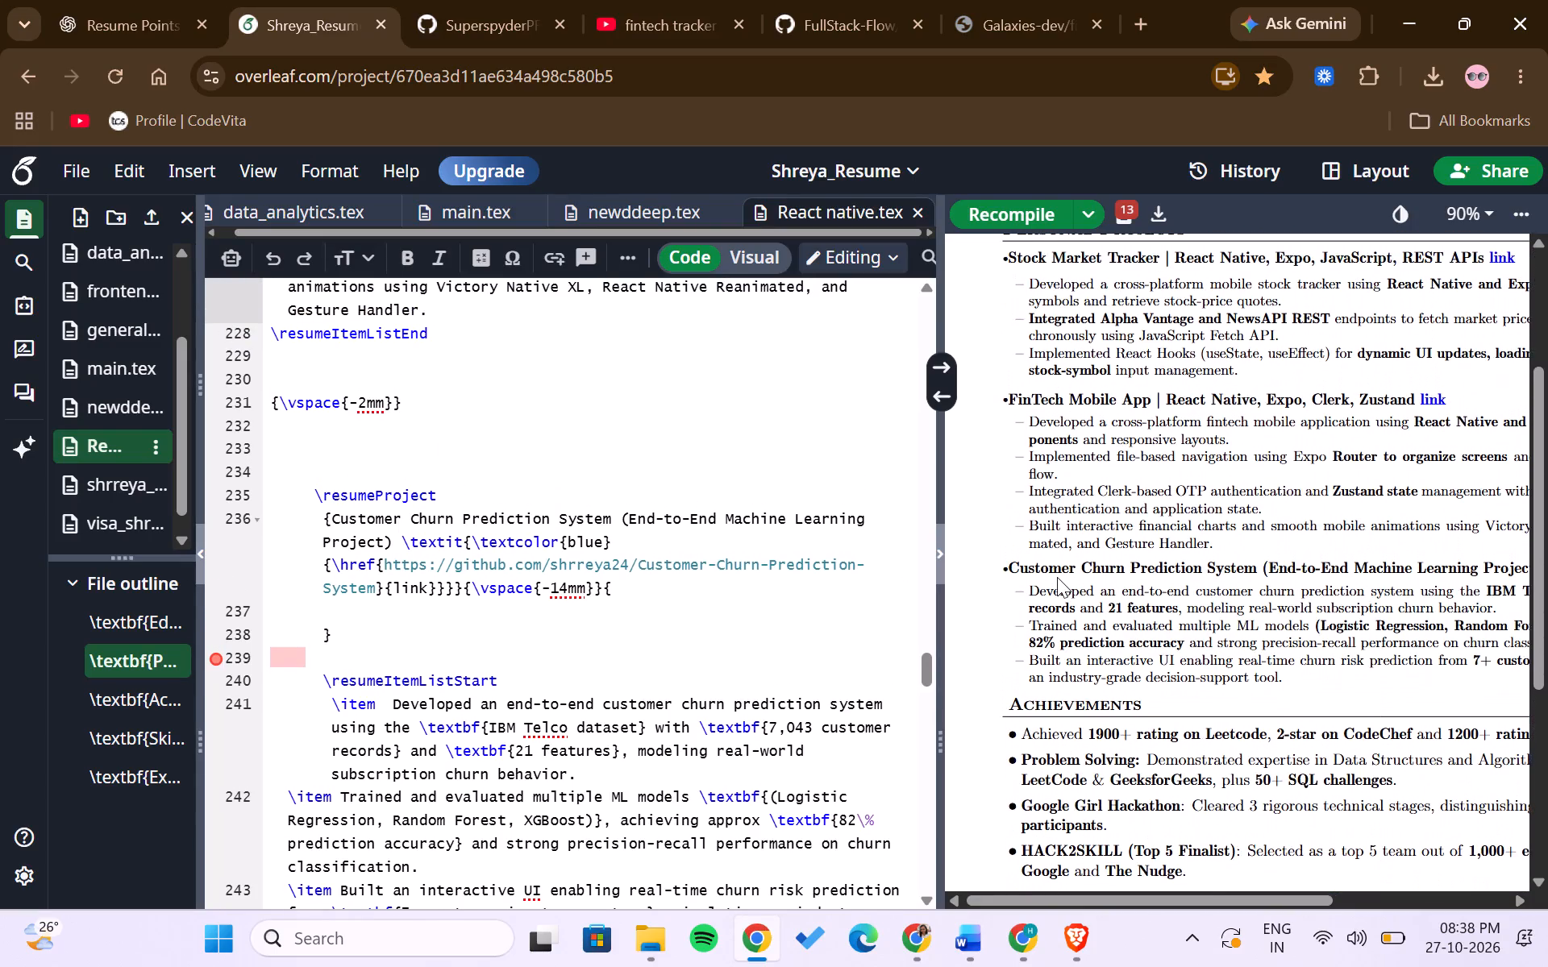
scroll(1057, 577, up, 2)
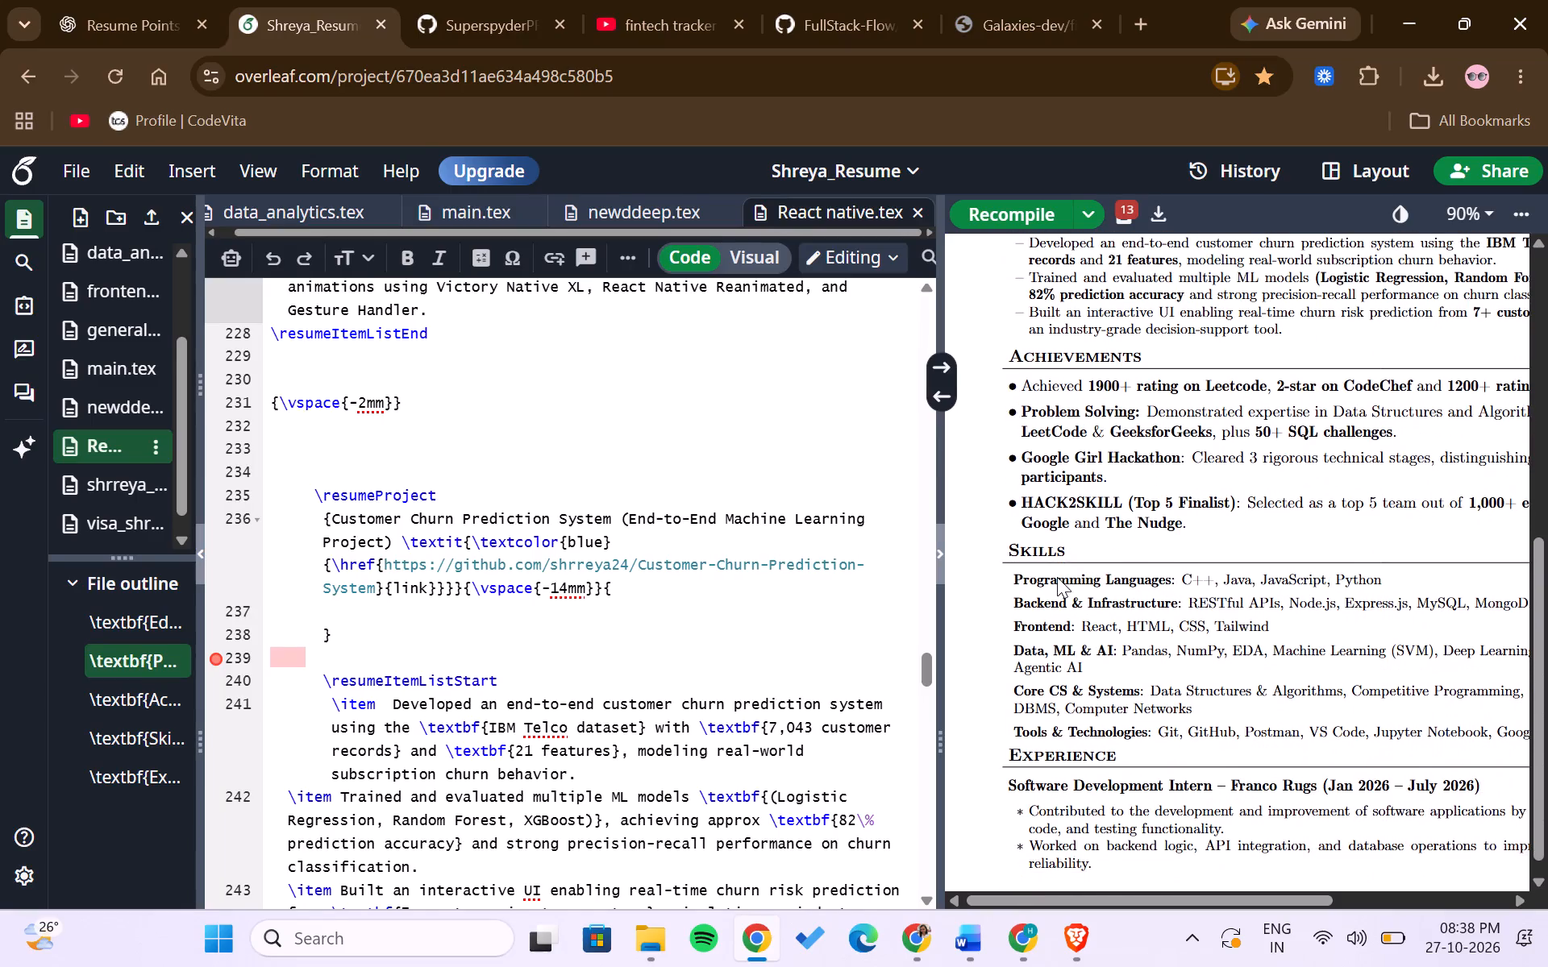
scroll(1057, 577, up, 1)
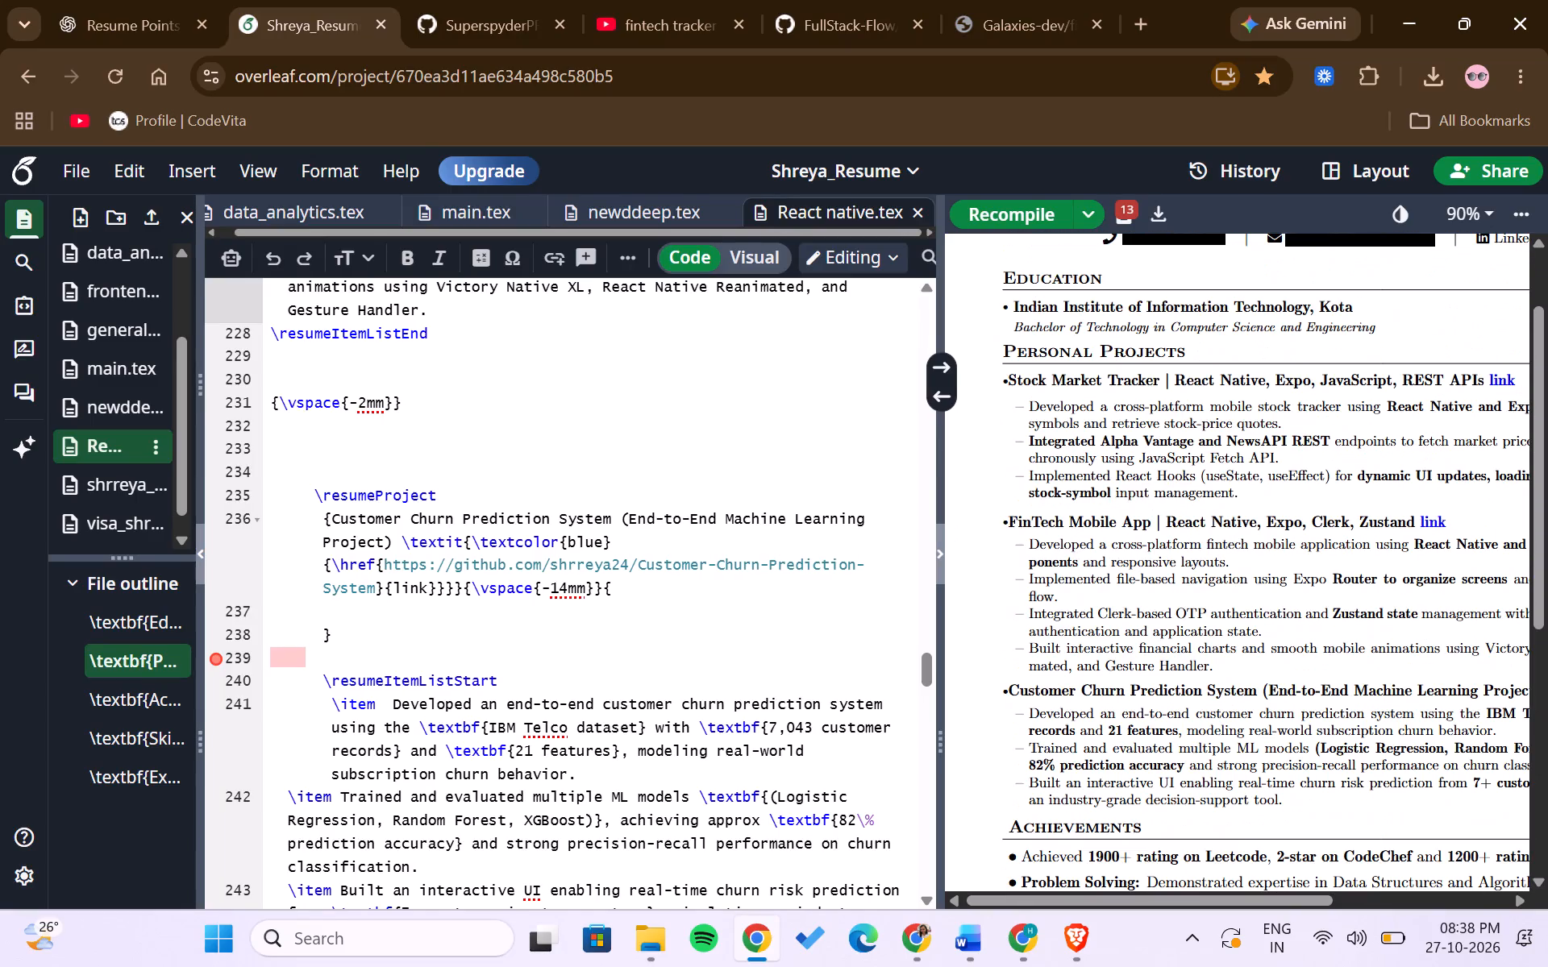
scroll(405, 496, up, 9)
scroll(405, 496, down, 4)
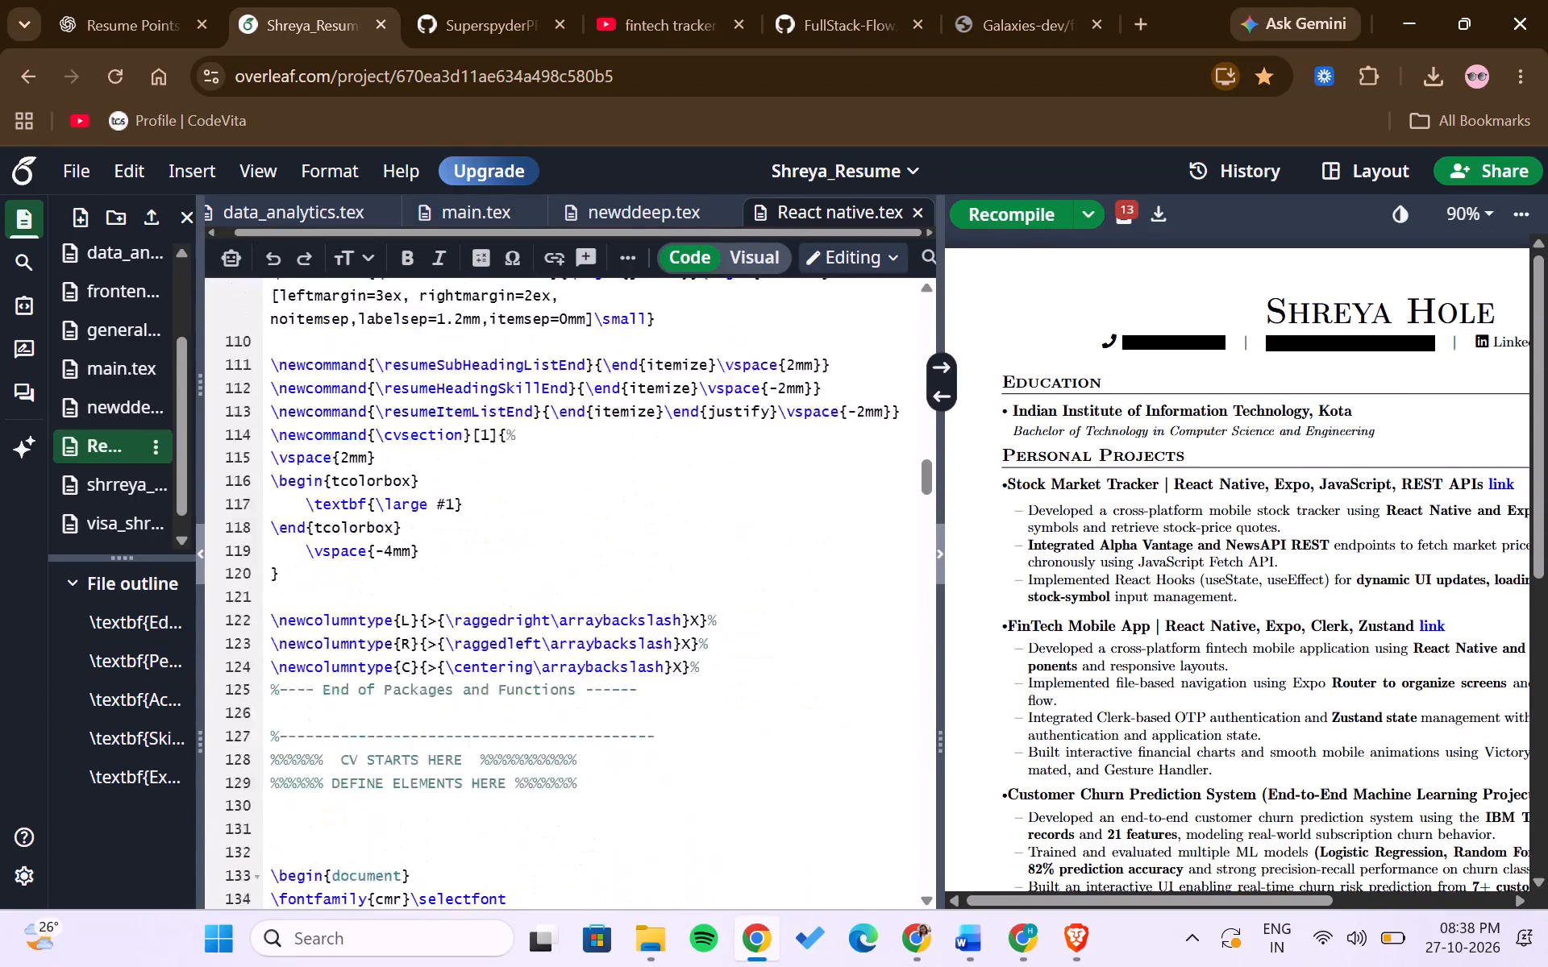
scroll(405, 496, down, 8)
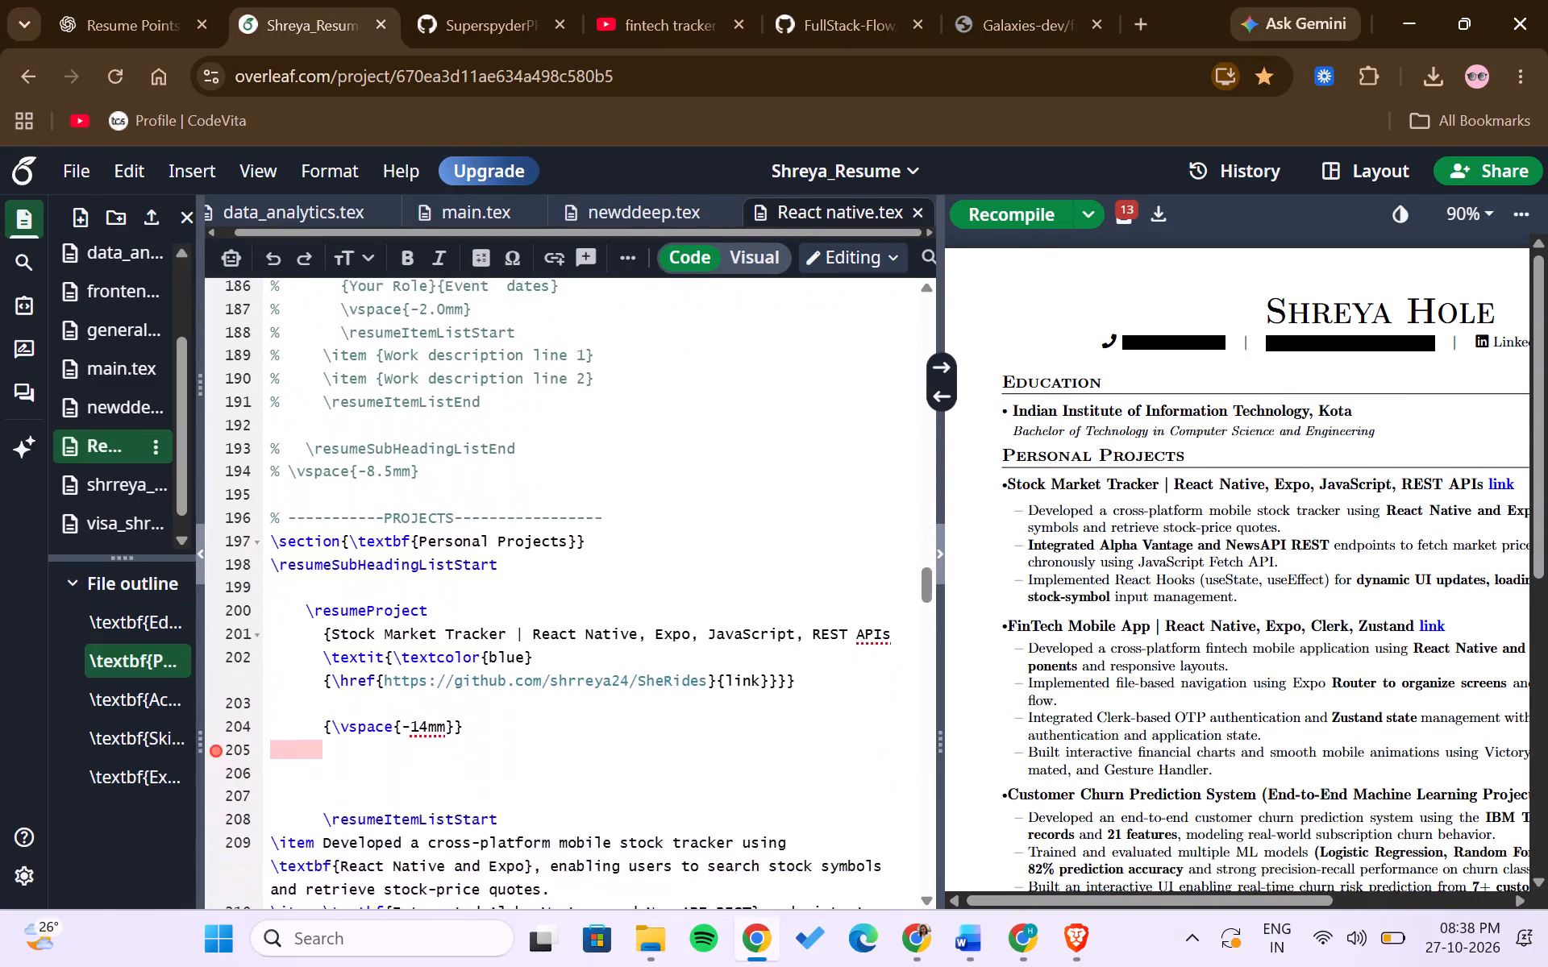
scroll(405, 496, down, 6)
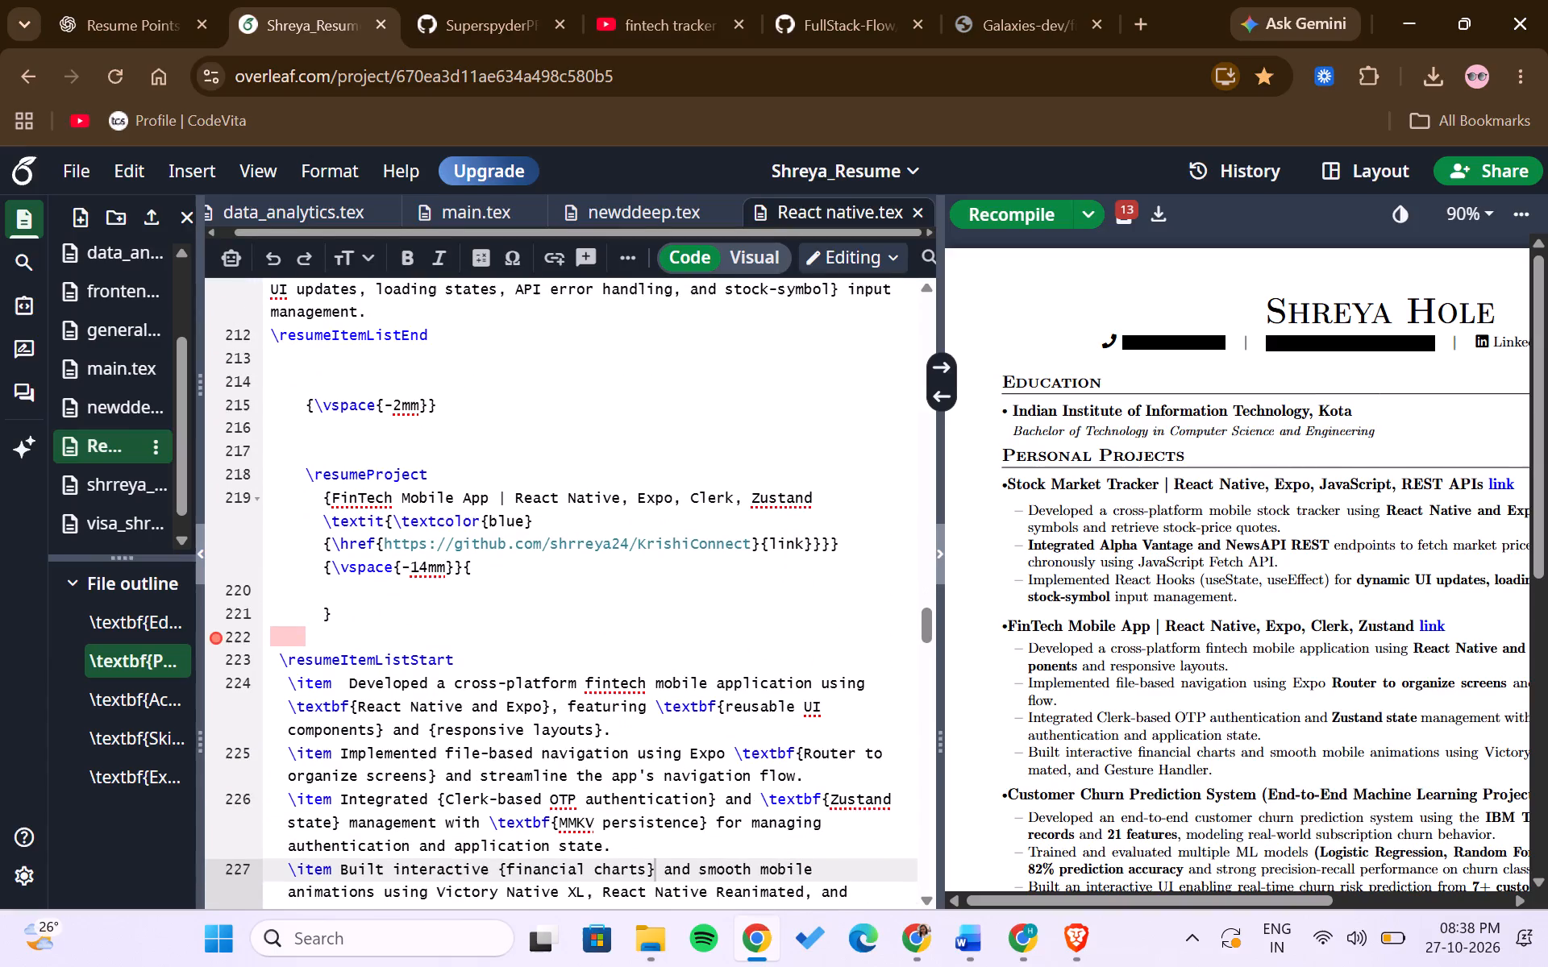
scroll(405, 496, down, 3)
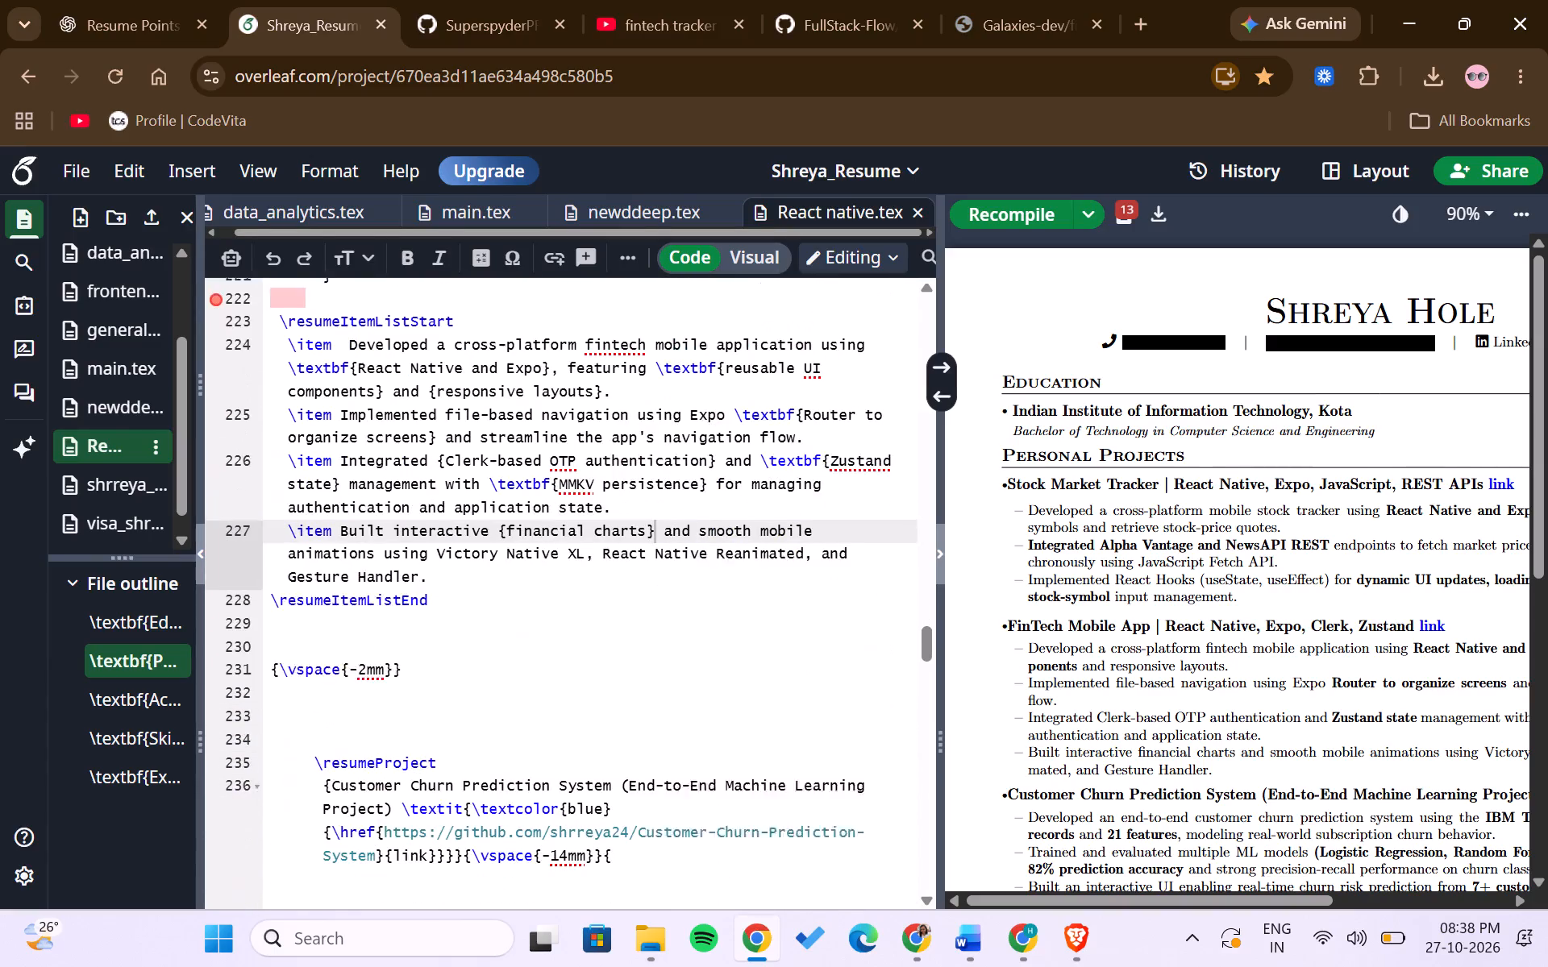
scroll(405, 496, down, 1)
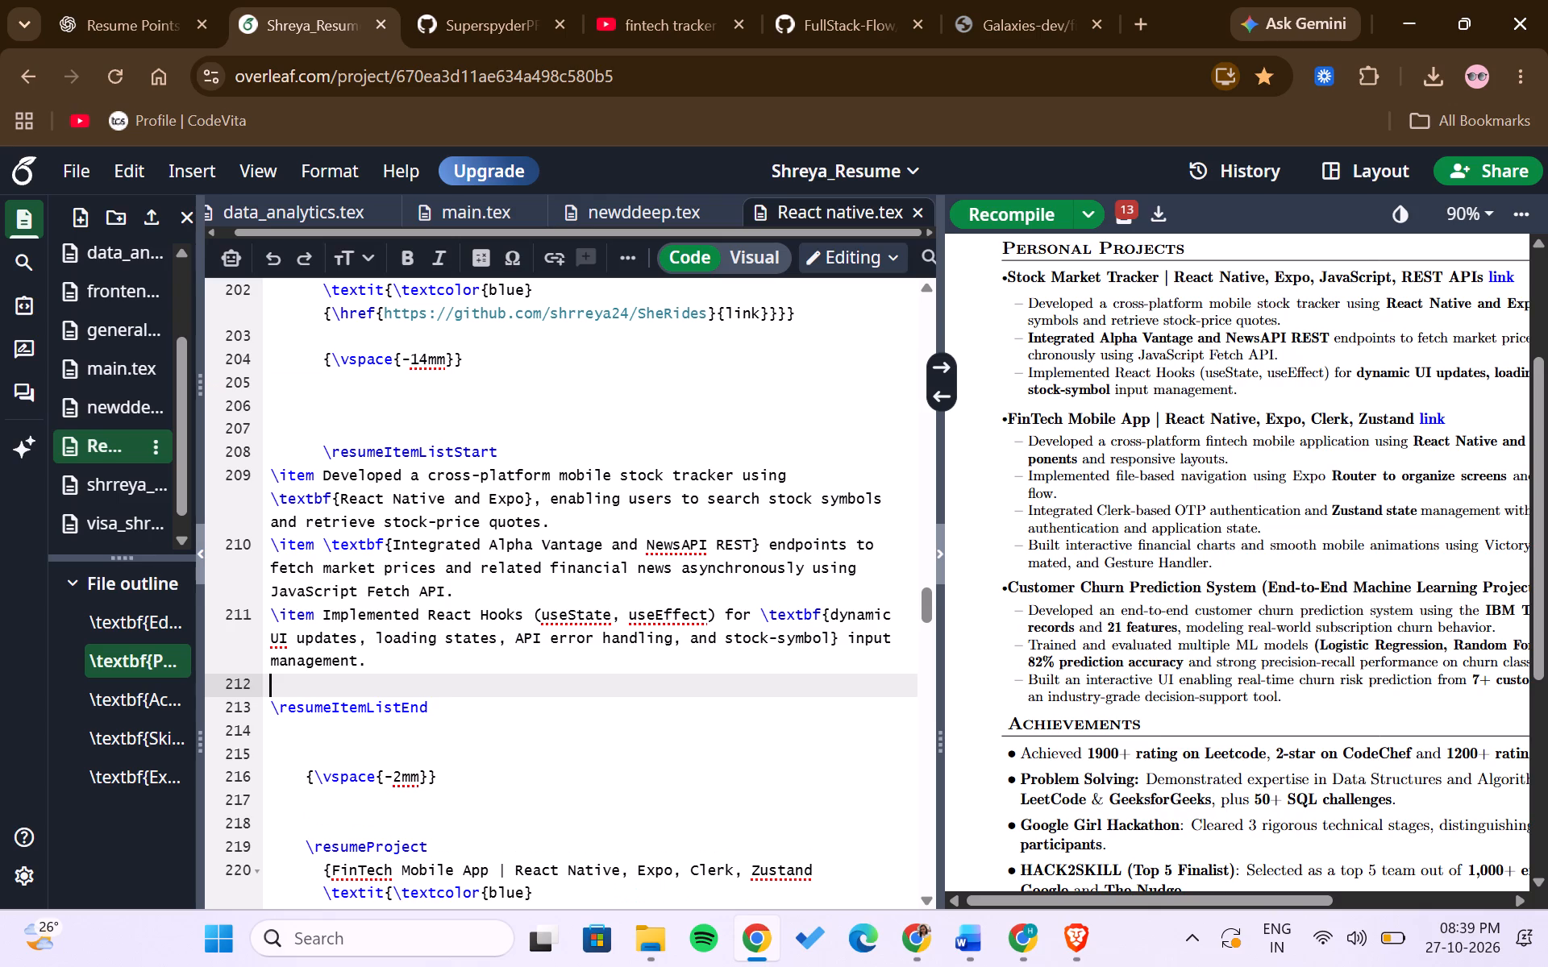
text(\item)
key(space)
key(ctrl+v)
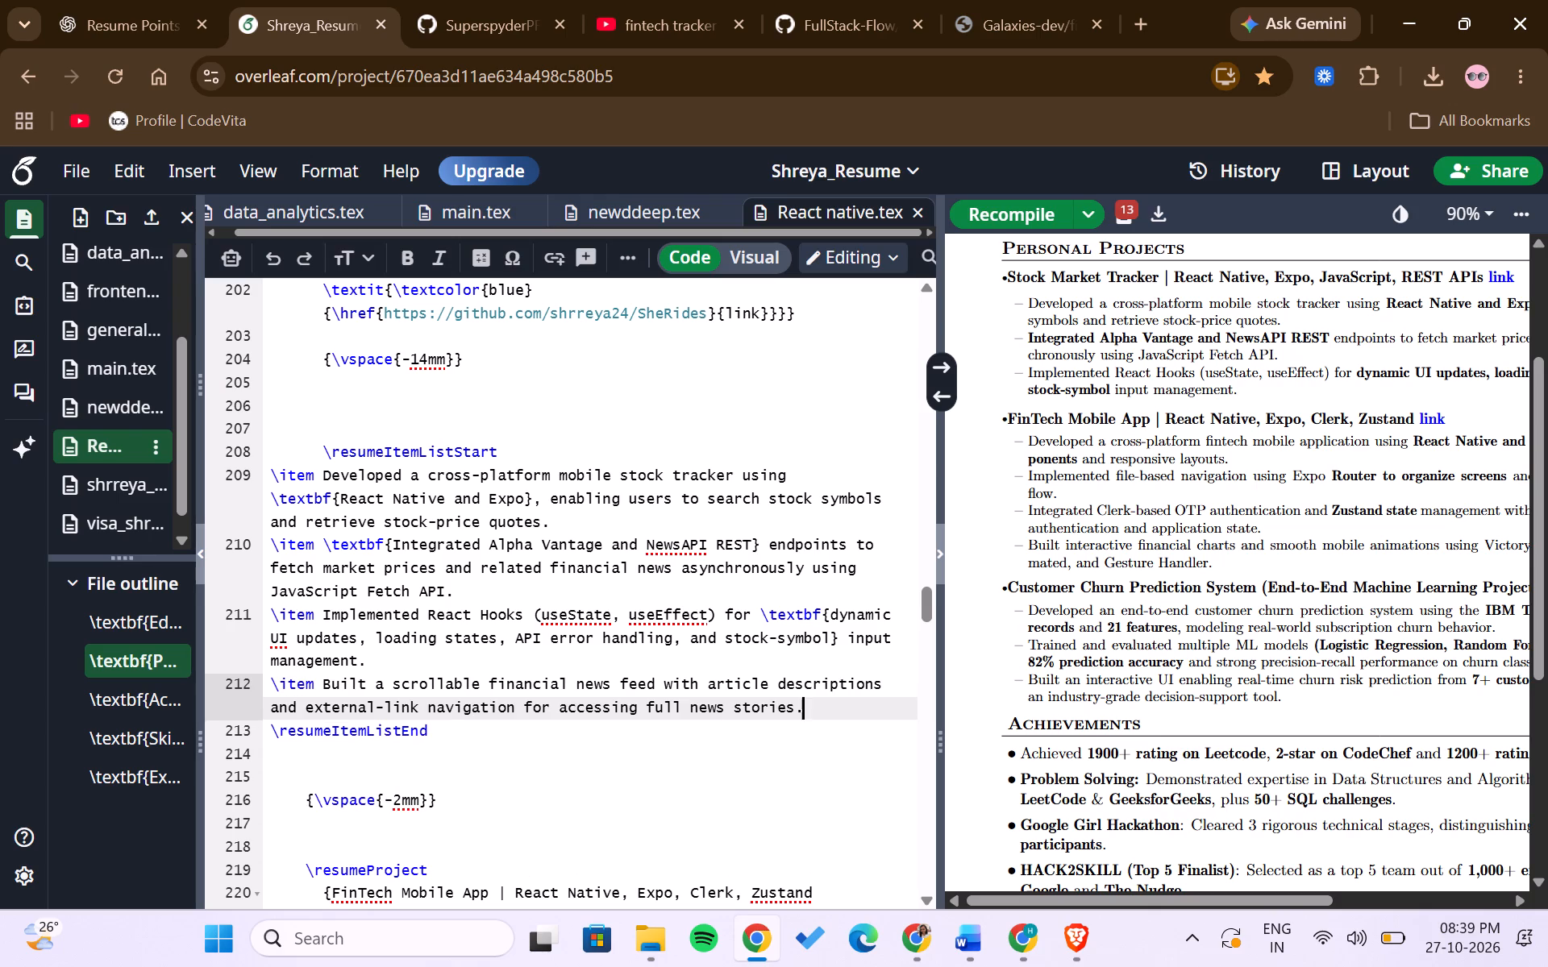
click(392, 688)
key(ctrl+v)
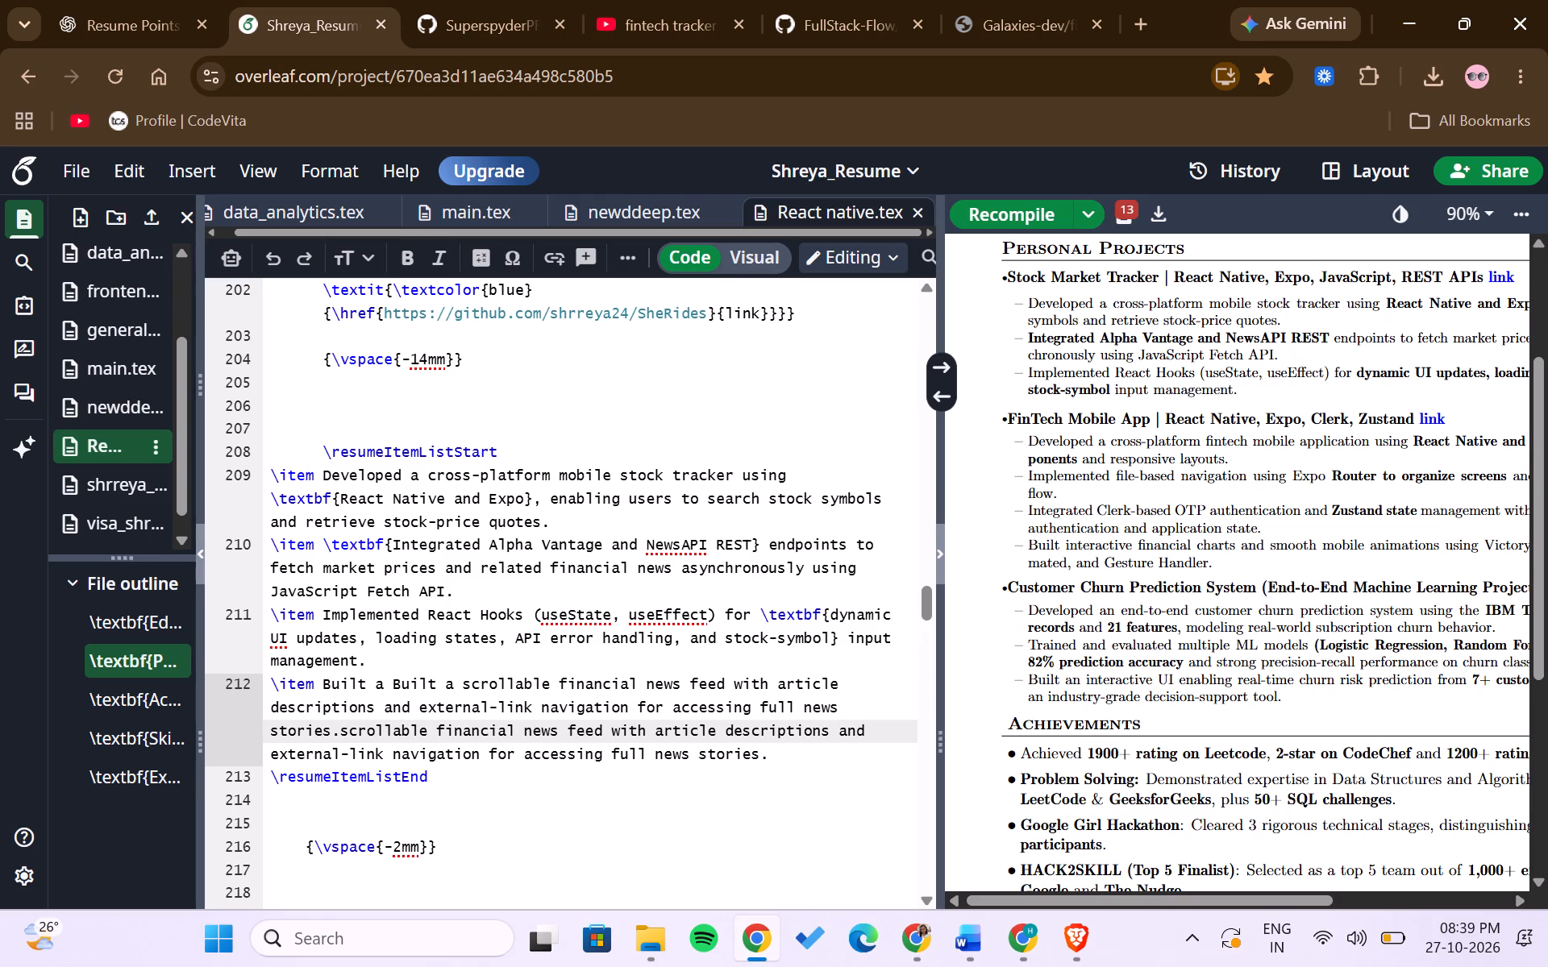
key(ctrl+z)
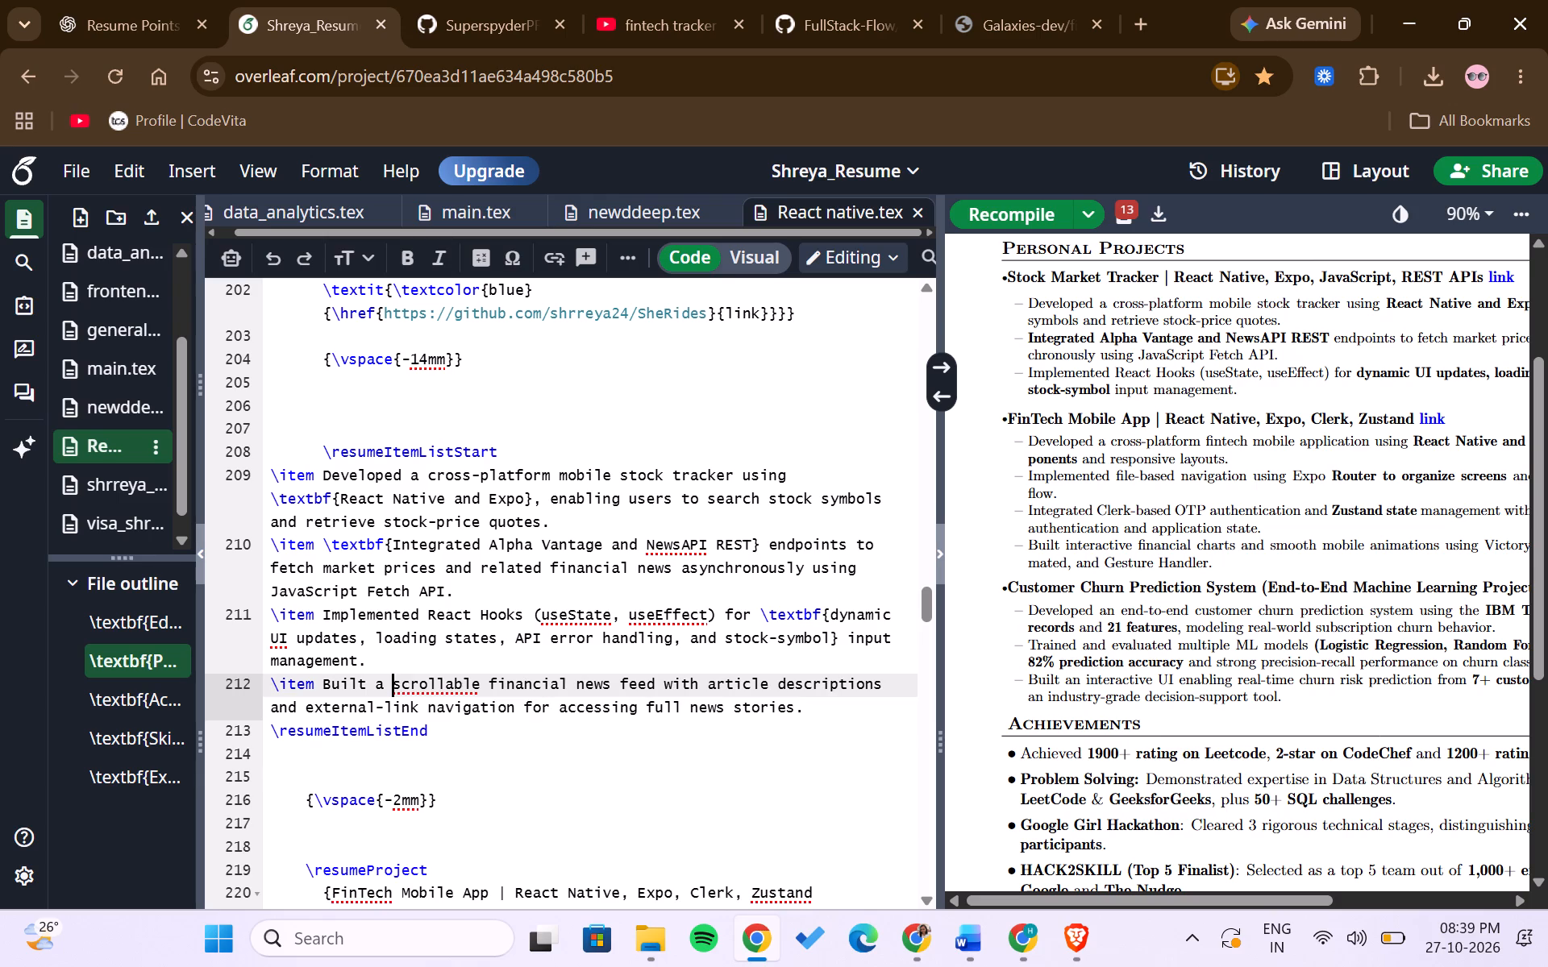
Bold "scrollable financial news" in the new fourth Stock Market Tracker bullet by wrapping it in \textbf{}.
drag(761, 616, 826, 617)
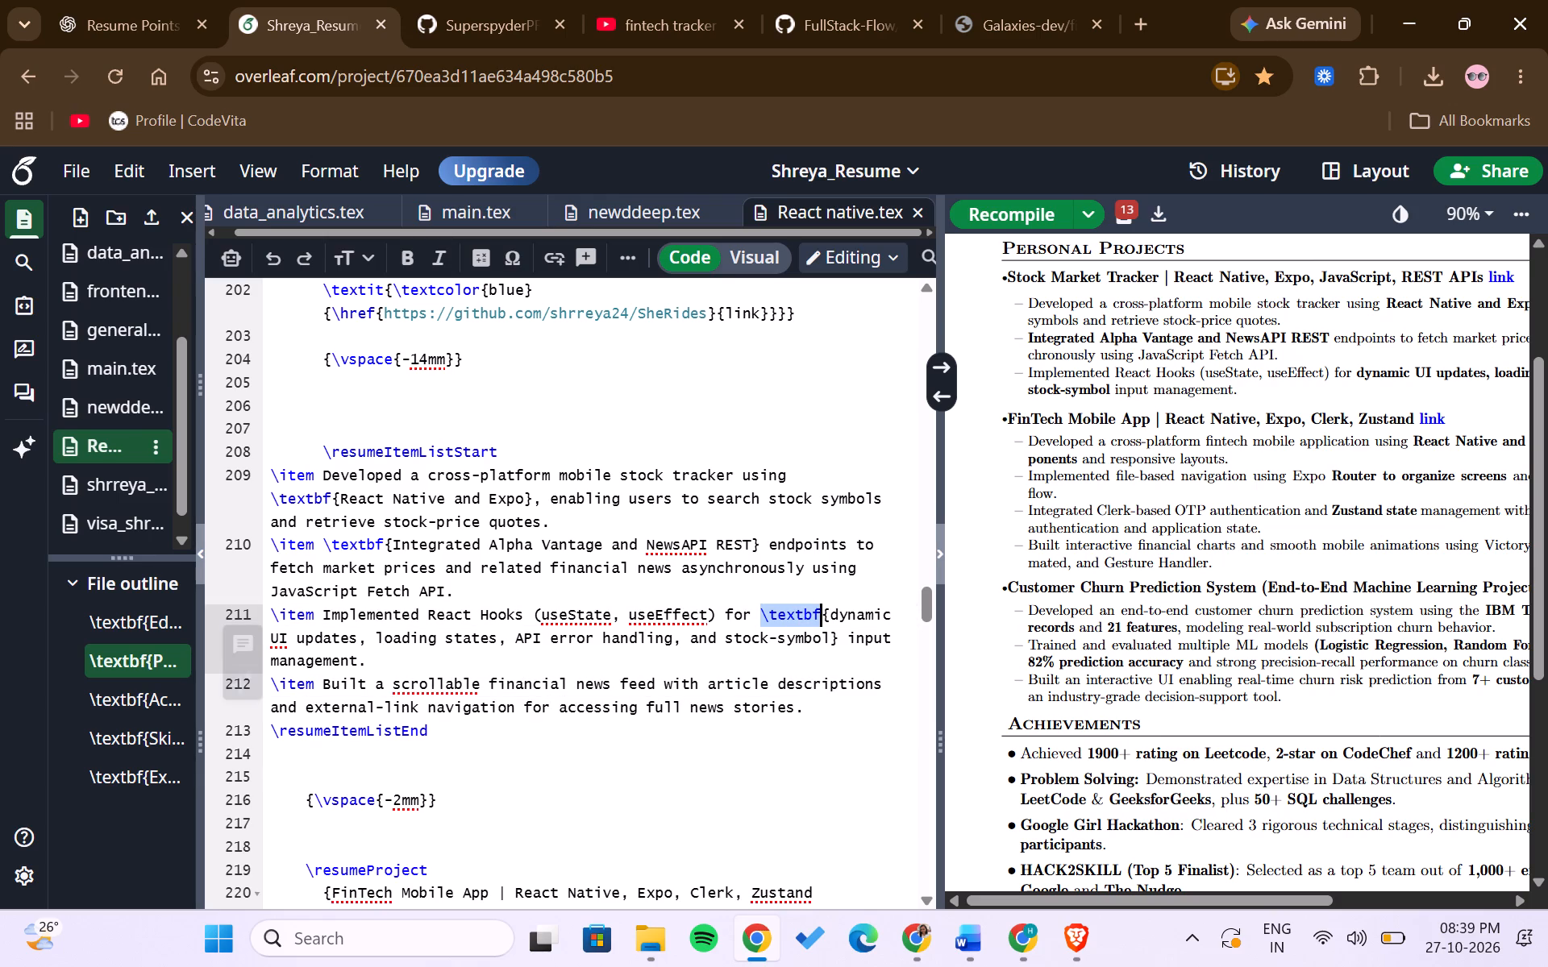
key(ctrl+c)
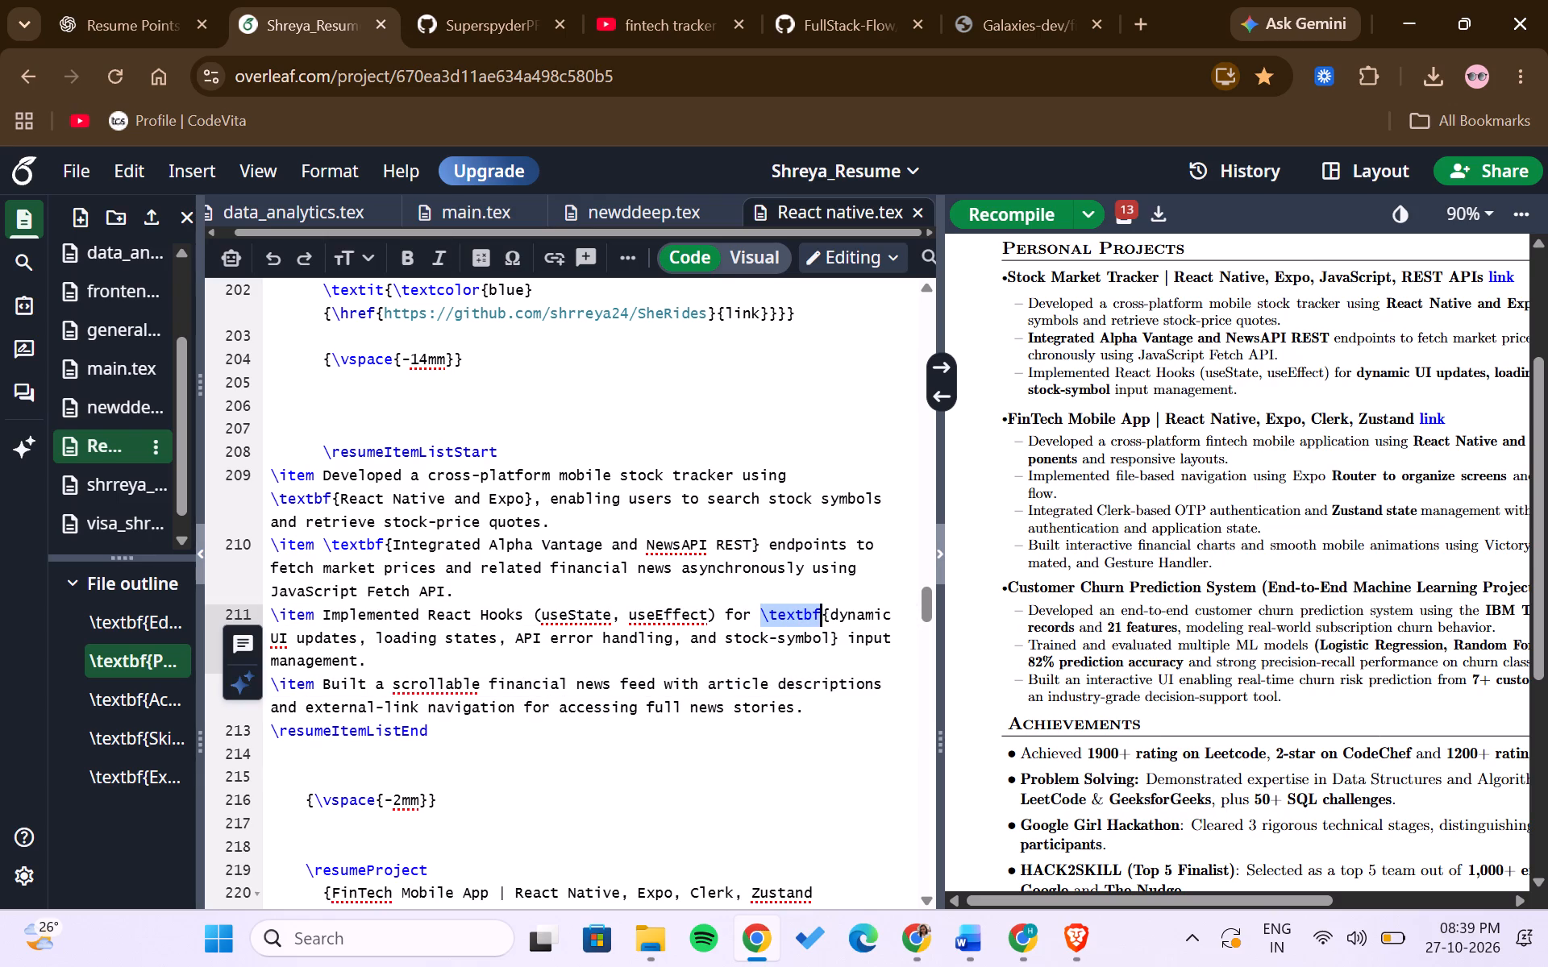
click(397, 679)
key(ctrl+v)
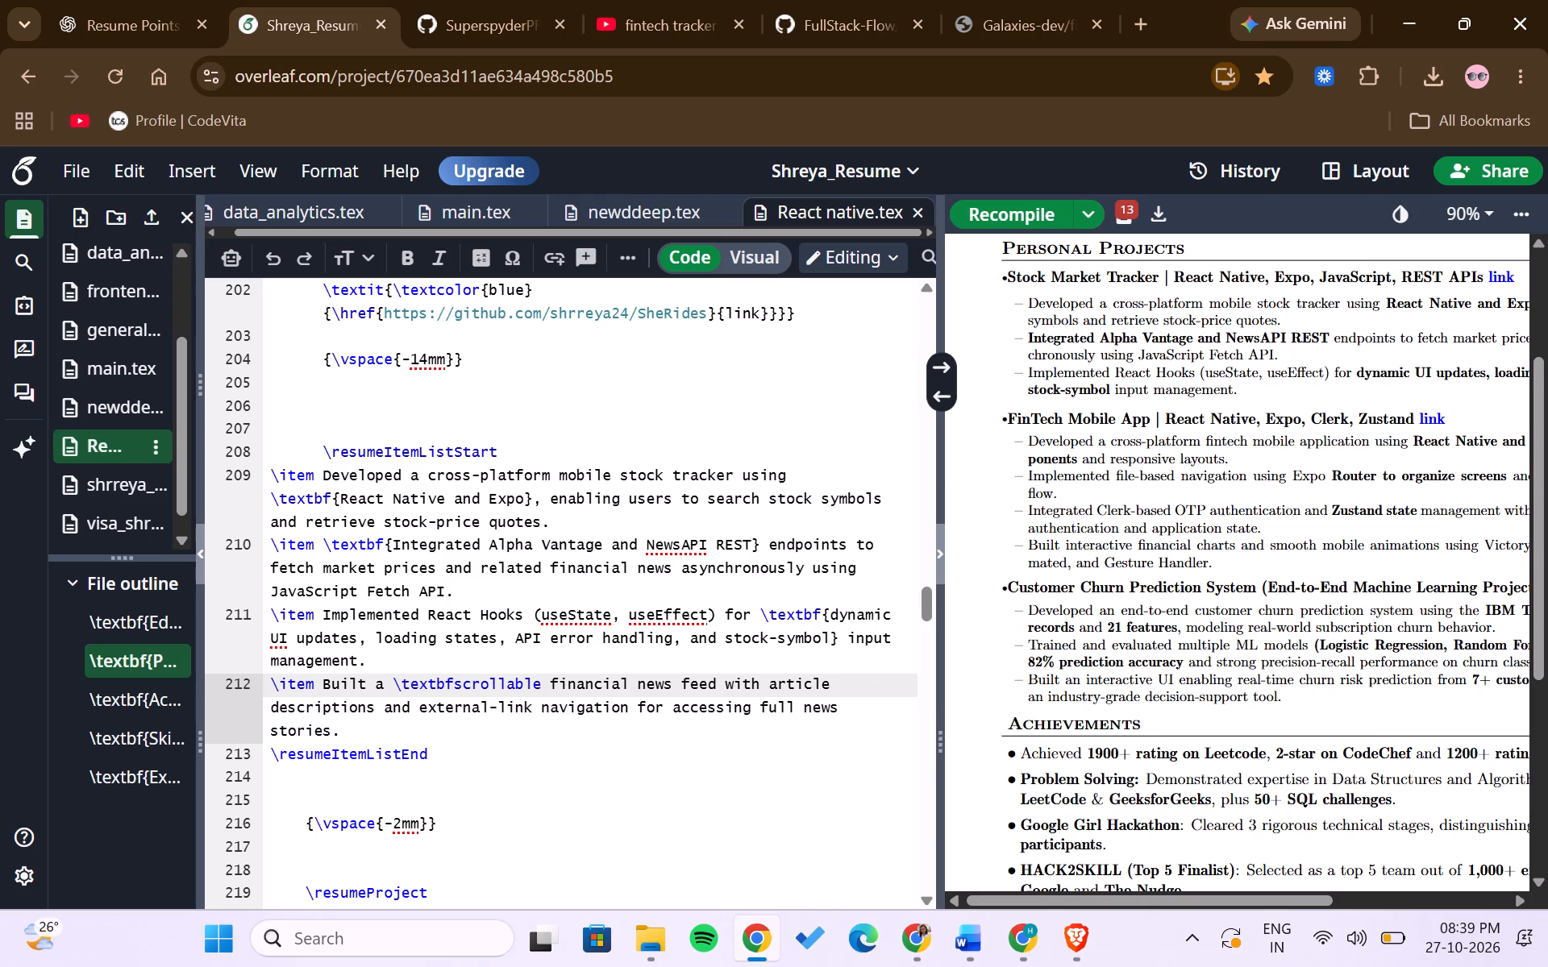
key(shift+braceleft)
click(681, 679)
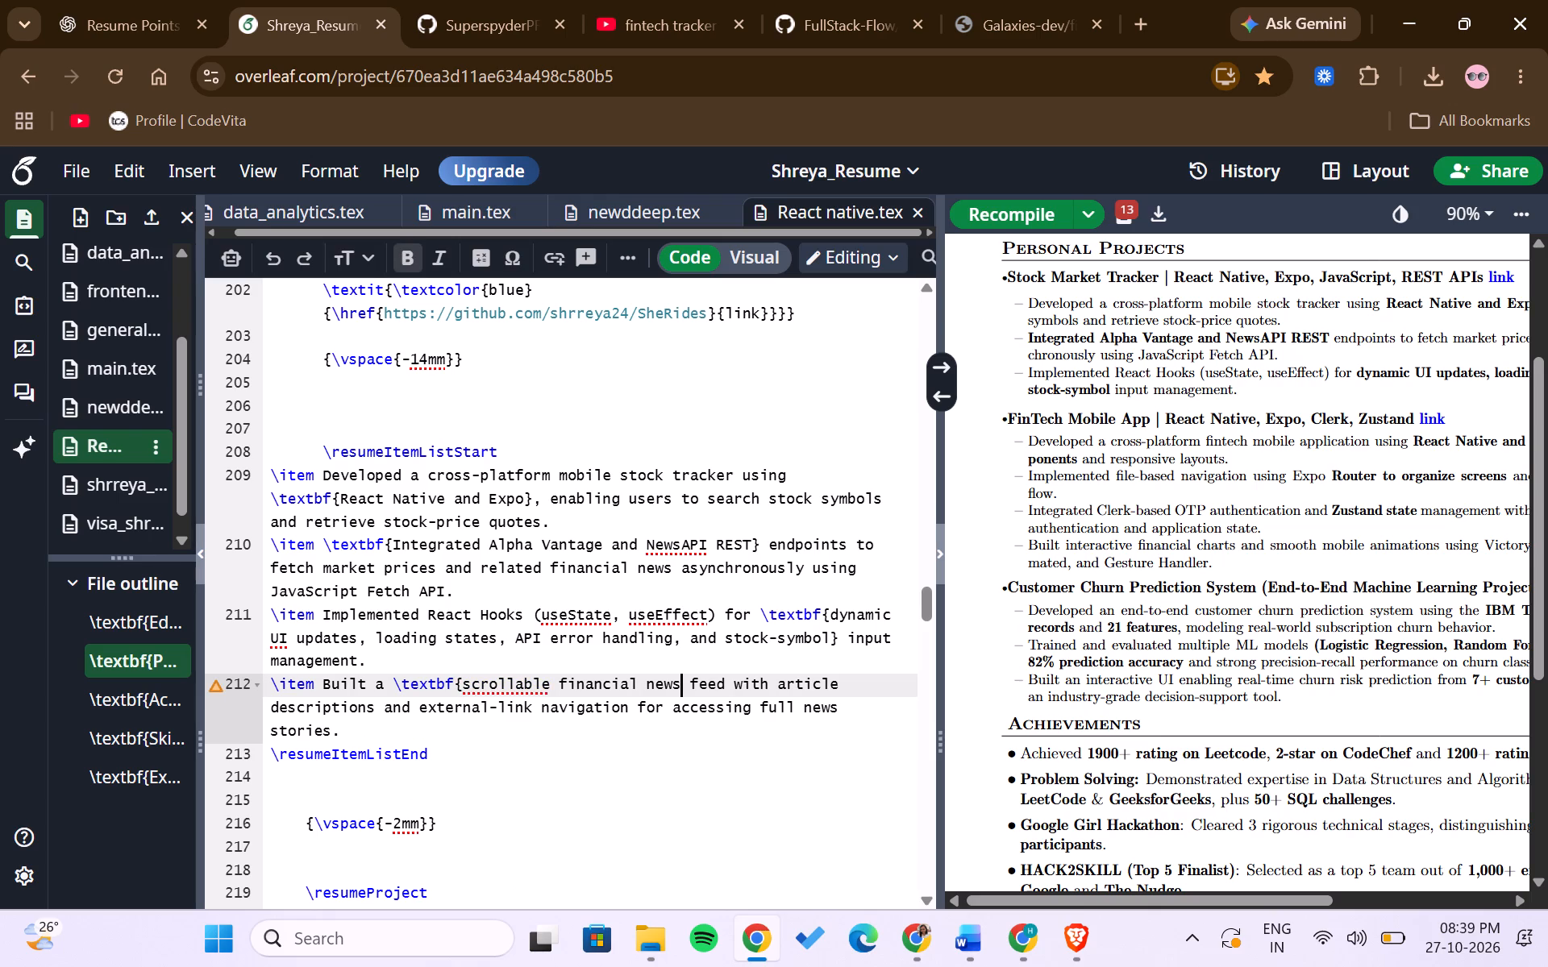
key(shift+braceright)
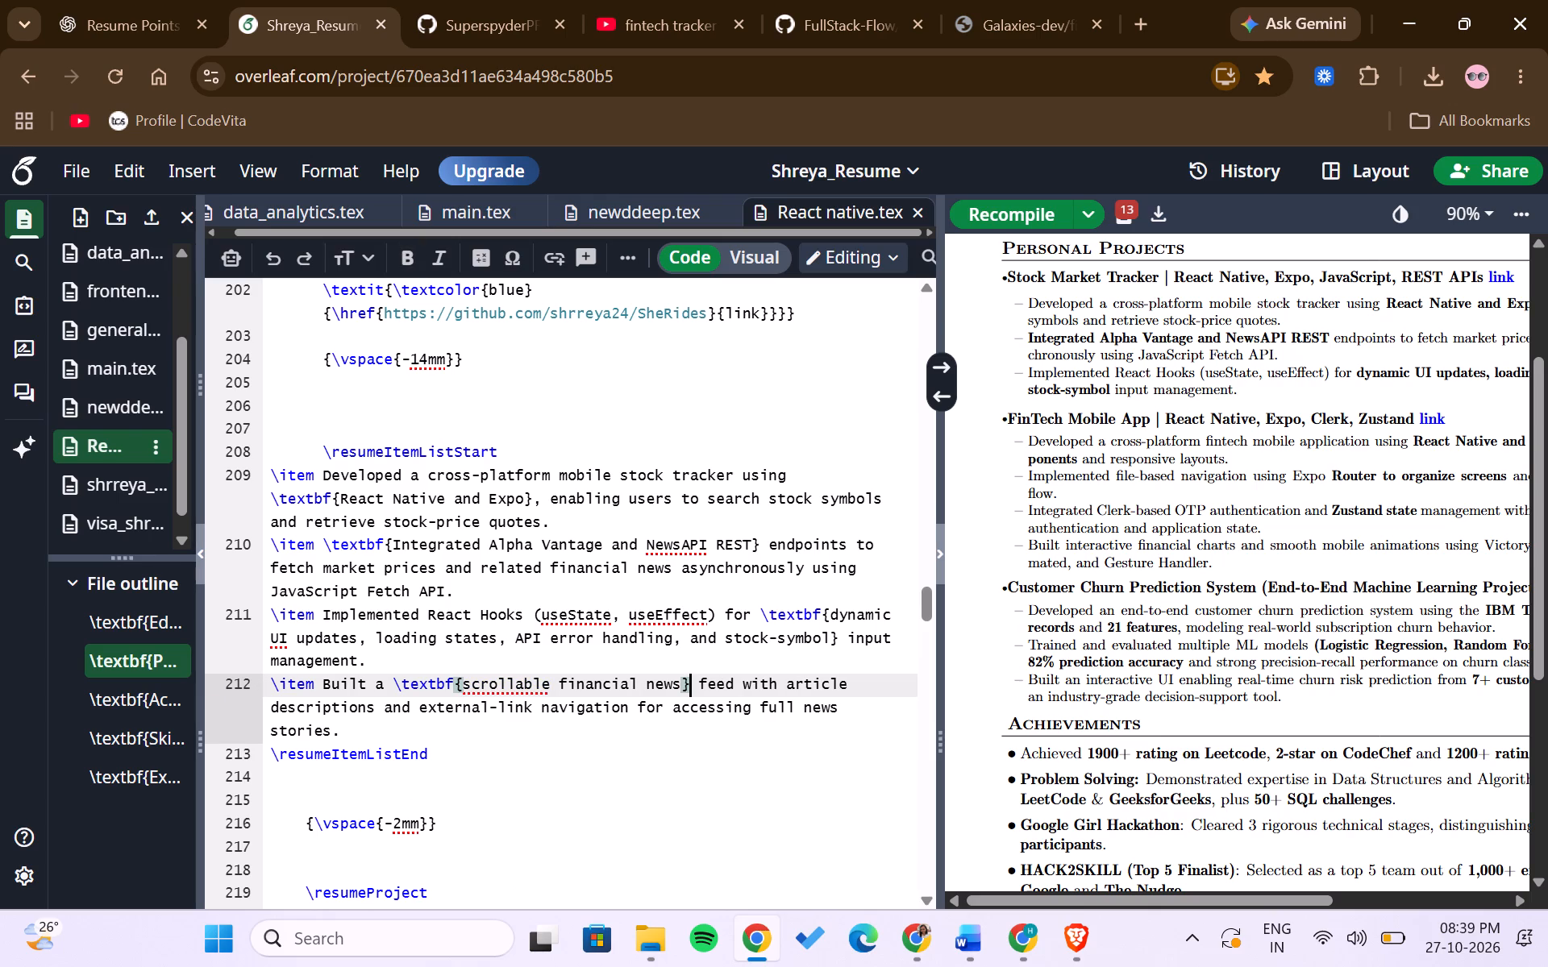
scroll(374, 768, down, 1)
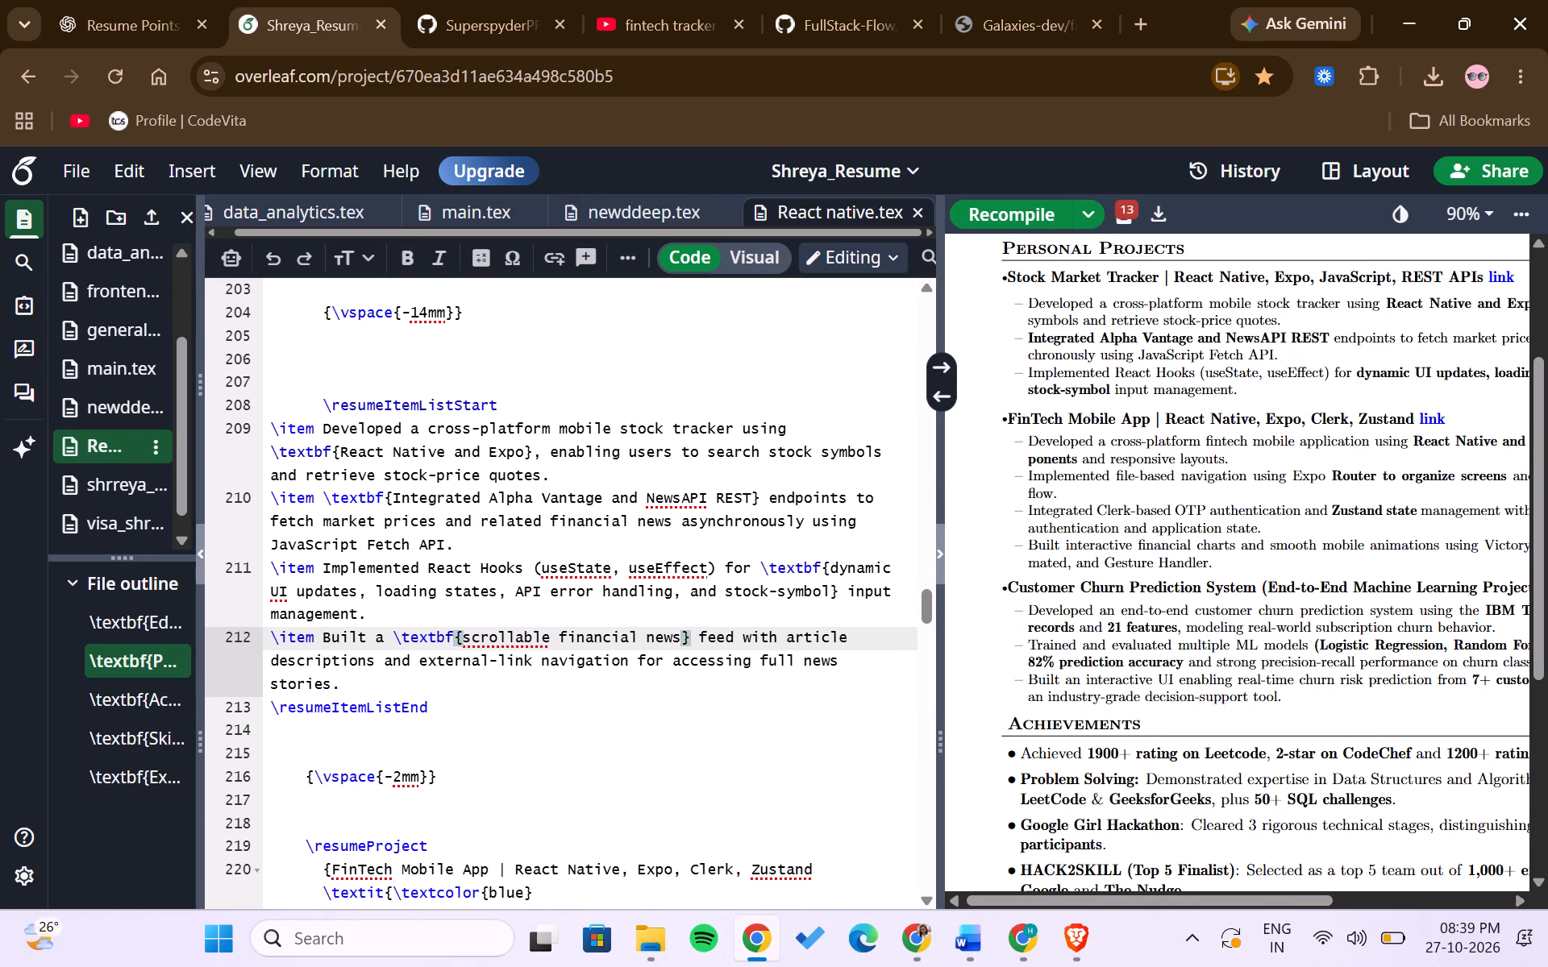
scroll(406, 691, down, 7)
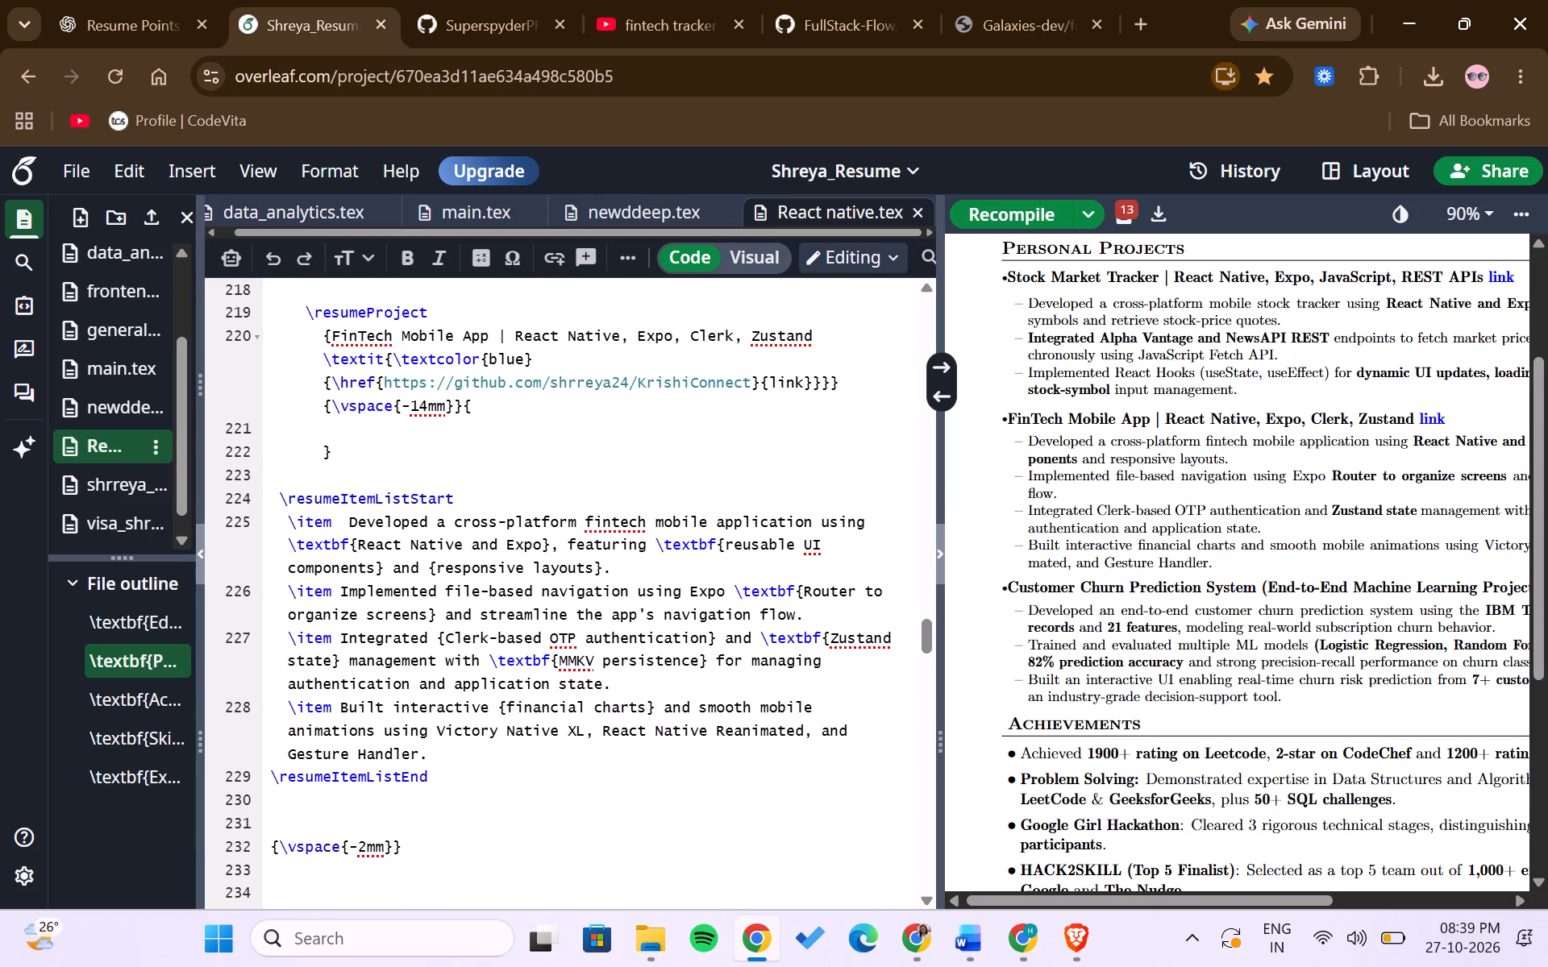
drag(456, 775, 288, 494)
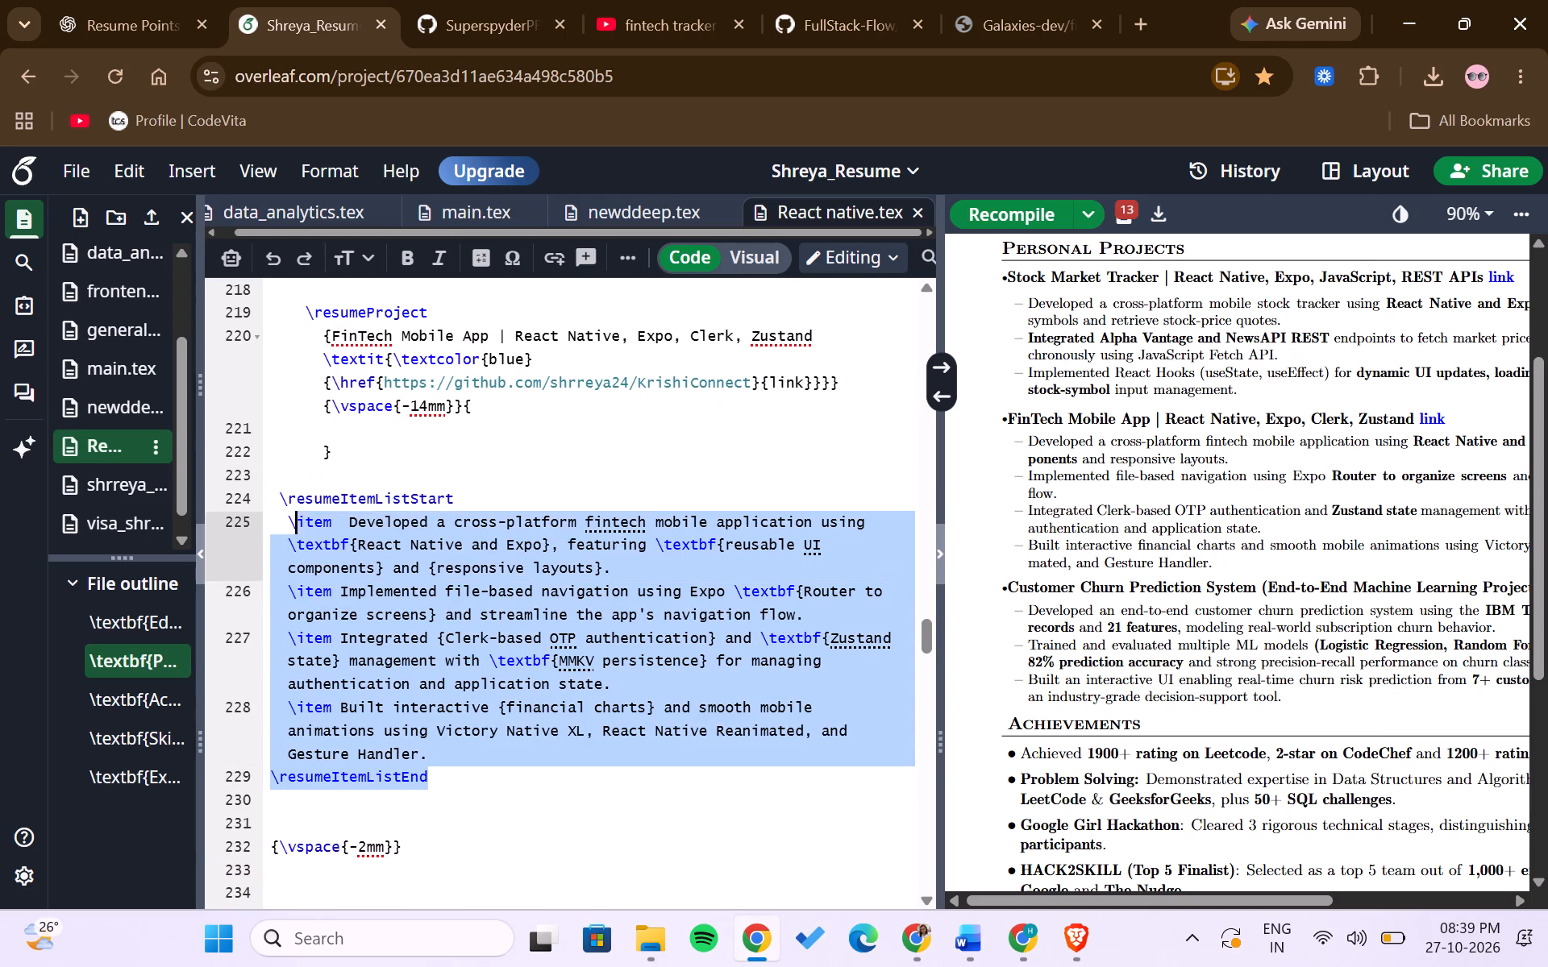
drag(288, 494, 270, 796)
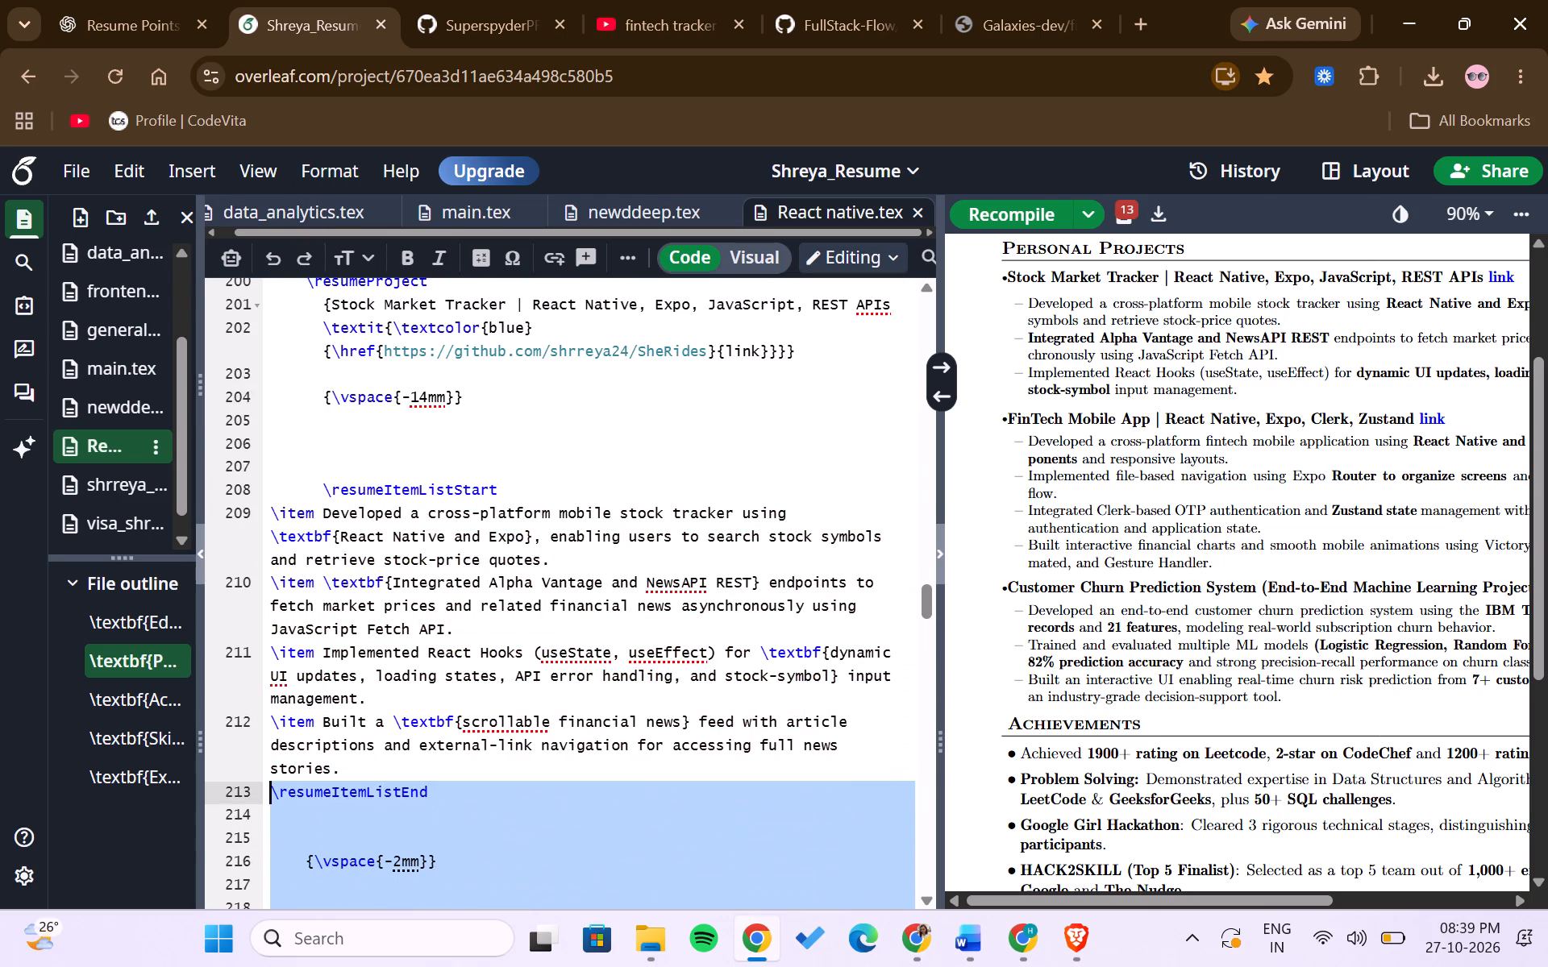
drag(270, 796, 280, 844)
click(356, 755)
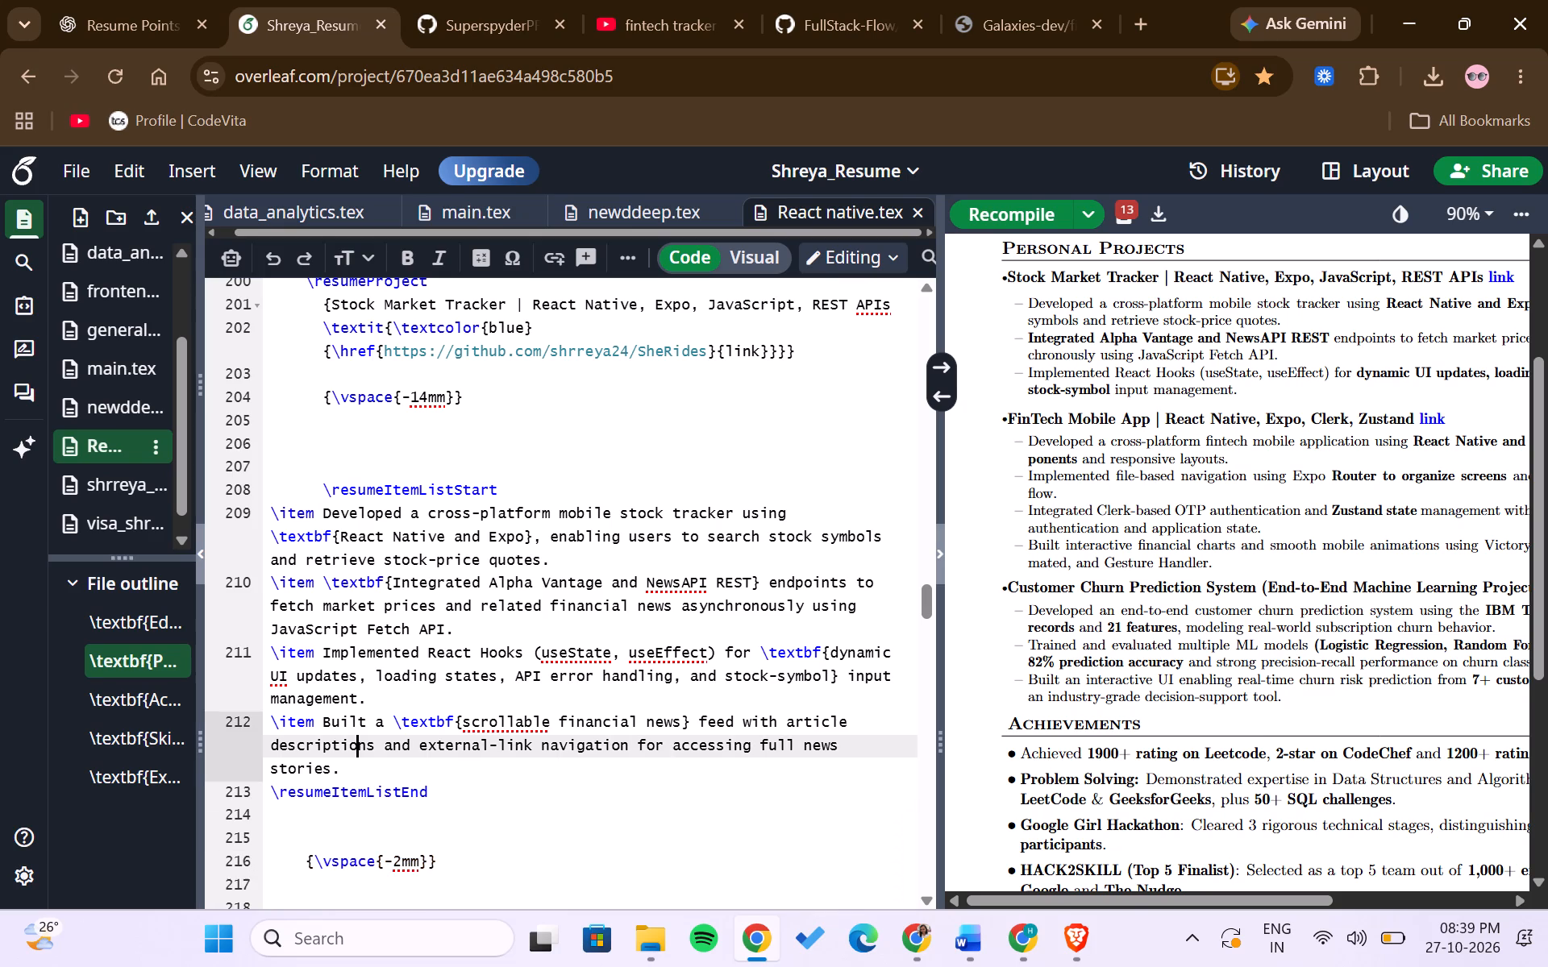
Move the whole FinTech Mobile App project block above the Stock Market Tracker project, directly under \resumeSubHeadingListStart in the LaTeX source.
scroll(356, 755, down, 3)
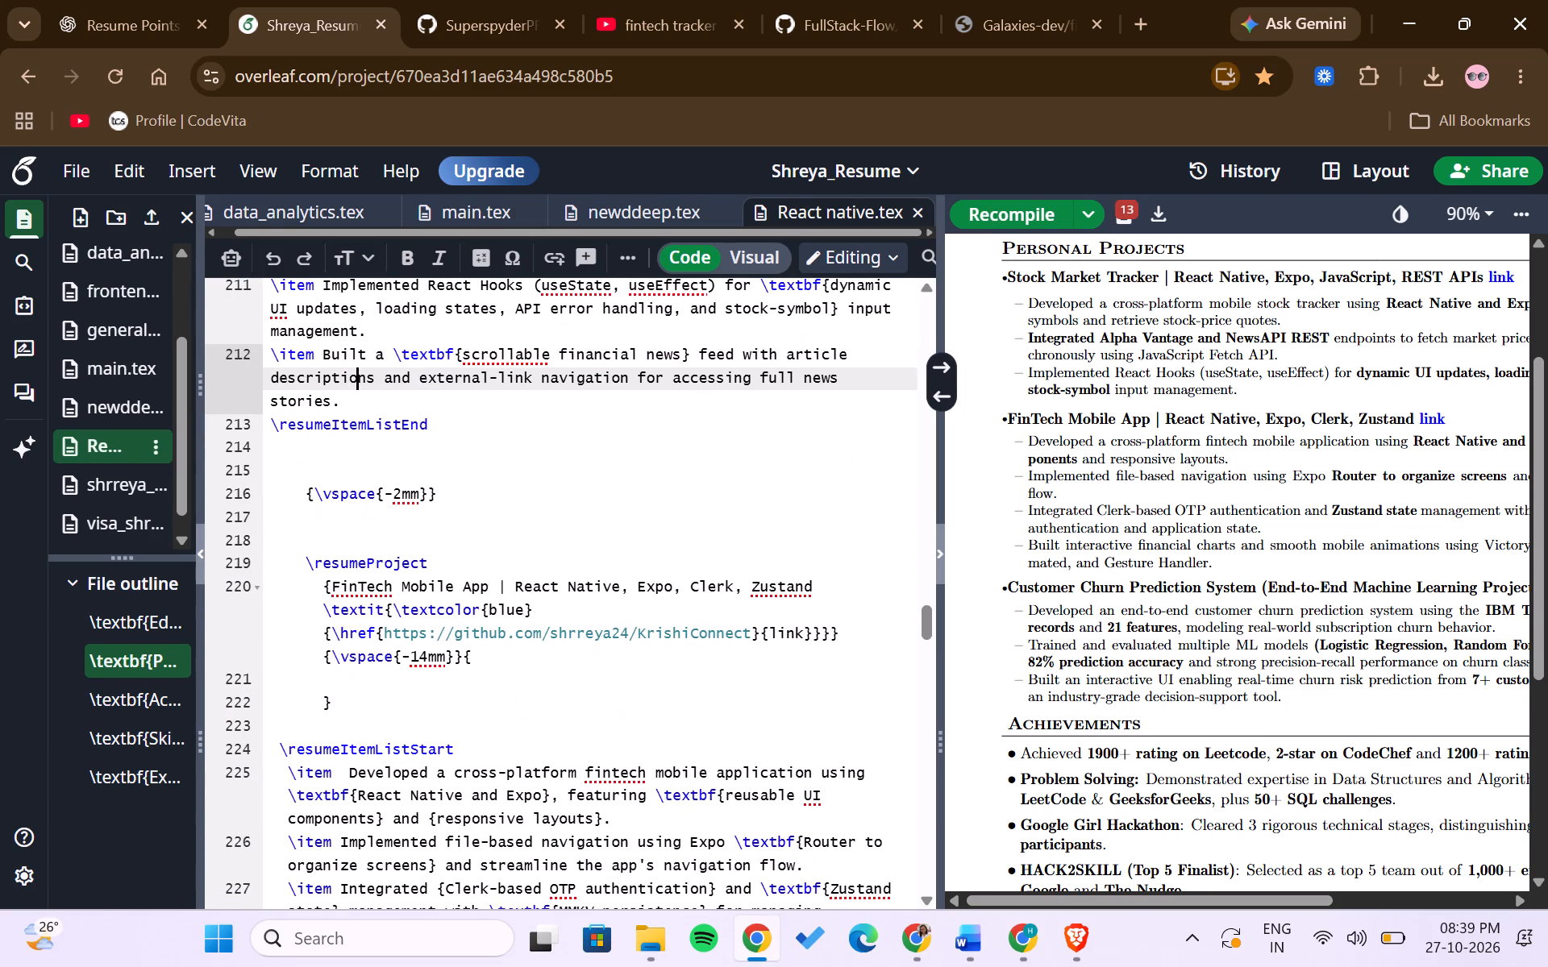
drag(308, 554, 440, 913)
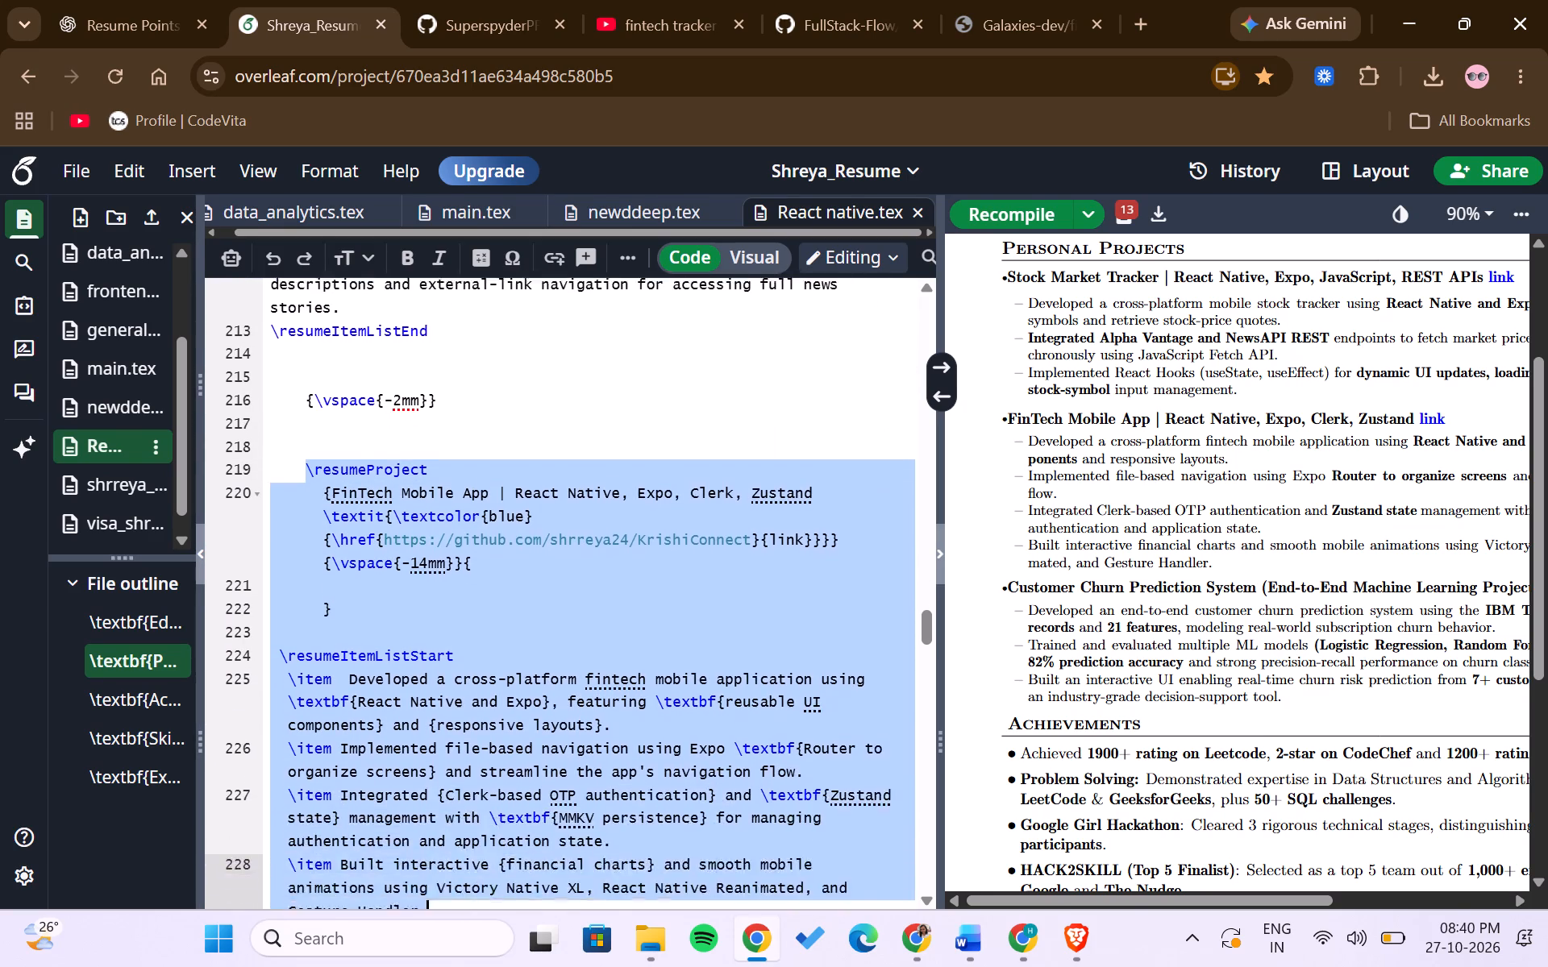
drag(440, 913, 362, 740)
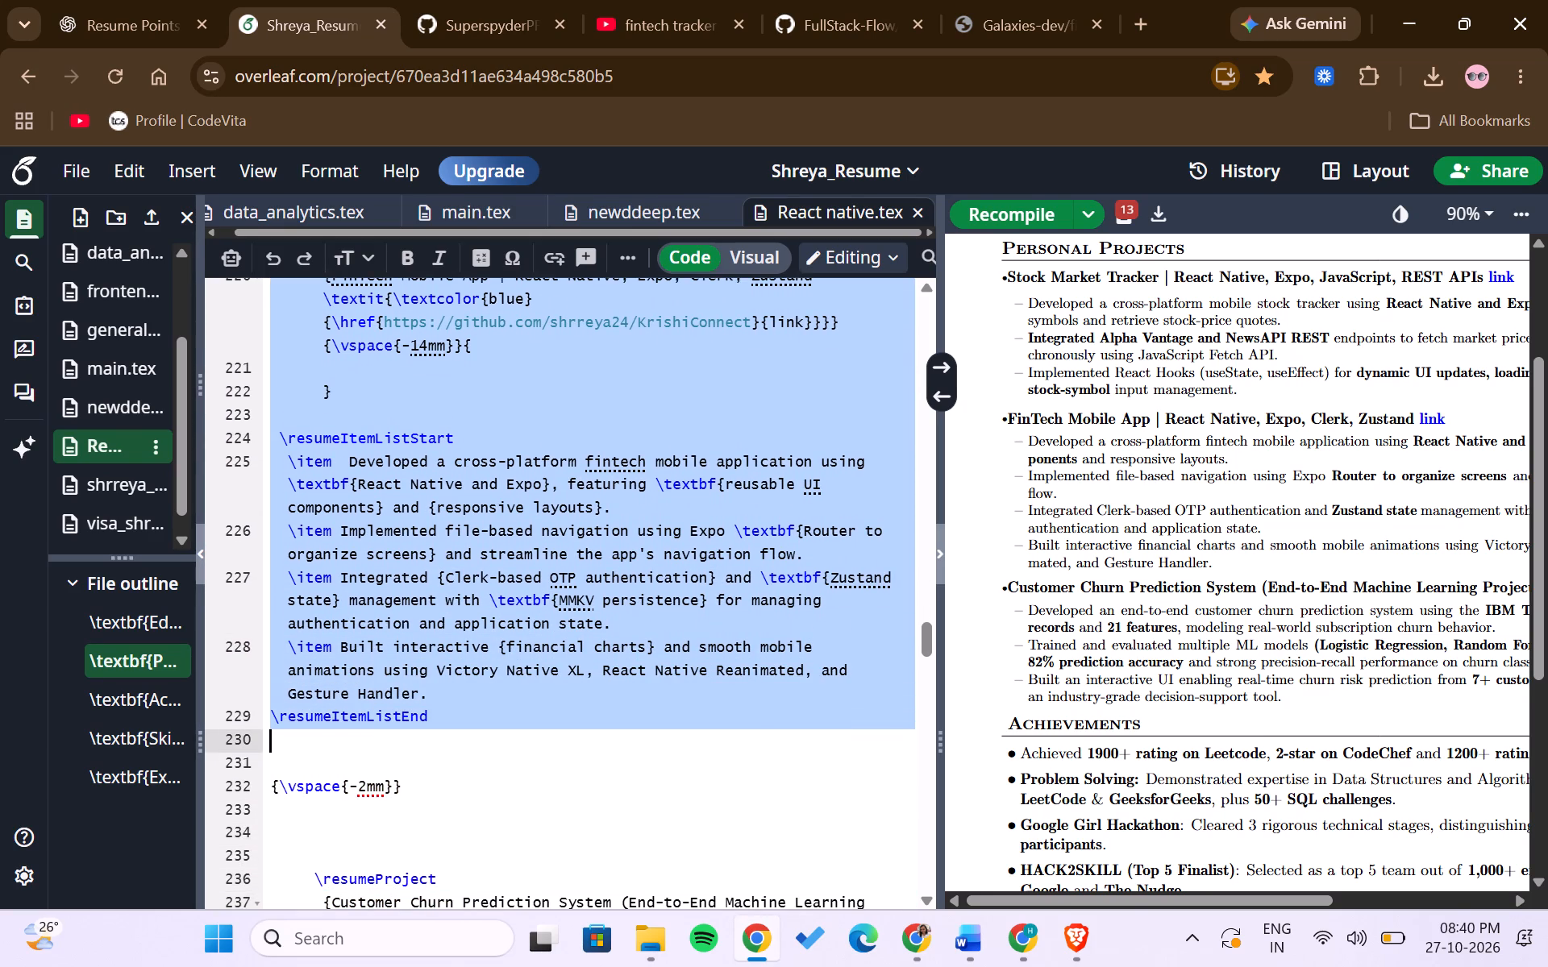
key(ctrl+x)
scroll(375, 668, up, 1)
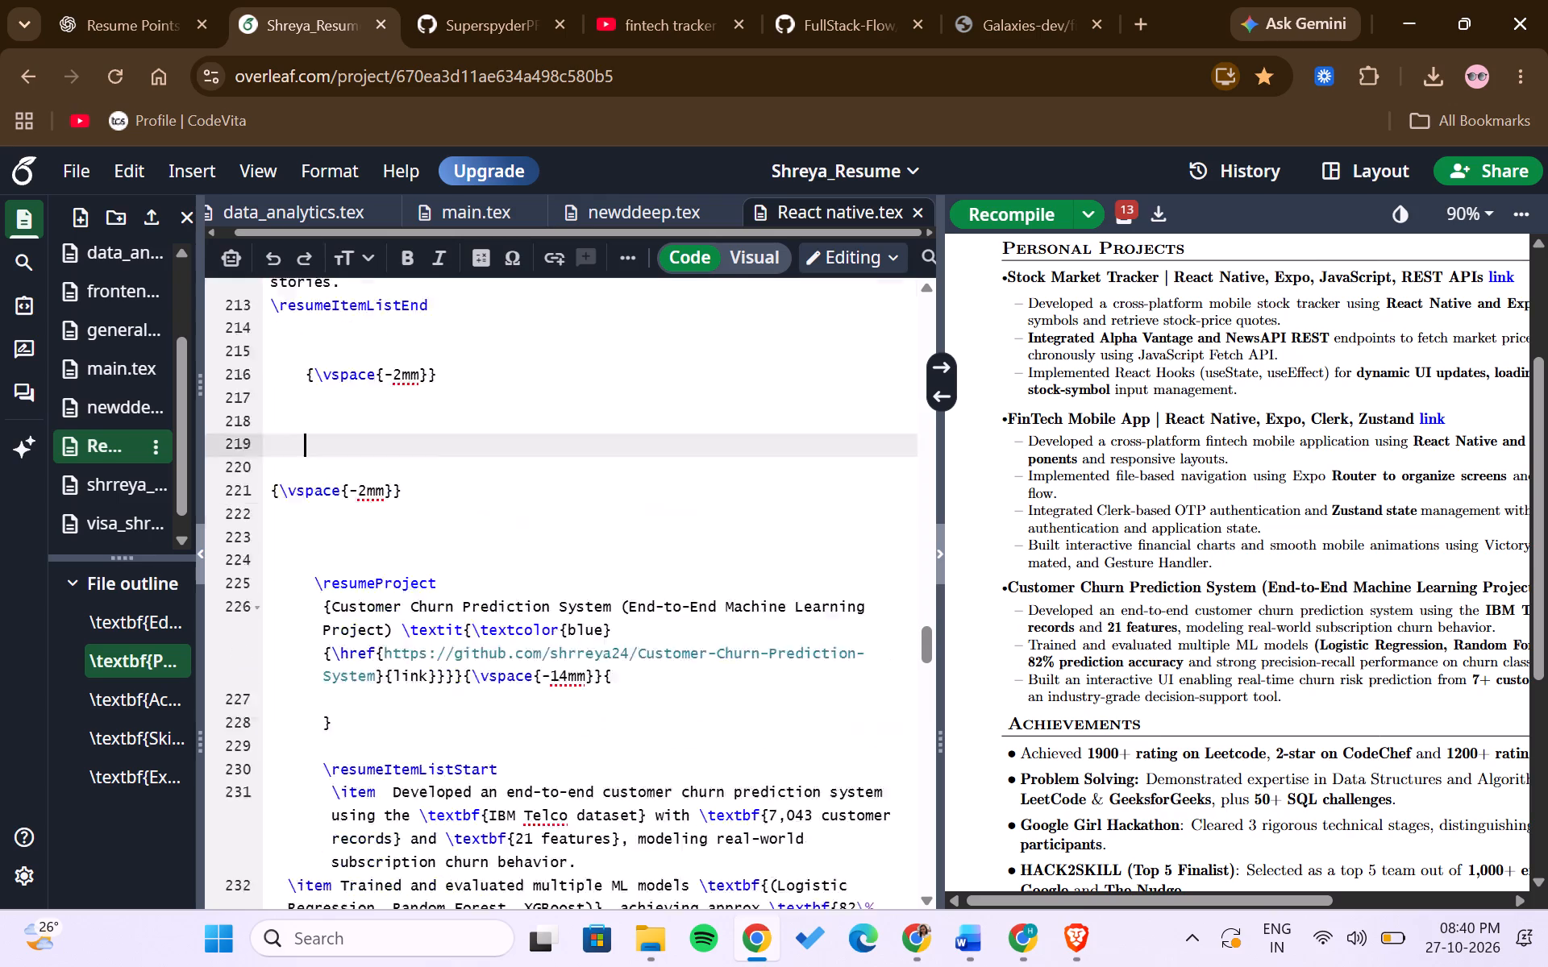
scroll(375, 668, up, 6)
click(344, 662)
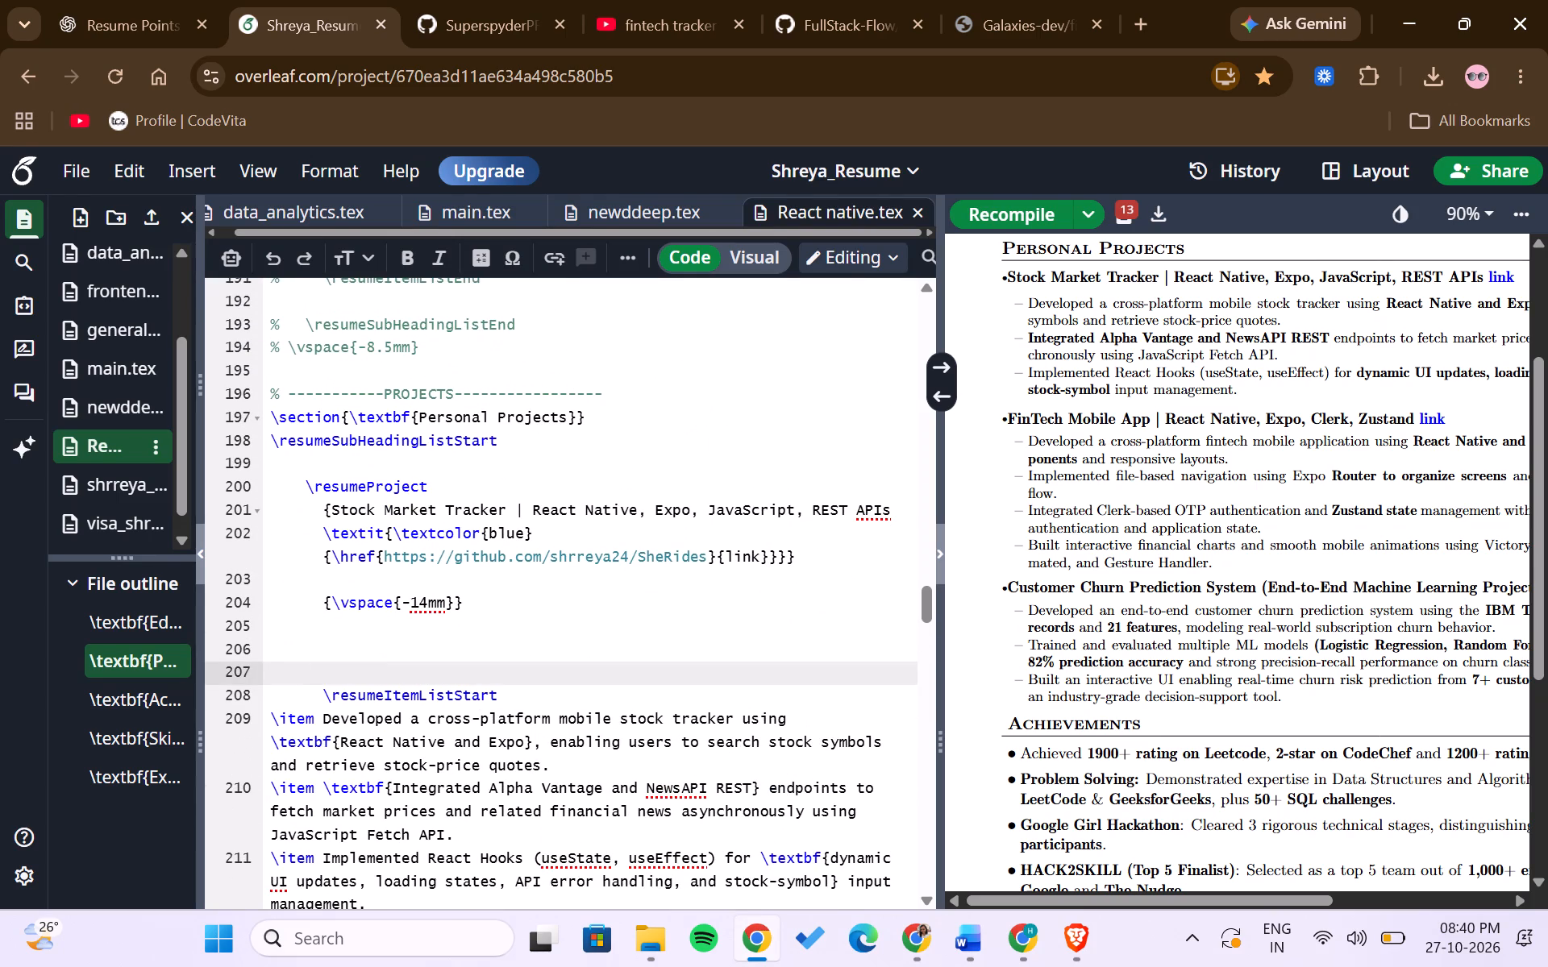
key(BackSpace)
click(314, 464)
key(ctrl+v)
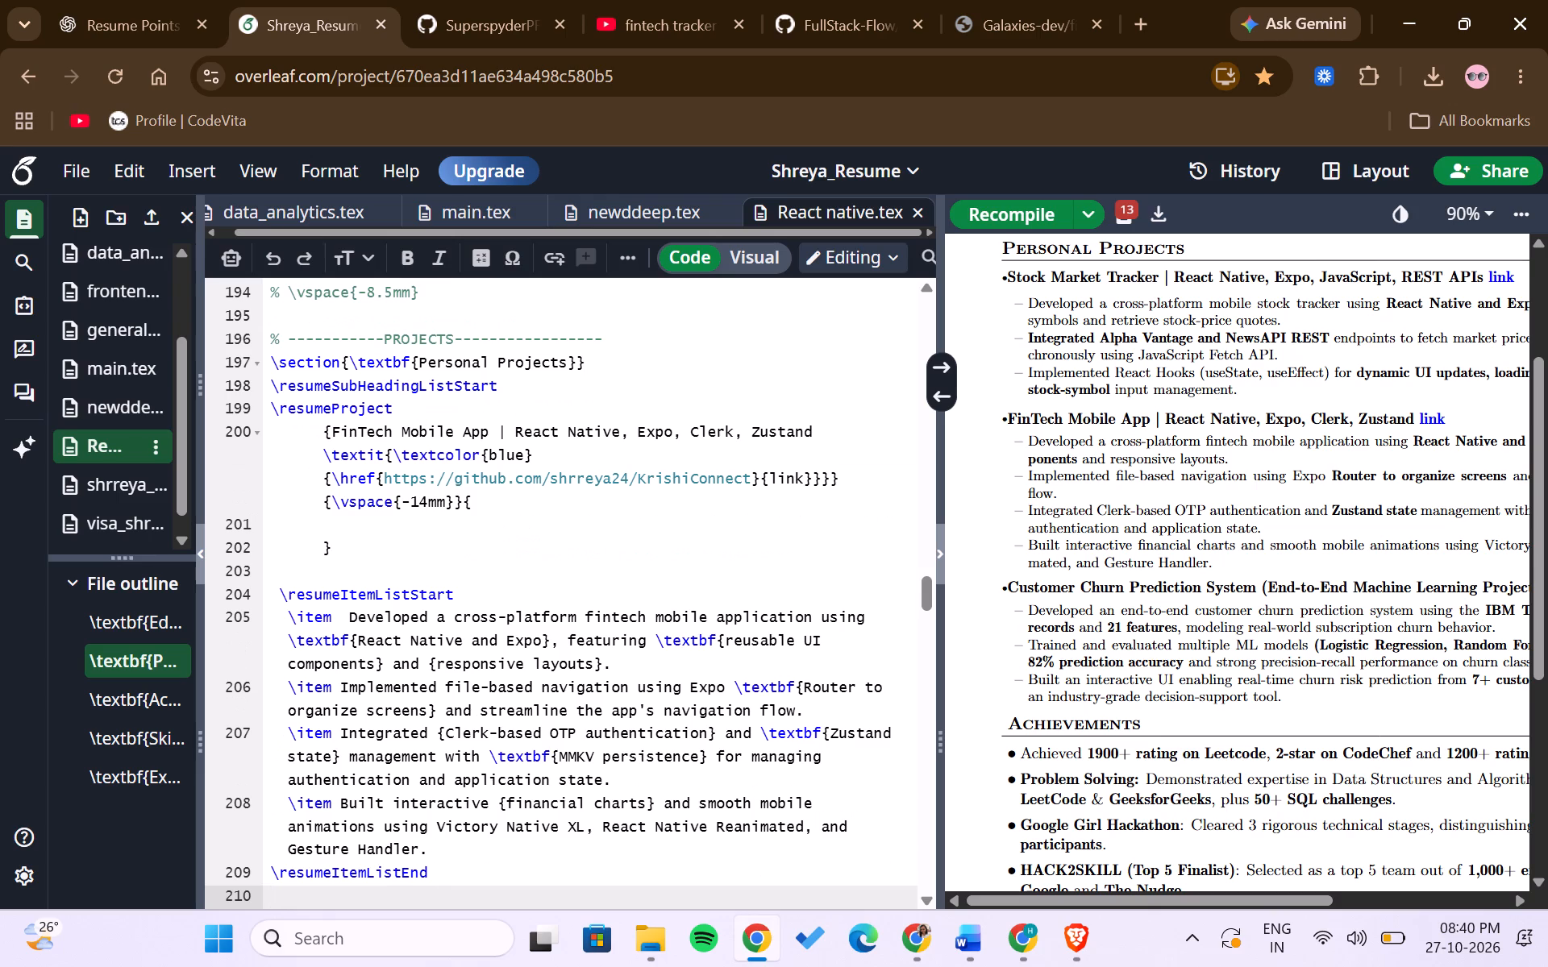
Move the {\vspace{-2mm}} line after the Stock Market Tracker list to between the FinTech list's end and the Stock Market Tracker project.
scroll(404, 576, down, 3)
scroll(404, 576, up, 4)
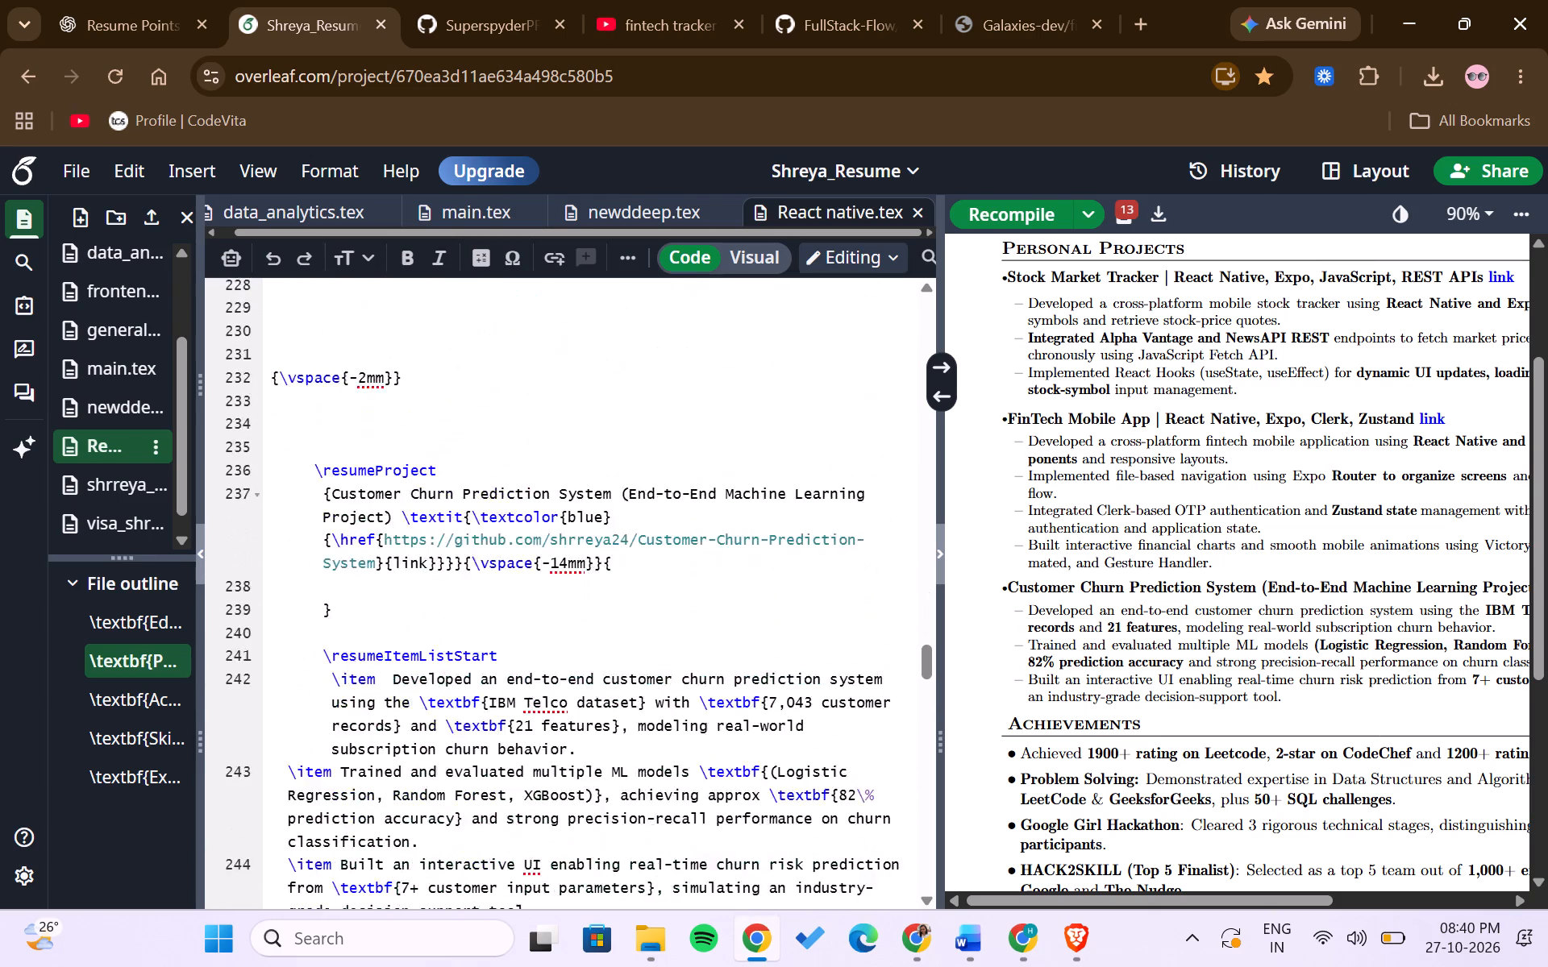
scroll(404, 576, up, 1)
drag(469, 574, 453, 571)
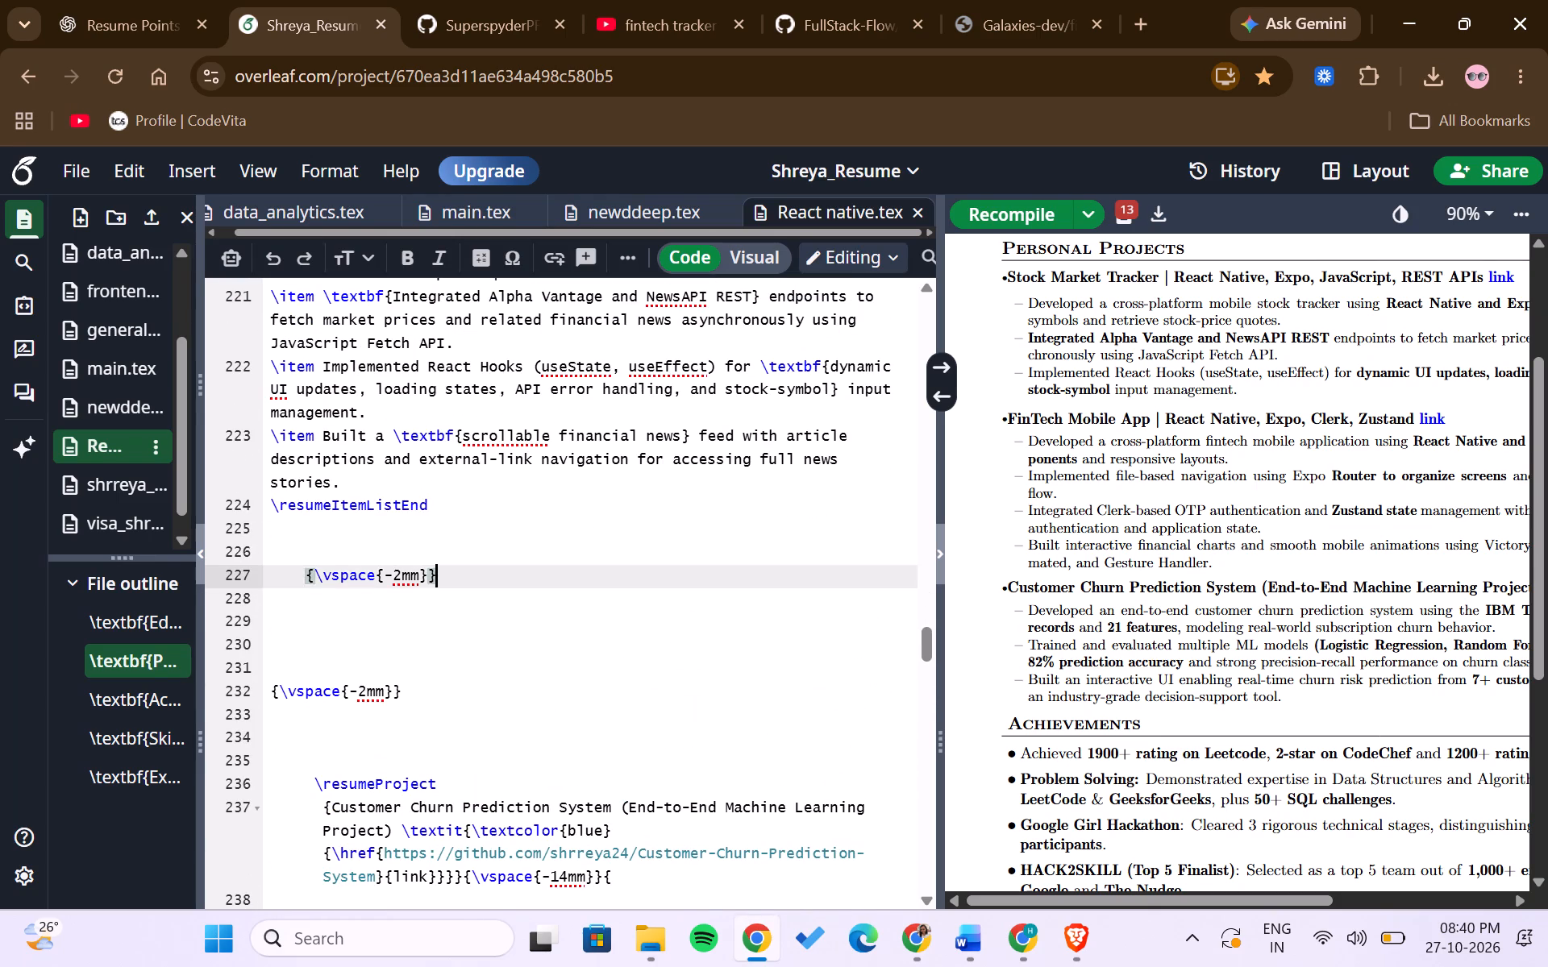
drag(453, 571, 285, 573)
key(ctrl+x)
scroll(285, 573, up, 3)
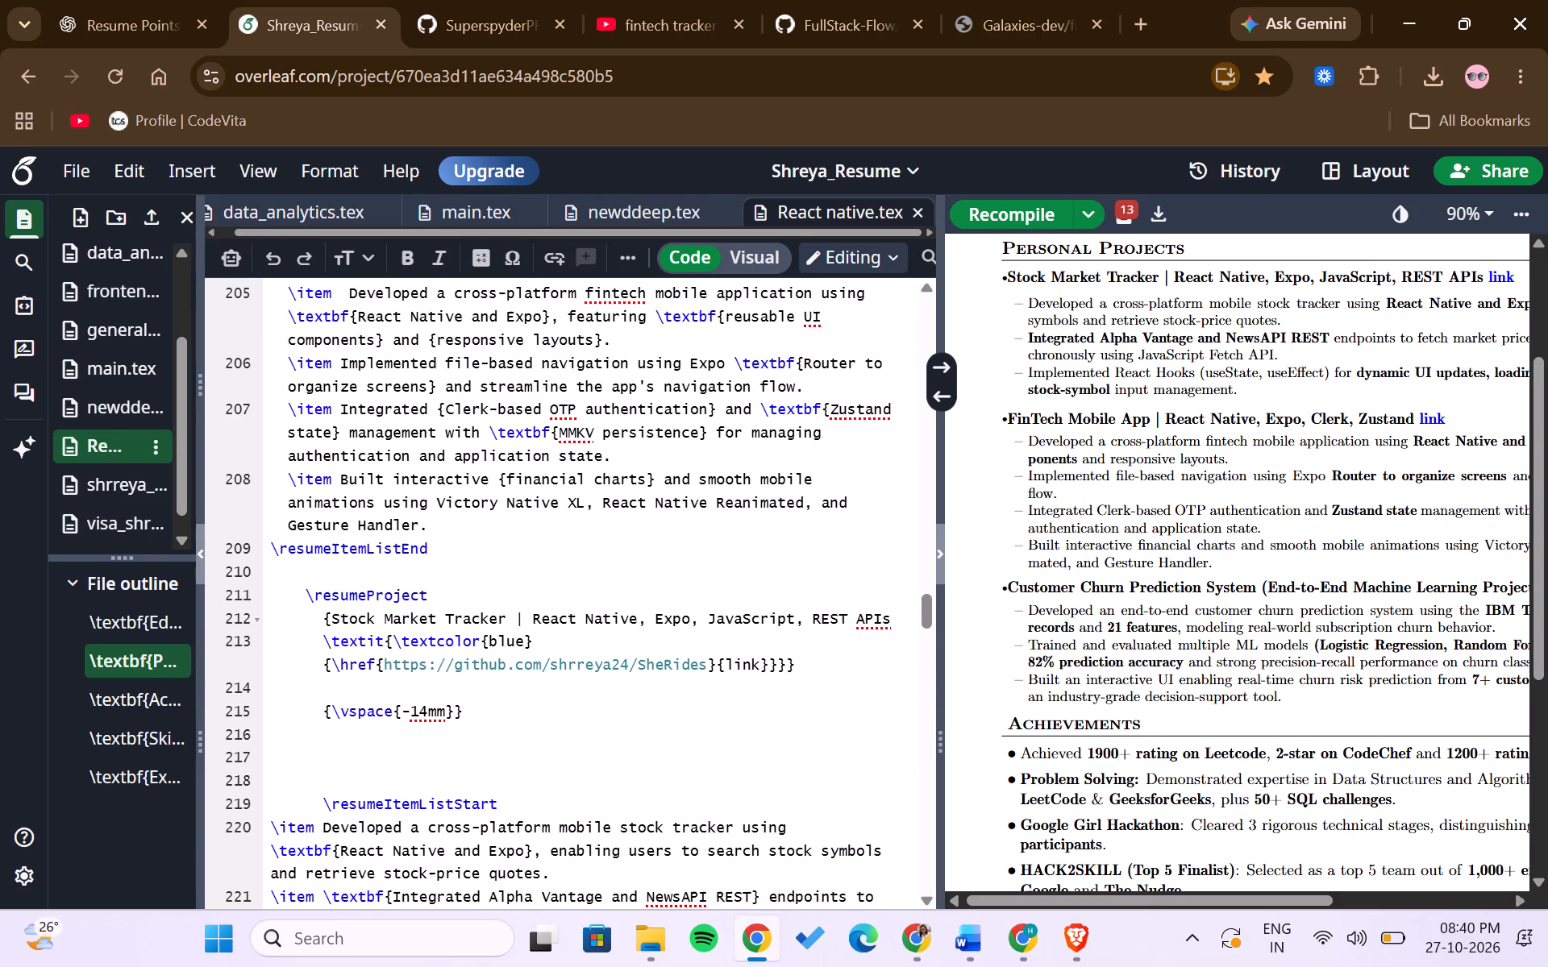
scroll(404, 720, down, 3)
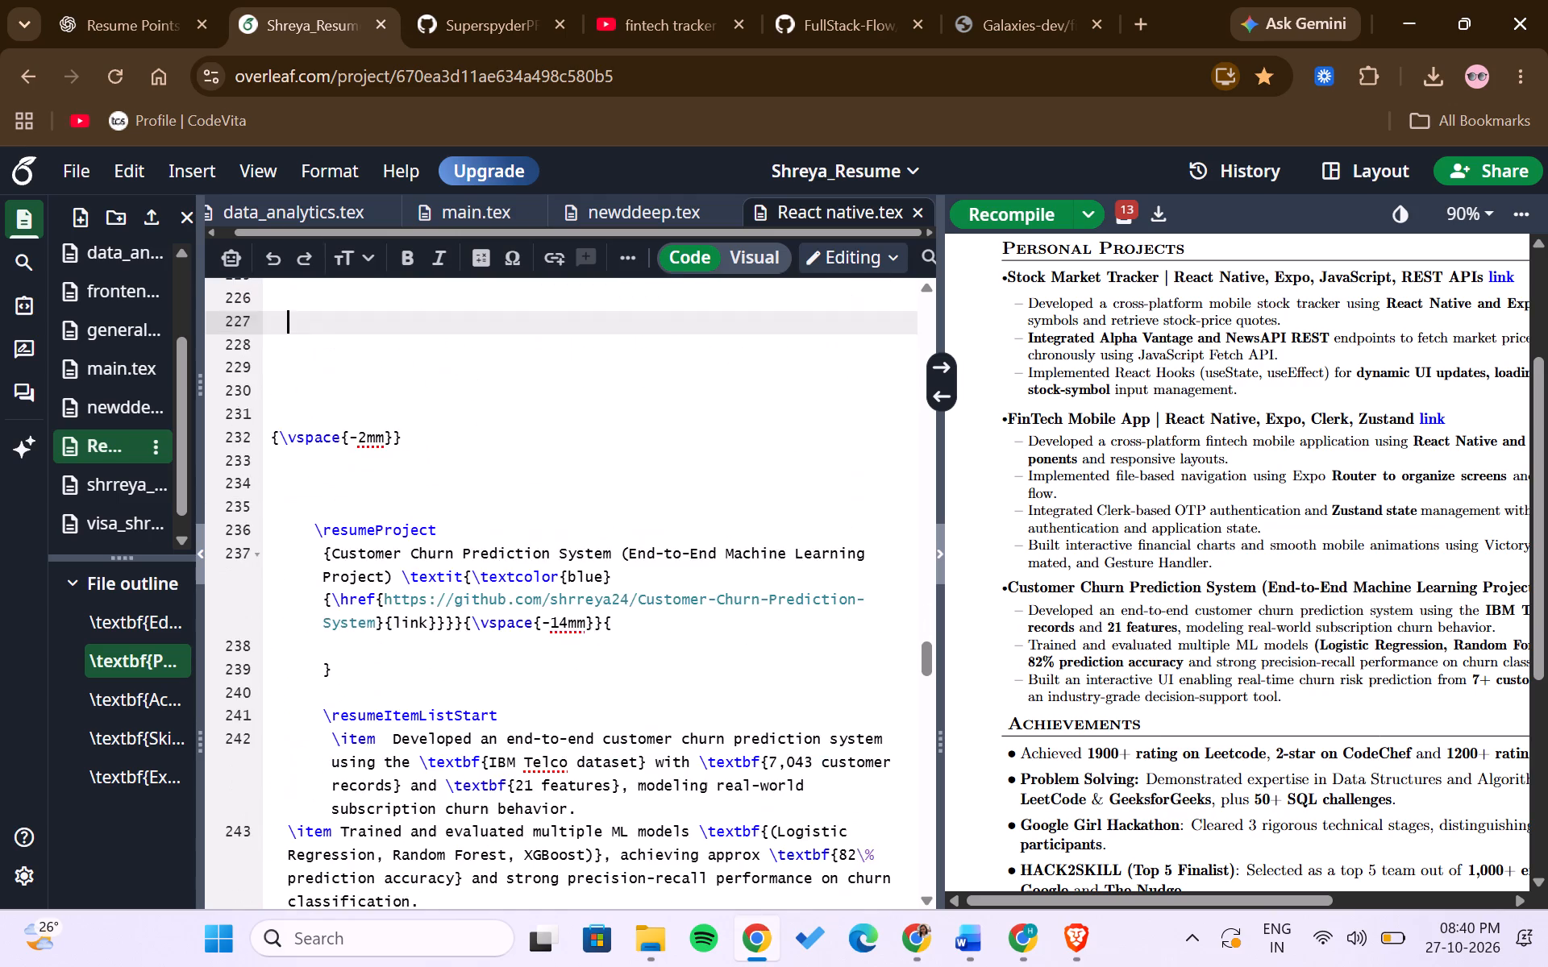
scroll(404, 720, up, 8)
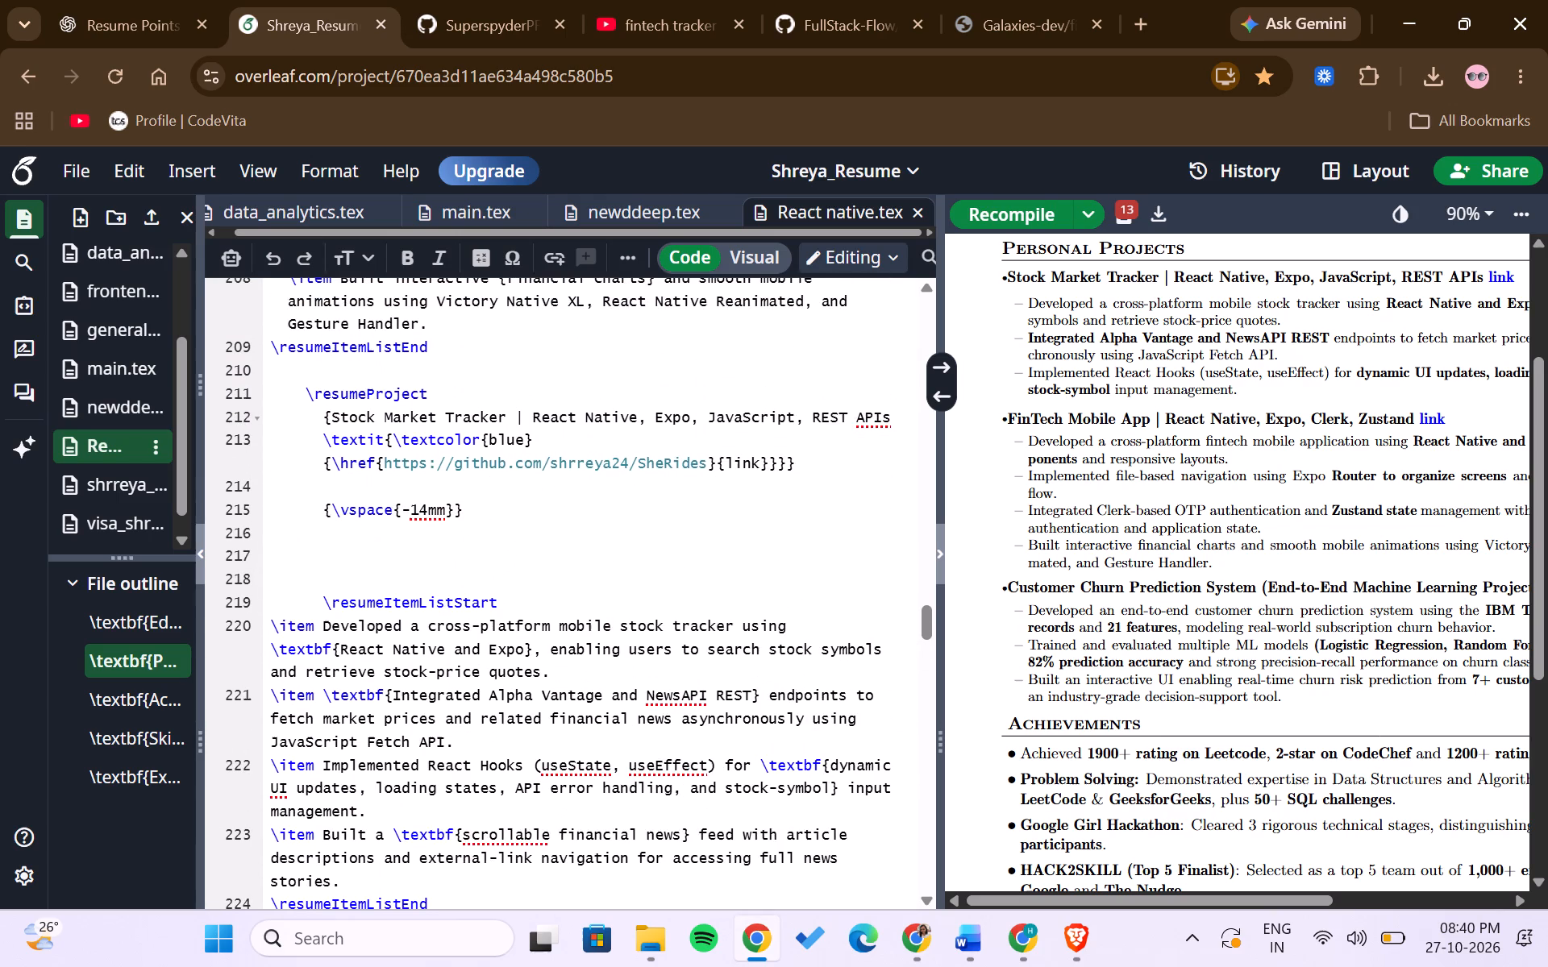
scroll(361, 556, up, 2)
click(361, 556)
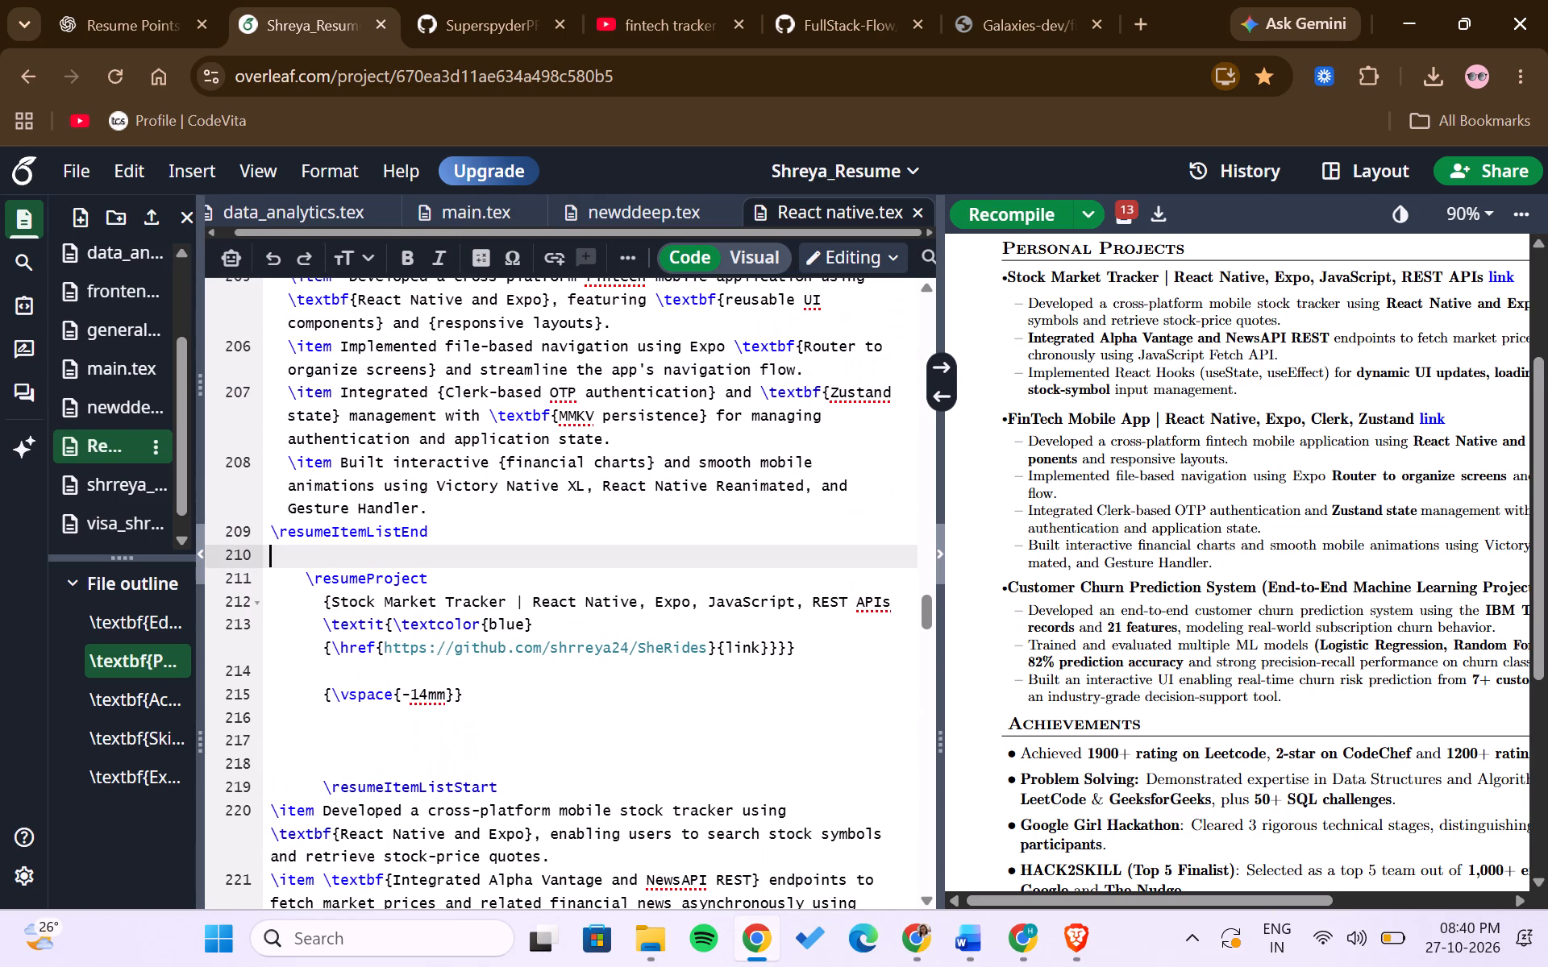
key(ctrl+v)
key(Return)
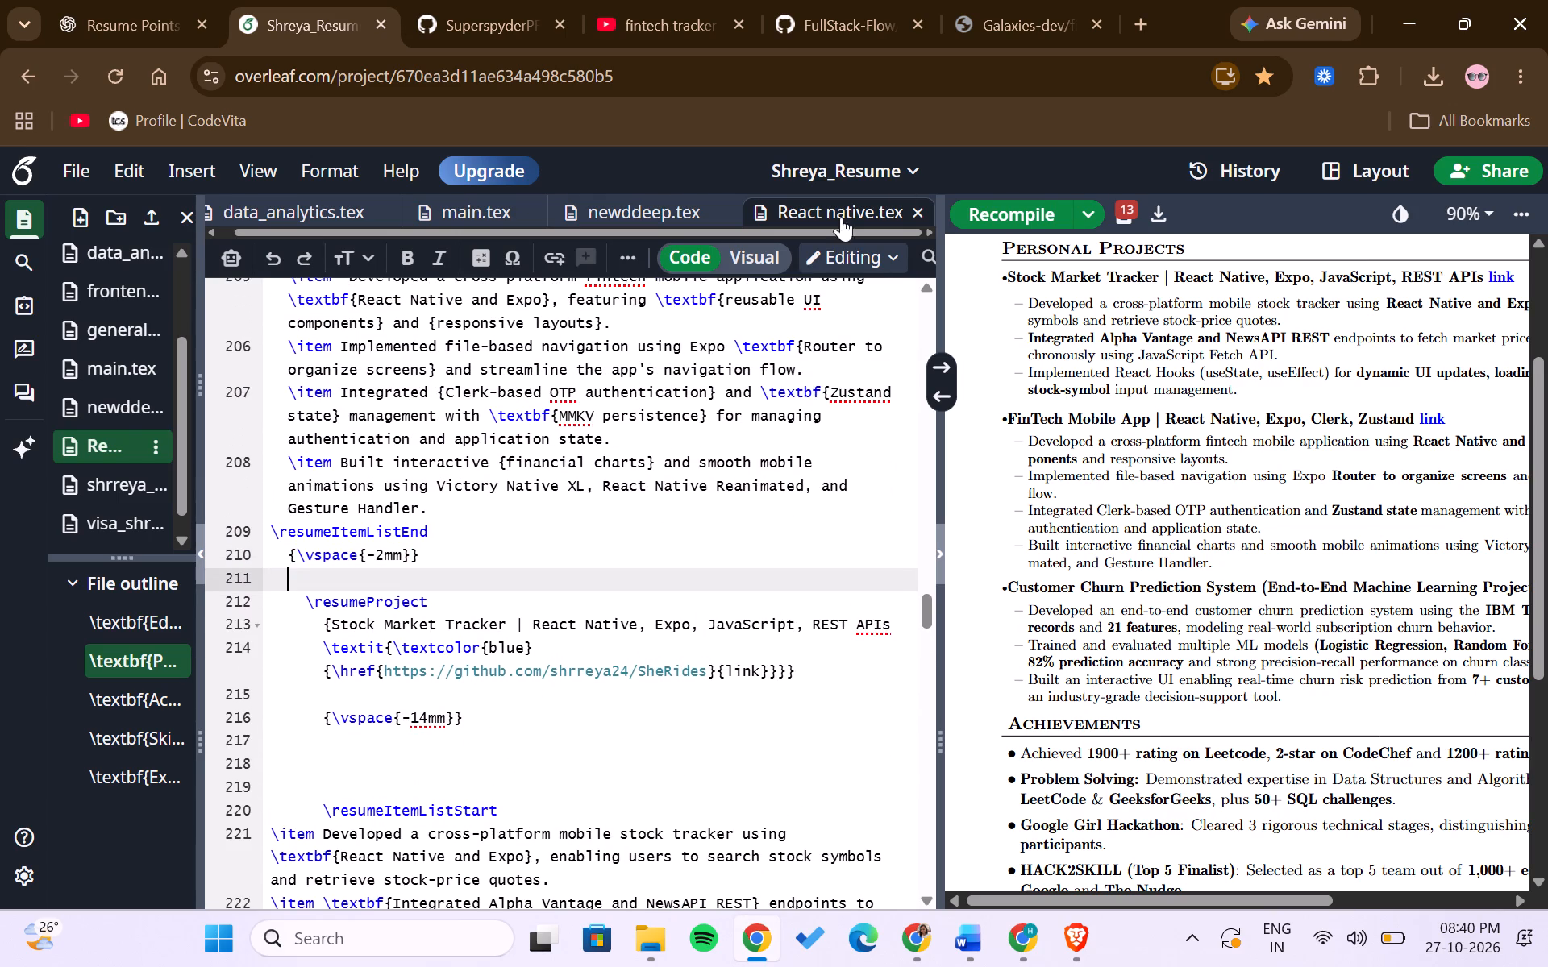
Recompile the resume and check the new project order and spacing in the PDF preview.
click(1005, 230)
click(1001, 219)
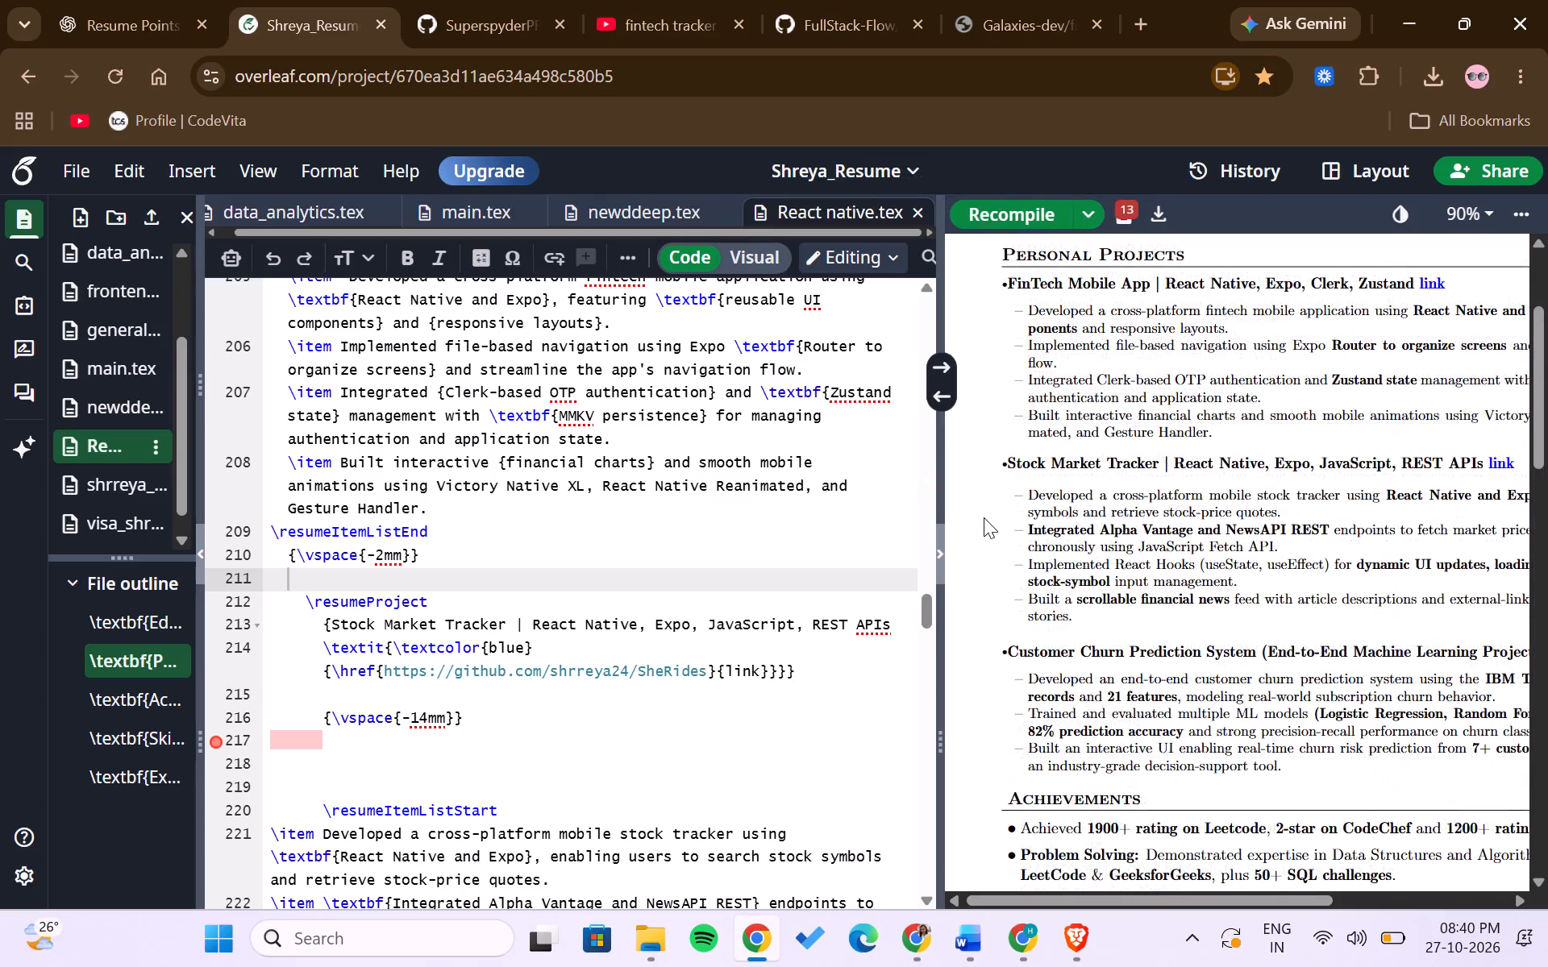
scroll(986, 516, down, 6)
scroll(986, 516, up, 5)
scroll(986, 516, down, 2)
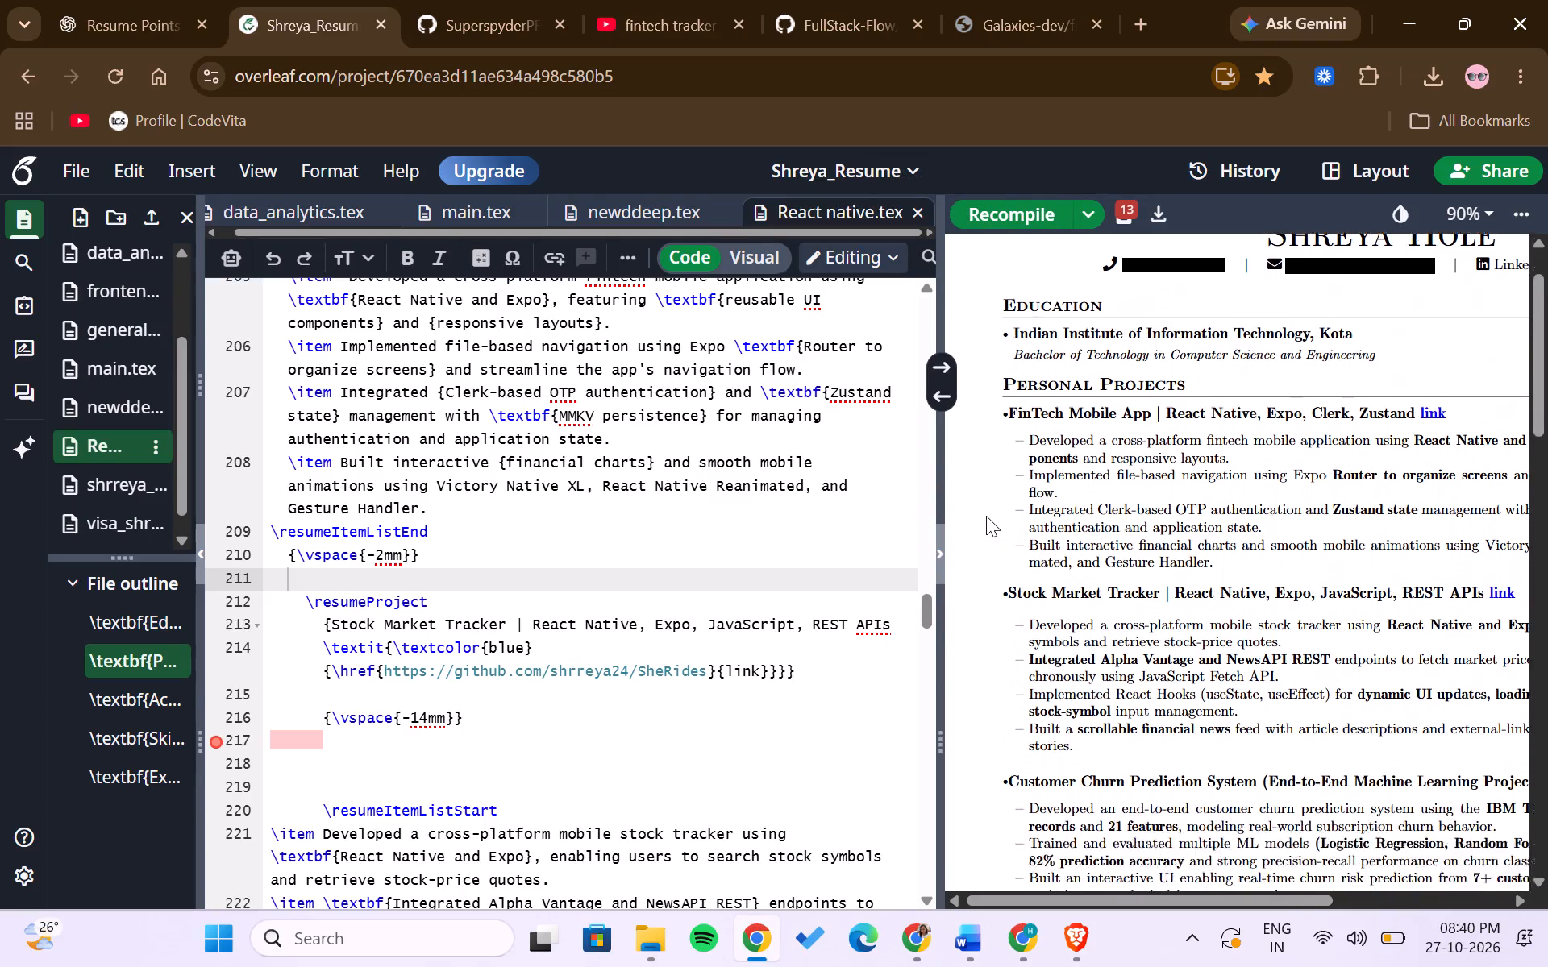
scroll(986, 516, down, 1)
scroll(1093, 555, left, 1)
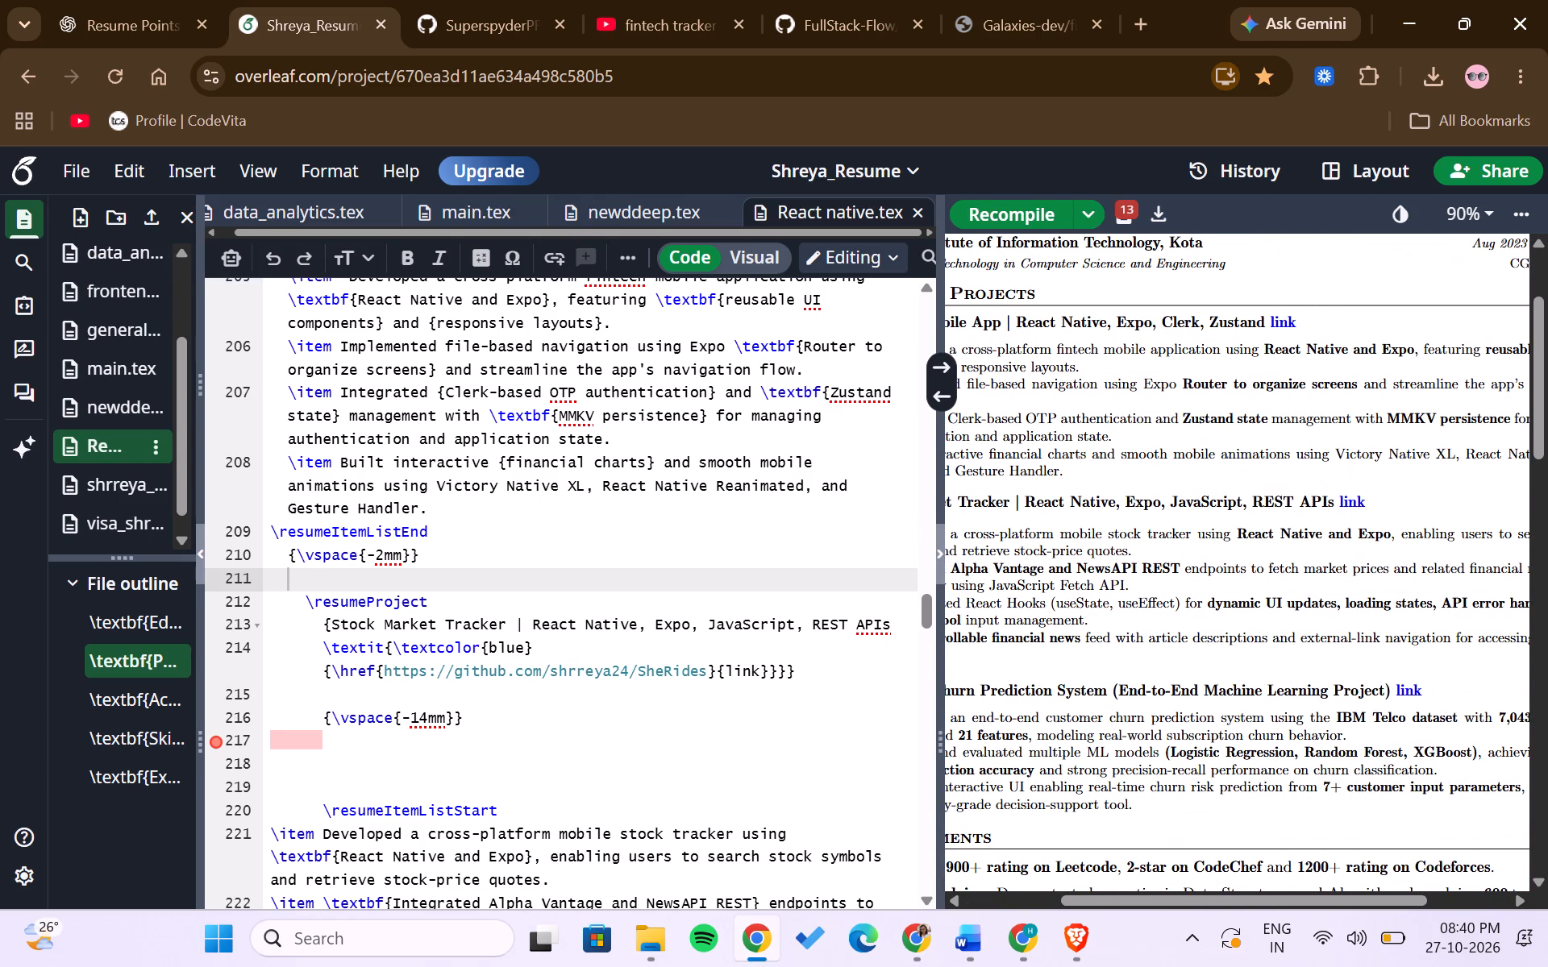
Bold "financial charts" in the fourth FinTech Mobile App bullet by adding \textbf before its braces.
scroll(695, 586, up, 1)
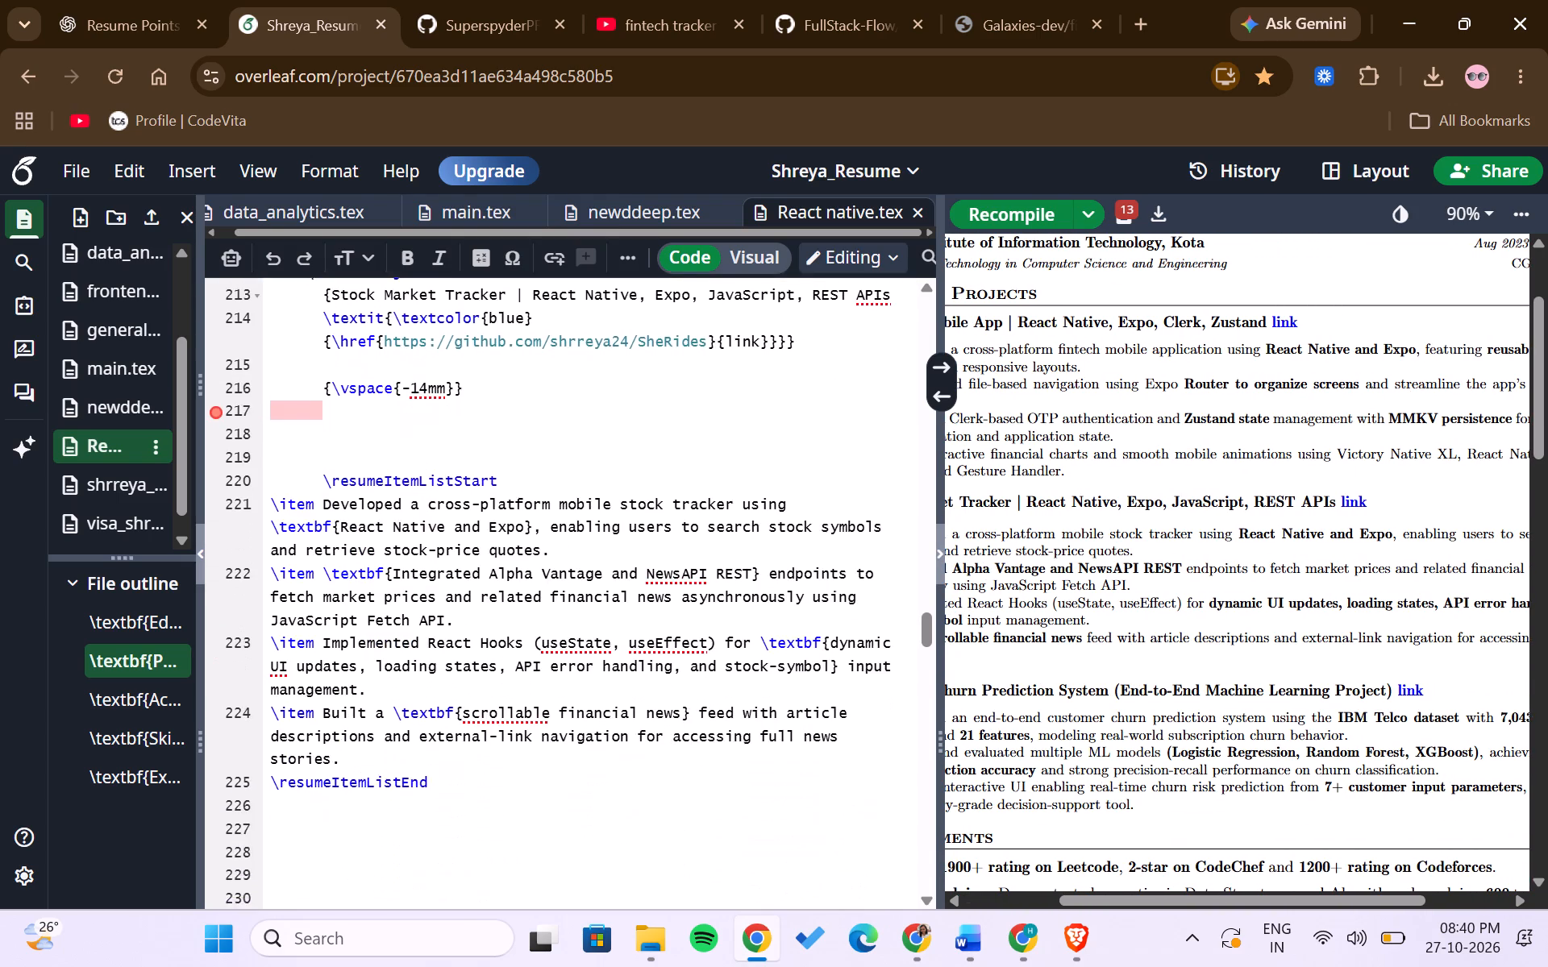
scroll(695, 586, up, 1)
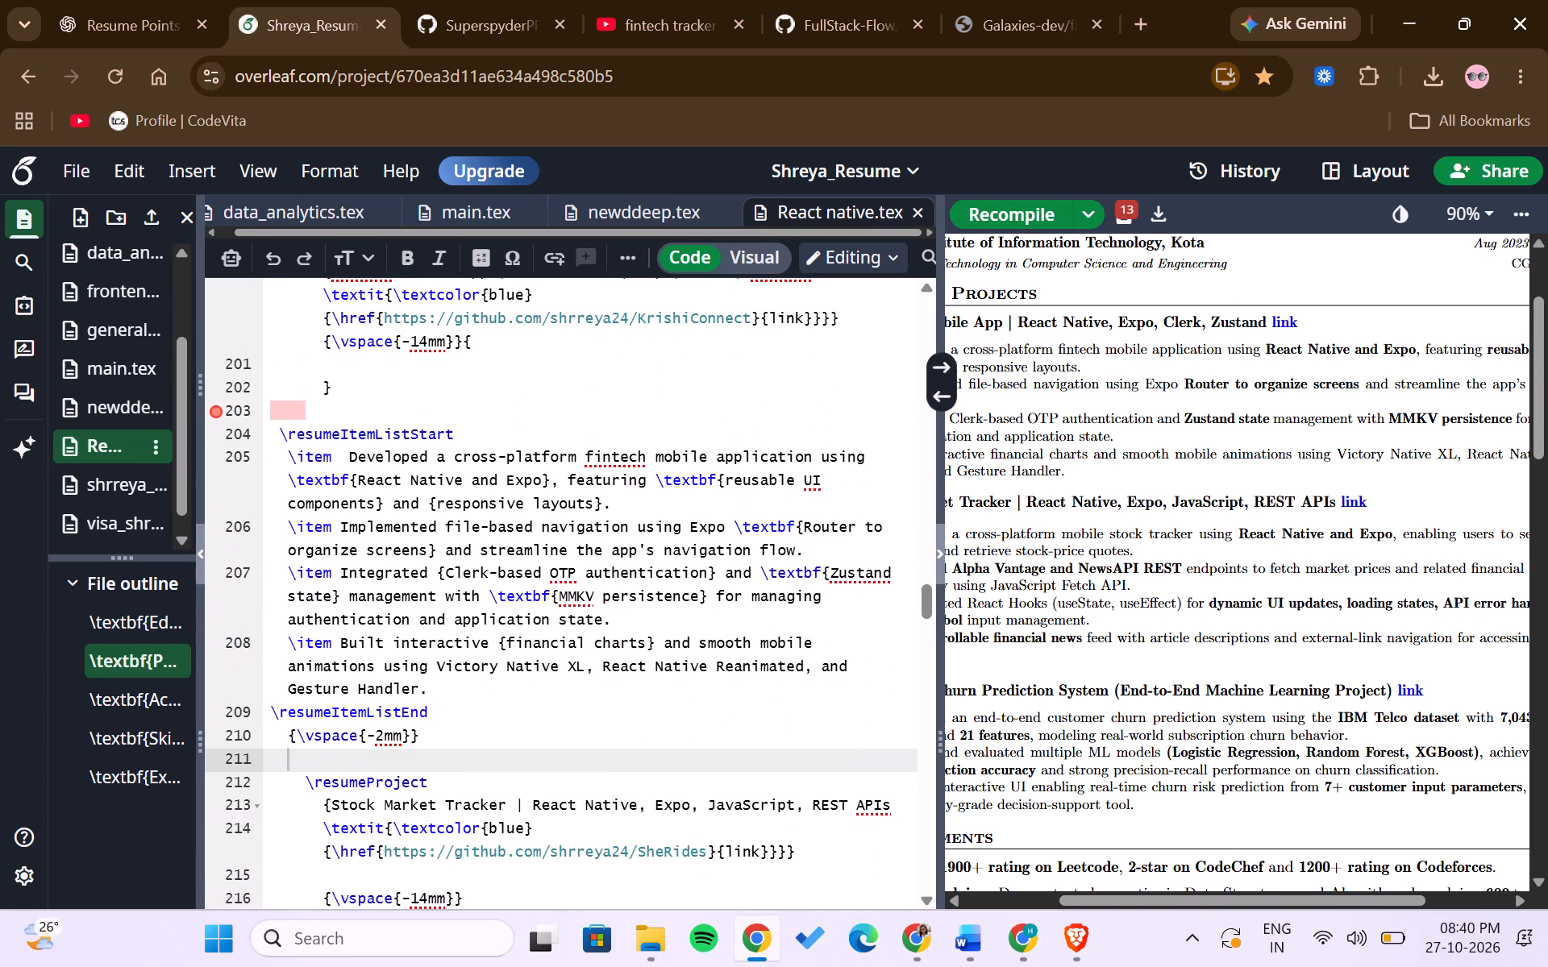
click(492, 650)
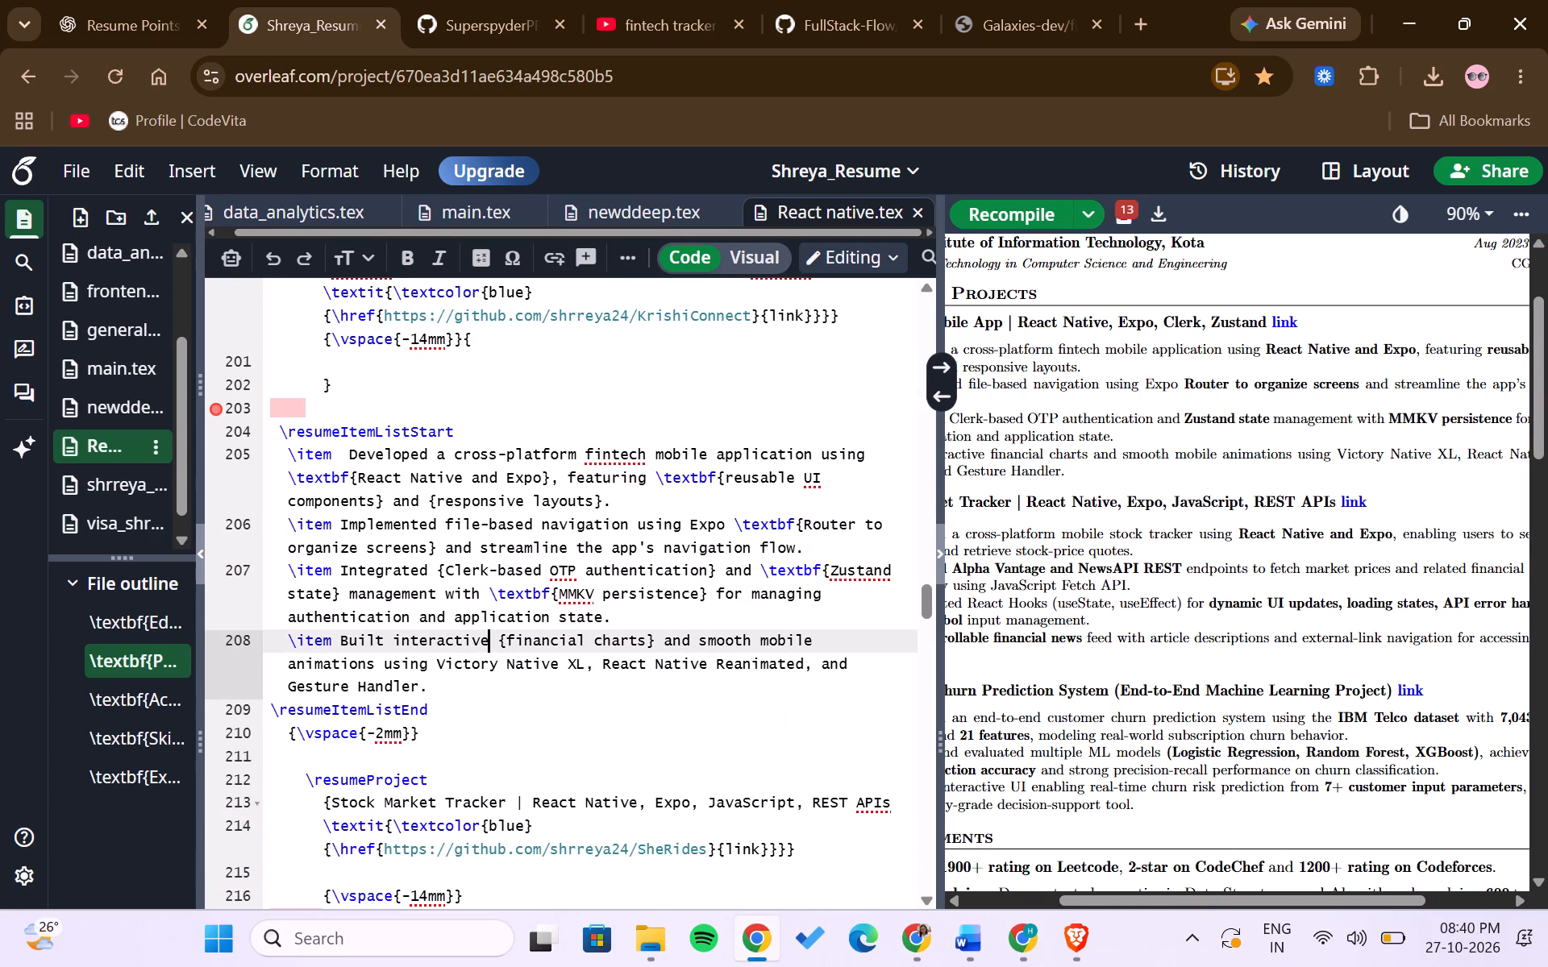
drag(487, 601, 554, 591)
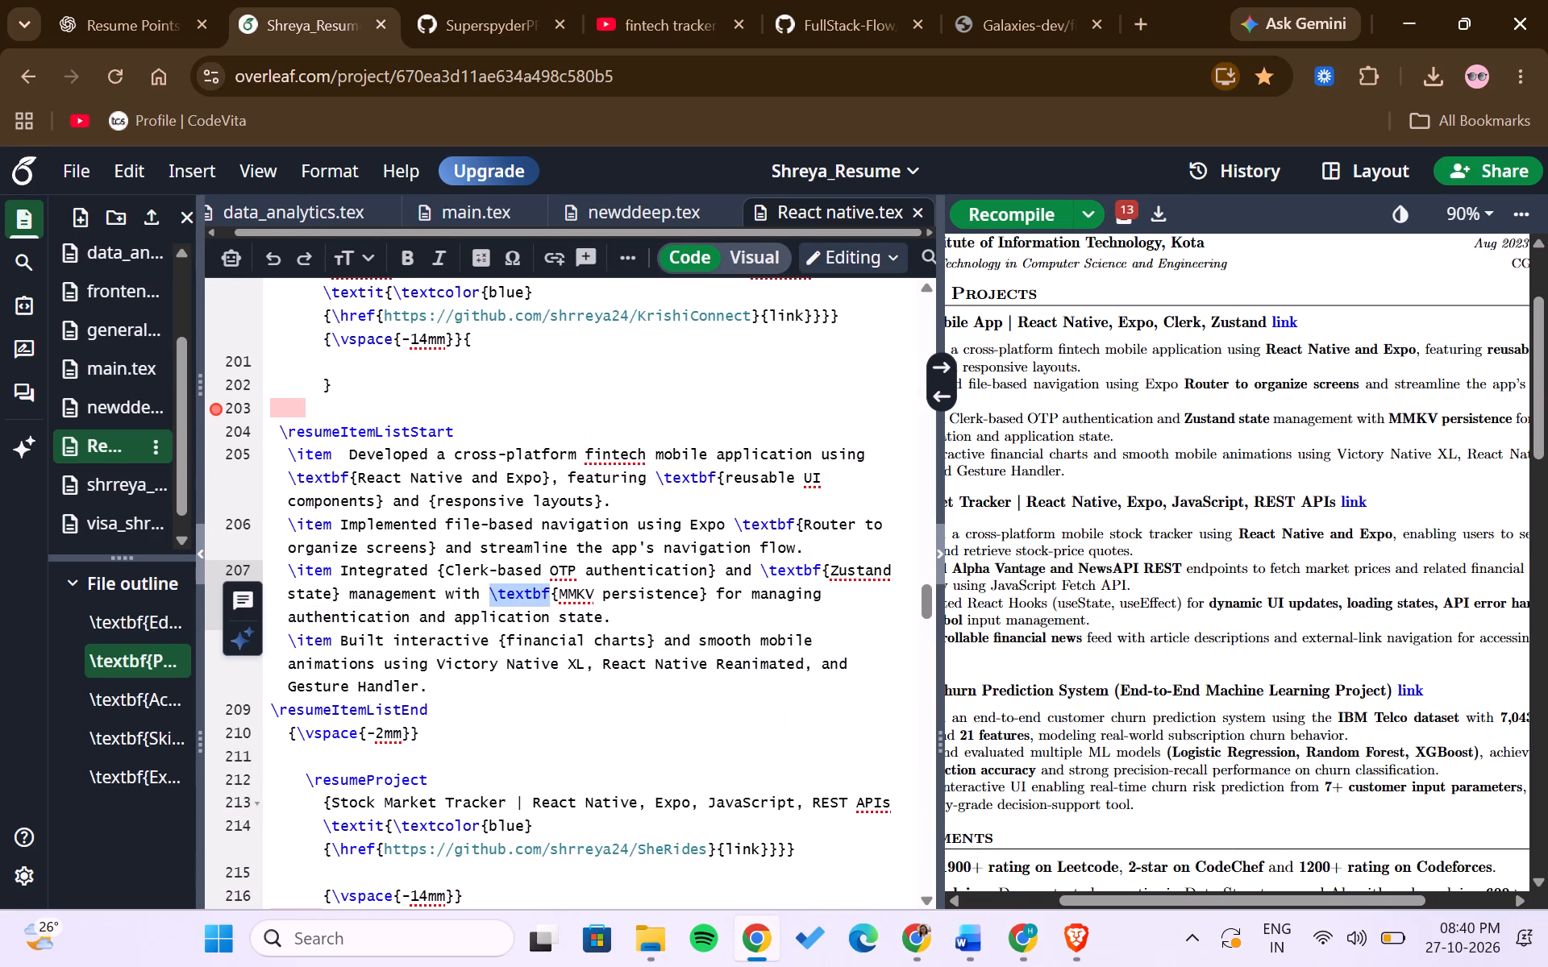
key(ctrl+c)
click(494, 634)
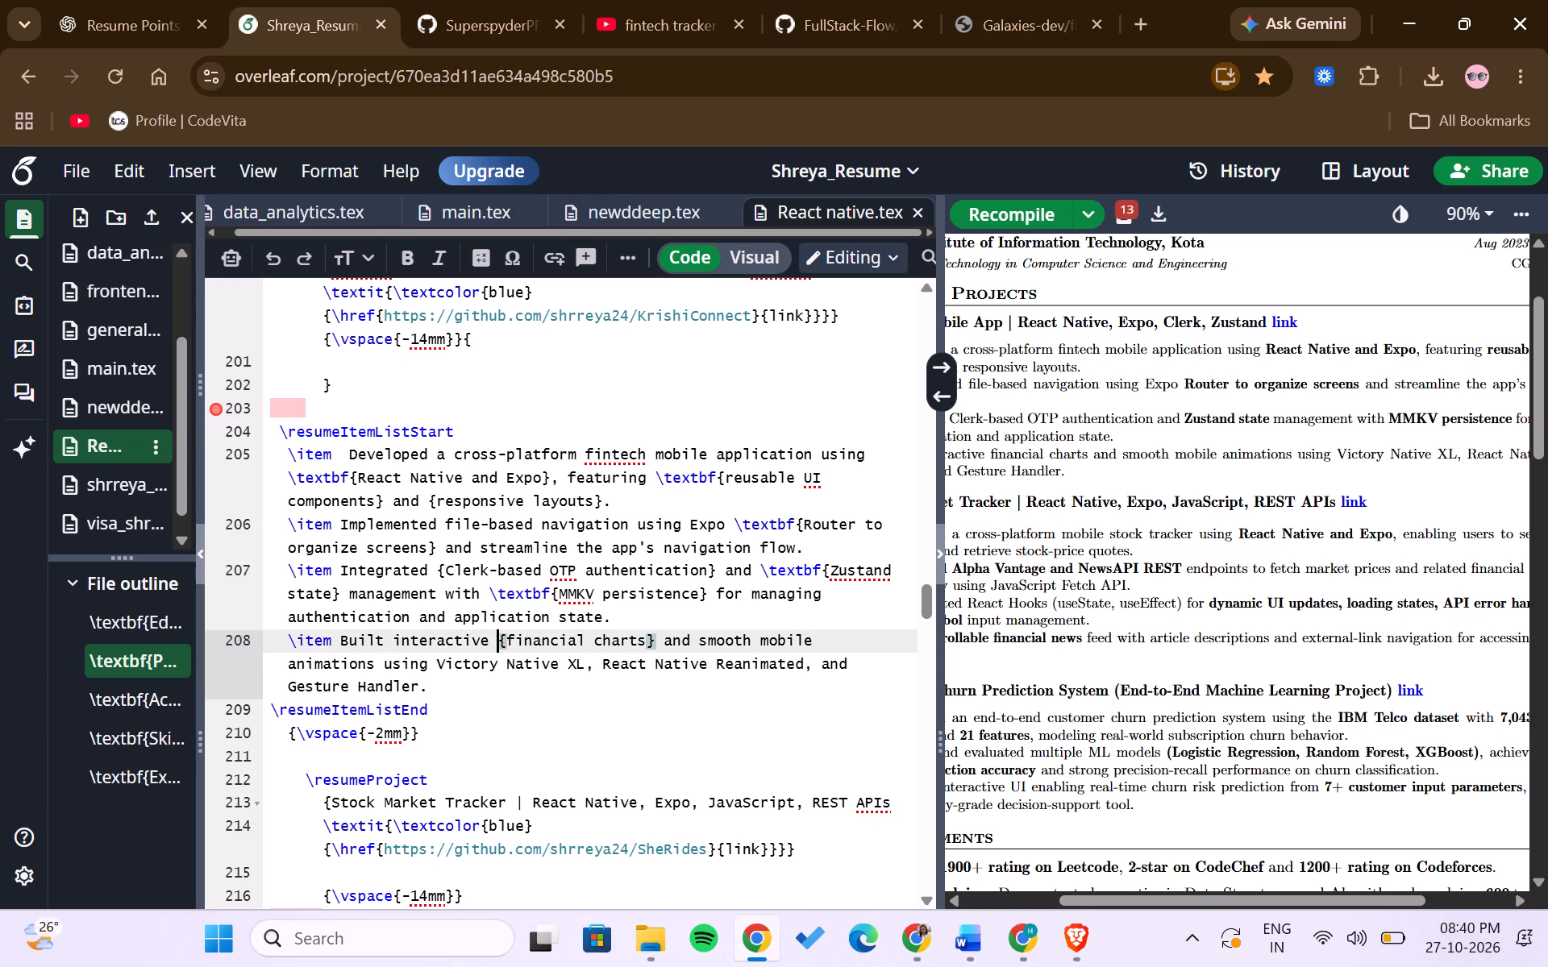
key(ctrl+v)
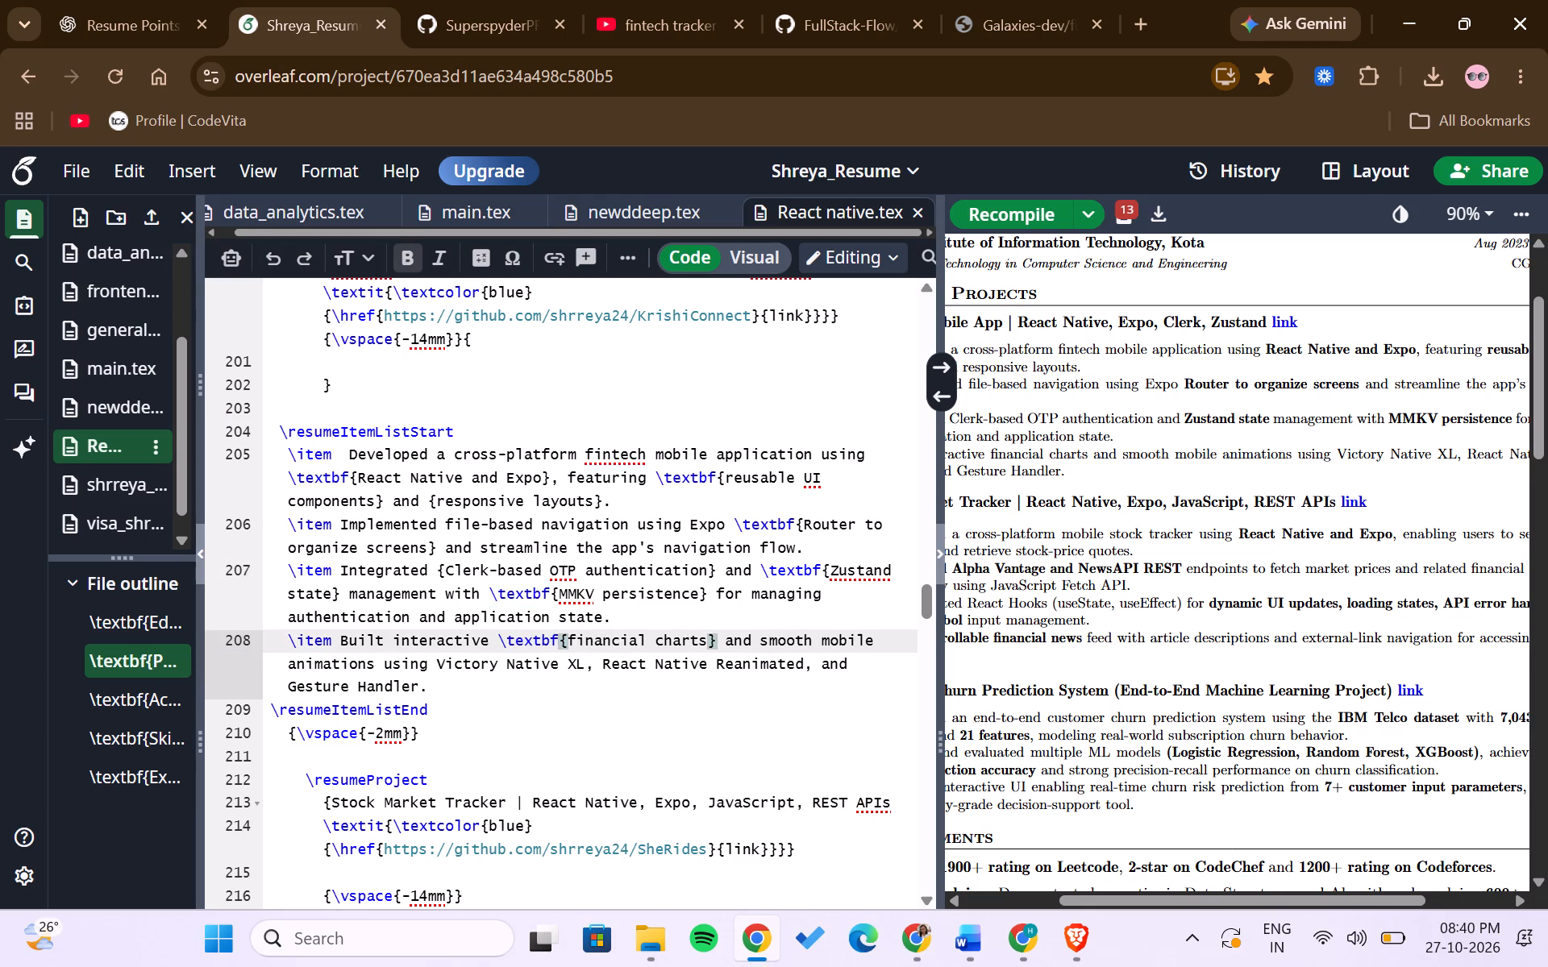
Recompile the resume with the newly bolded FinTech bullet.
scroll(494, 634, down, 3)
click(986, 229)
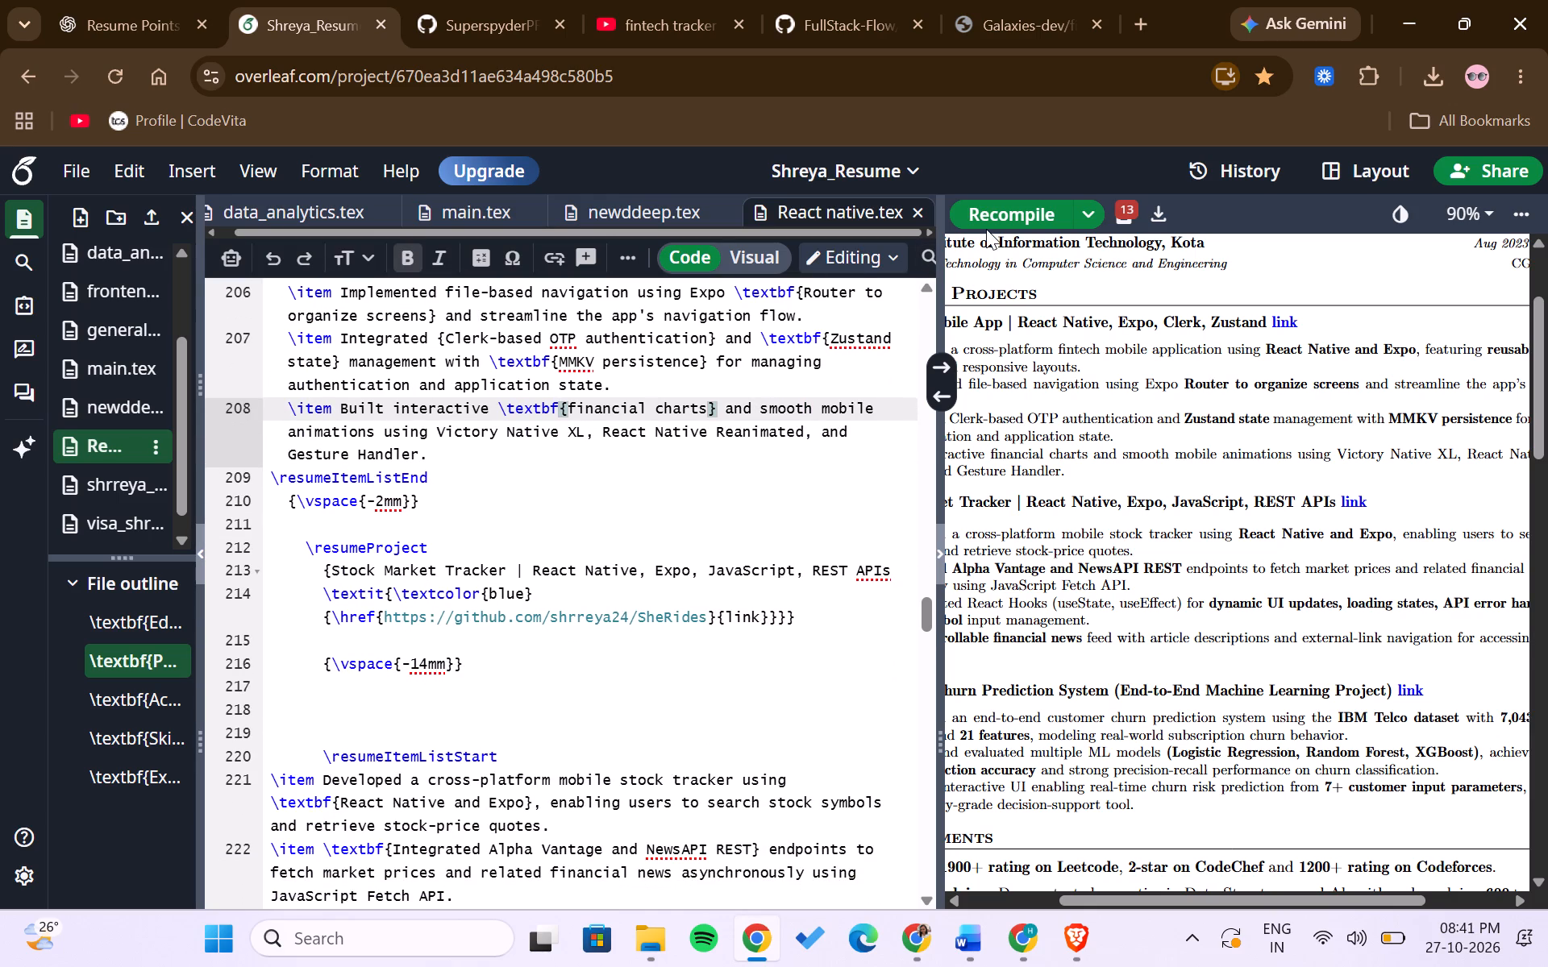
click(987, 220)
Review the Personal Projects and Achievements sections across the page width in the recompiled PDF preview.
scroll(1016, 392, down, 1)
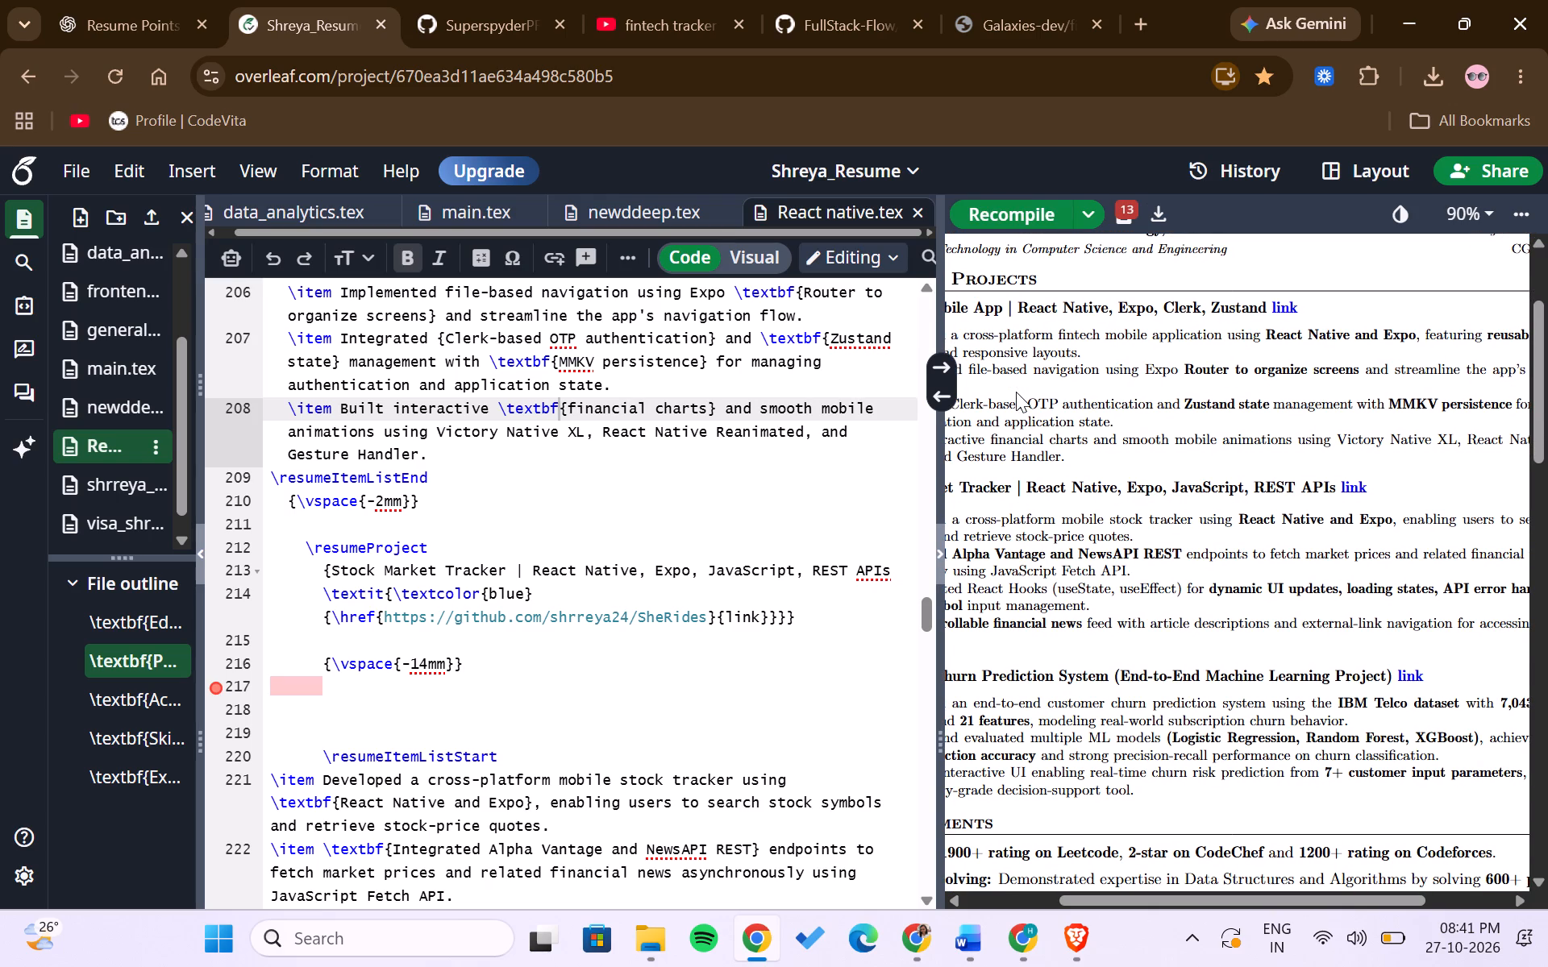
scroll(1016, 392, down, 2)
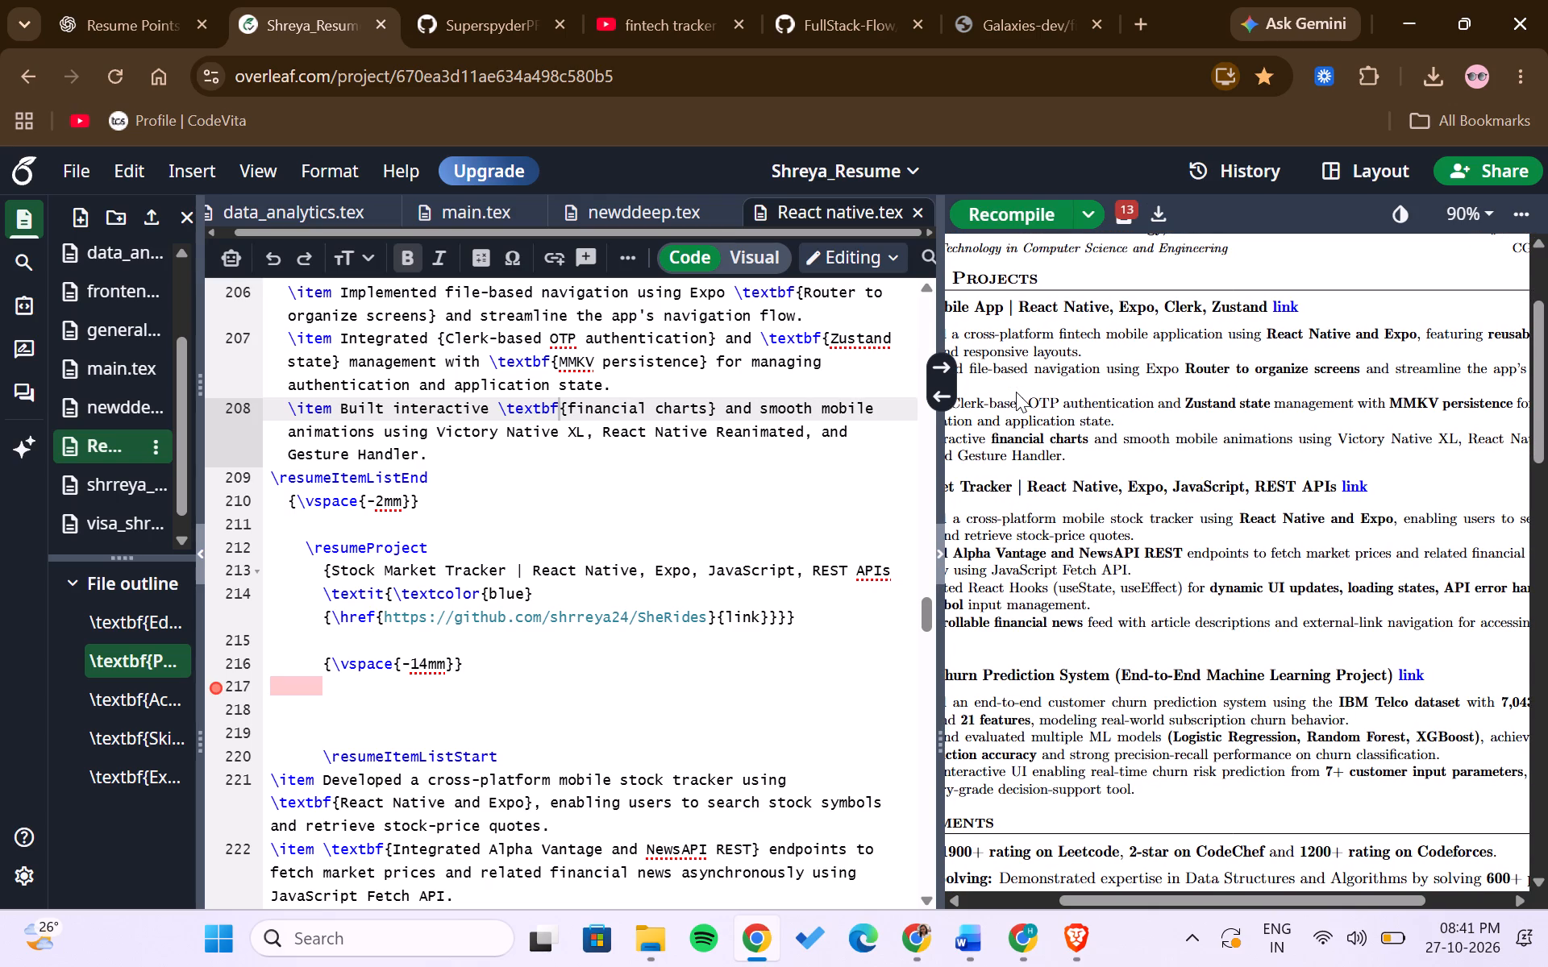
scroll(1016, 392, down, 5)
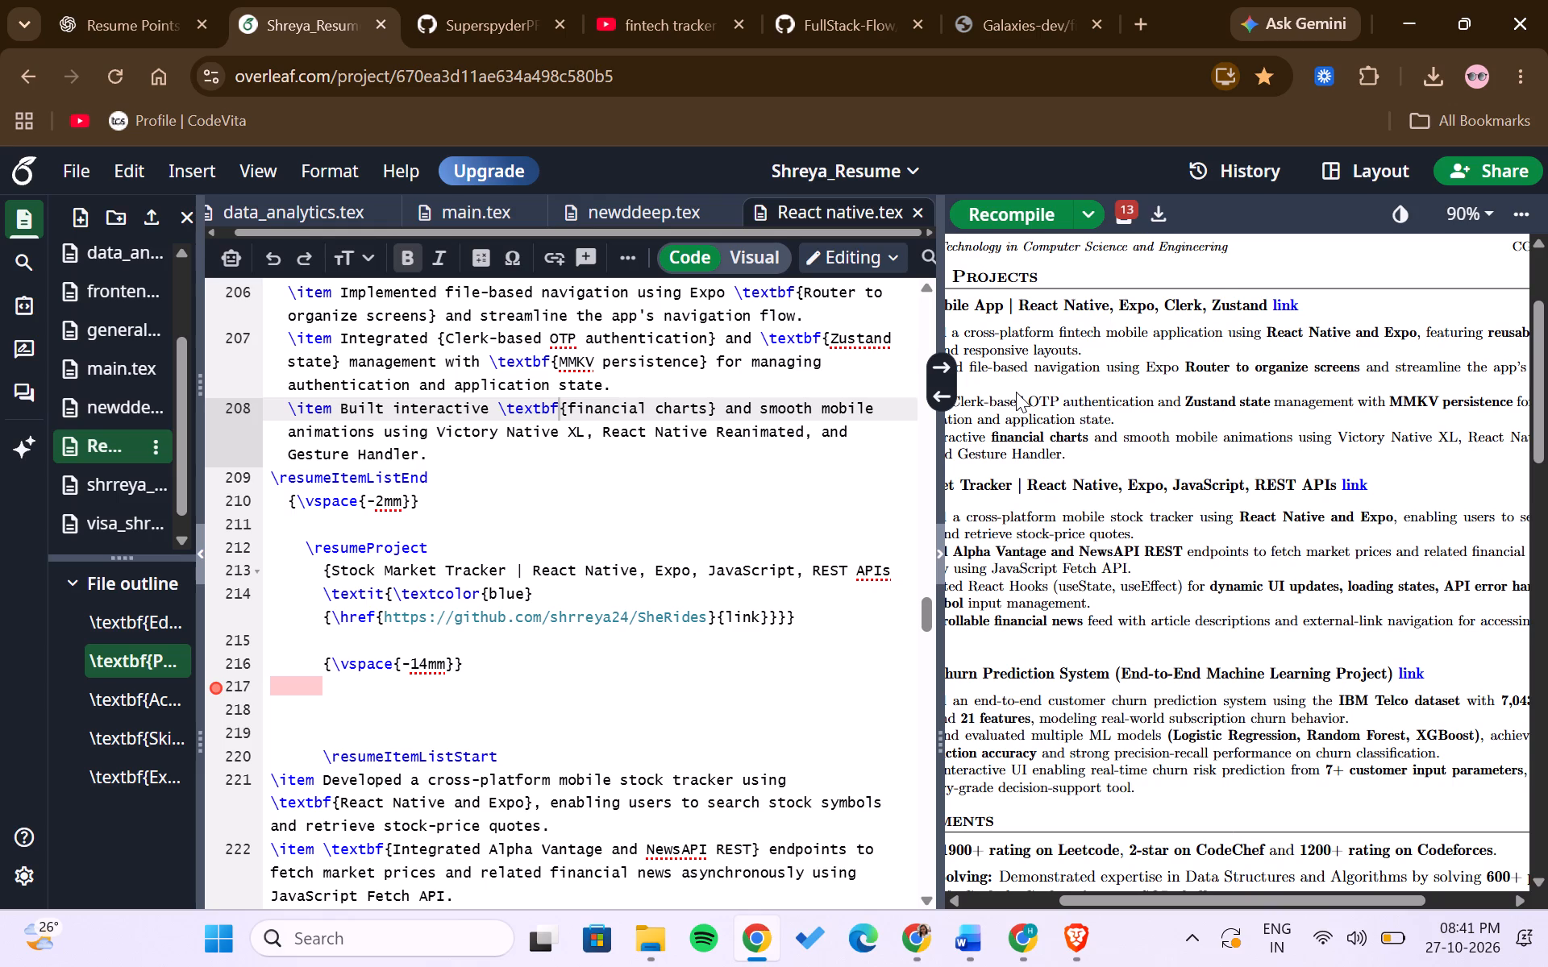
scroll(1016, 392, down, 5)
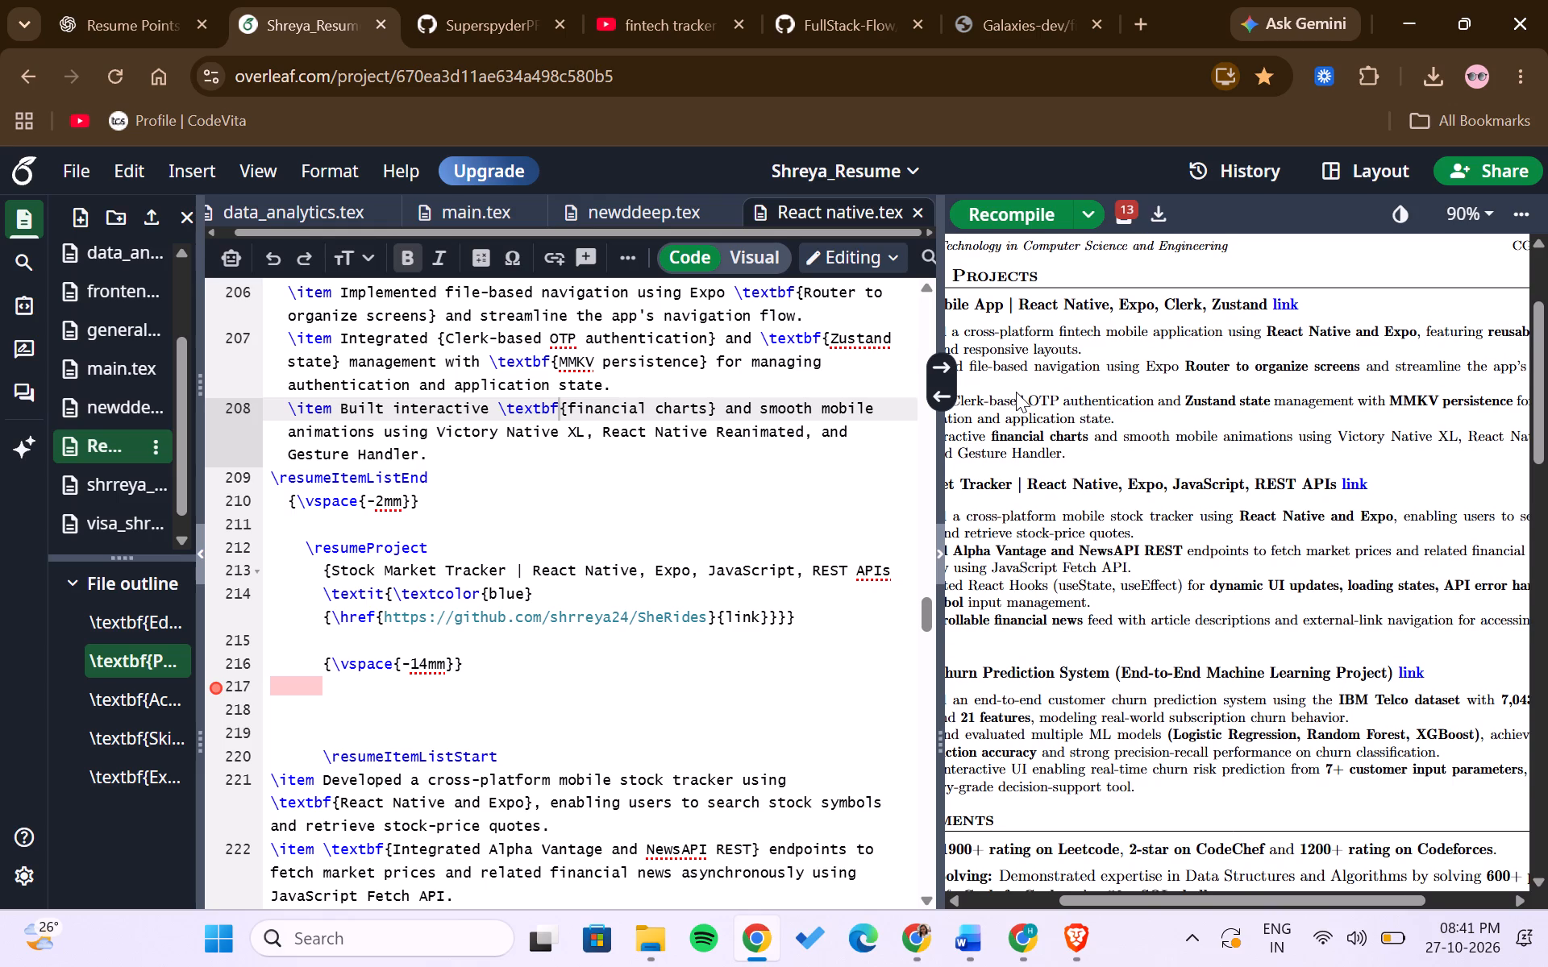
scroll(1016, 392, down, 4)
scroll(1016, 392, right, 1)
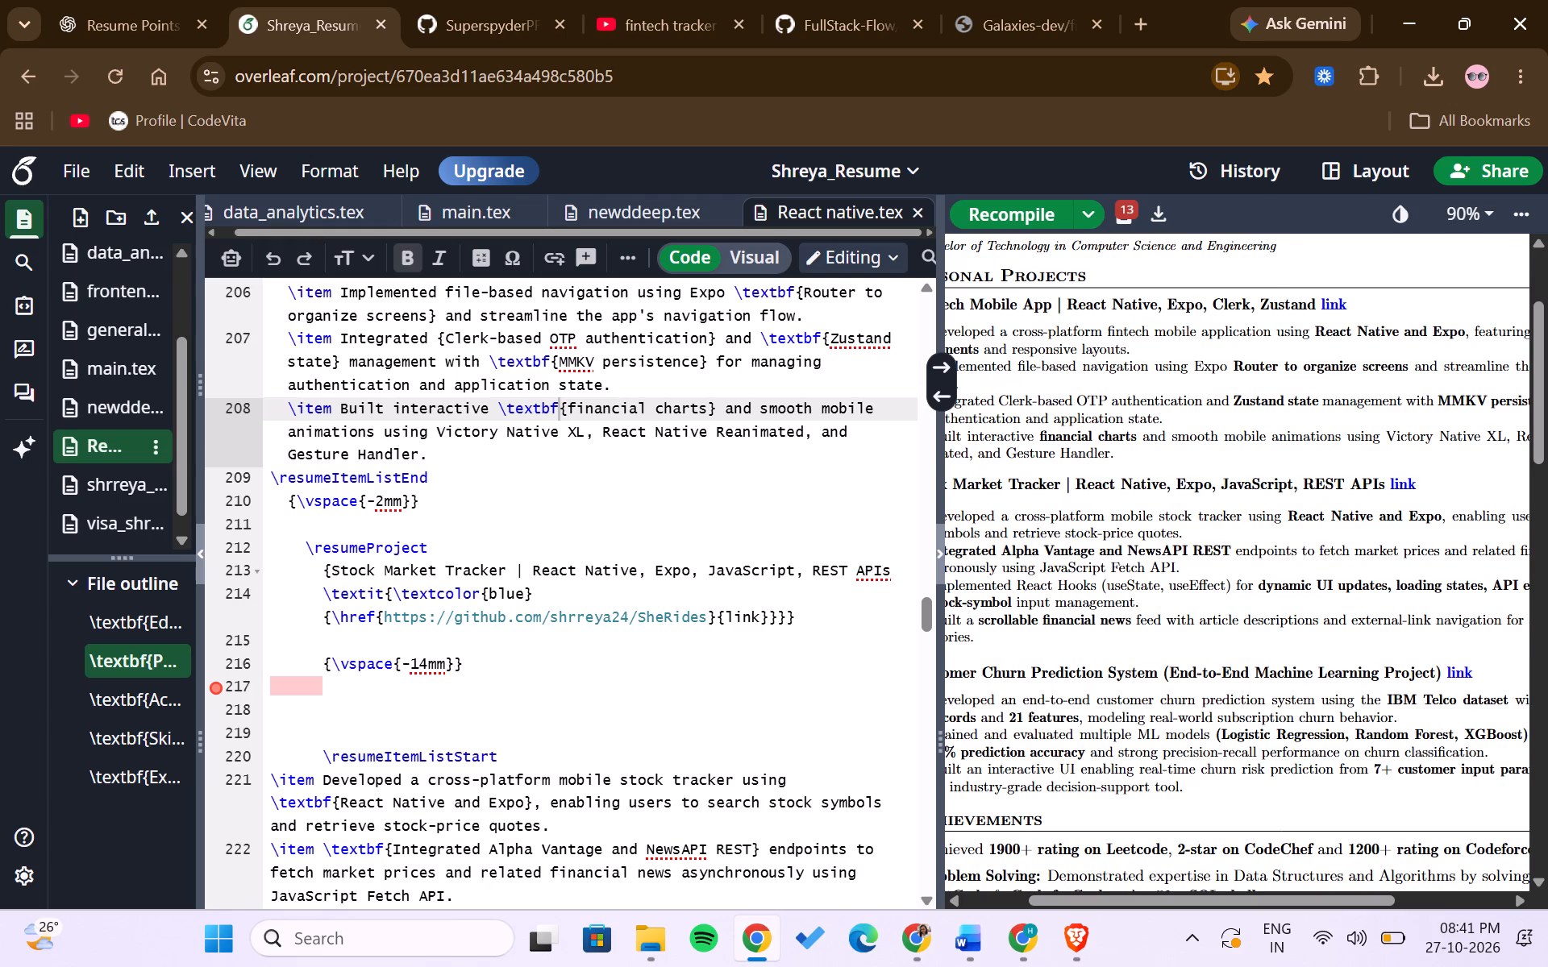
scroll(1016, 392, right, 3)
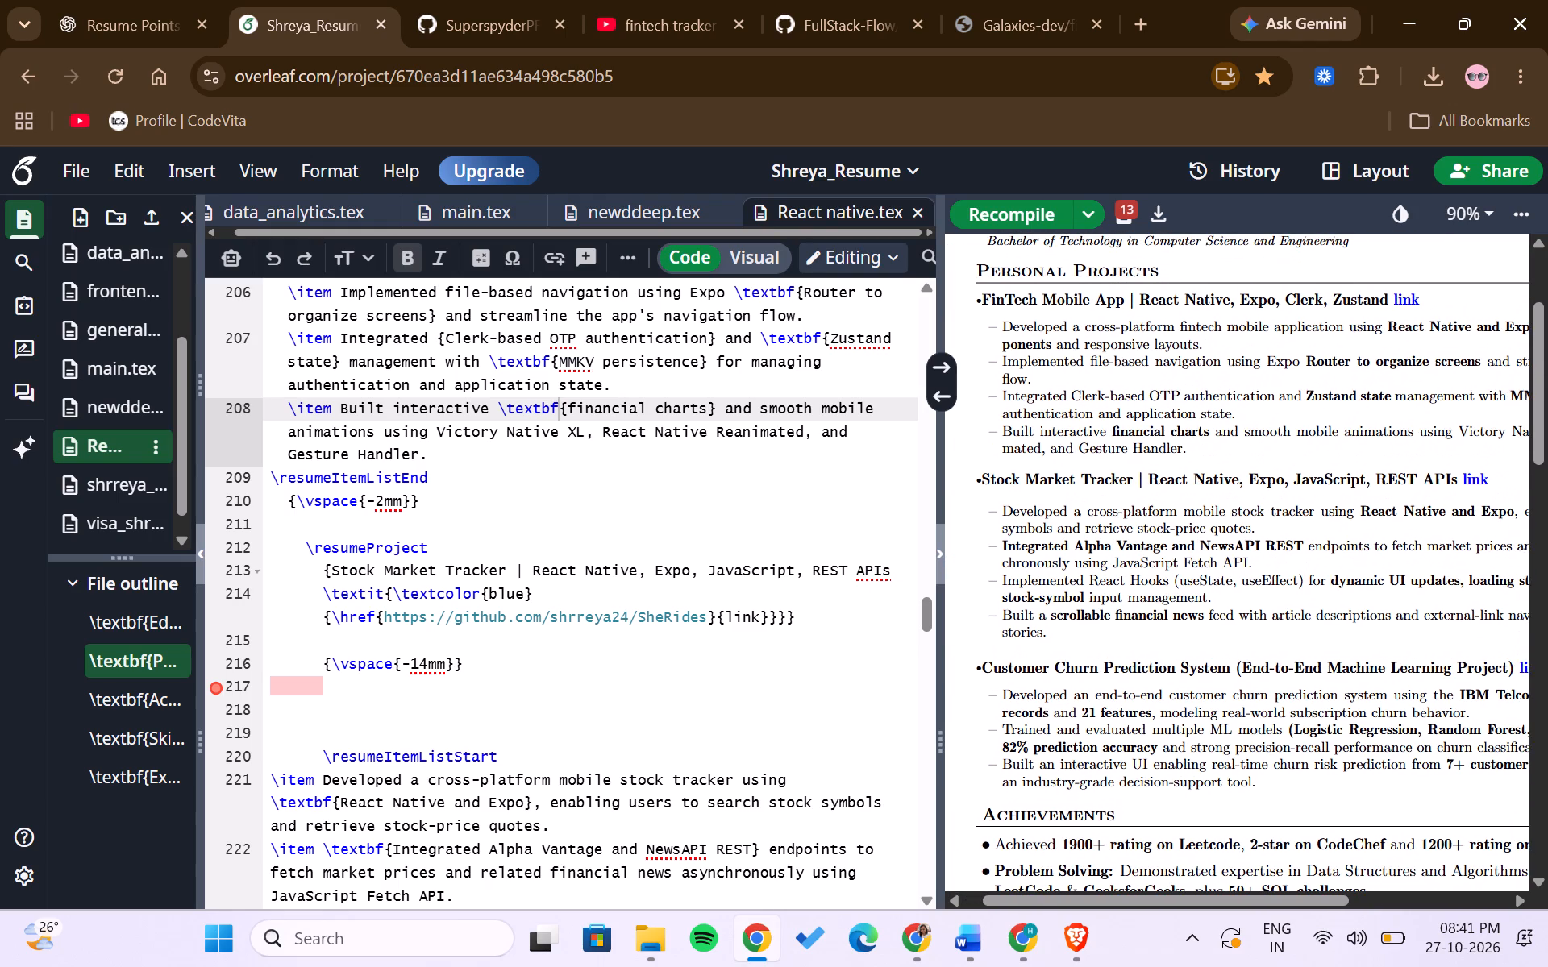
scroll(1016, 392, right, 3)
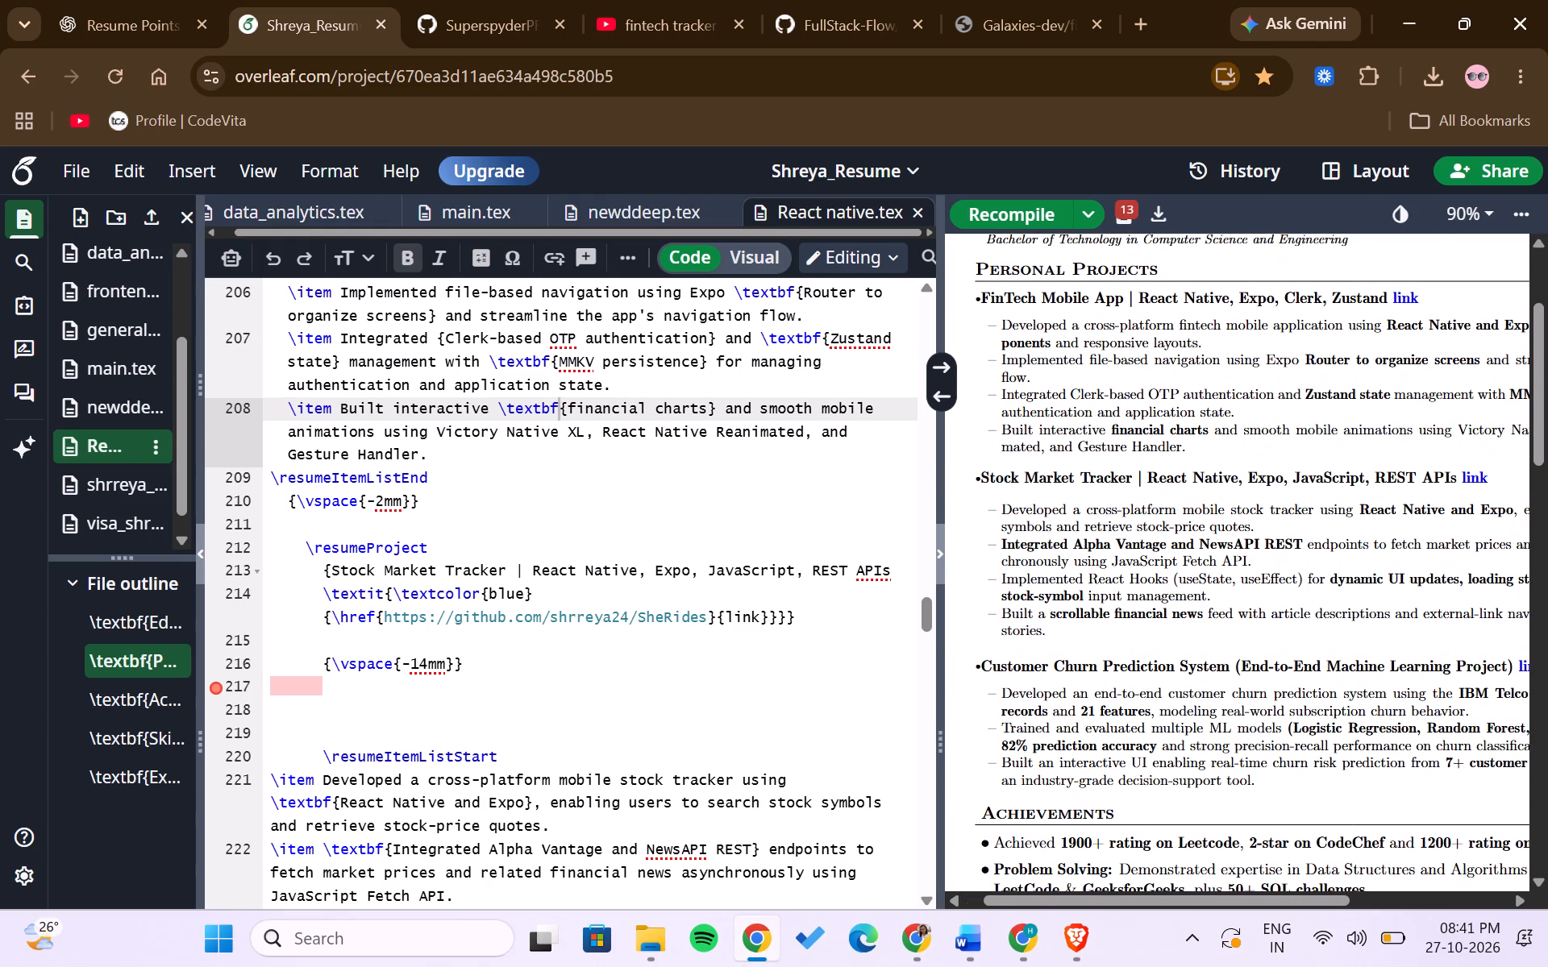
scroll(1016, 392, right, 2)
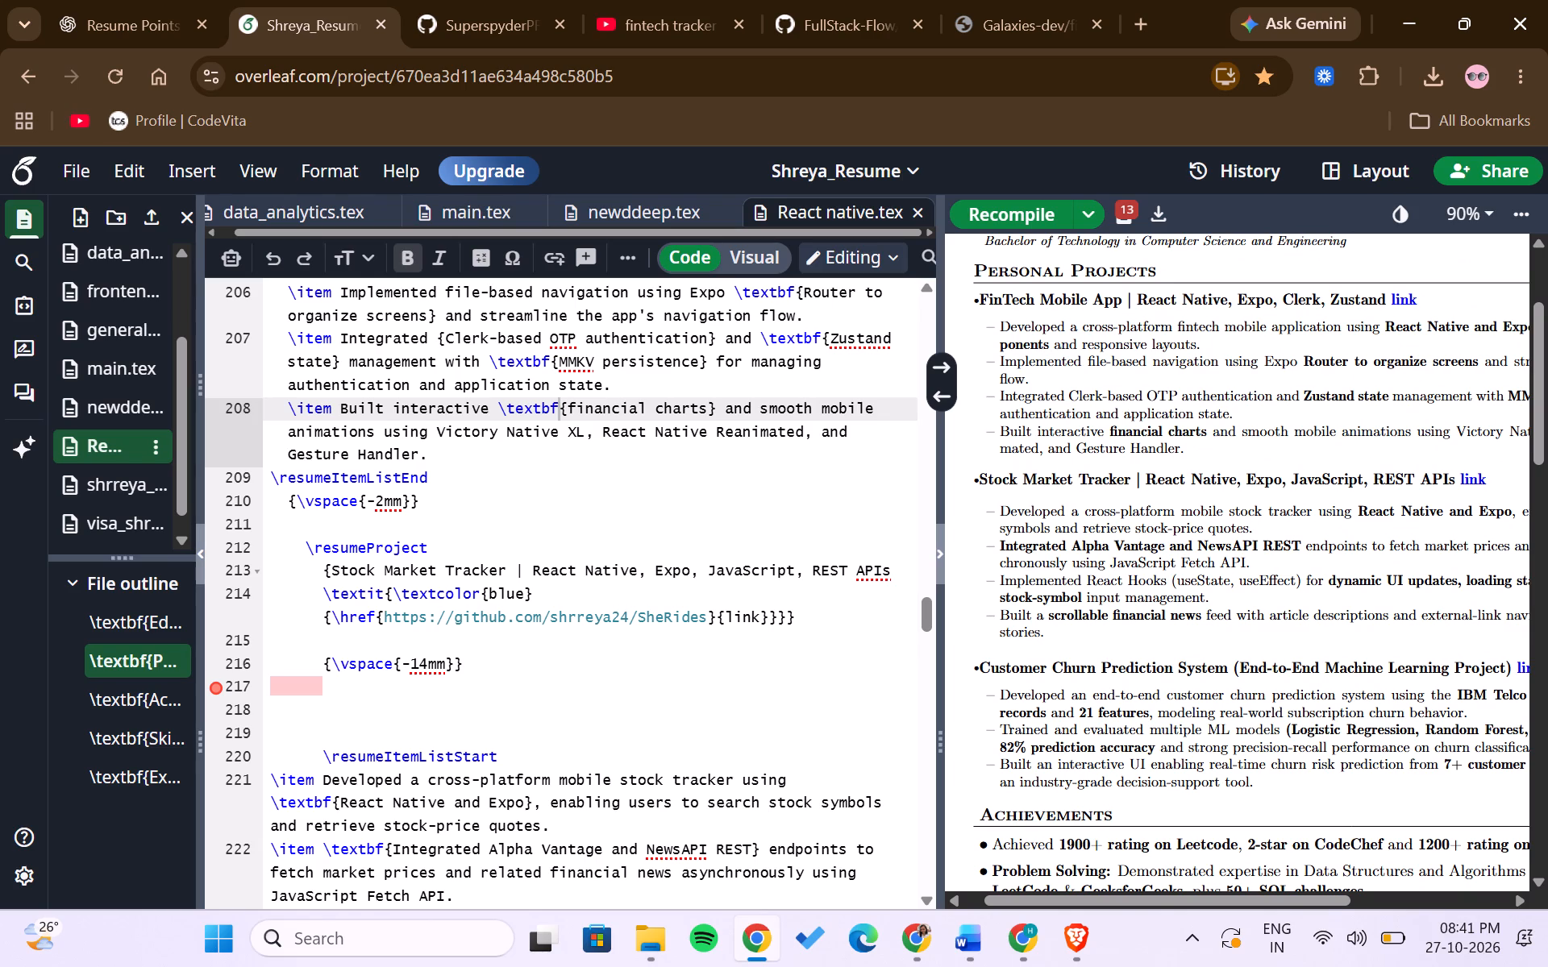
Recompile the resume PDF.
click(1001, 218)
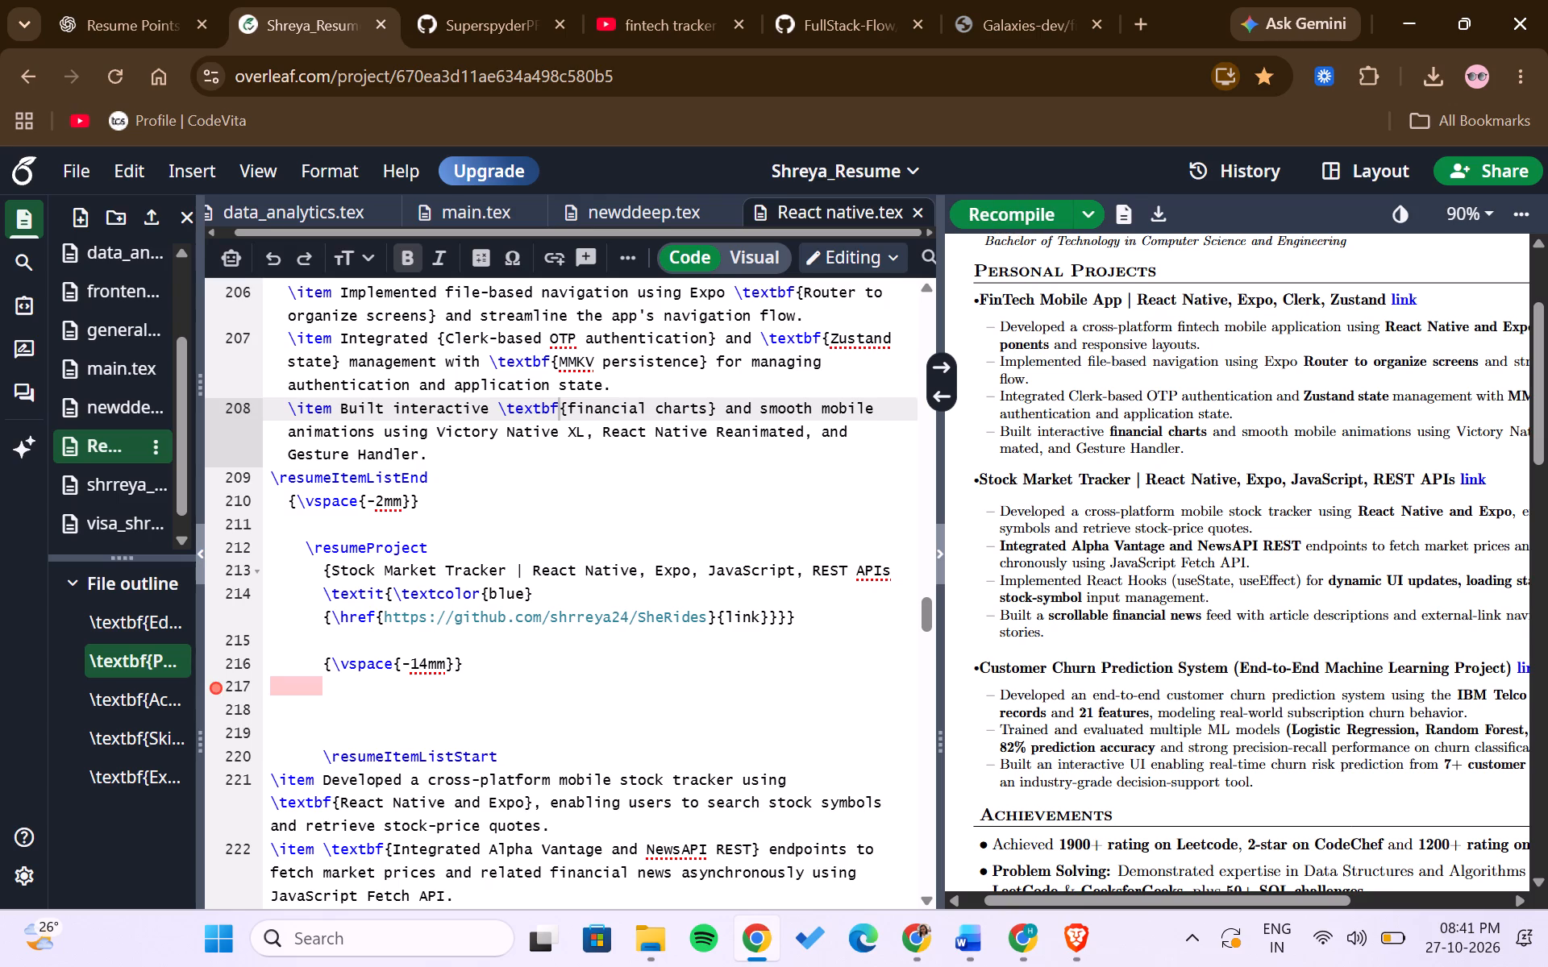
Bold "smooth mobile animations" in the fourth FinTech Mobile App bullet by wrapping it in \textbf{}.
click(759, 413)
key(ctrl+v)
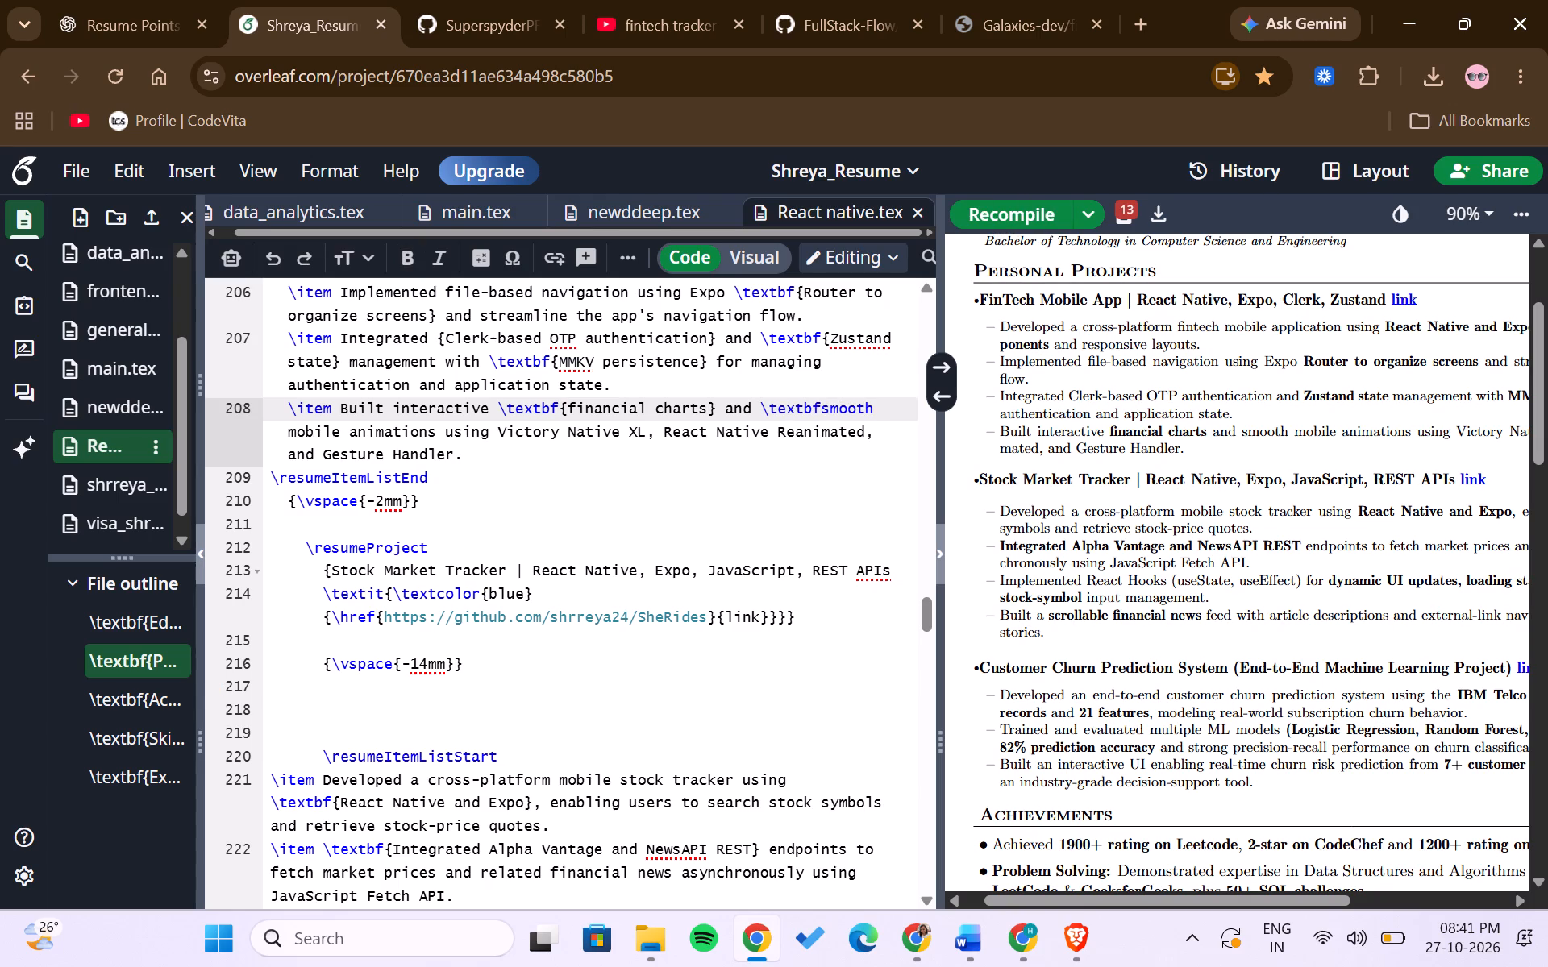
key(shift+braceleft)
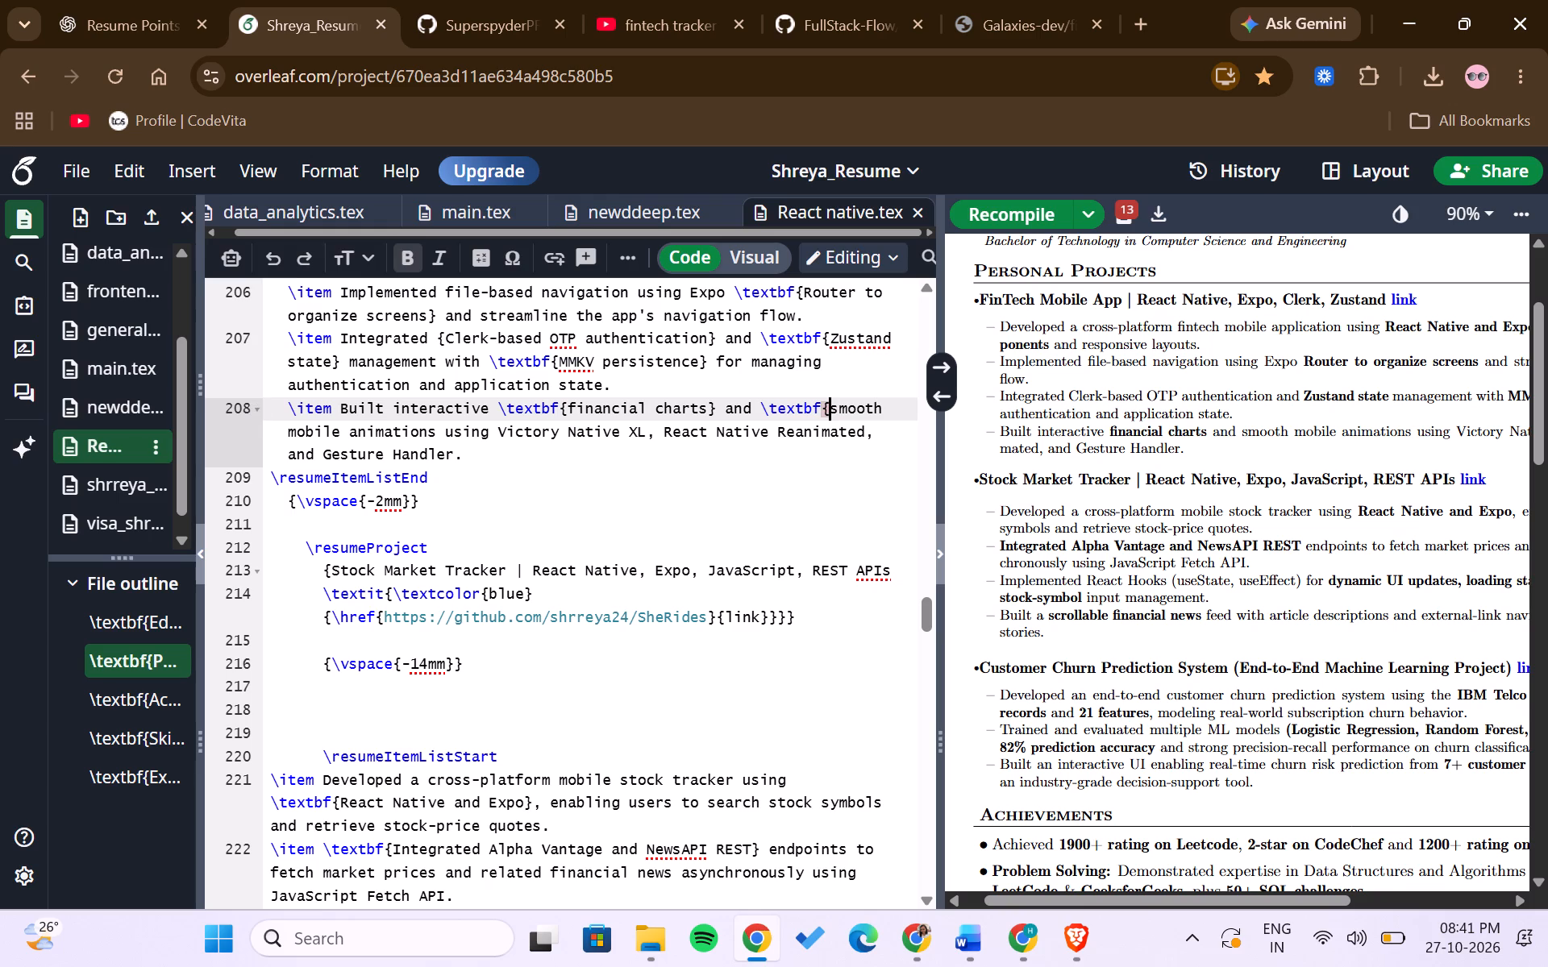
click(445, 428)
key(Left)
key(shift+braceright)
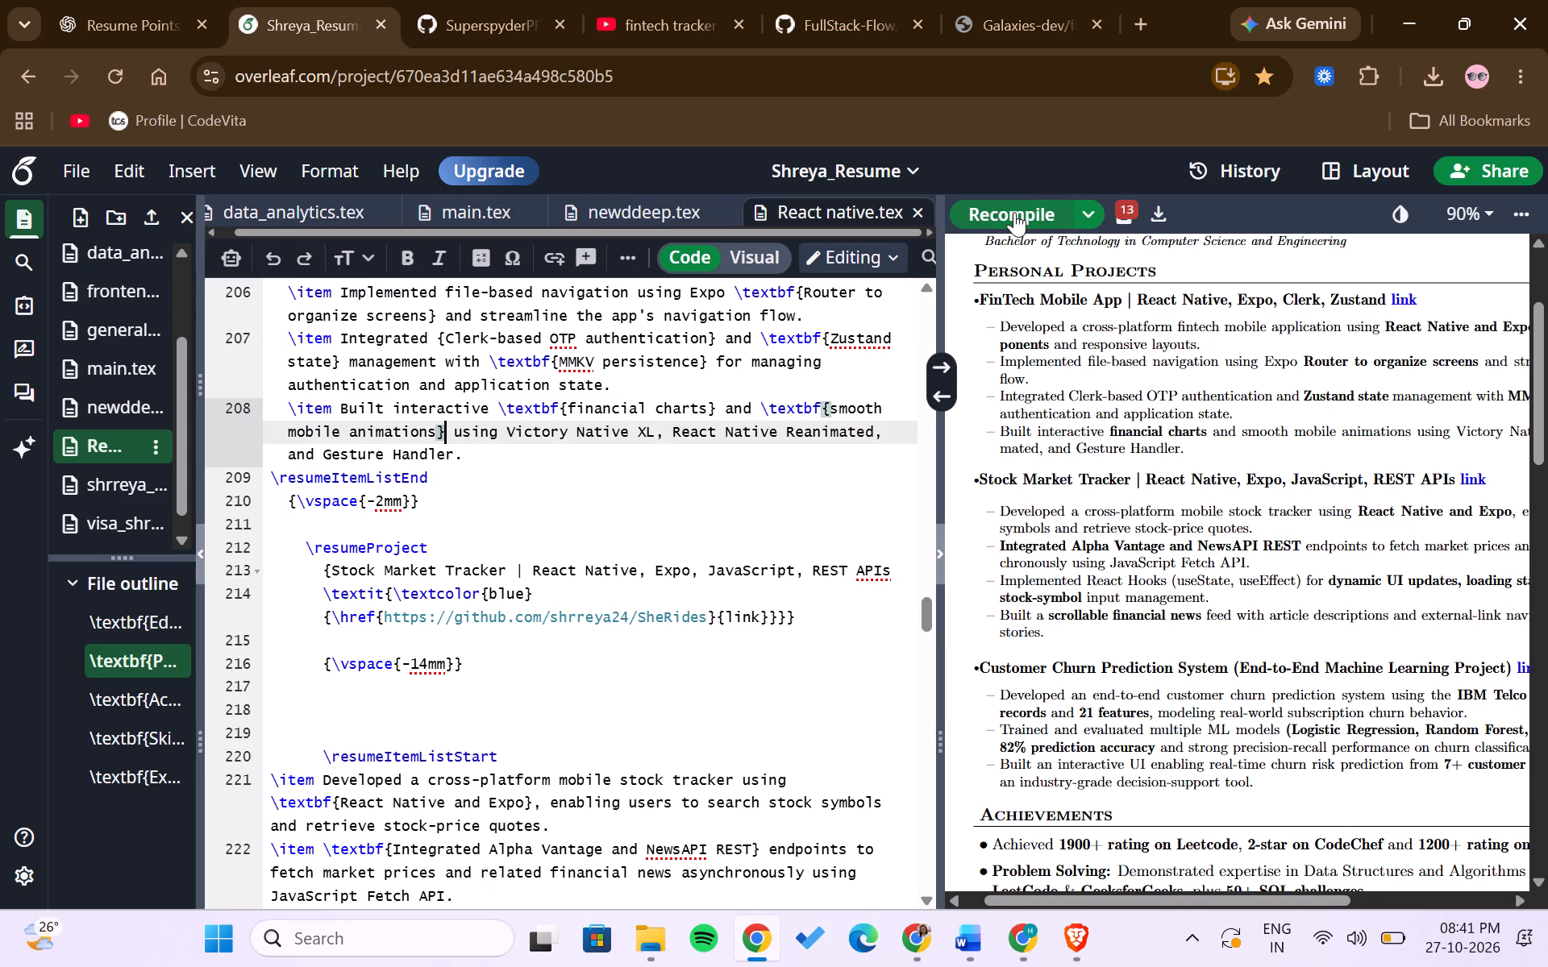
Recompile the resume with the newly bolded phrase and check the Achievements, Skills and Experience sections in the PDF preview.
click(1014, 212)
scroll(1050, 602, down, 4)
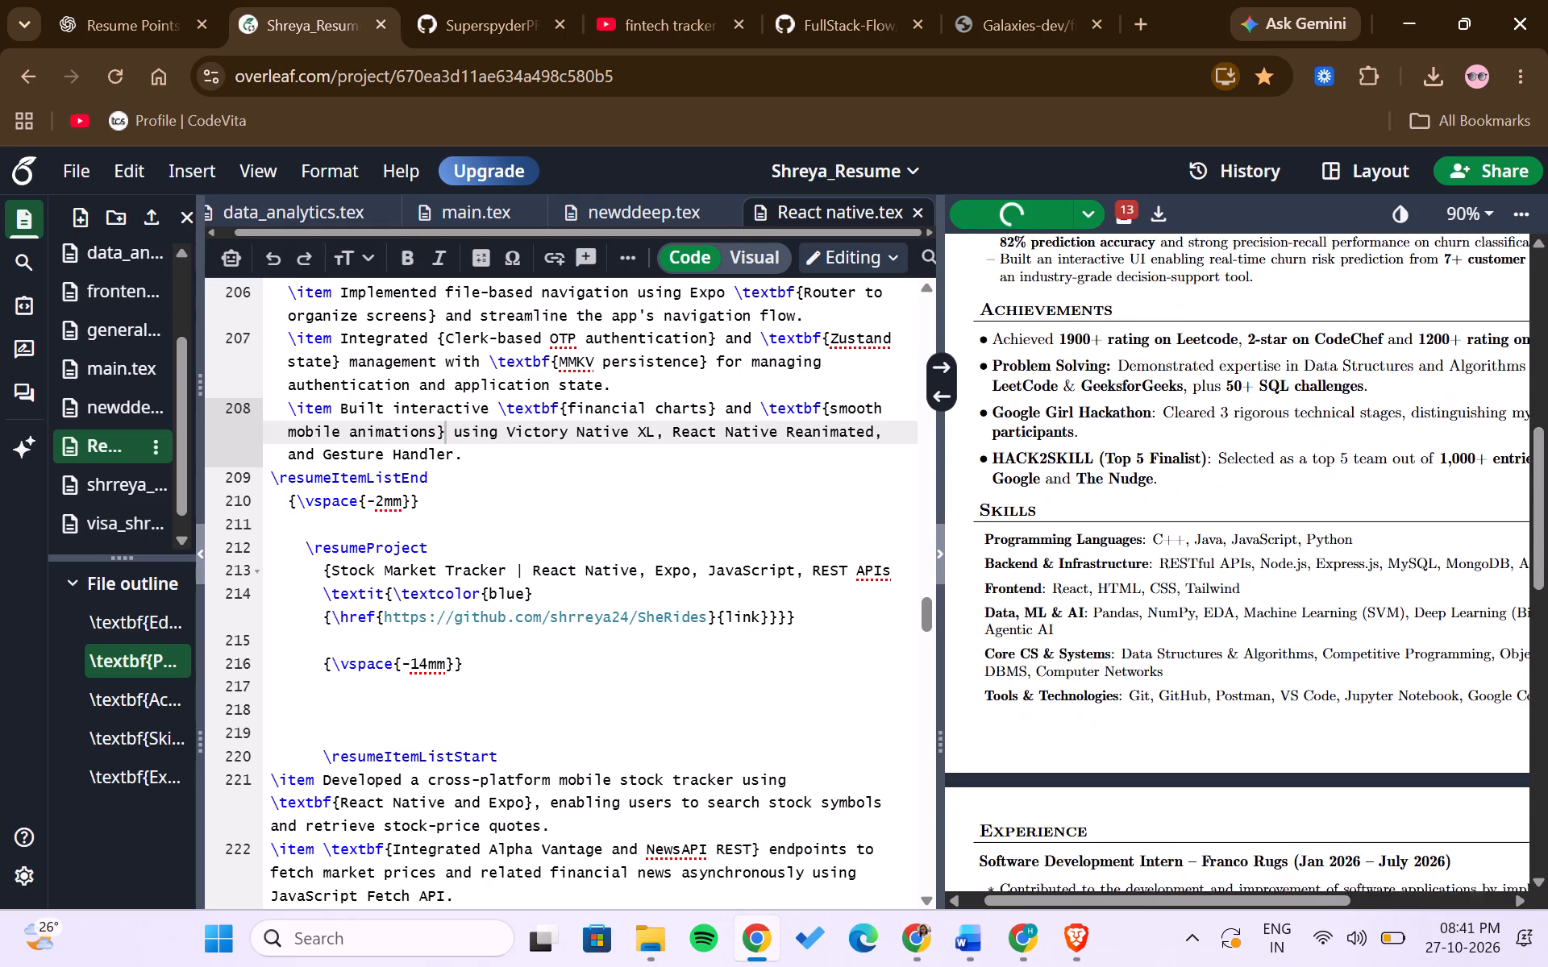
scroll(1050, 602, down, 1)
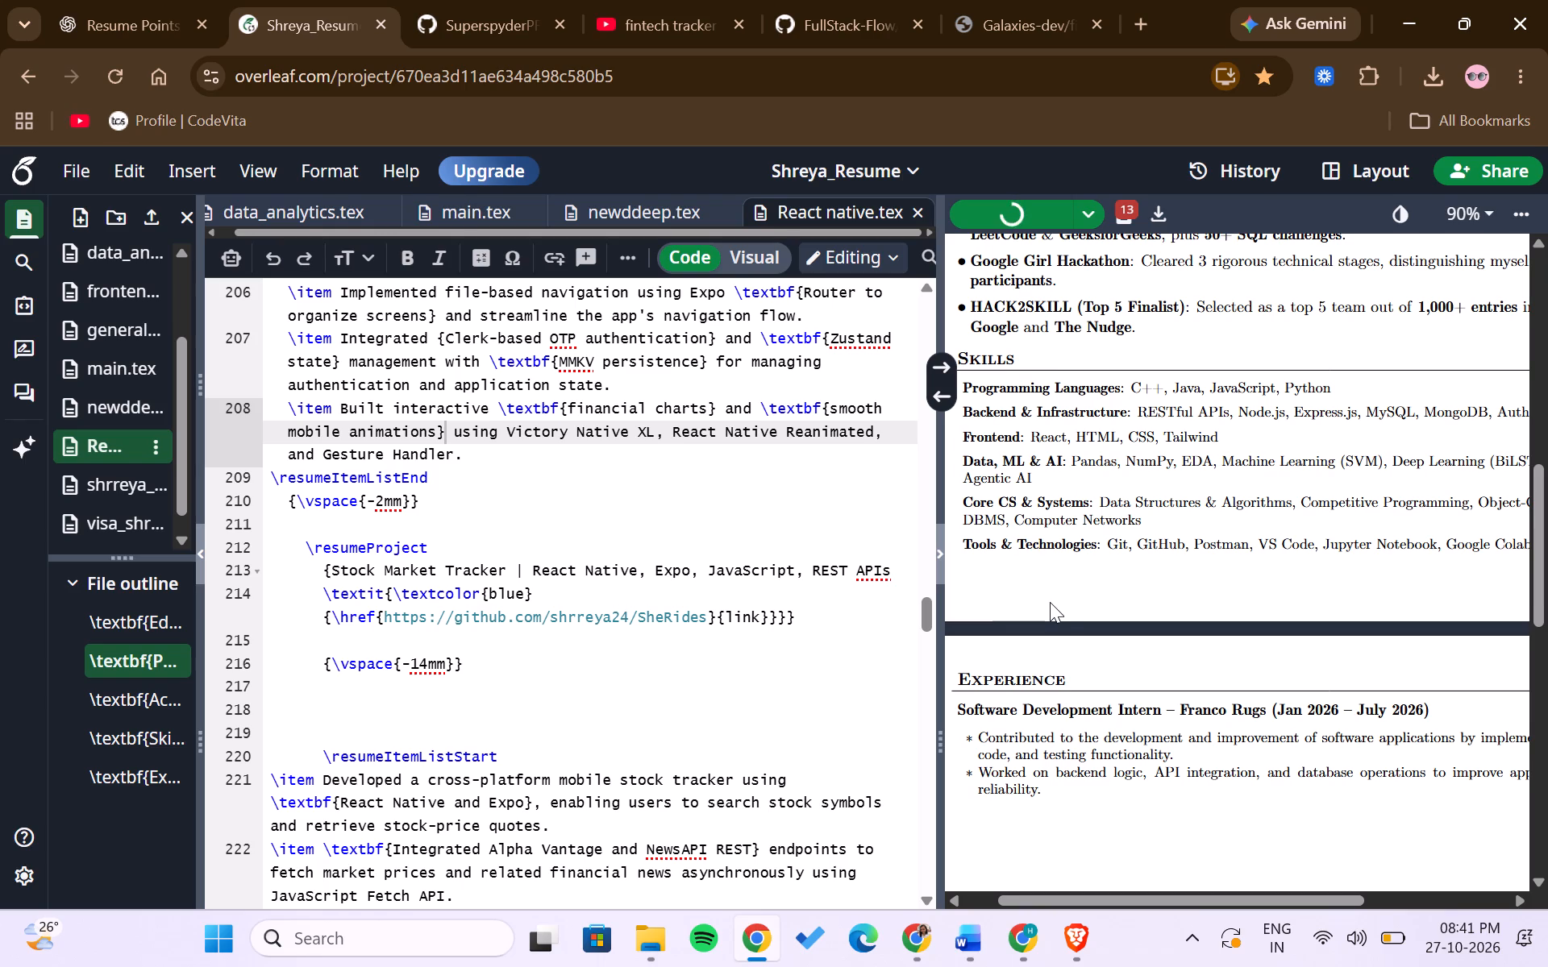
Look through the LaTeX source around the Customer Churn Prediction project bullets and the commented-out Portfolio project.
scroll(606, 774, down, 5)
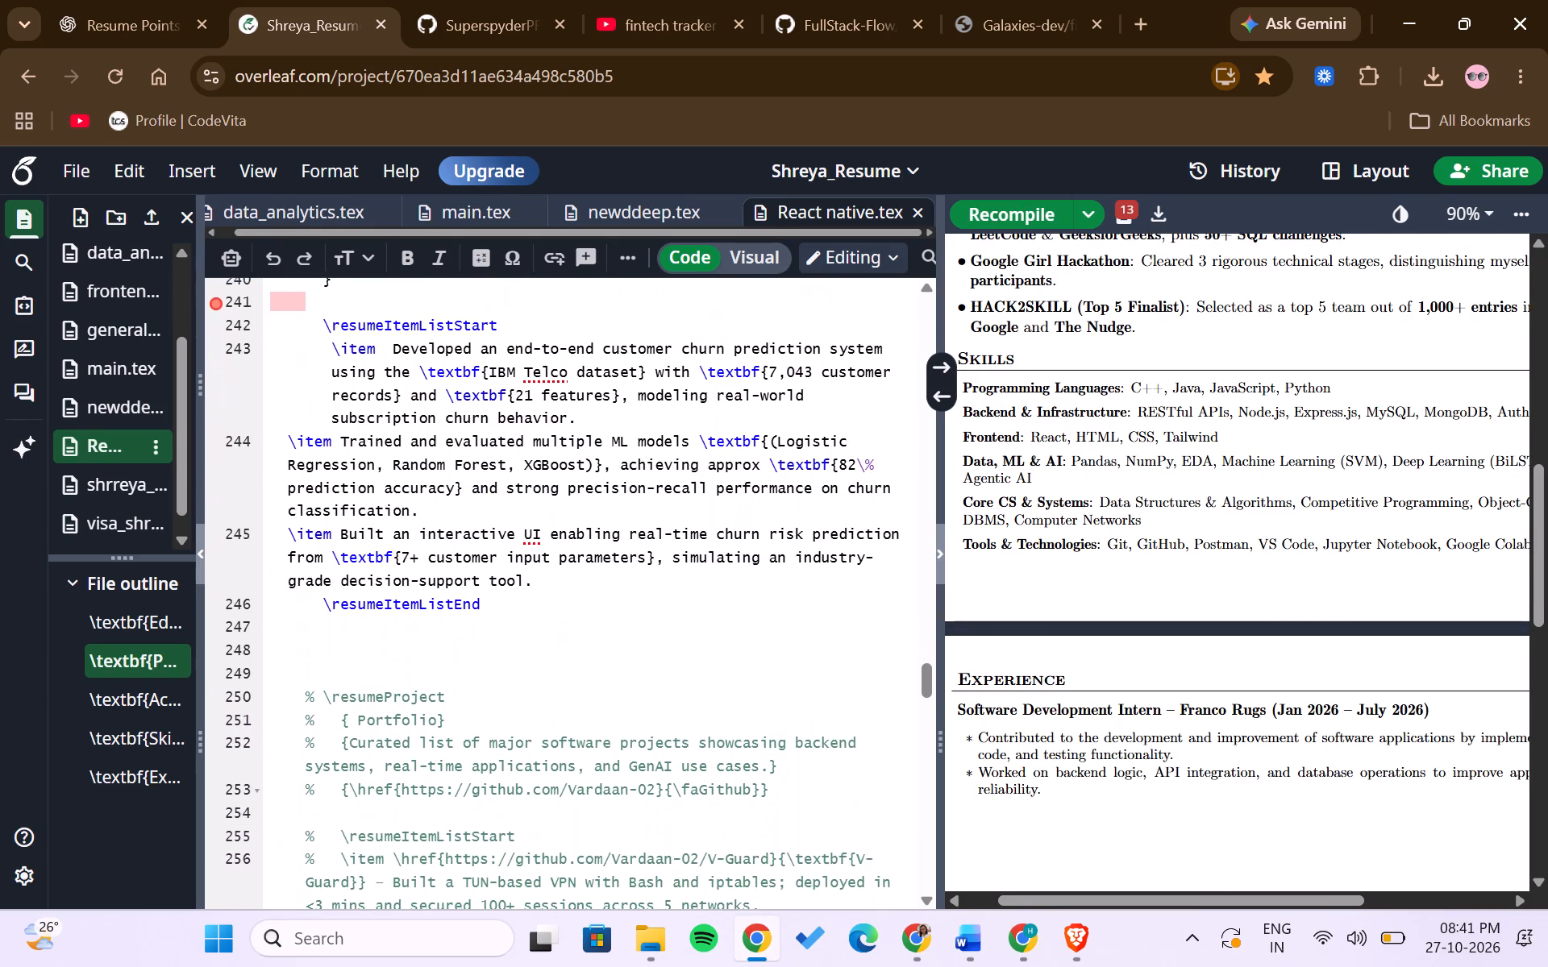
scroll(606, 774, up, 1)
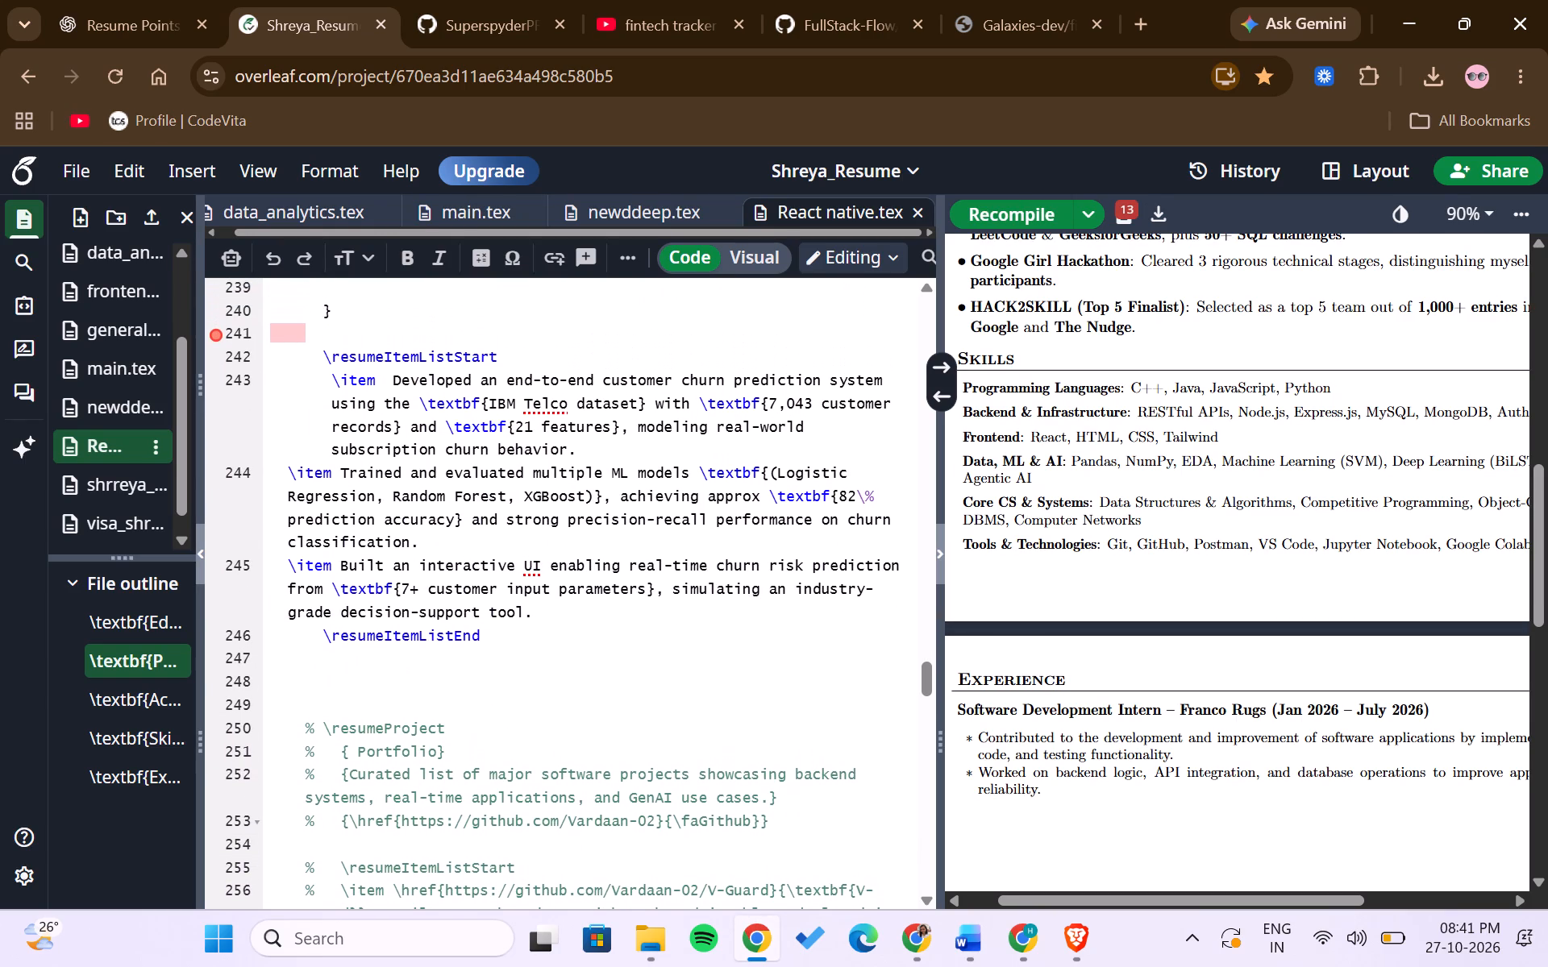
scroll(606, 774, up, 1)
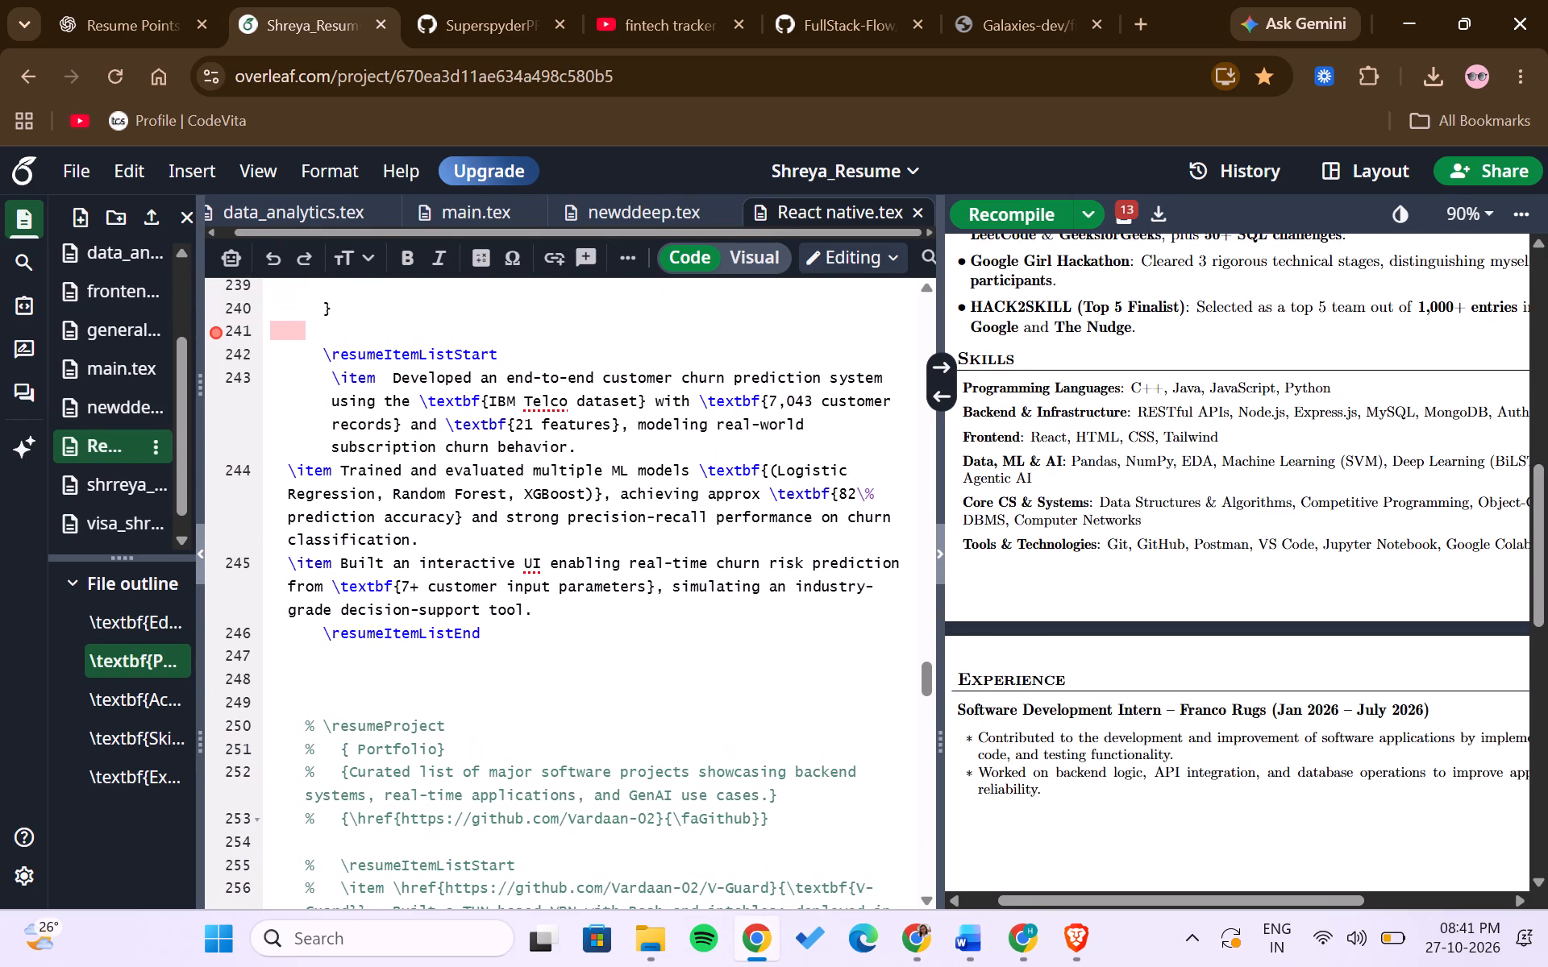
scroll(606, 774, up, 1)
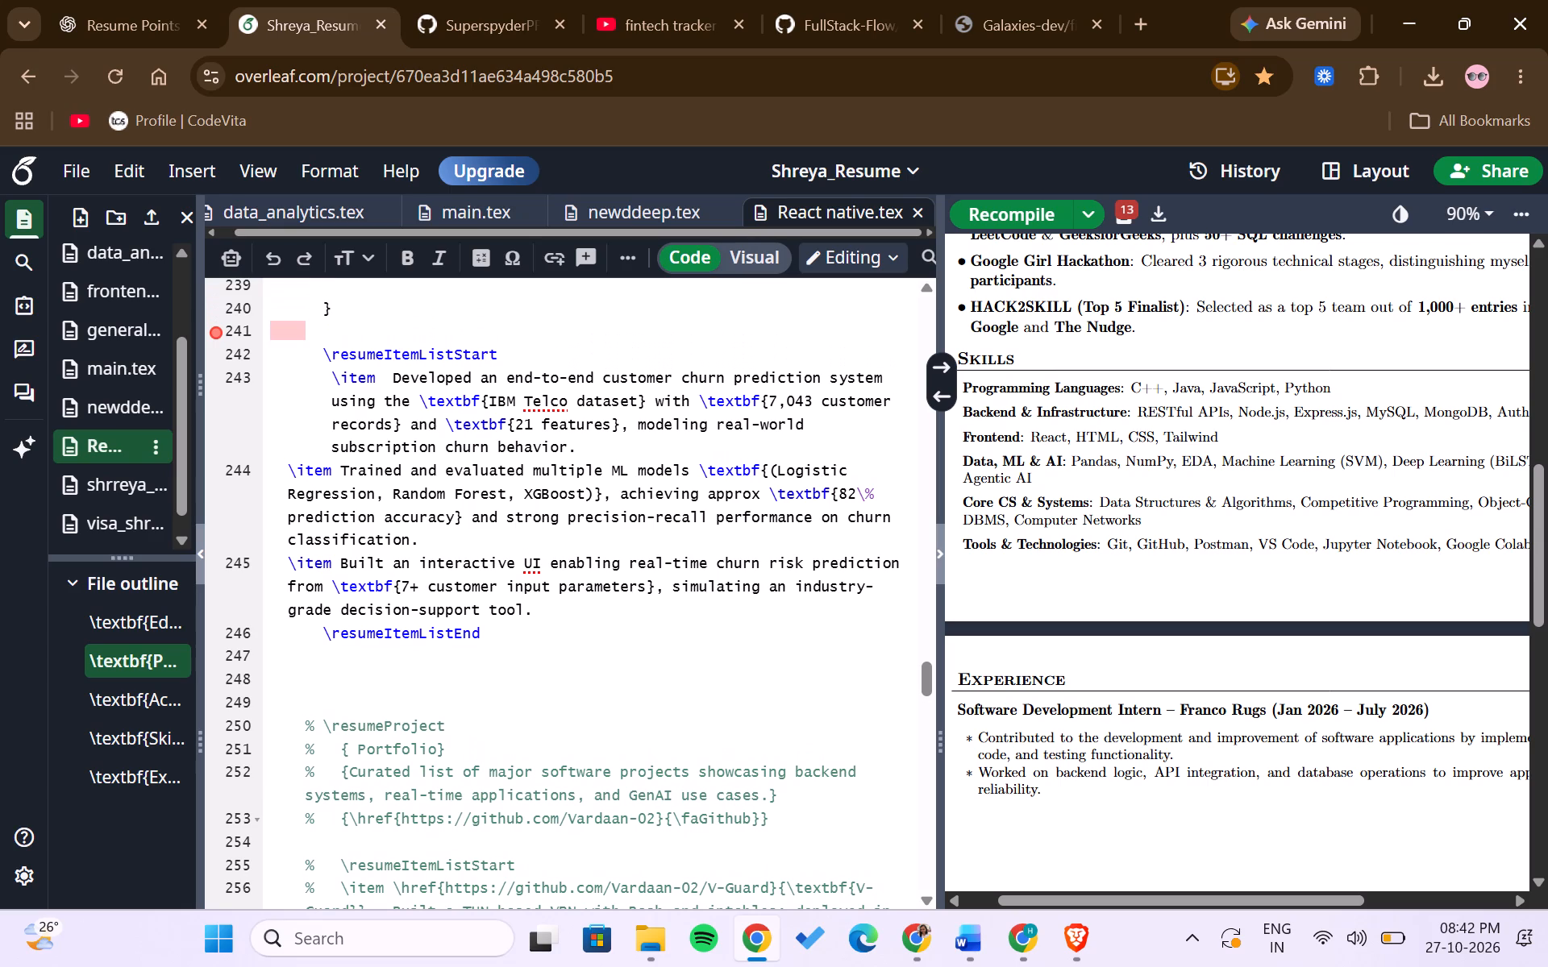
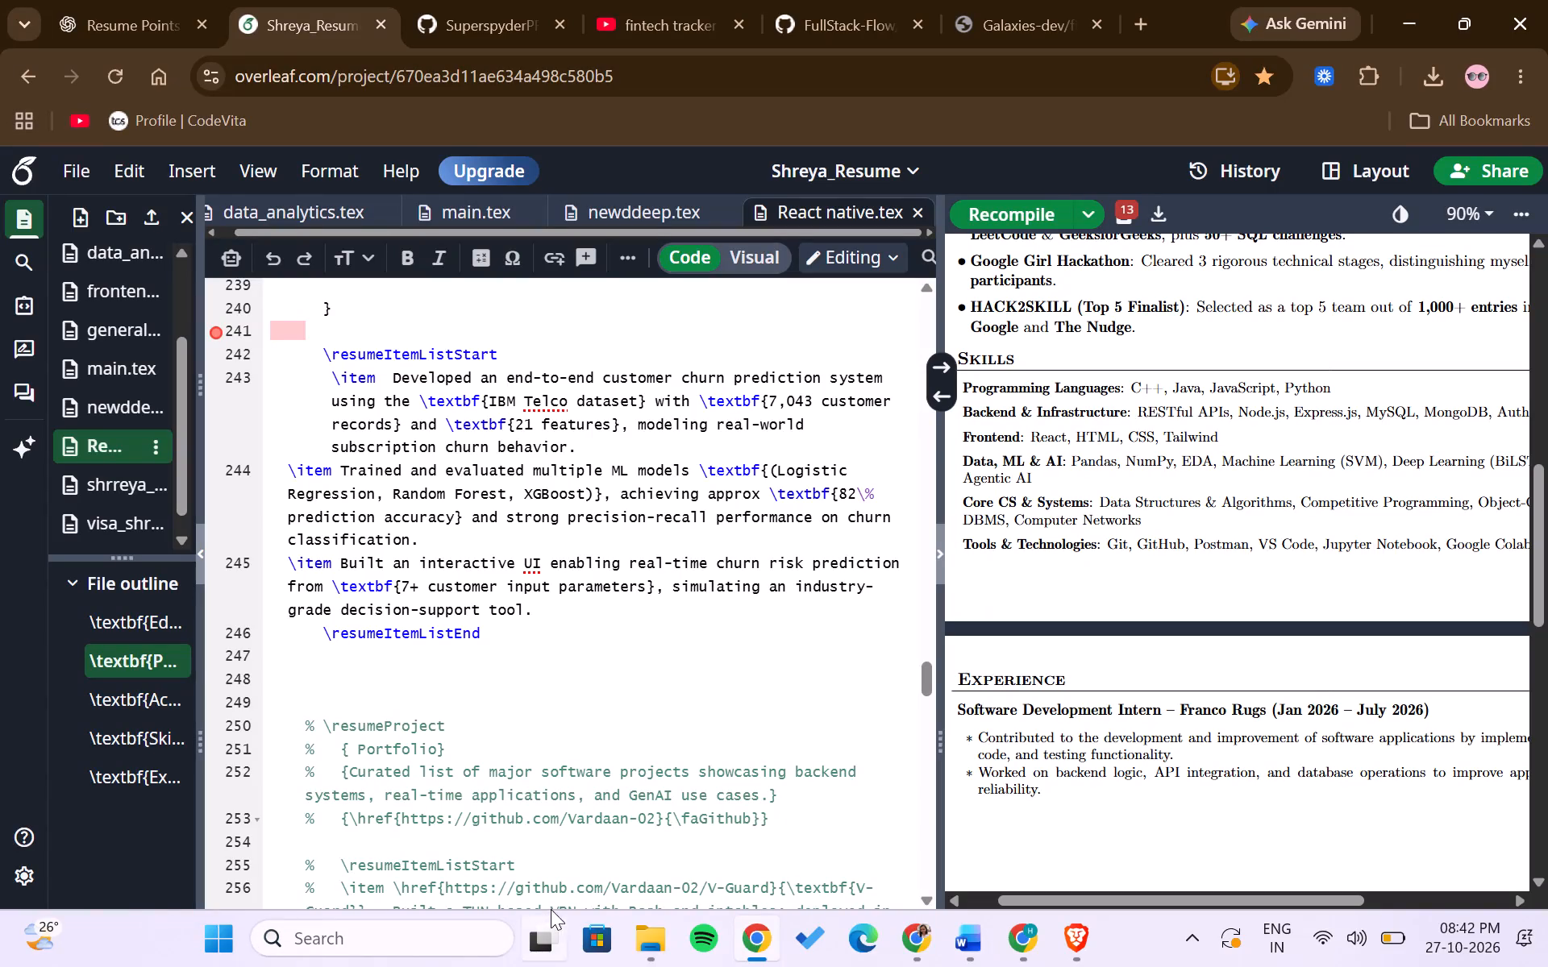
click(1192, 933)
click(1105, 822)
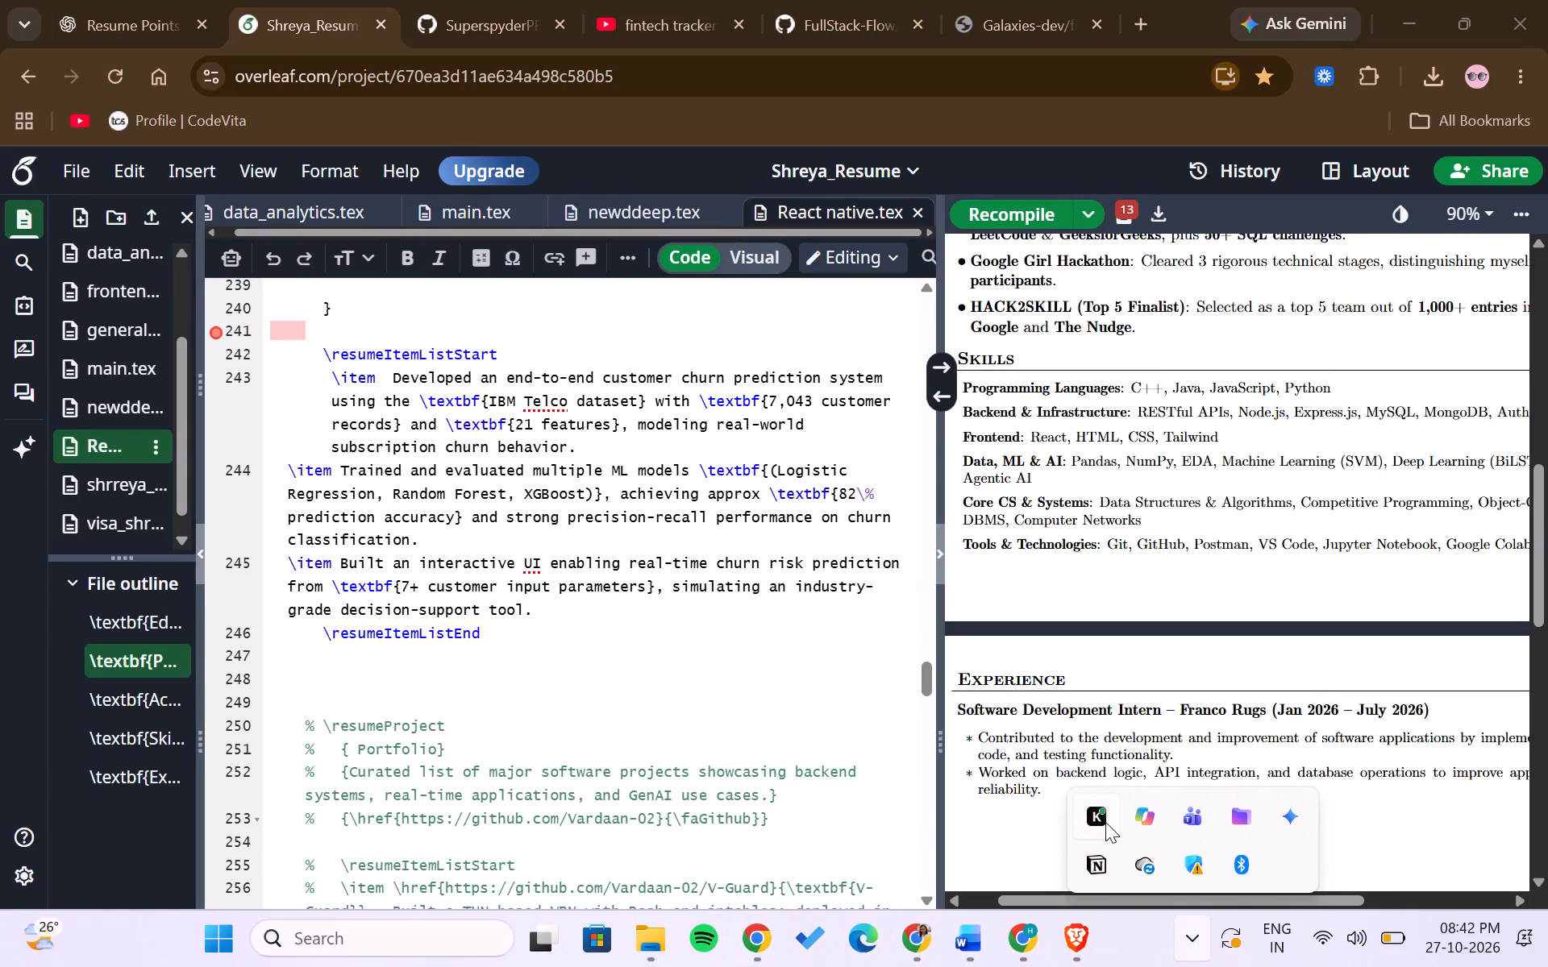
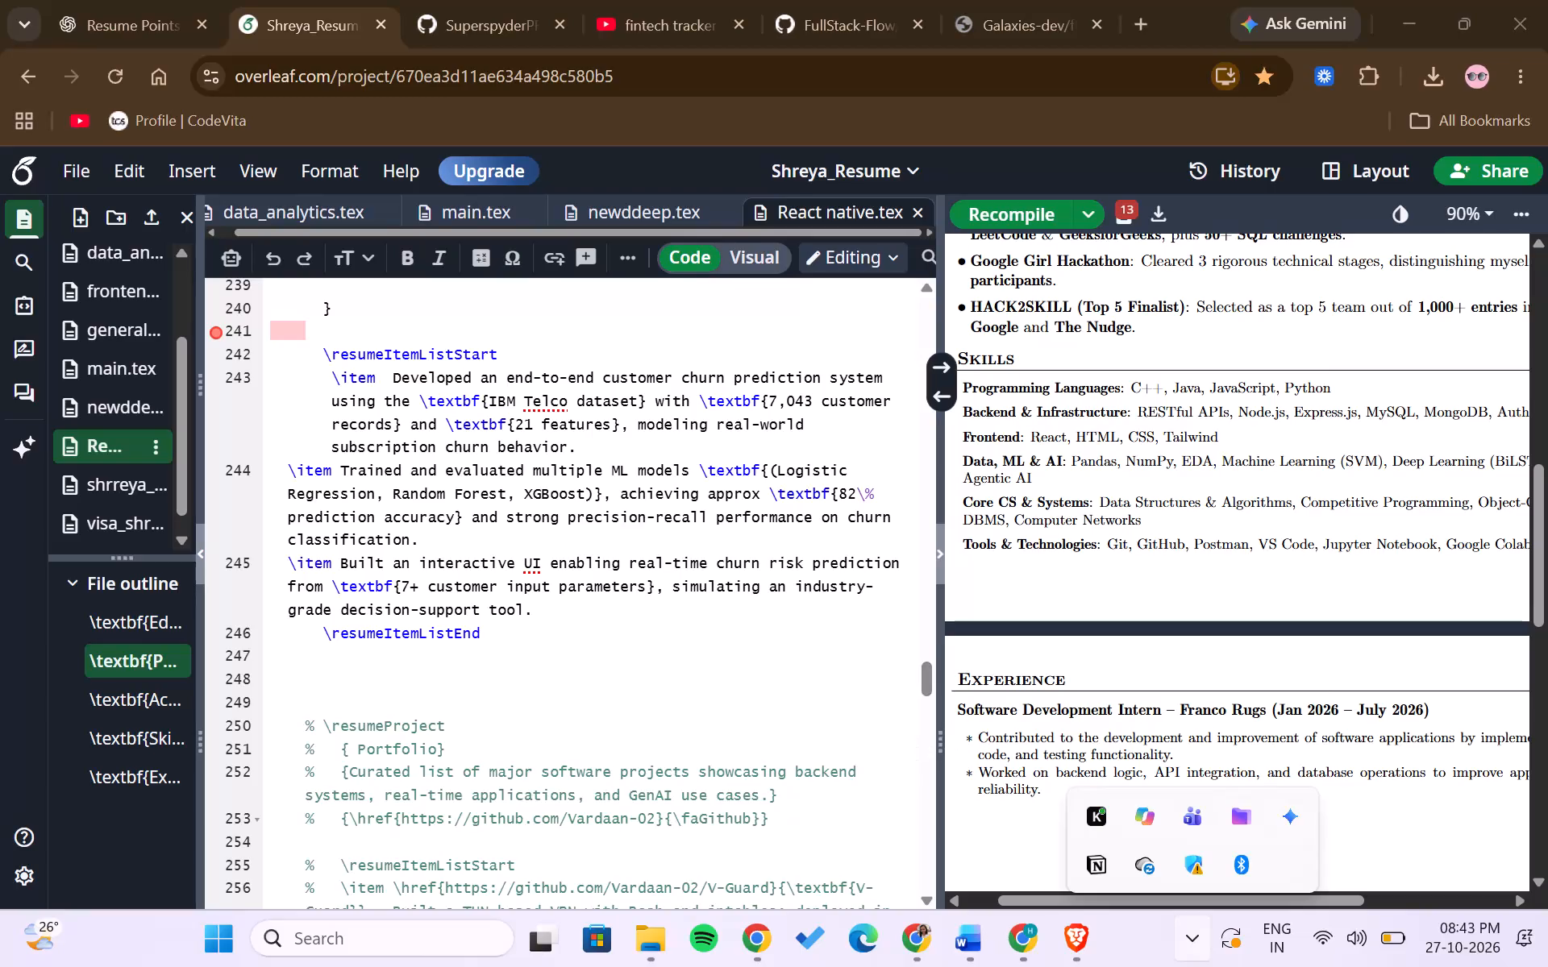
Review the projects, achievements and skills in the resume preview, and examine the React native.tex source through its Skills section.
click(1010, 679)
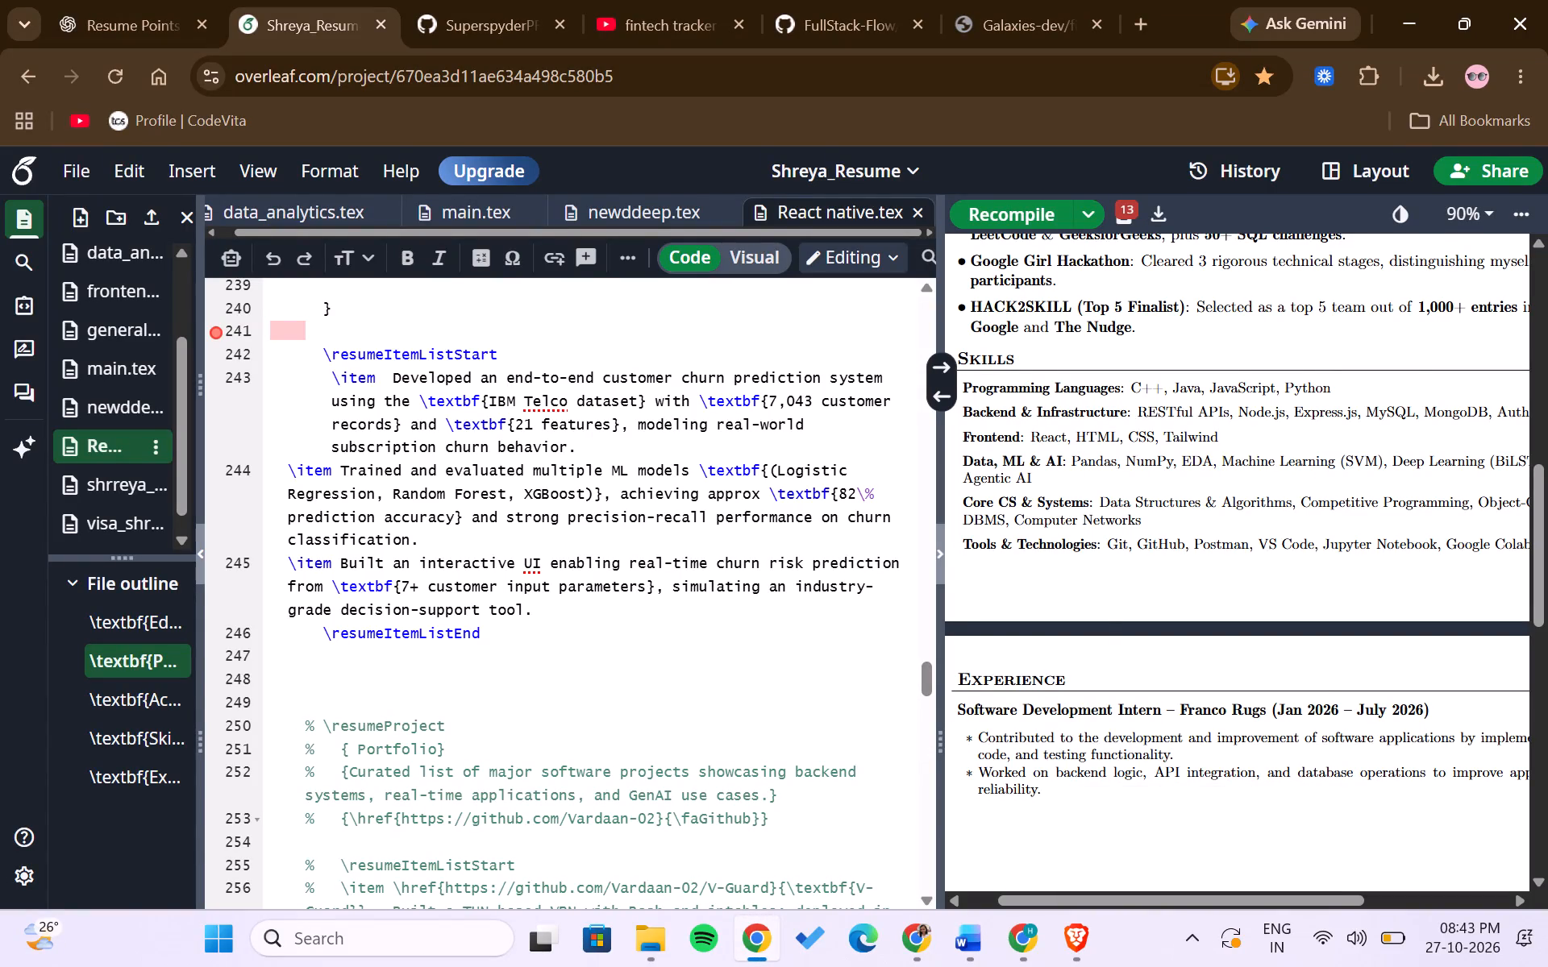
scroll(1117, 581, up, 1)
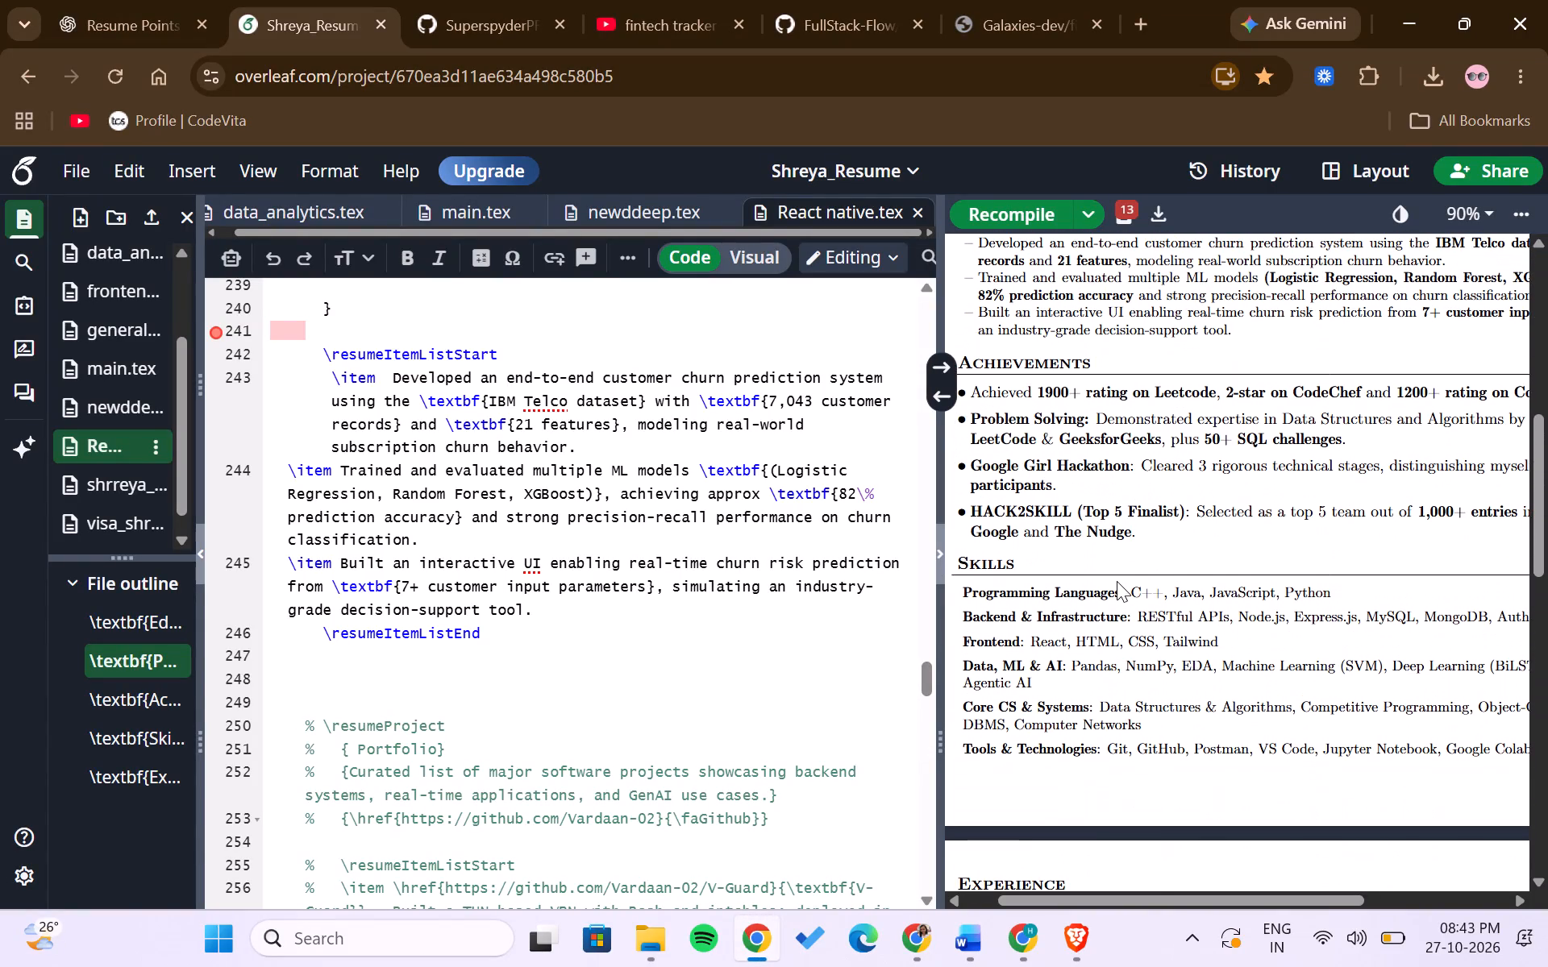
scroll(1117, 581, up, 2)
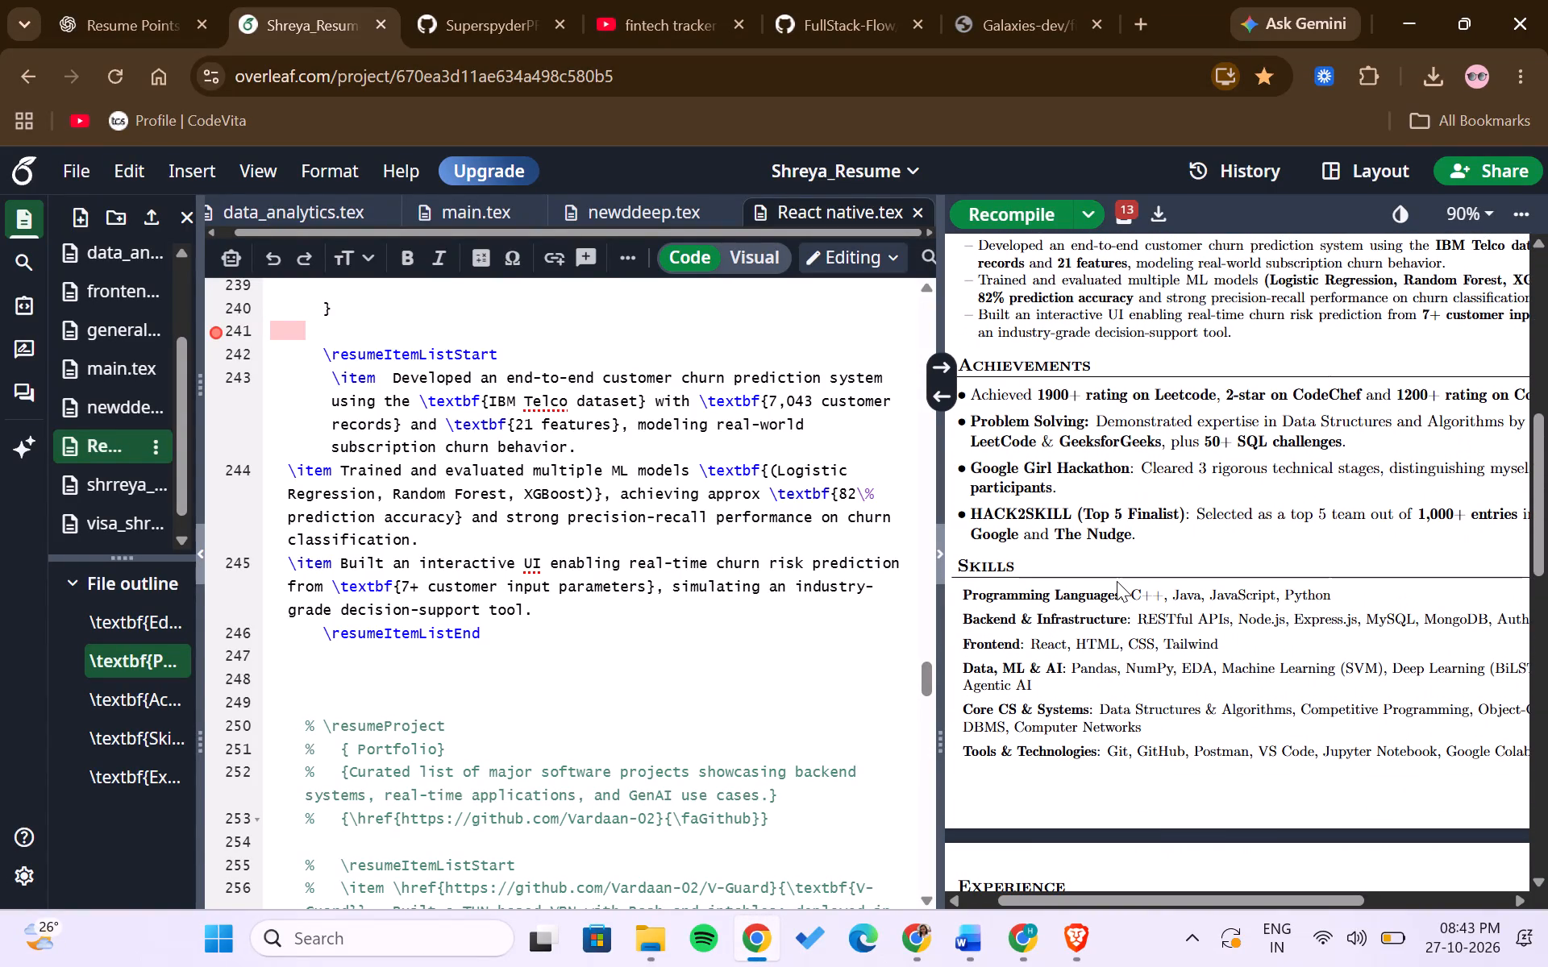
scroll(1117, 581, up, 4)
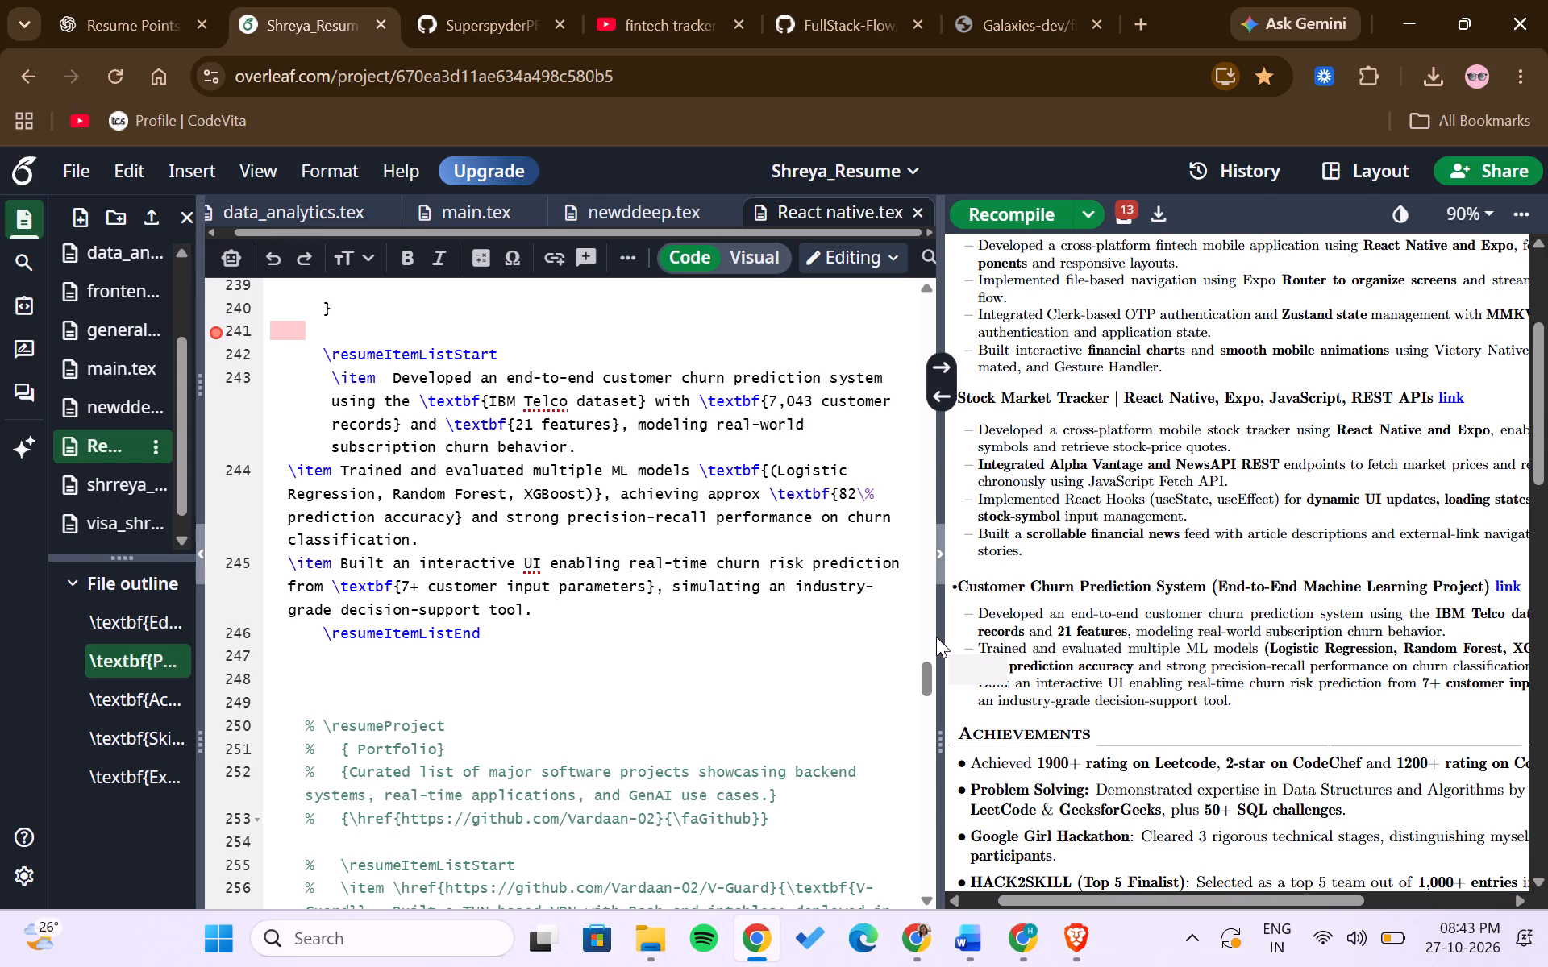
scroll(1072, 625, down, 2)
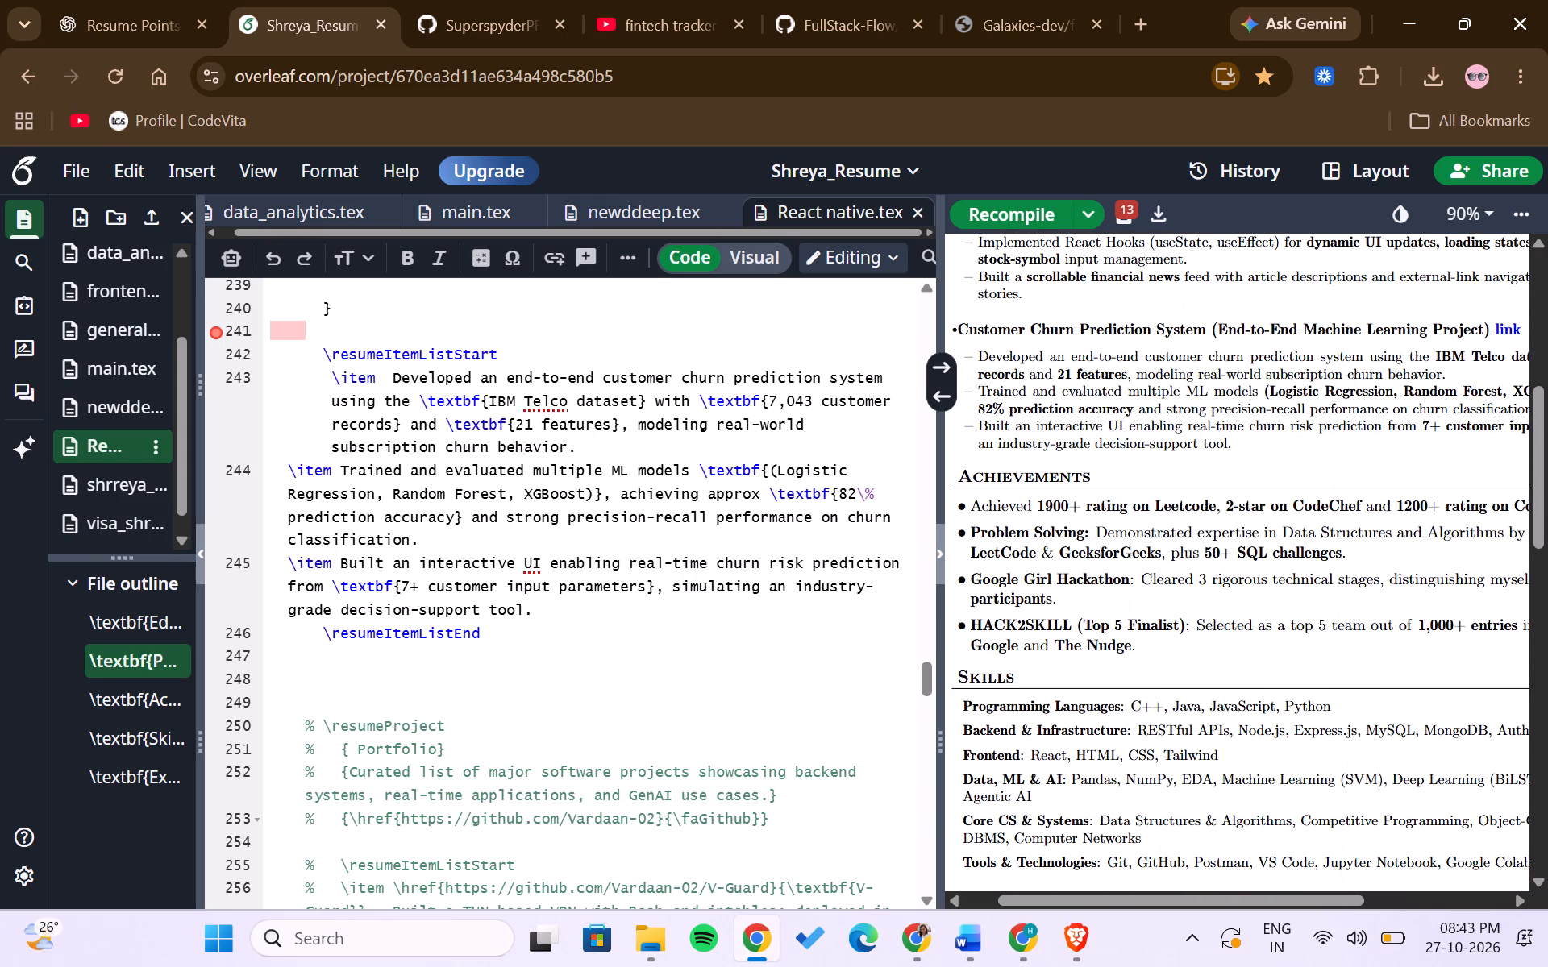
scroll(1072, 625, down, 3)
scroll(581, 658, down, 2)
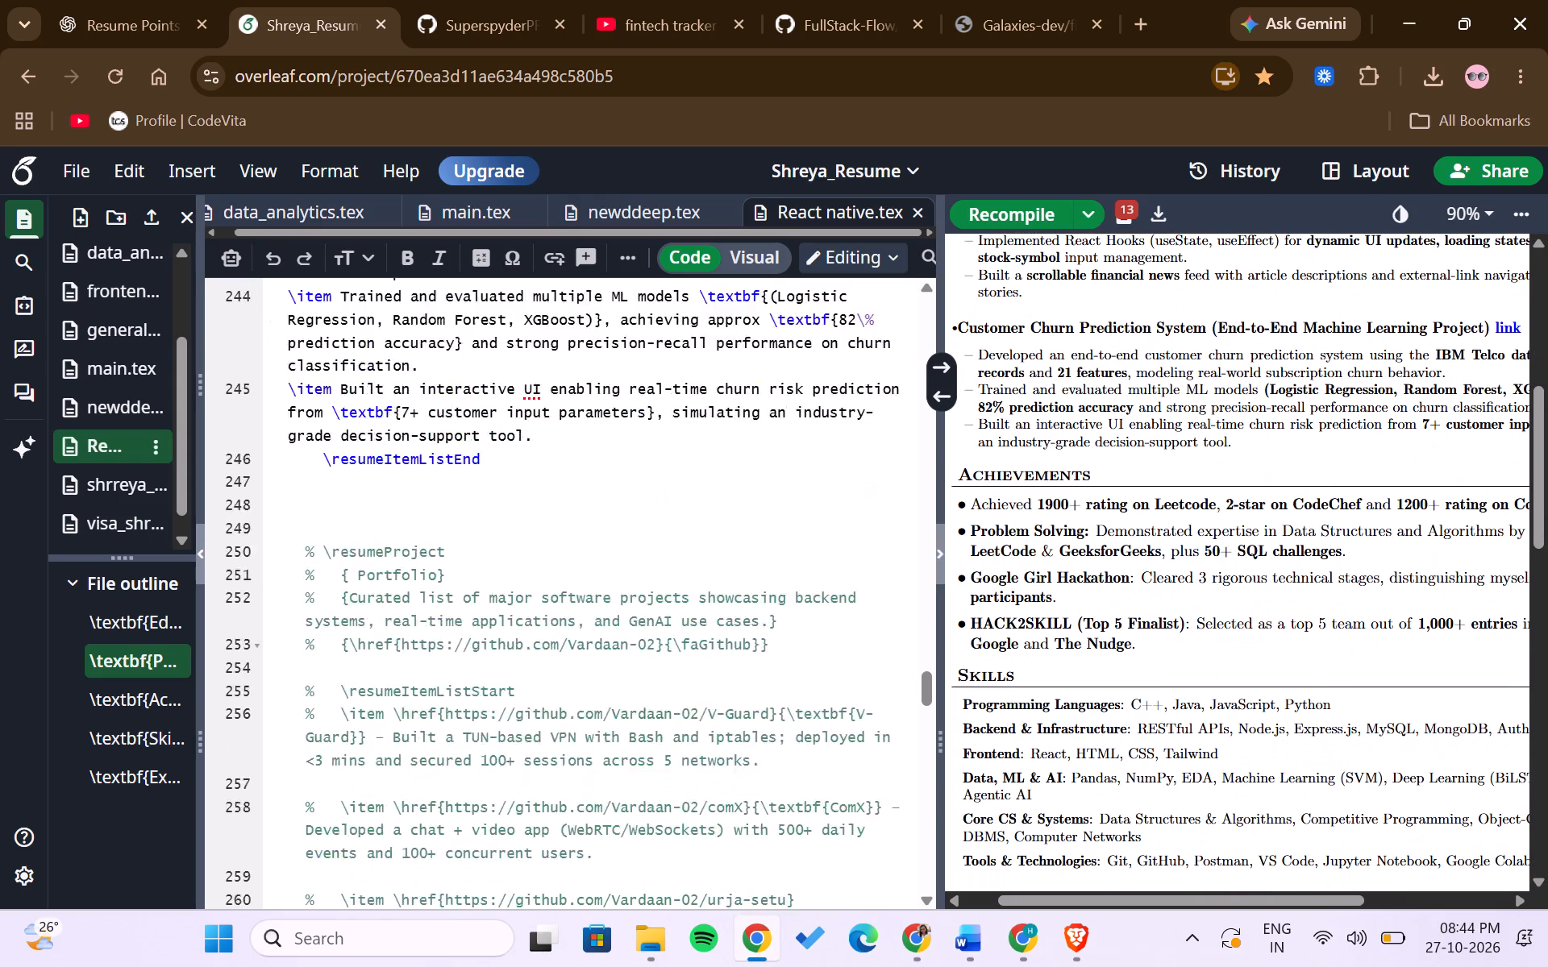
scroll(581, 658, down, 5)
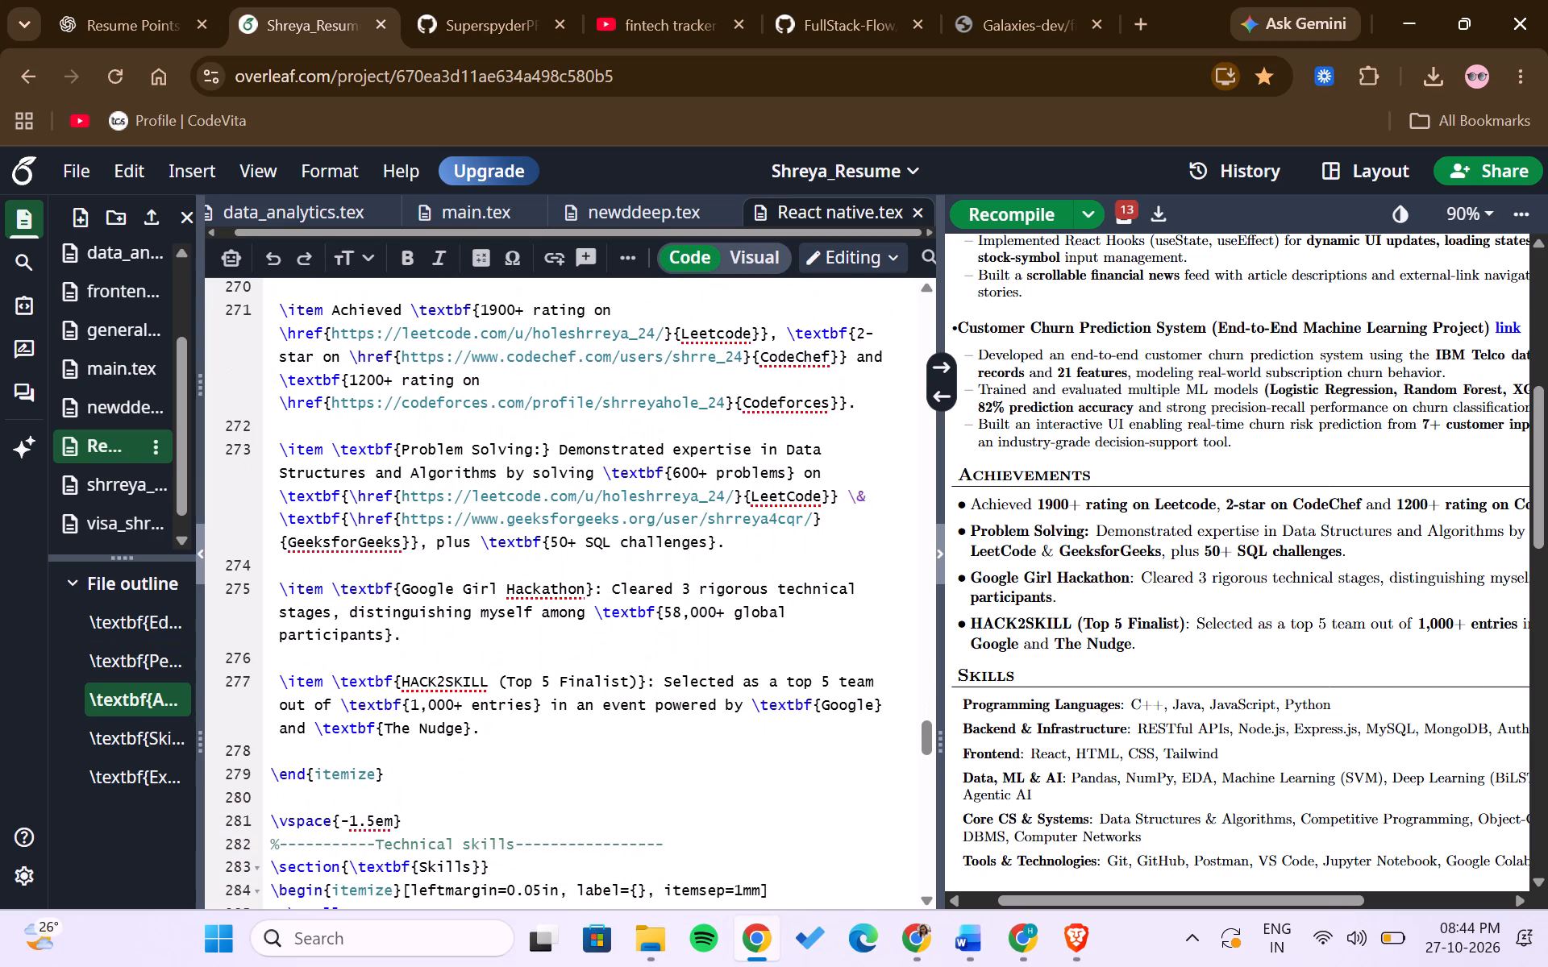
scroll(581, 658, down, 2)
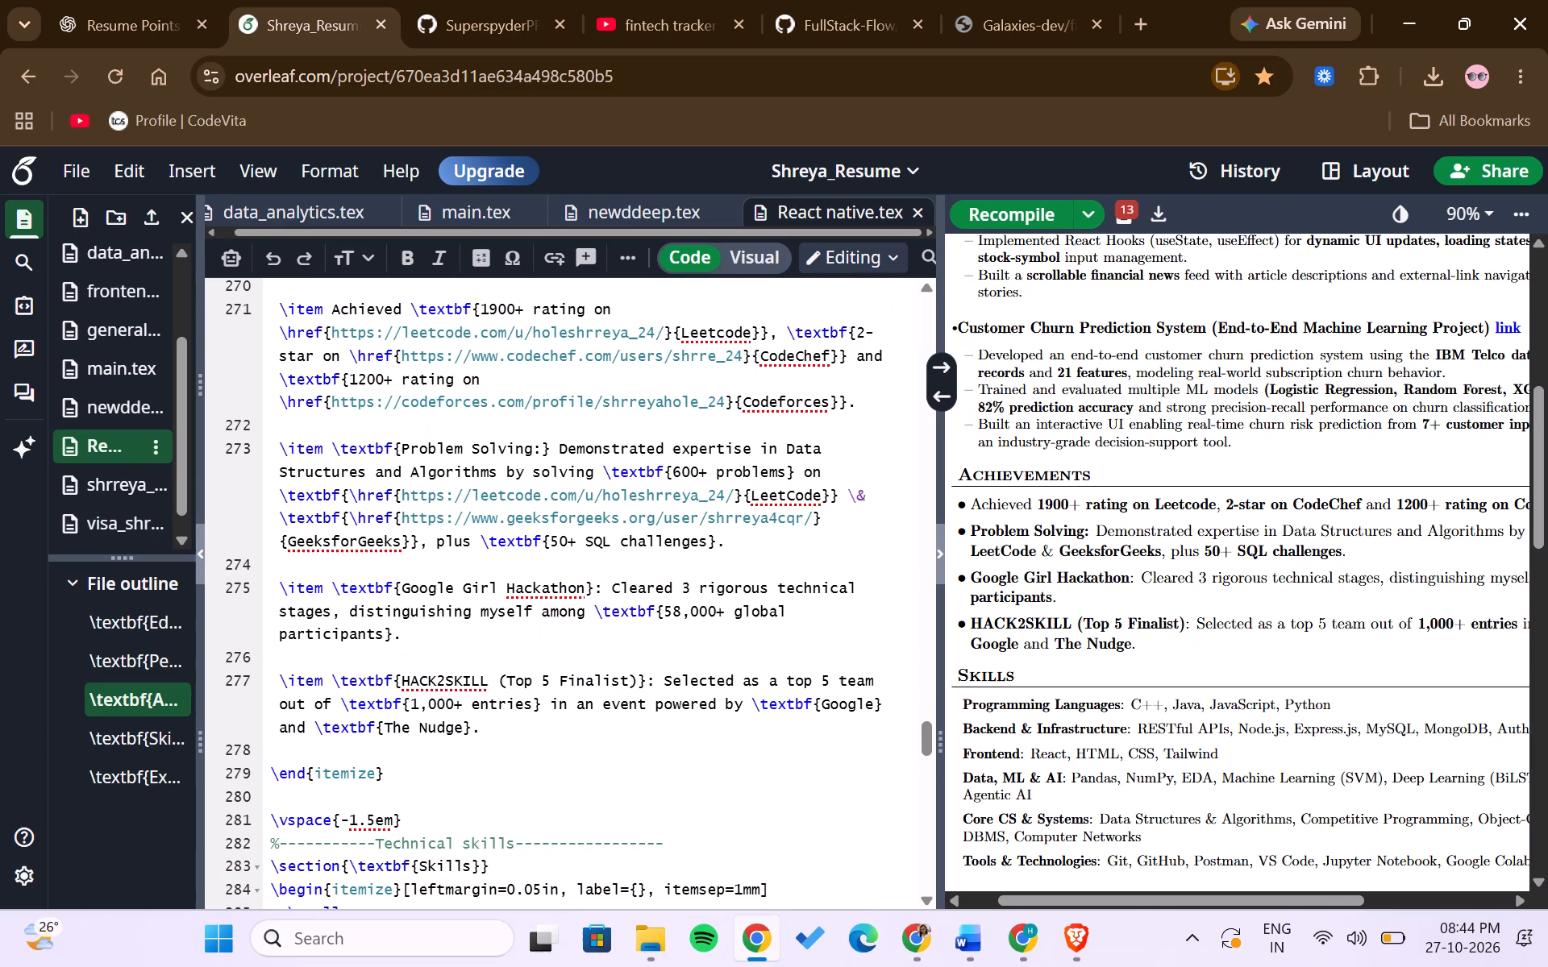
scroll(581, 658, down, 5)
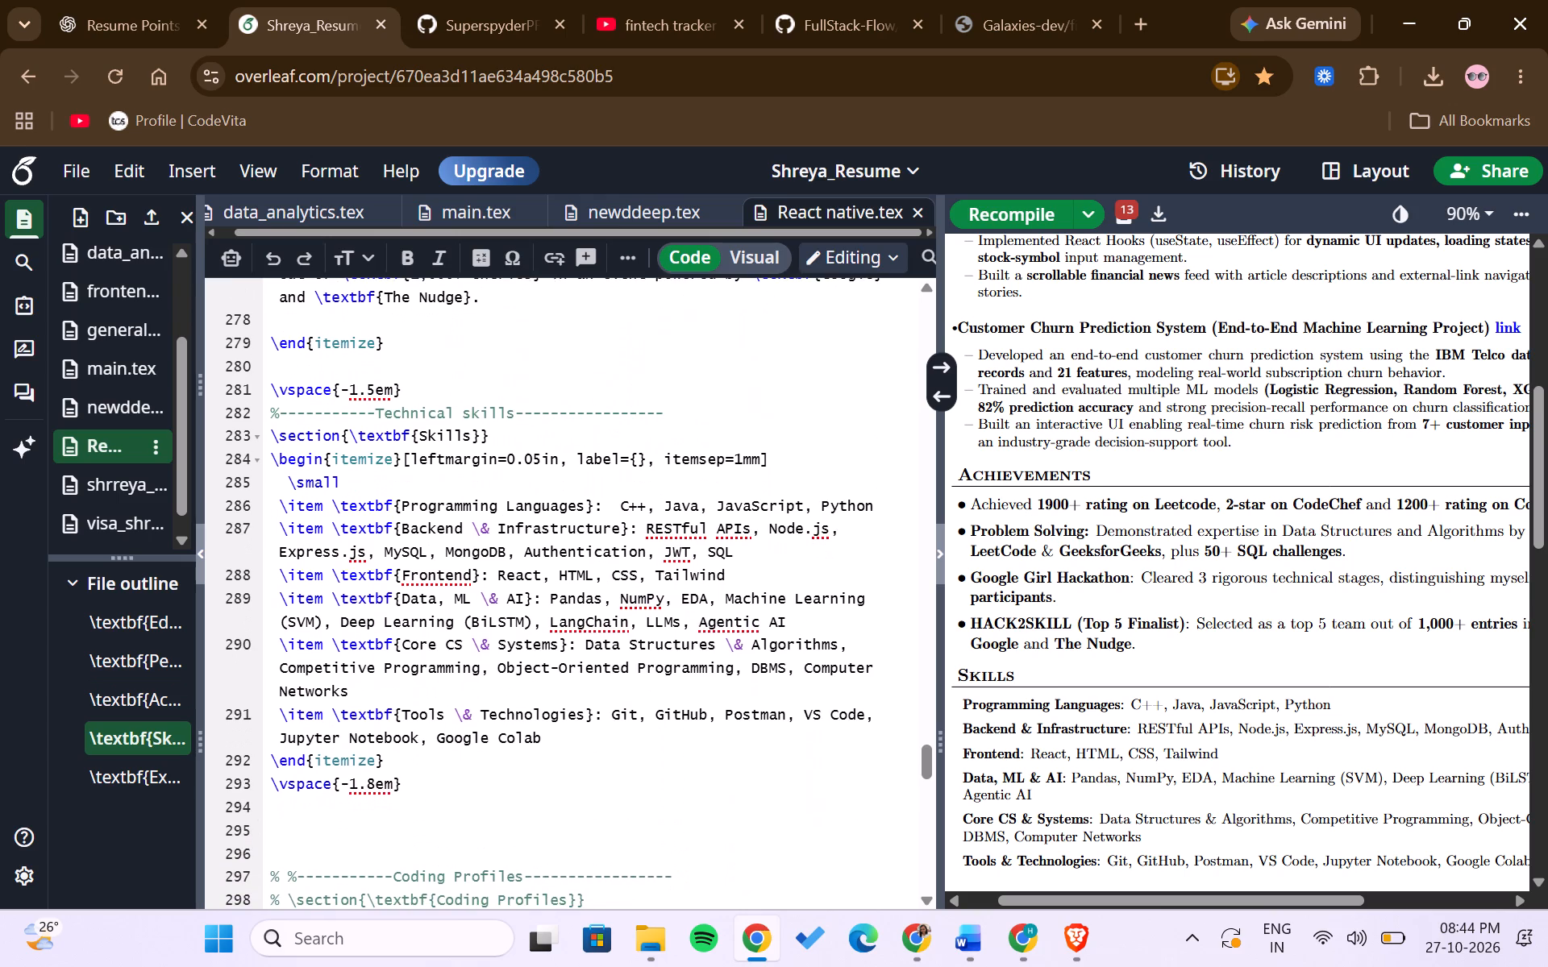
scroll(581, 658, down, 1)
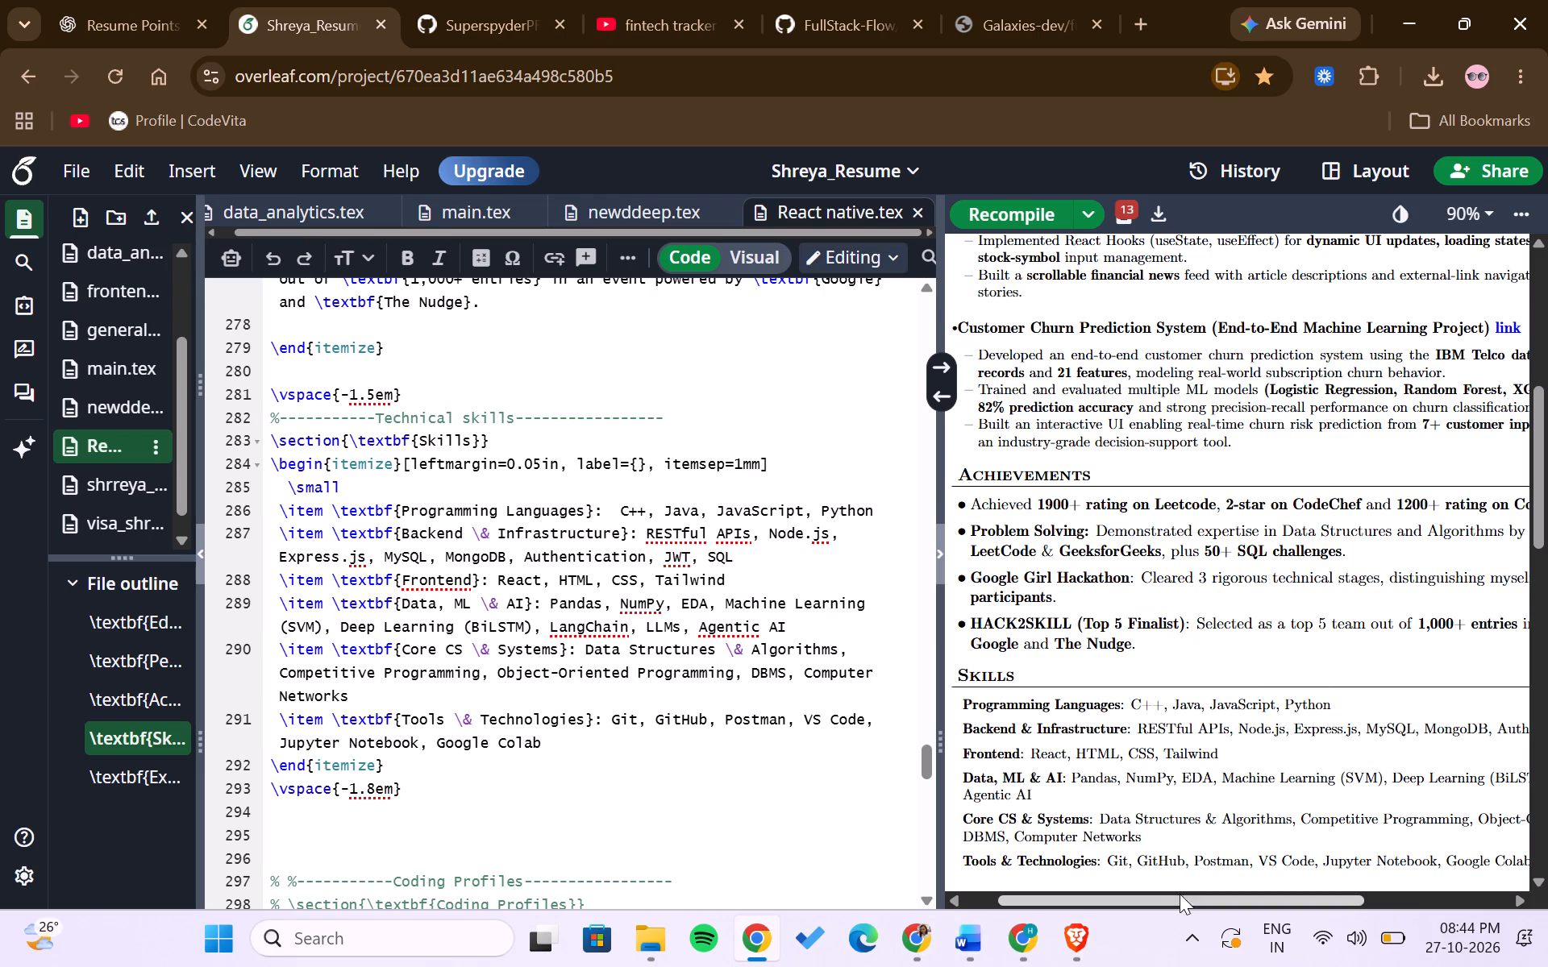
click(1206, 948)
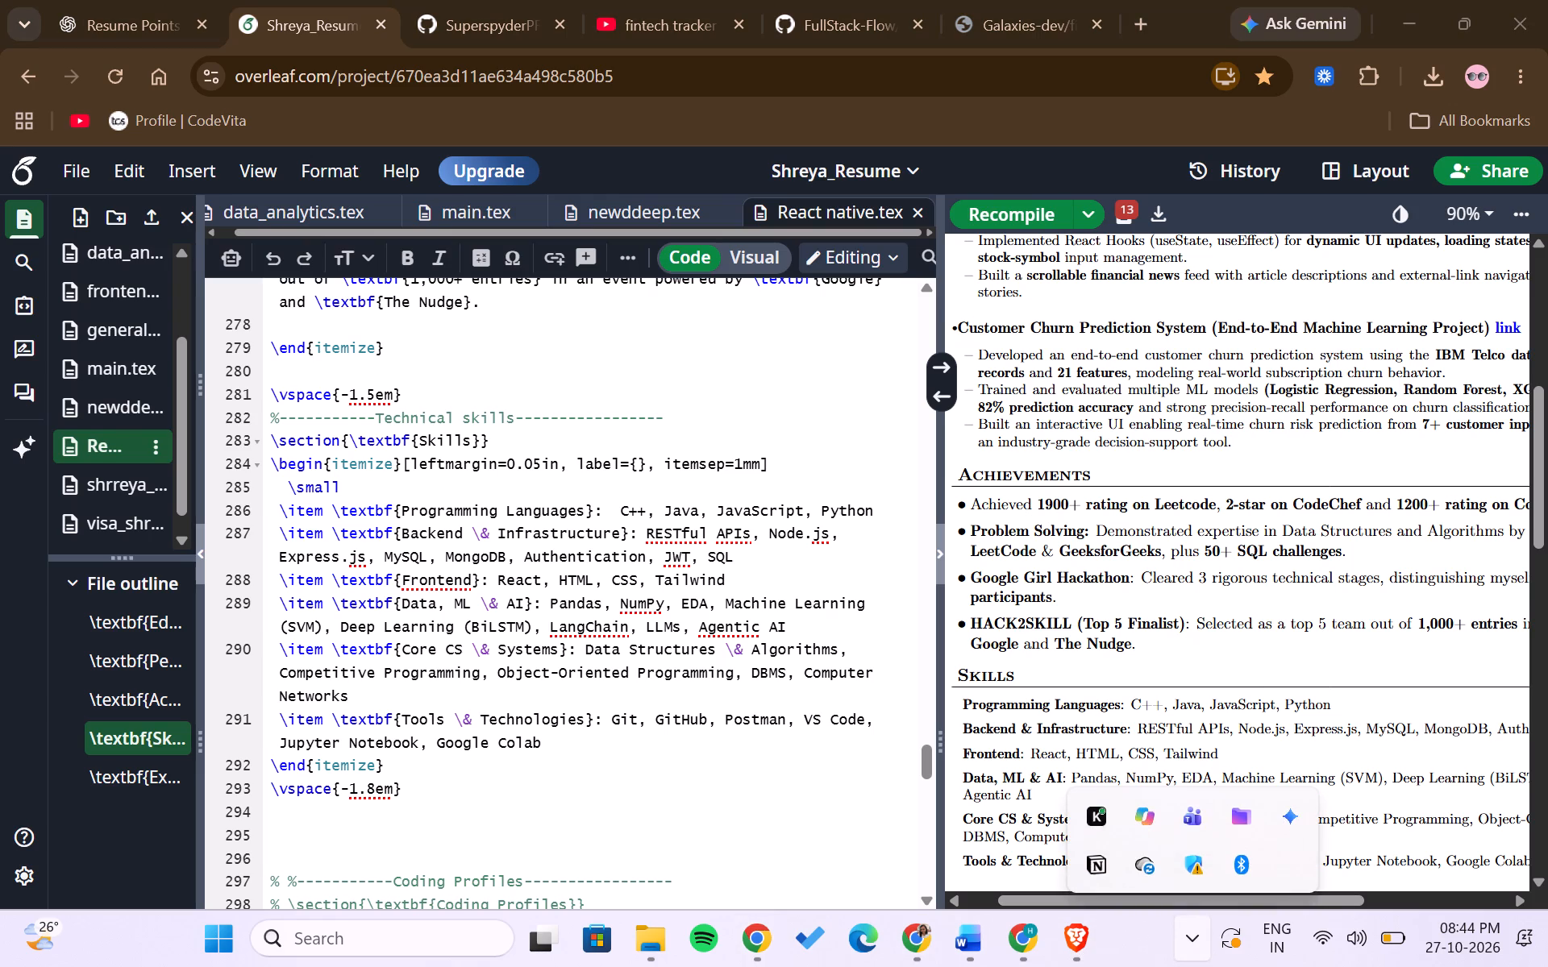
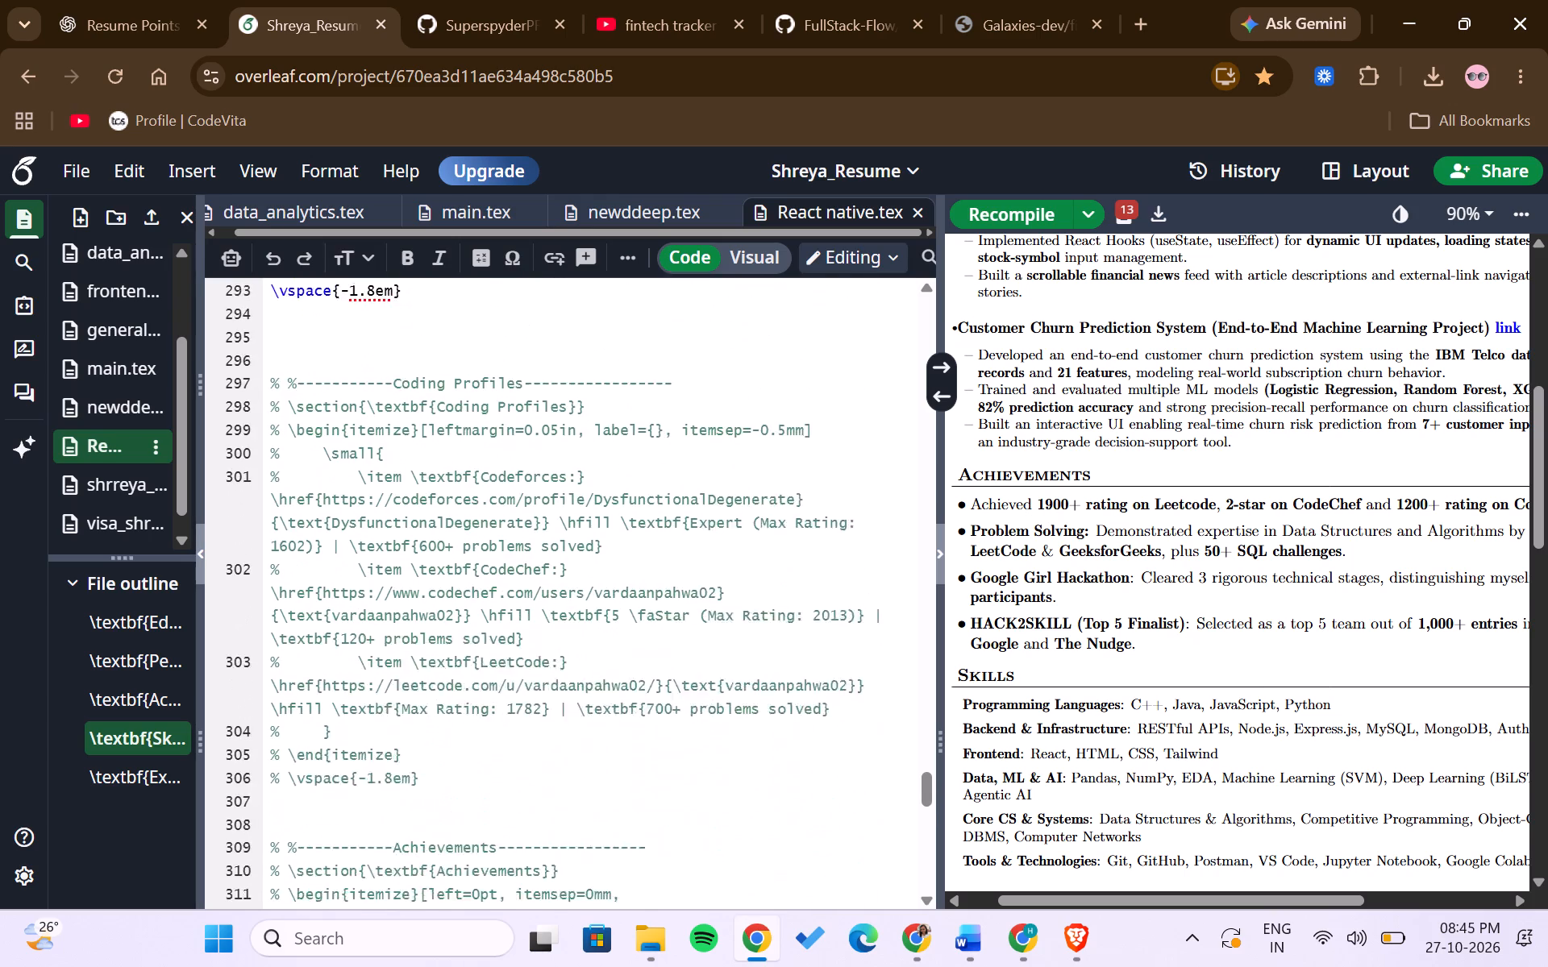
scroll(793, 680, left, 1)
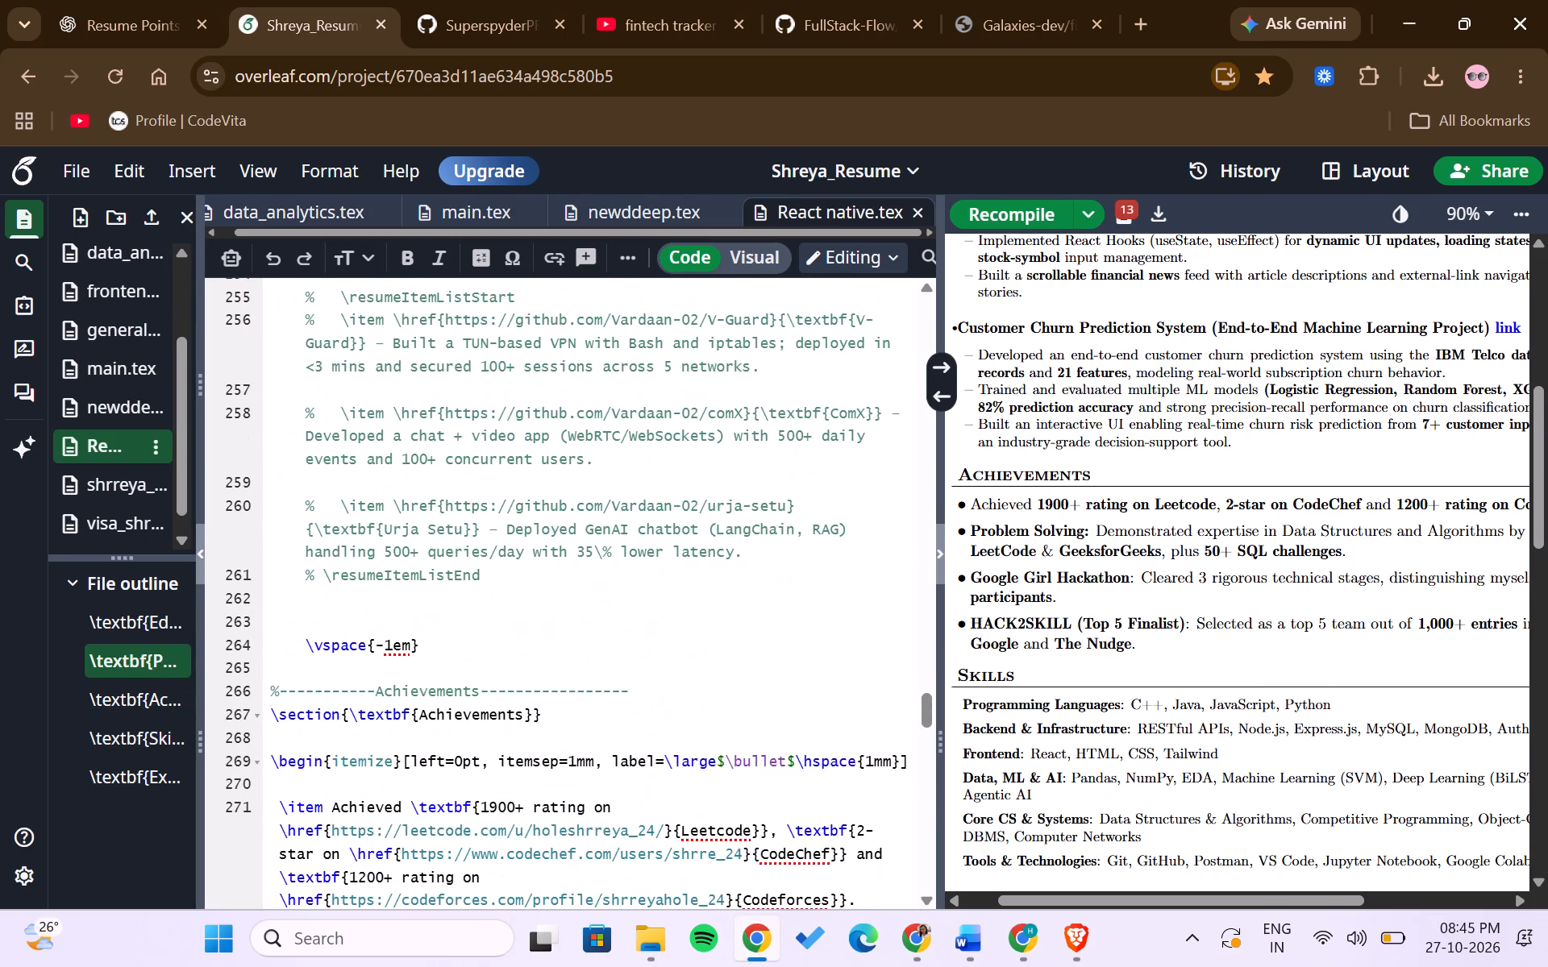
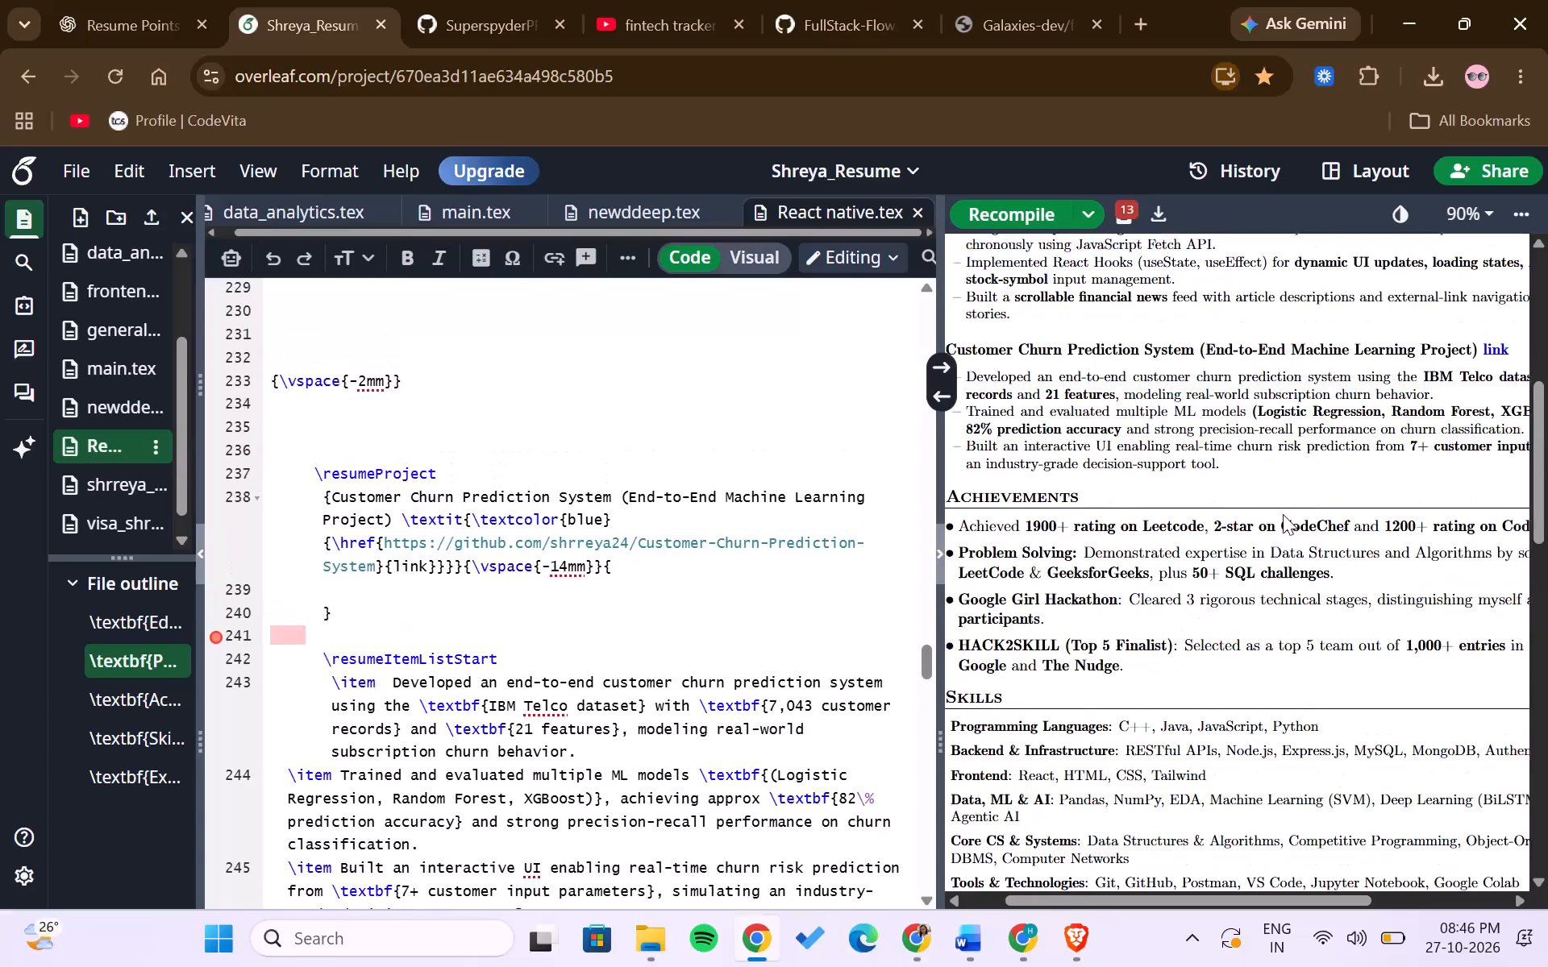
Widen the PDF preview and review the Education and Personal Projects sections of the compiled resume.
scroll(1283, 514, up, 1)
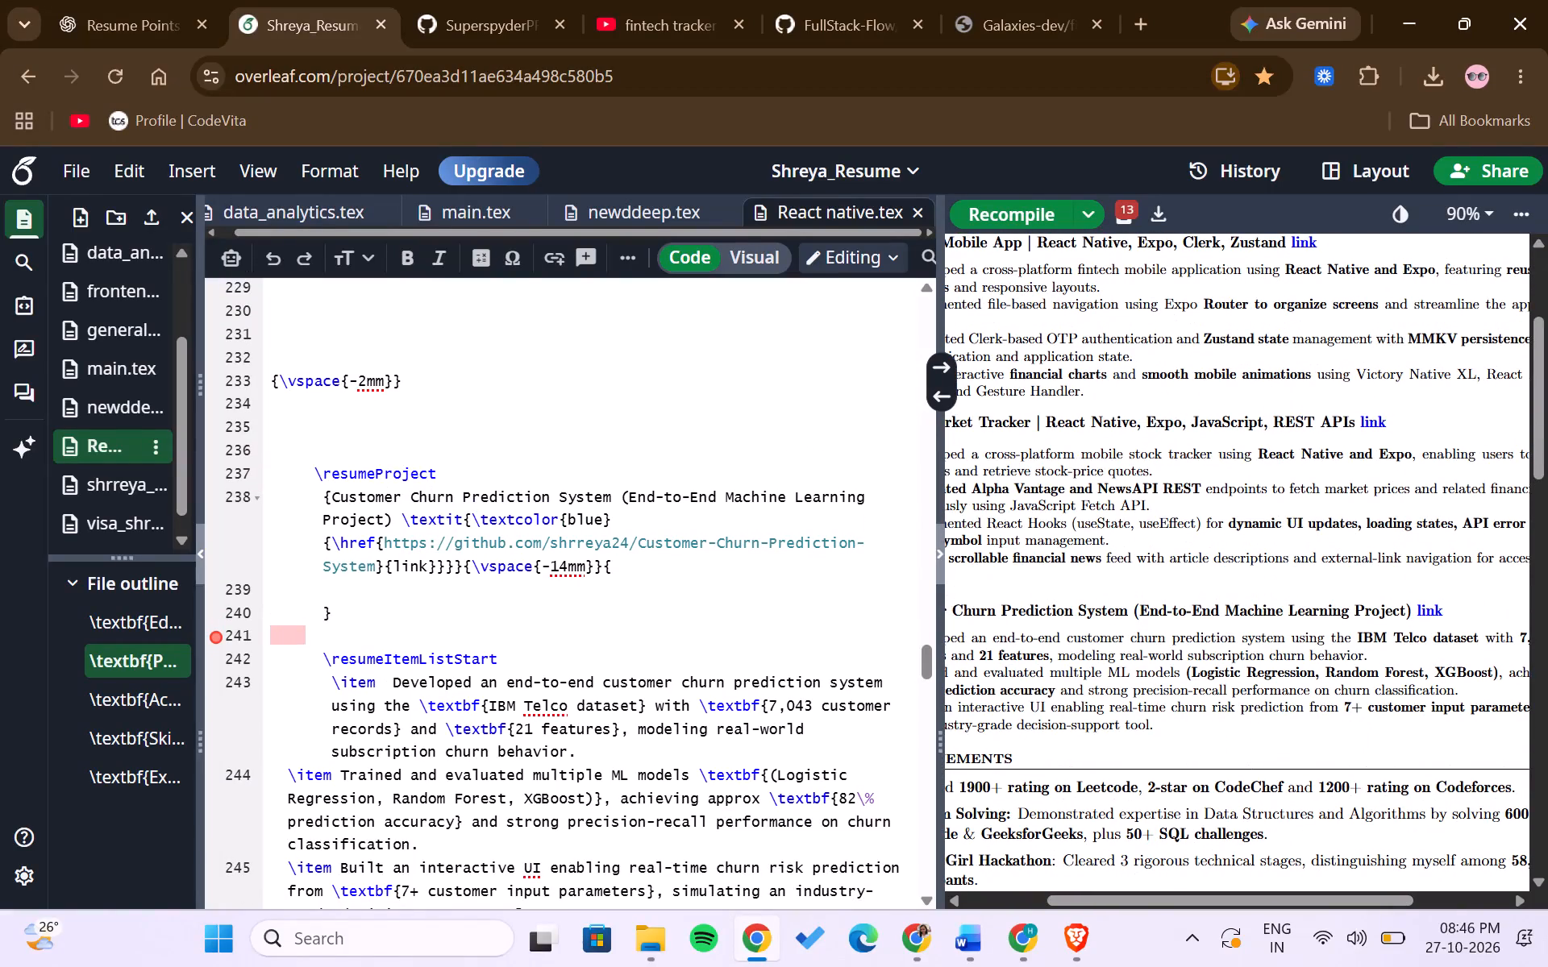
drag(940, 492, 737, 517)
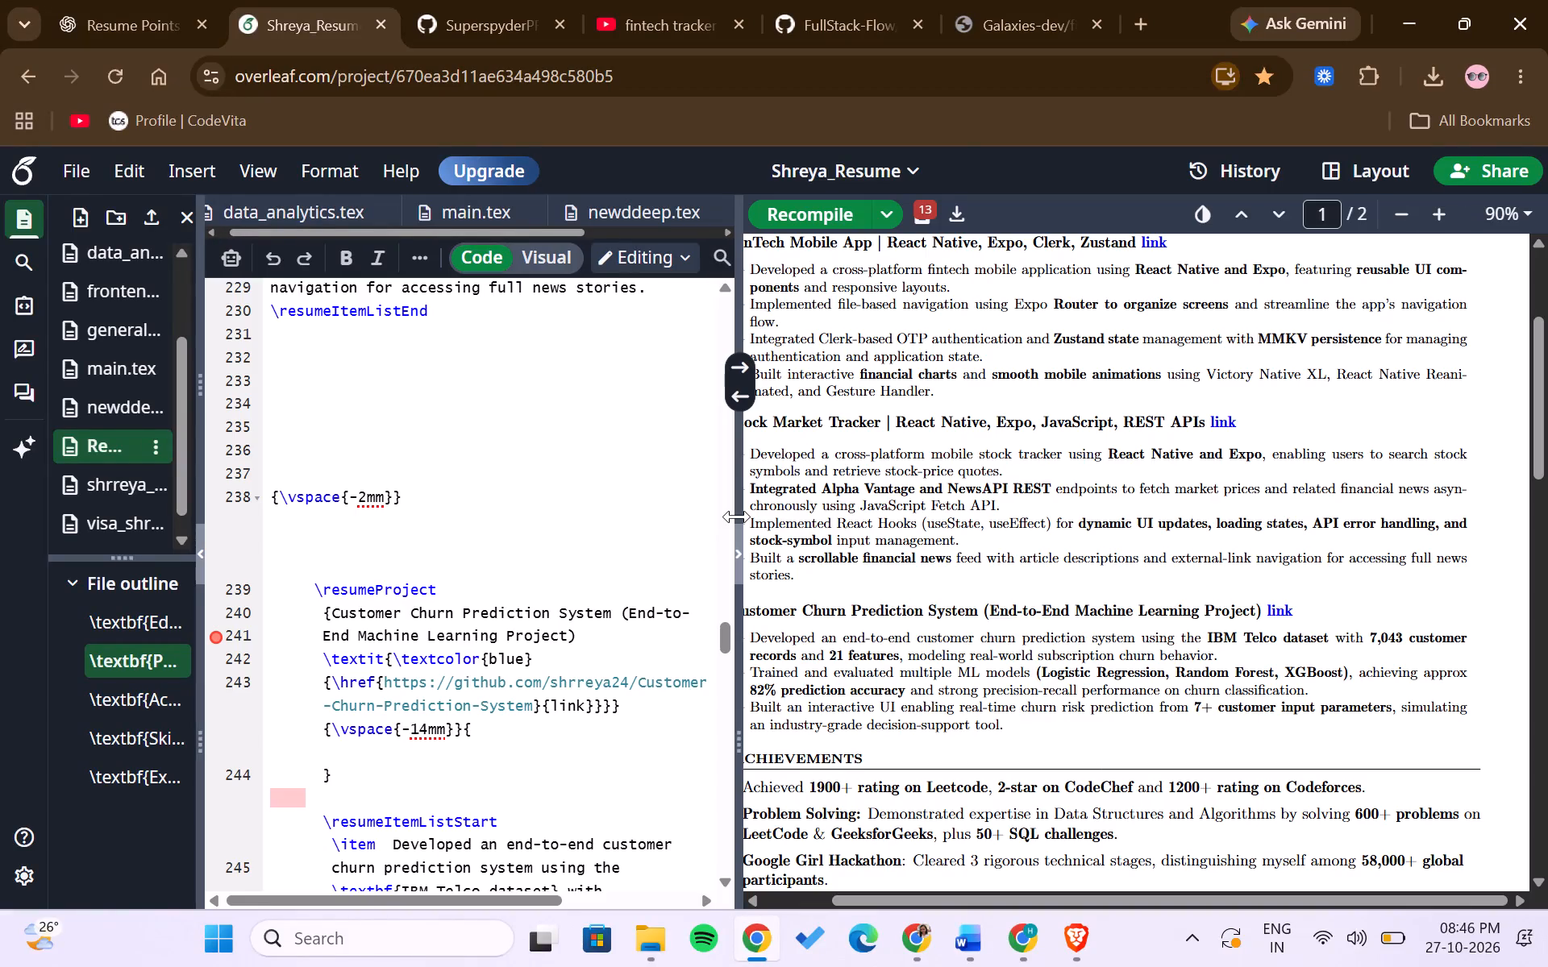
scroll(1024, 613, right, 1)
scroll(1024, 613, up, 1)
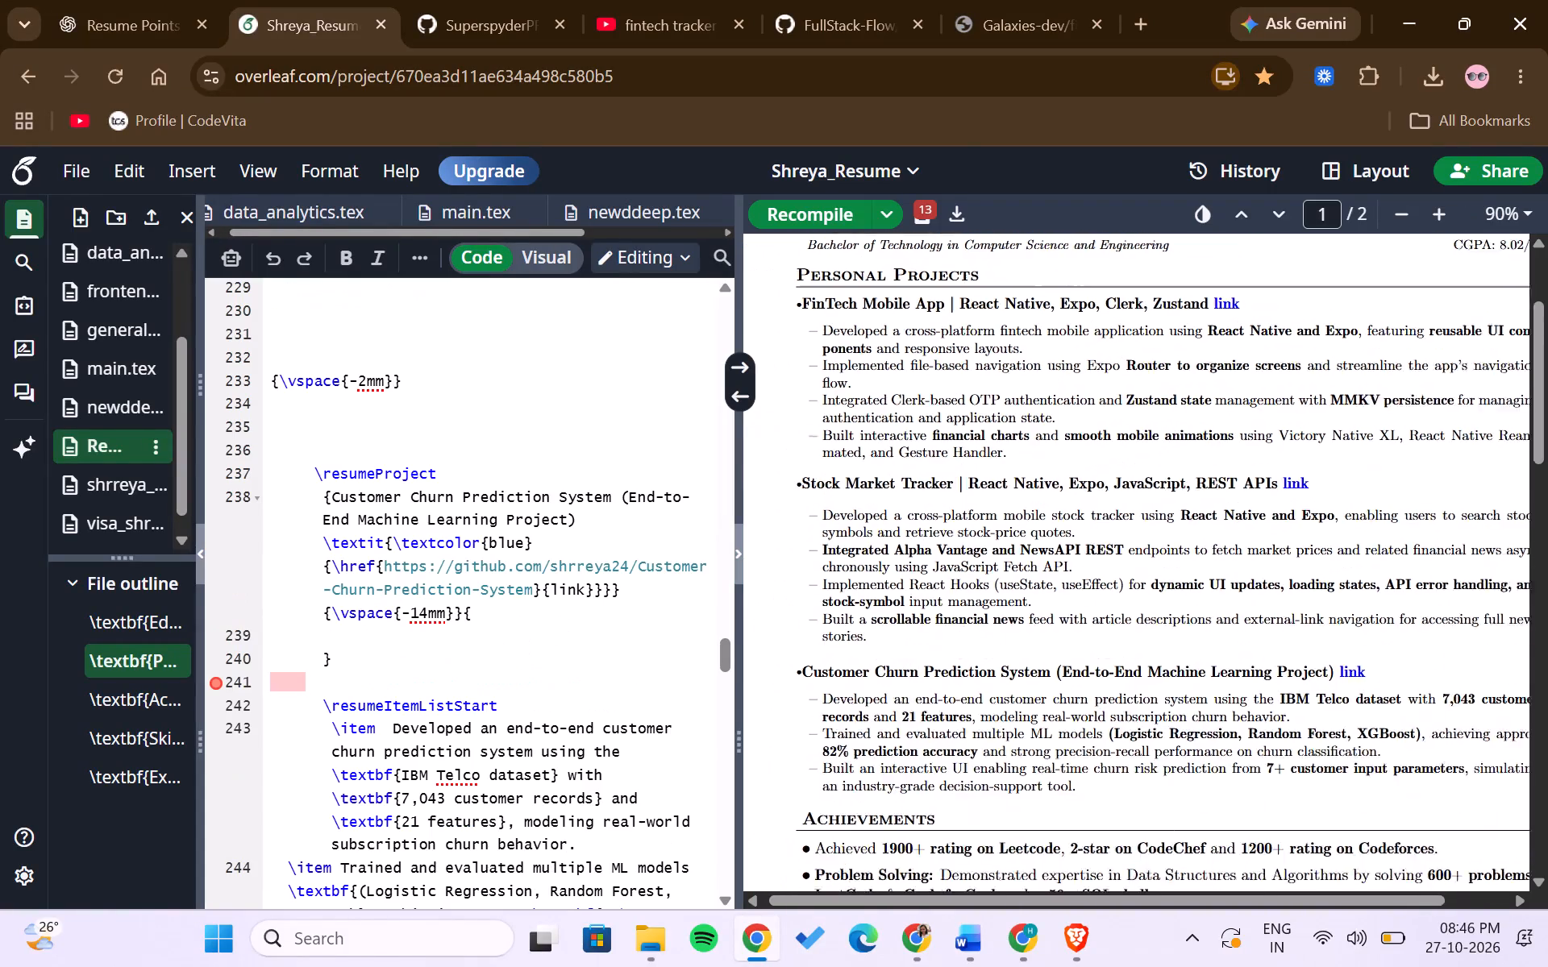
scroll(1024, 613, up, 1)
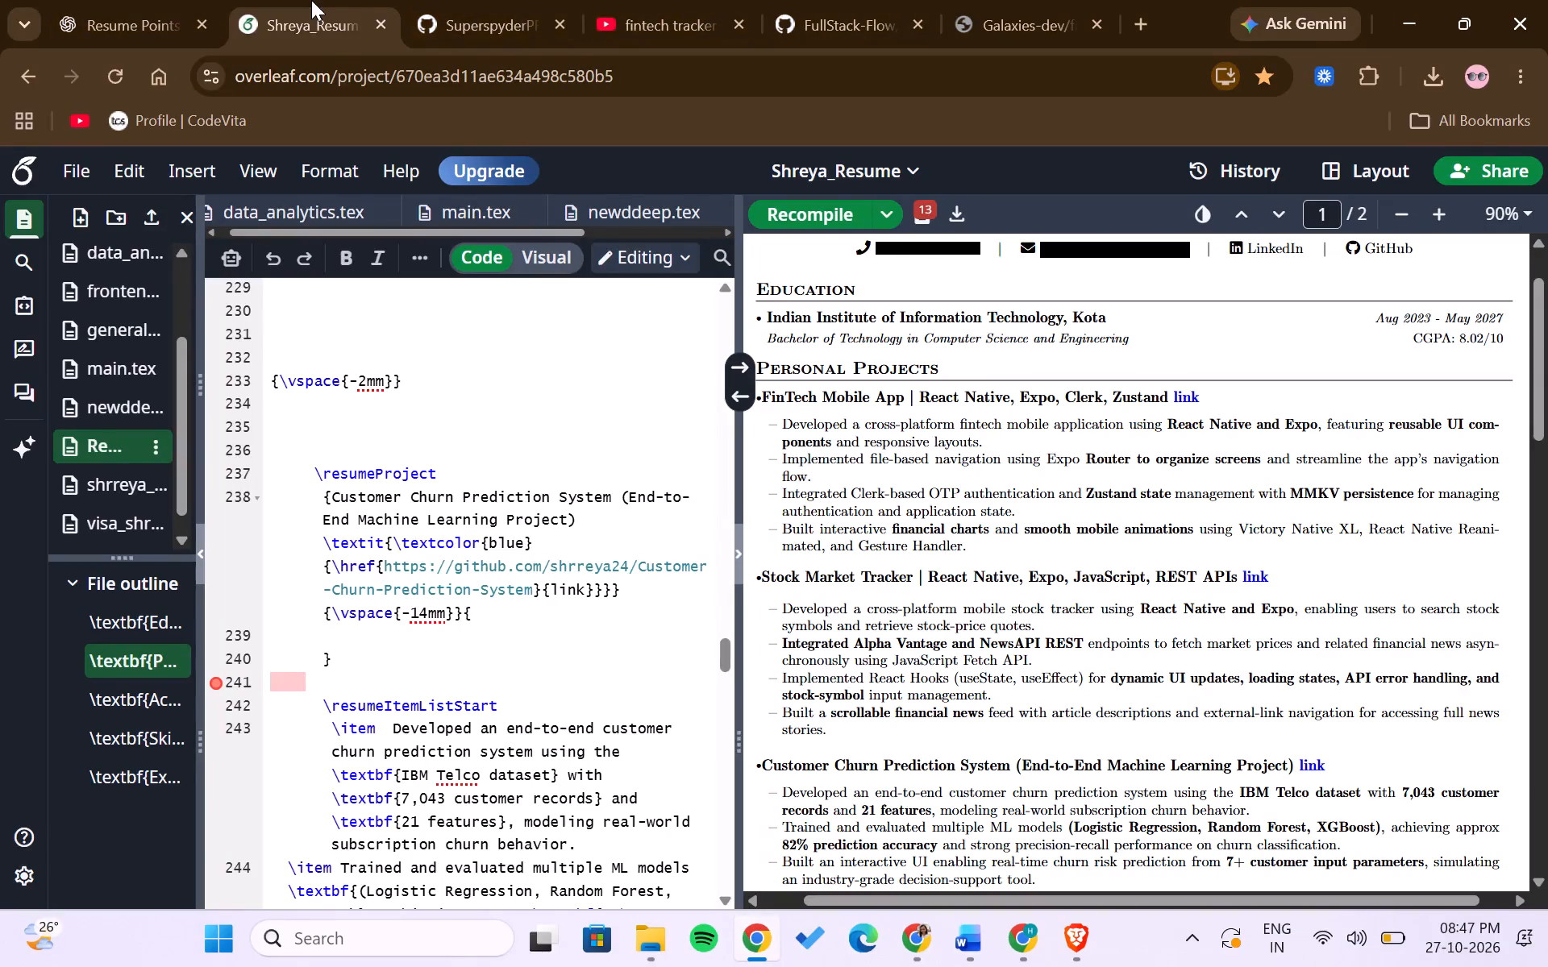
Find GitHub with a web search in a new browser tab and open its site.
click(130, 0)
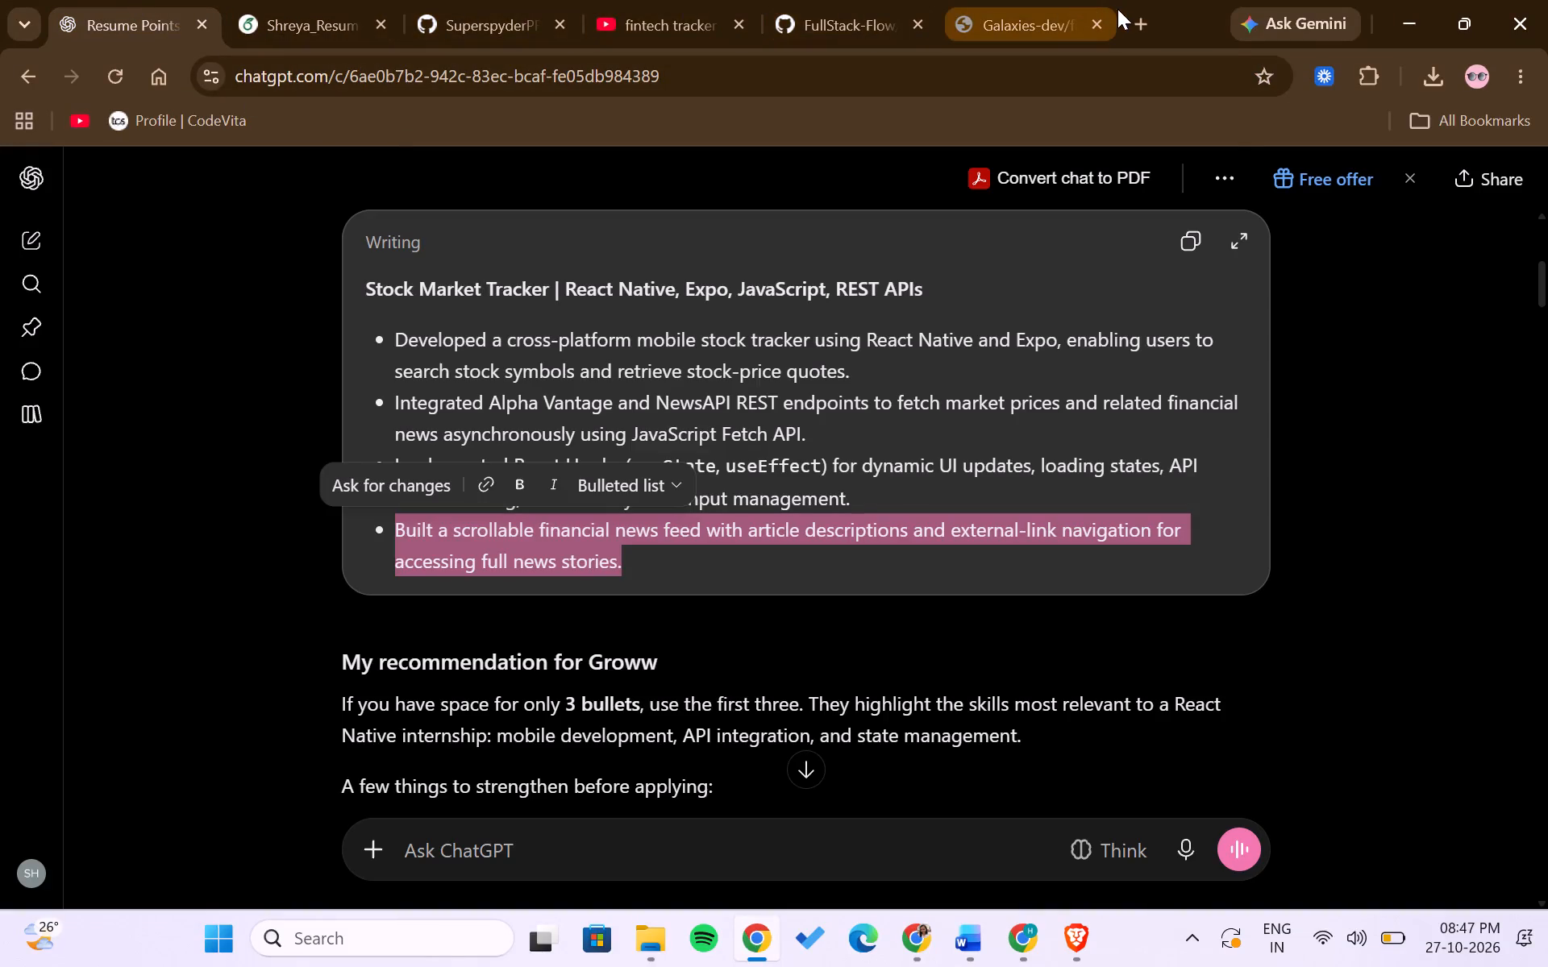
click(1123, 9)
click(1125, 10)
text(girhub')
key(Return)
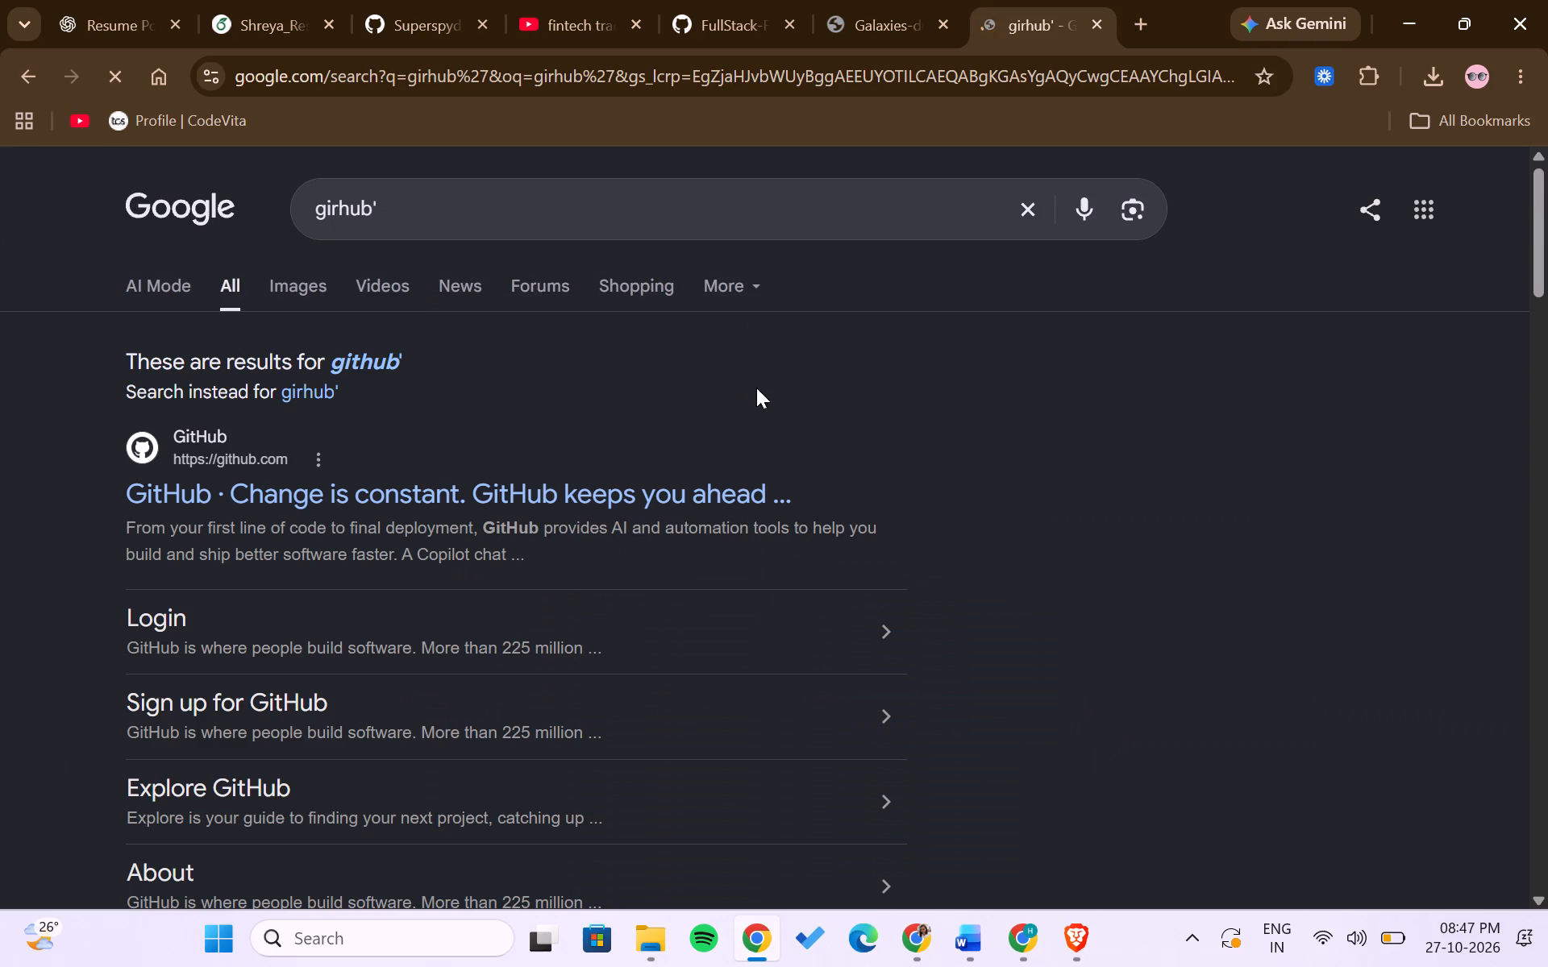
click(639, 505)
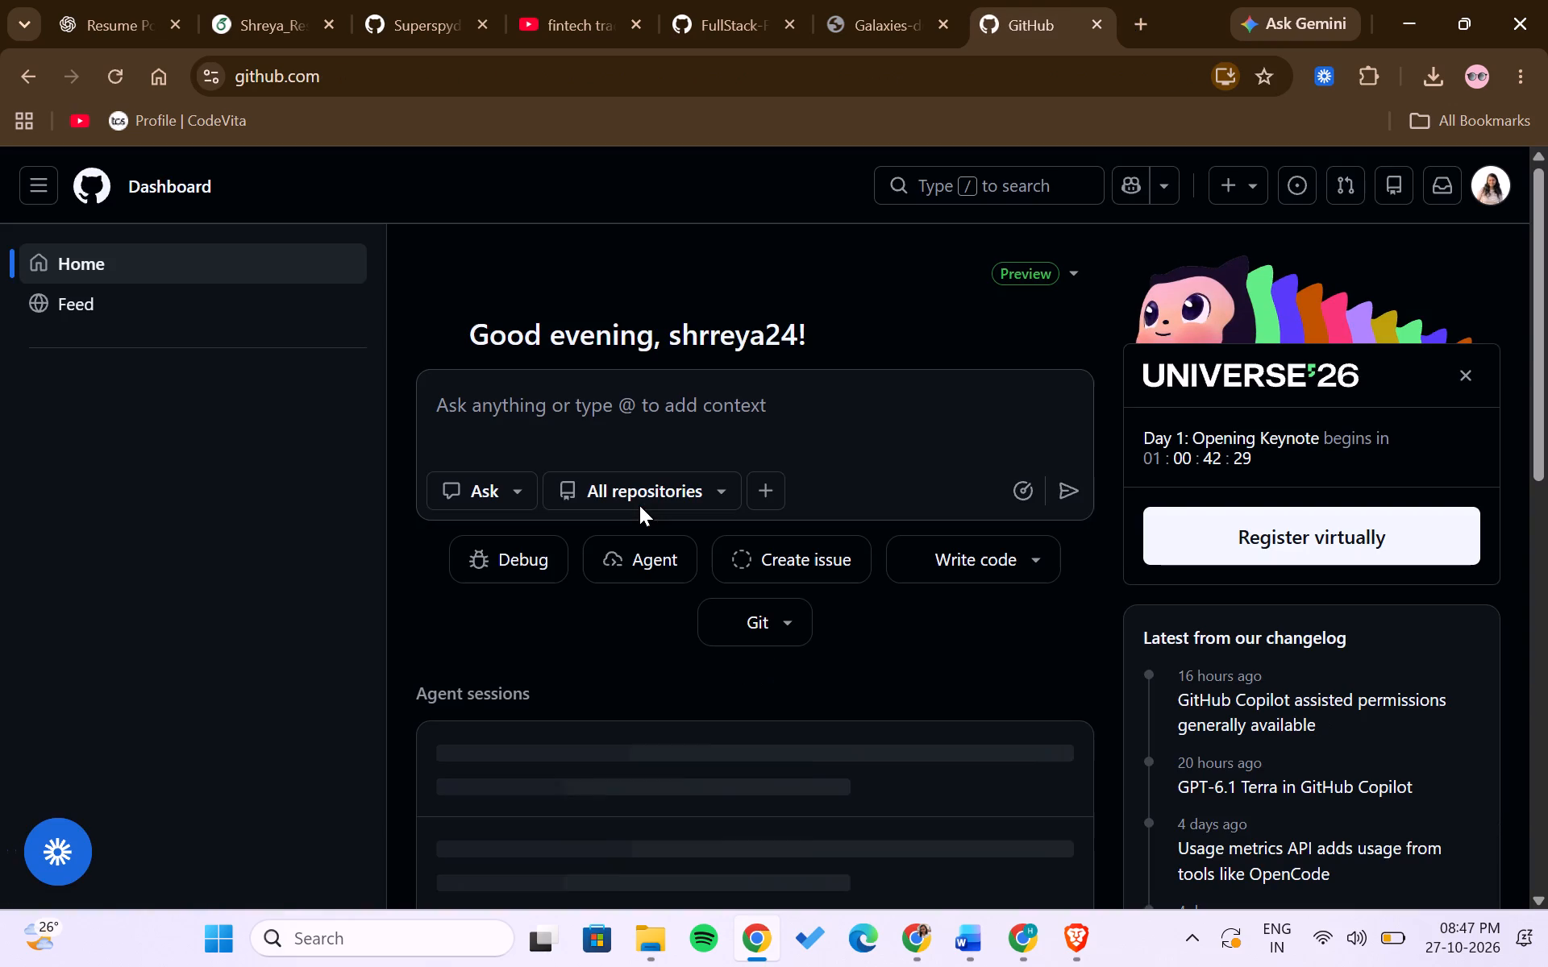
Open the list of all repositories for the signed-in GitHub account.
click(85, 171)
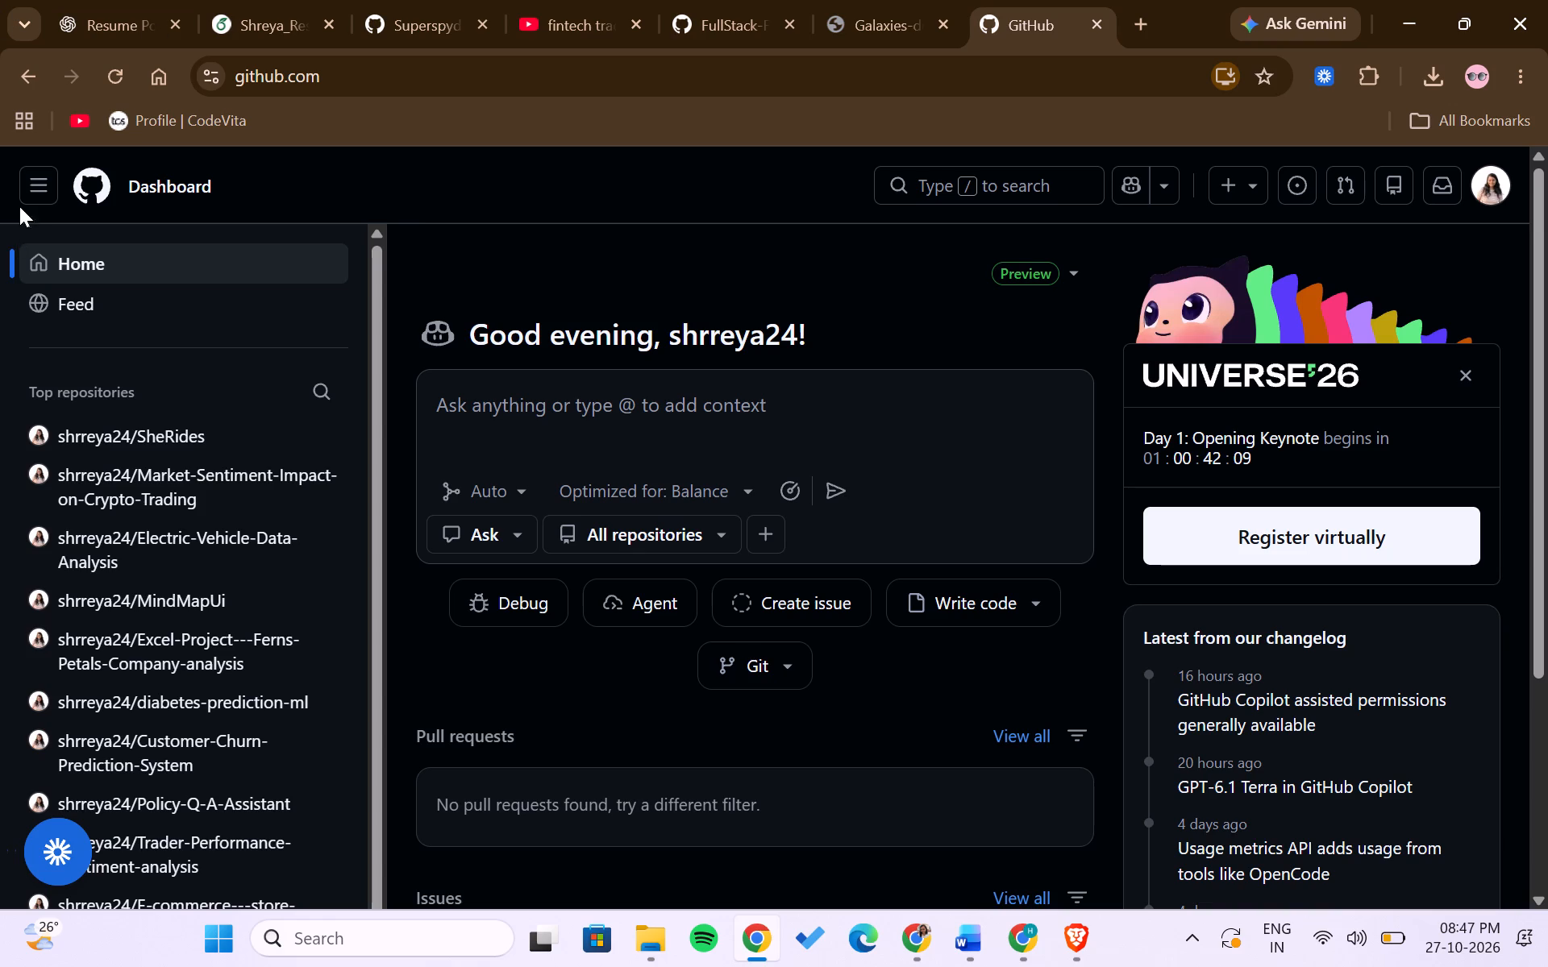
click(31, 189)
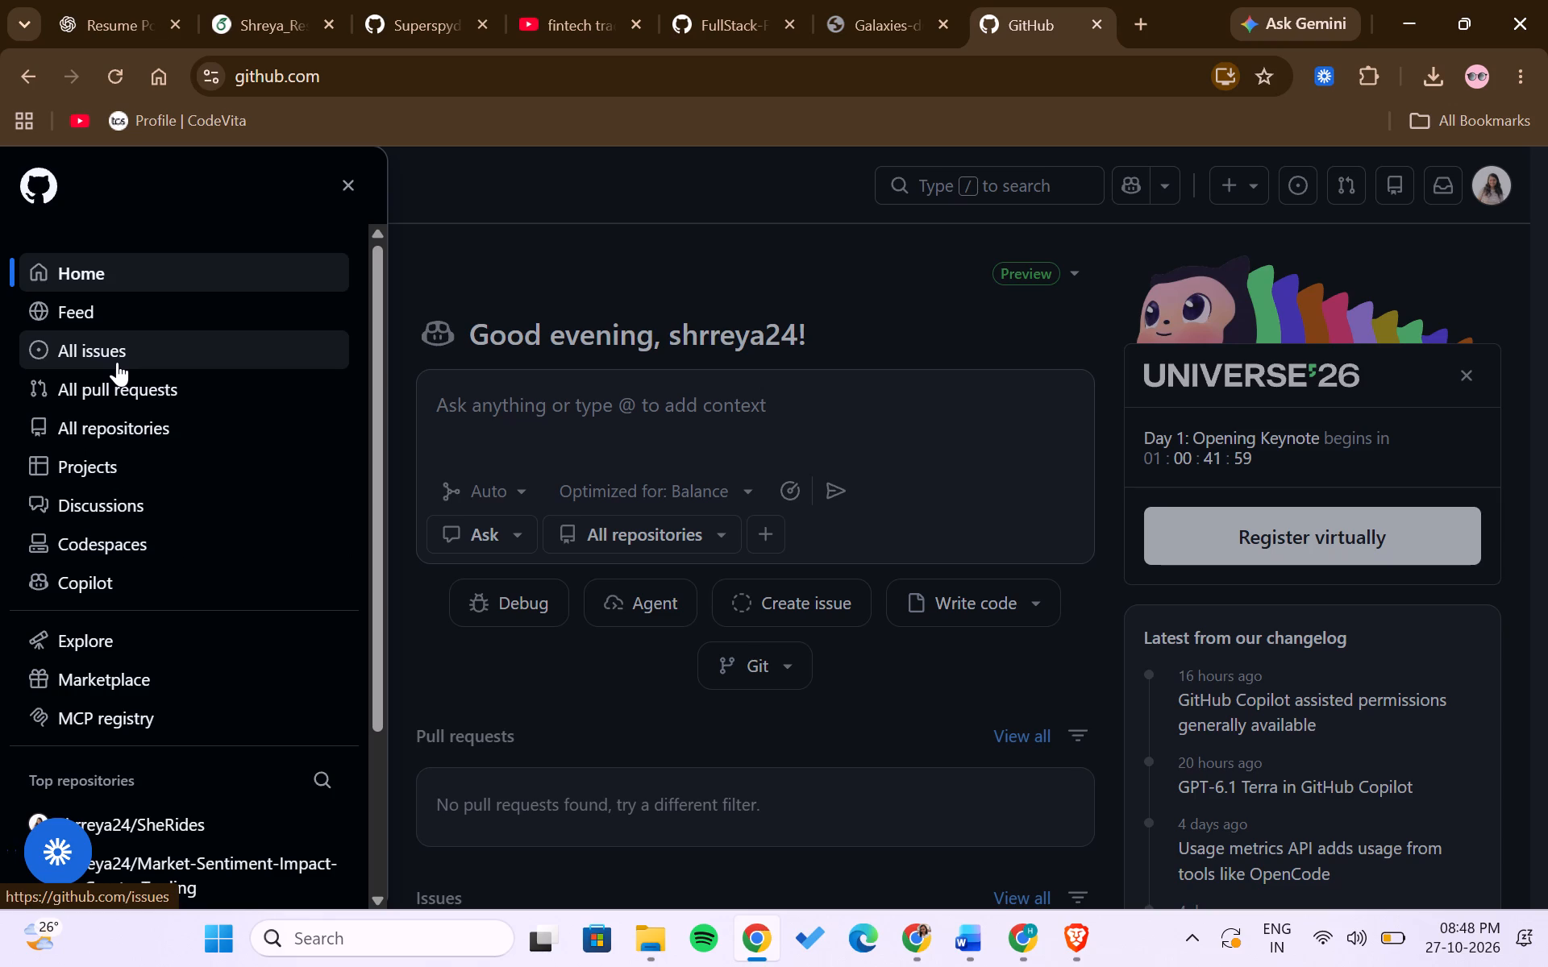
scroll(51, 475, down, 7)
scroll(51, 475, up, 4)
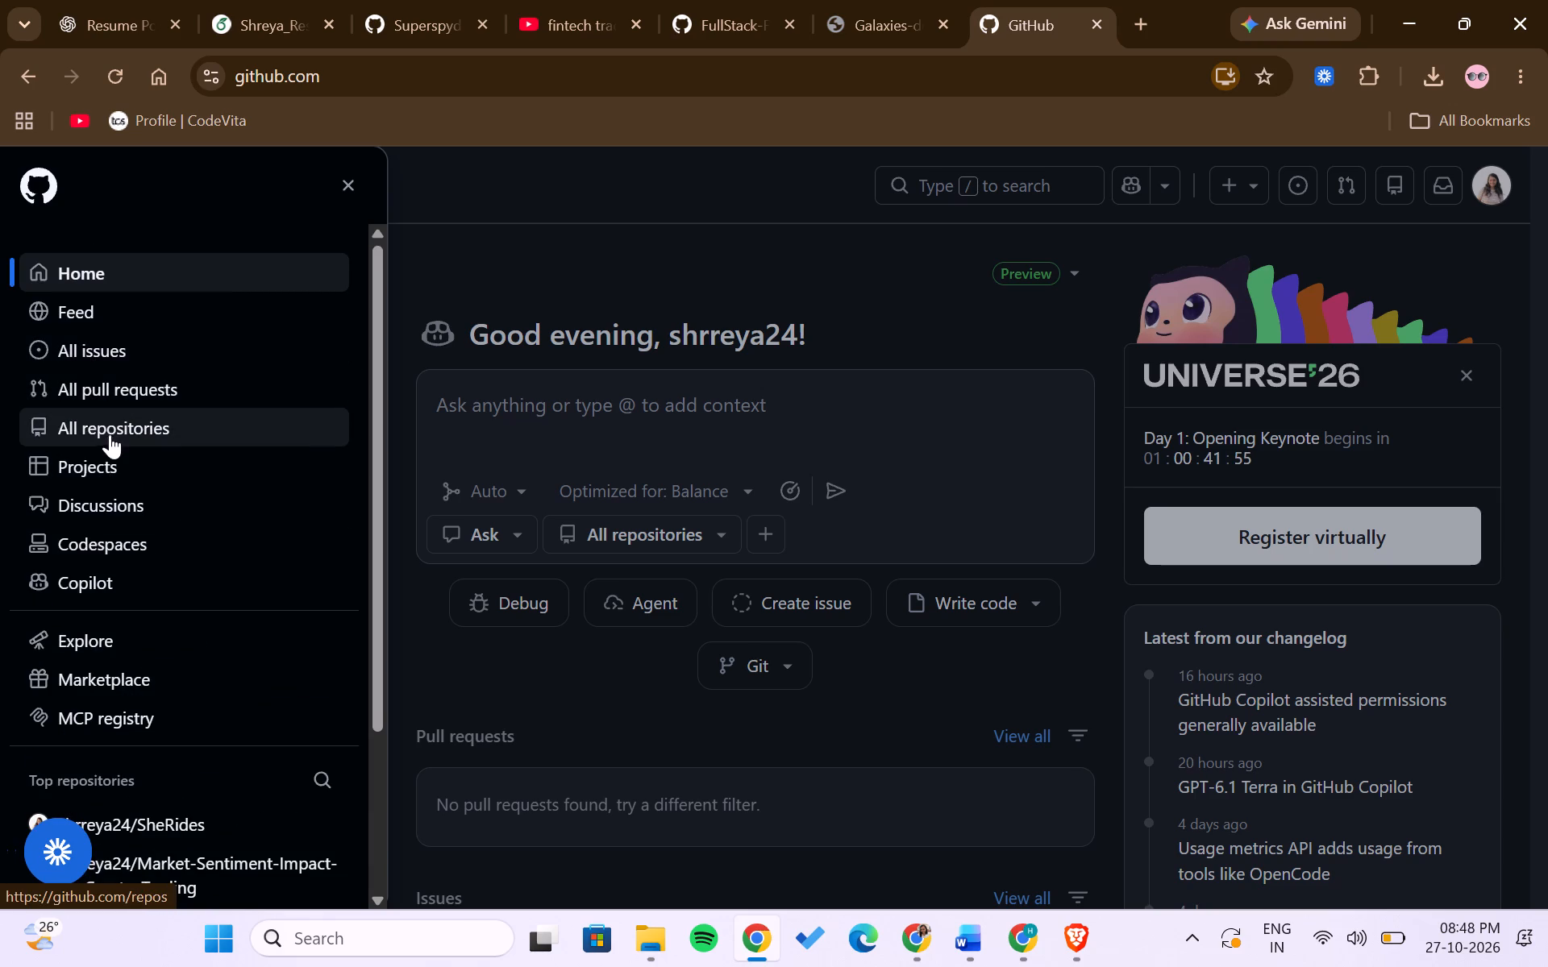
click(110, 436)
drag(159, 410, 156, 437)
double_click(156, 437)
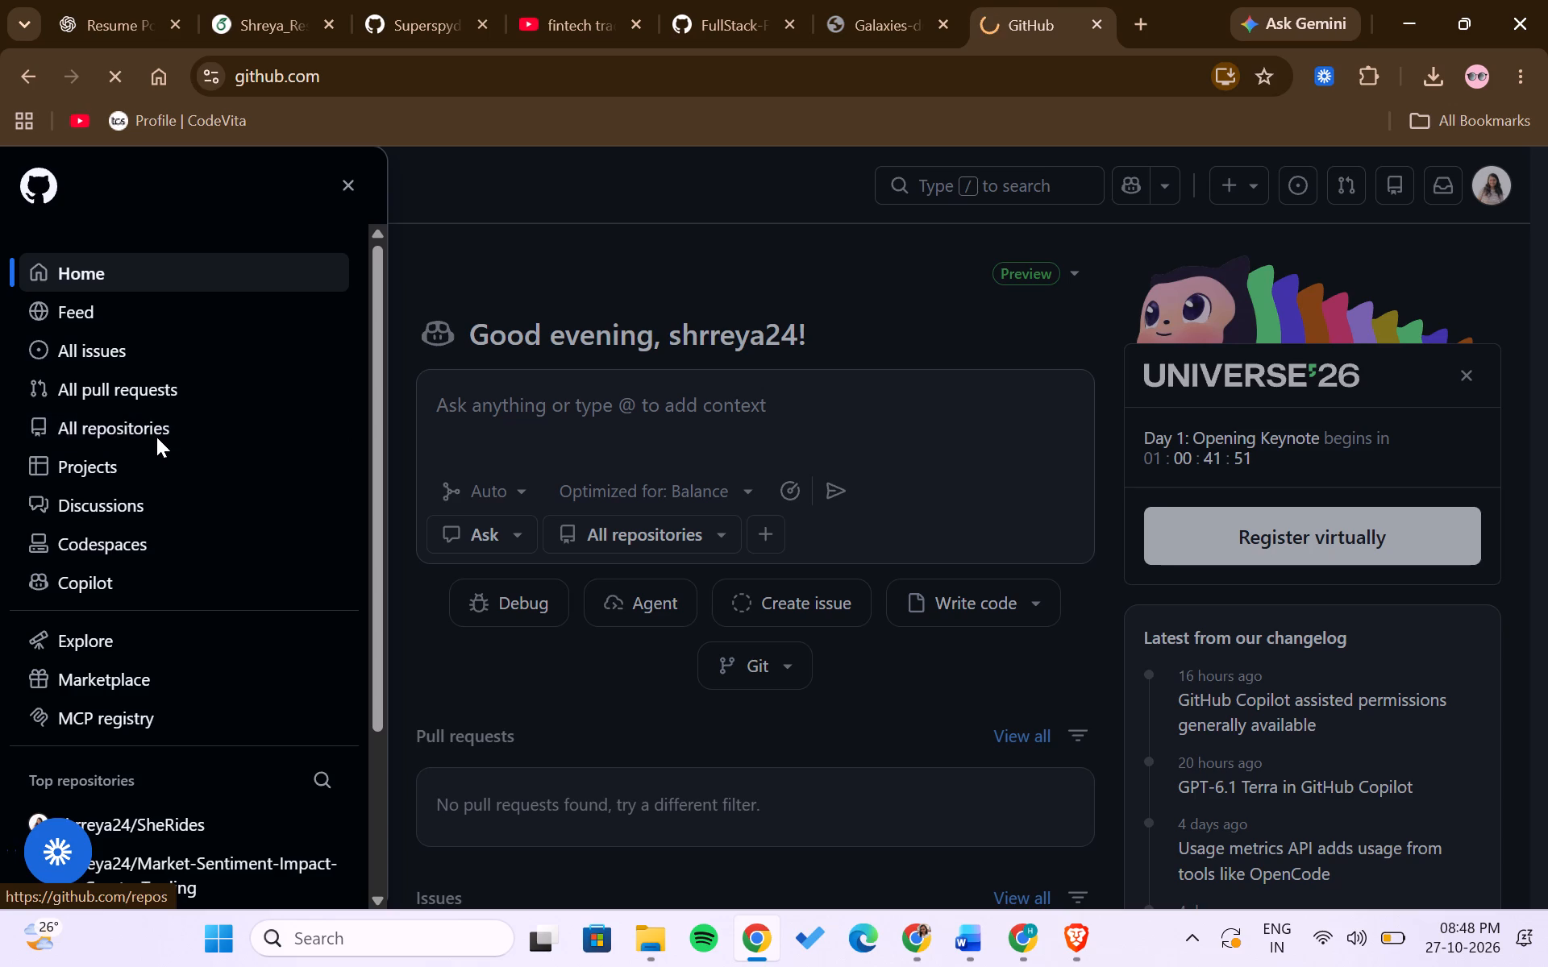
Look through the account's contributed repositories for projects that could suit the resume.
scroll(547, 529, down, 1)
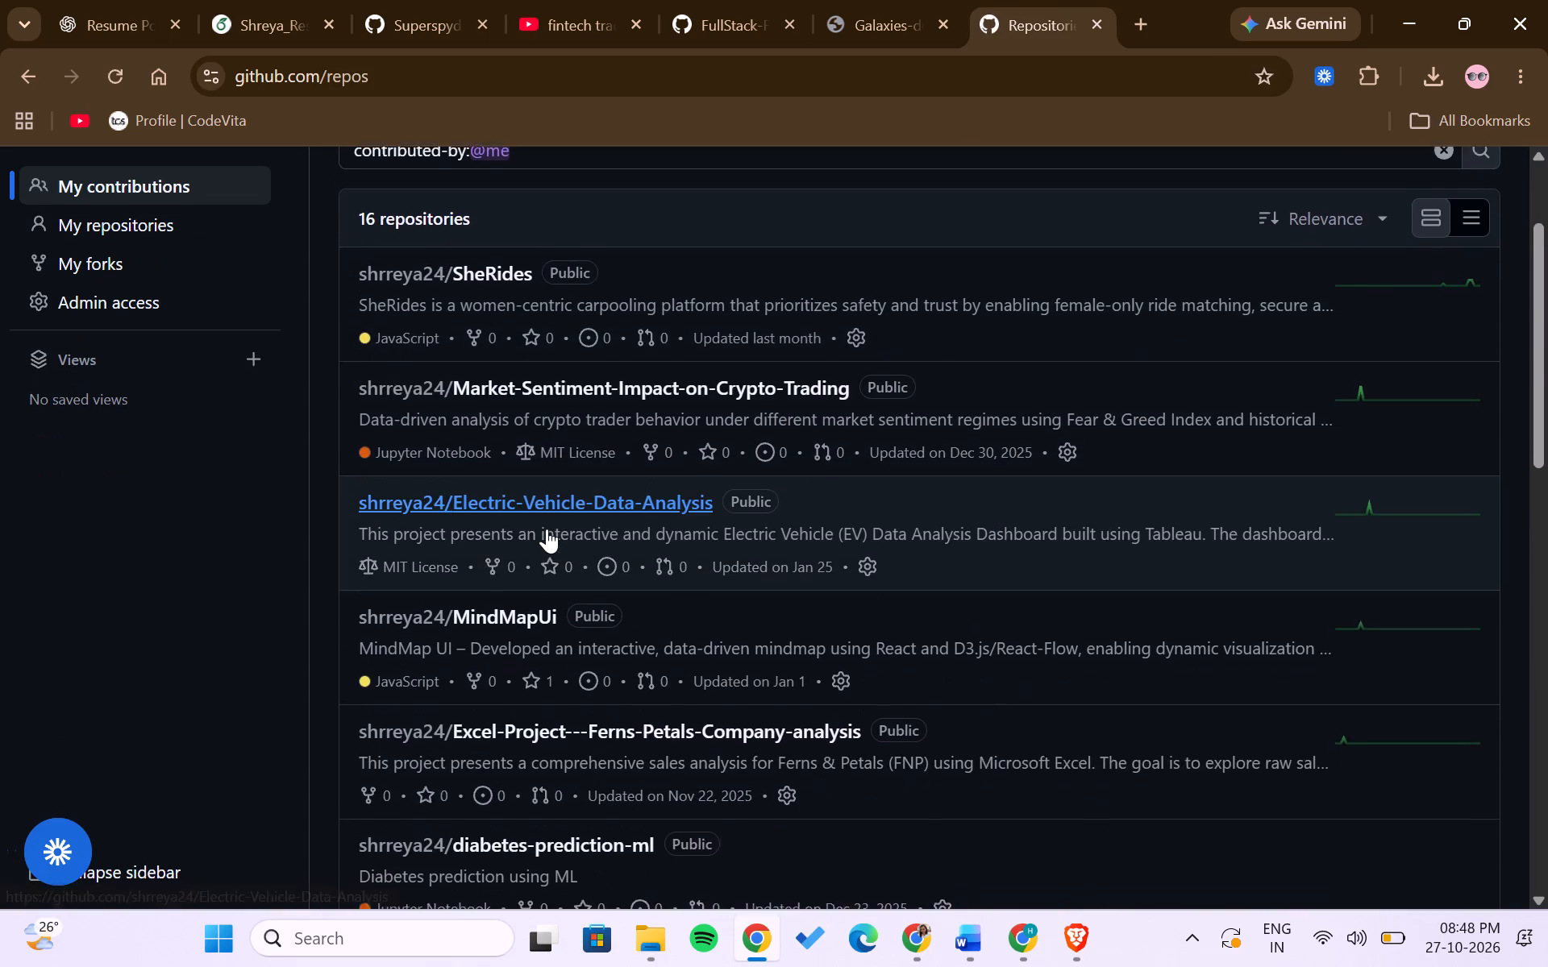
scroll(547, 529, down, 2)
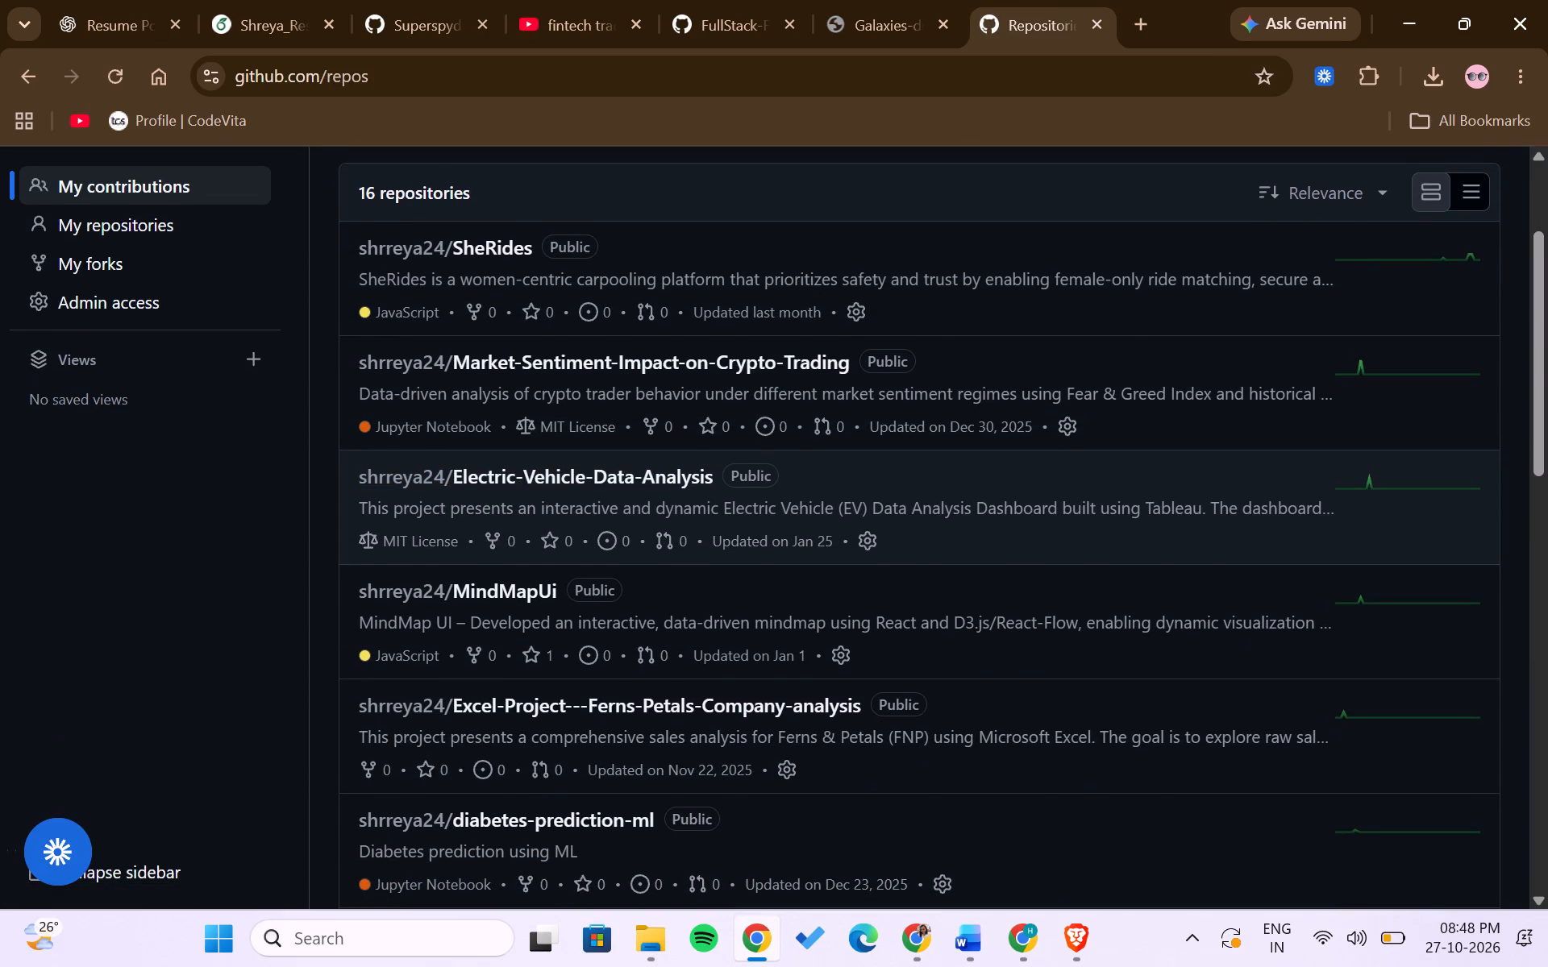
scroll(547, 529, down, 1)
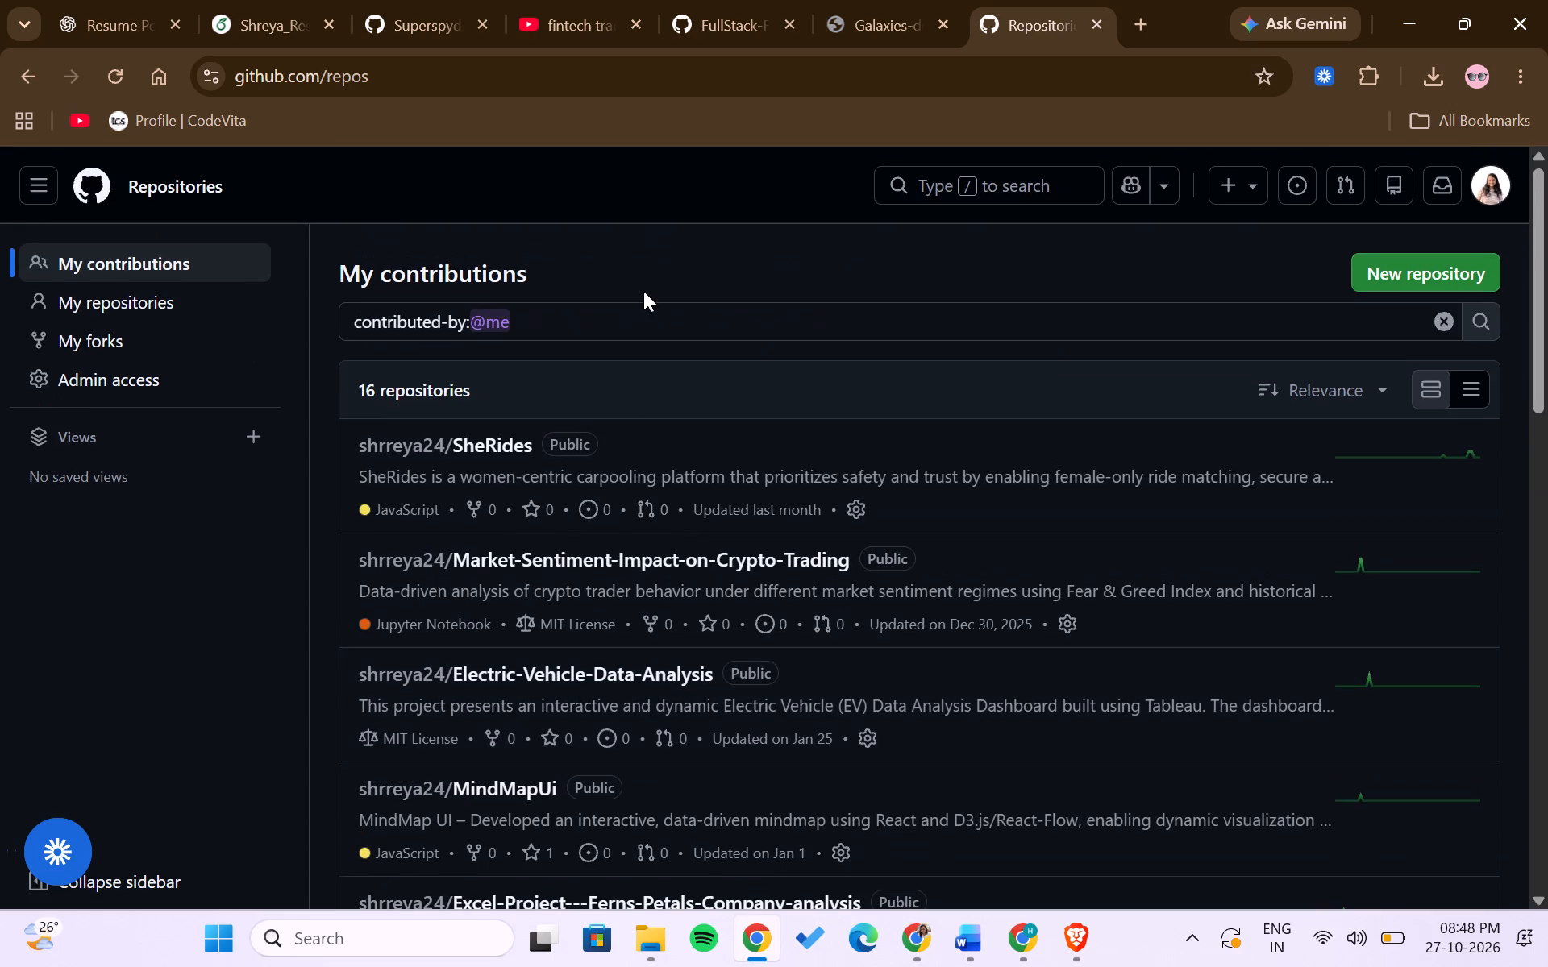
scroll(693, 593, down, 6)
scroll(683, 598, up, 7)
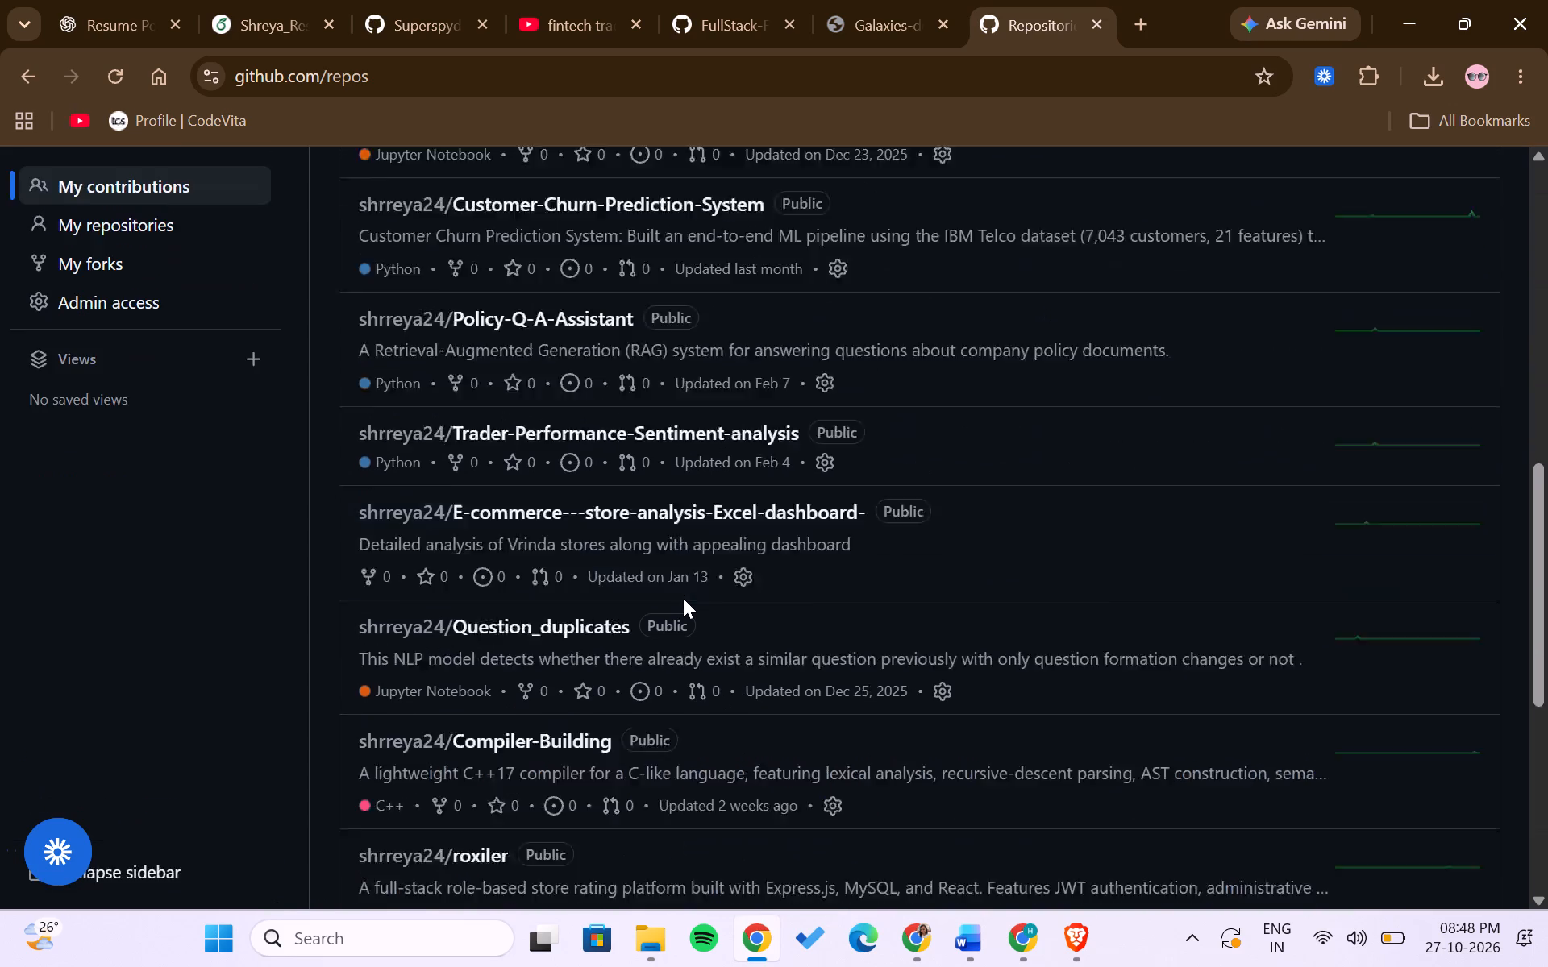
scroll(683, 598, up, 2)
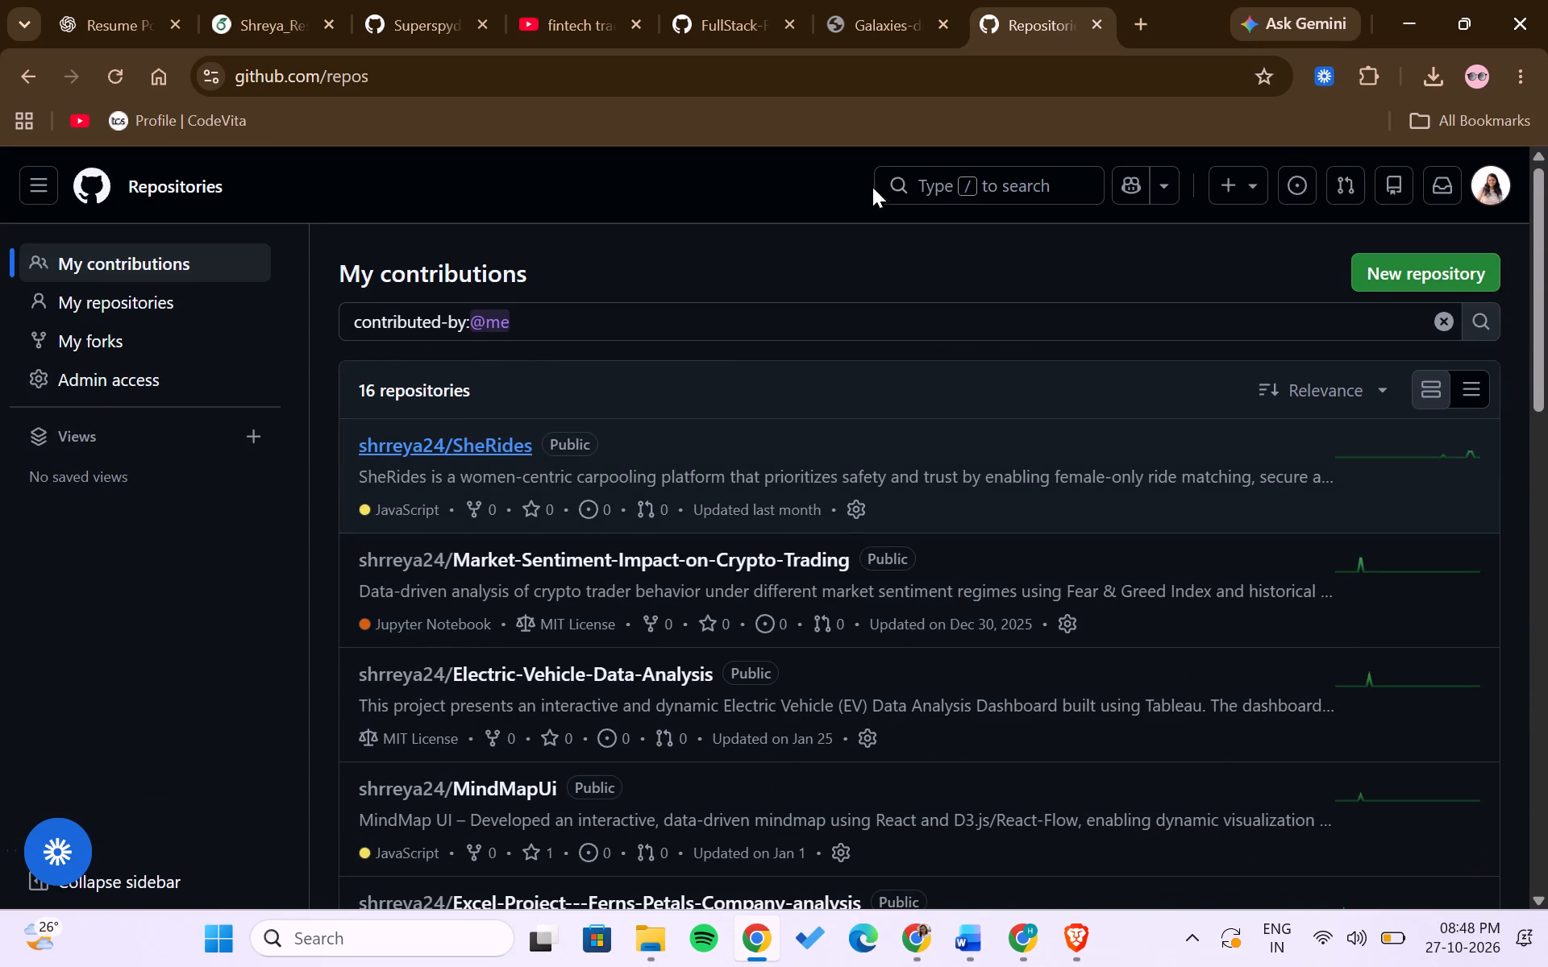
Search GitHub for "kotlin", look through the repository results and return to the account's repository list.
click(907, 180)
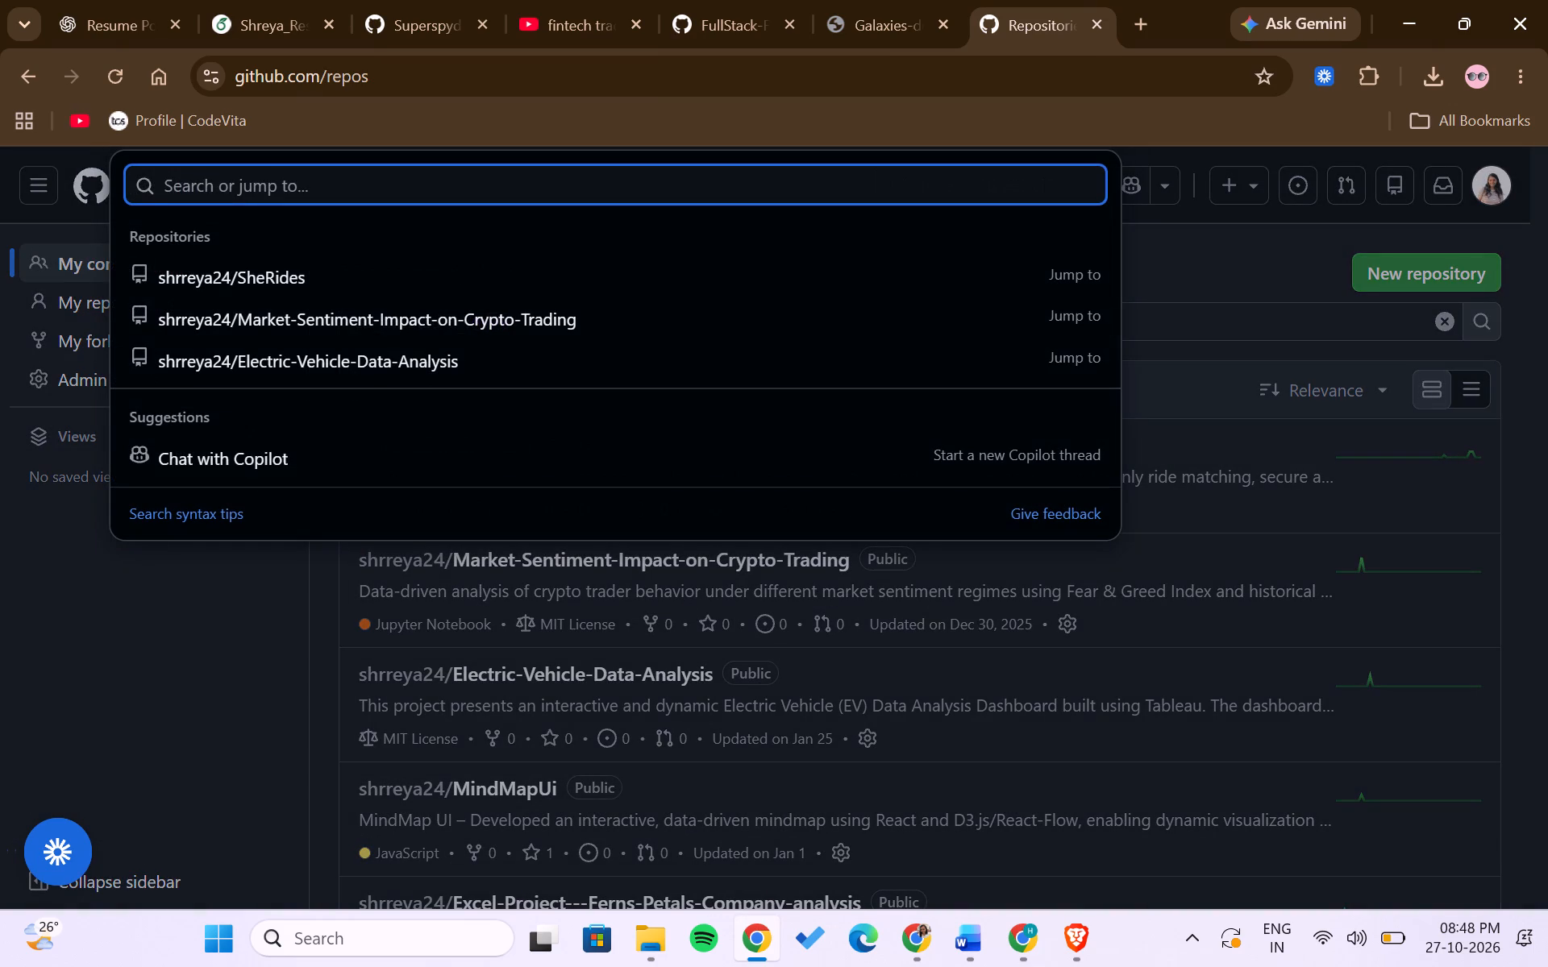
text(kotlin')
key(BackSpace)
key(Return)
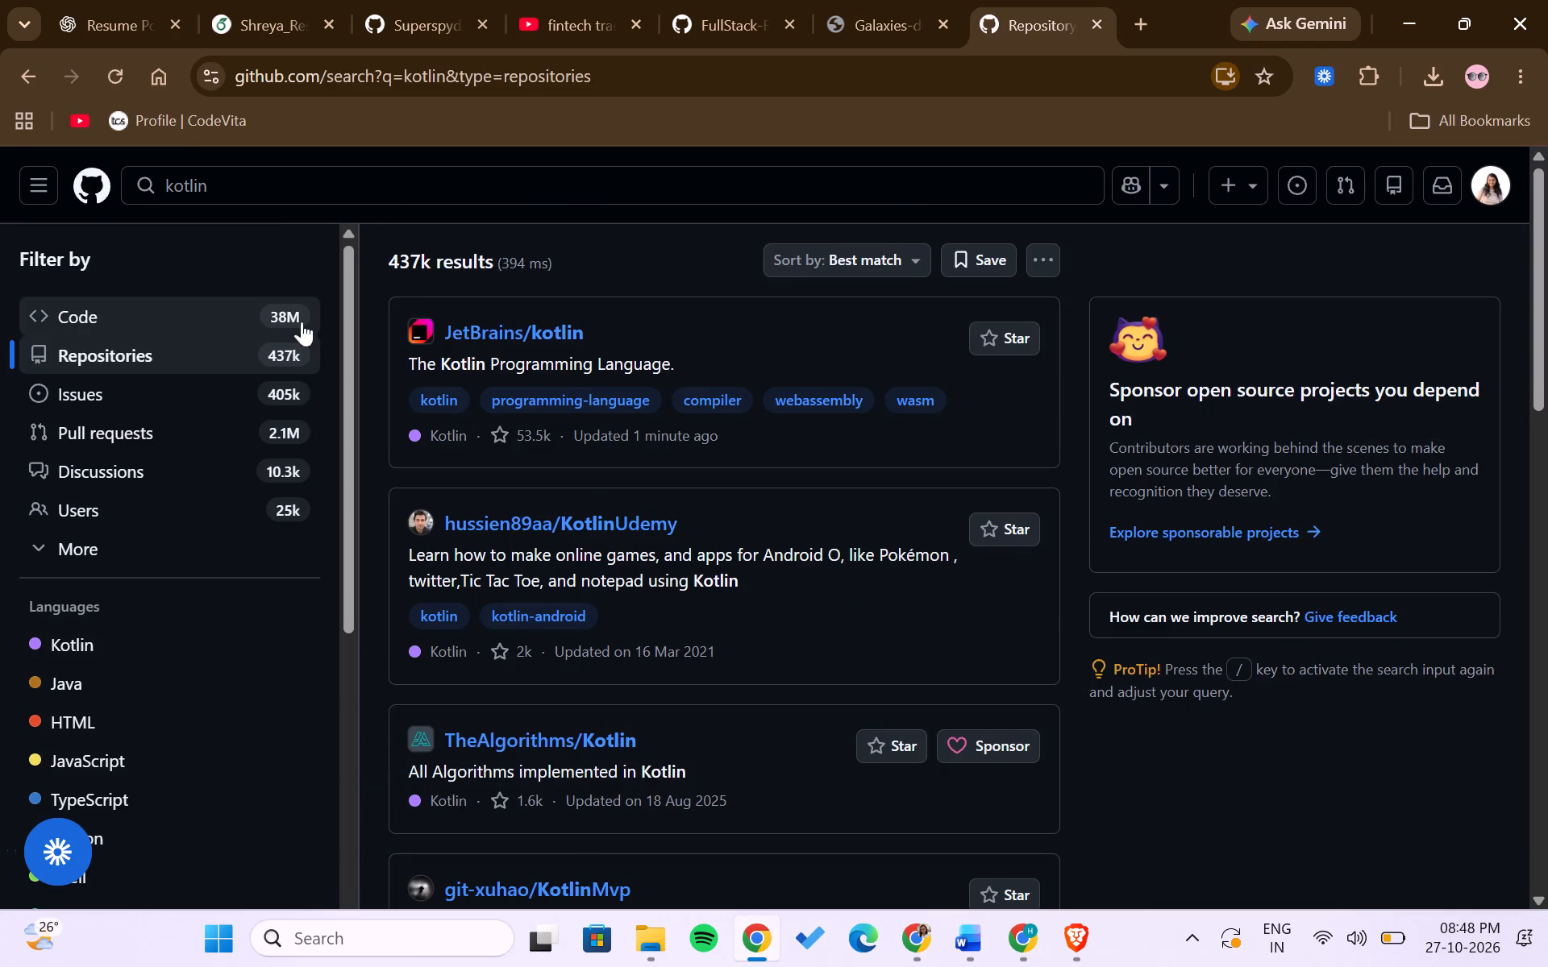
scroll(305, 342, down, 2)
scroll(567, 417, down, 6)
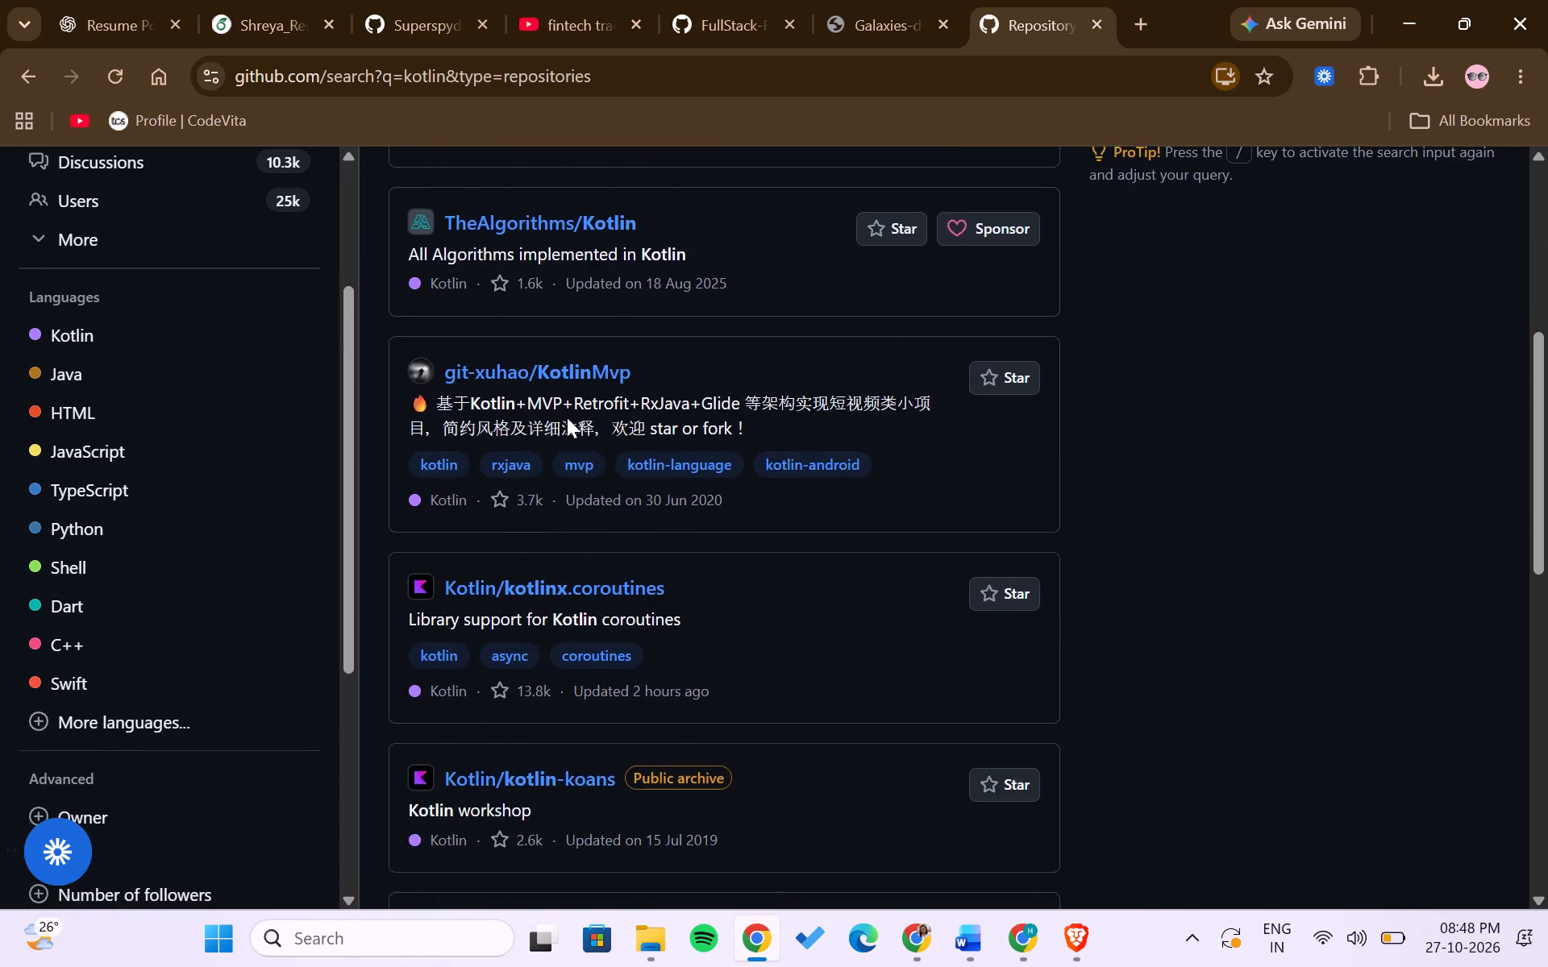
scroll(567, 417, down, 8)
scroll(567, 417, up, 9)
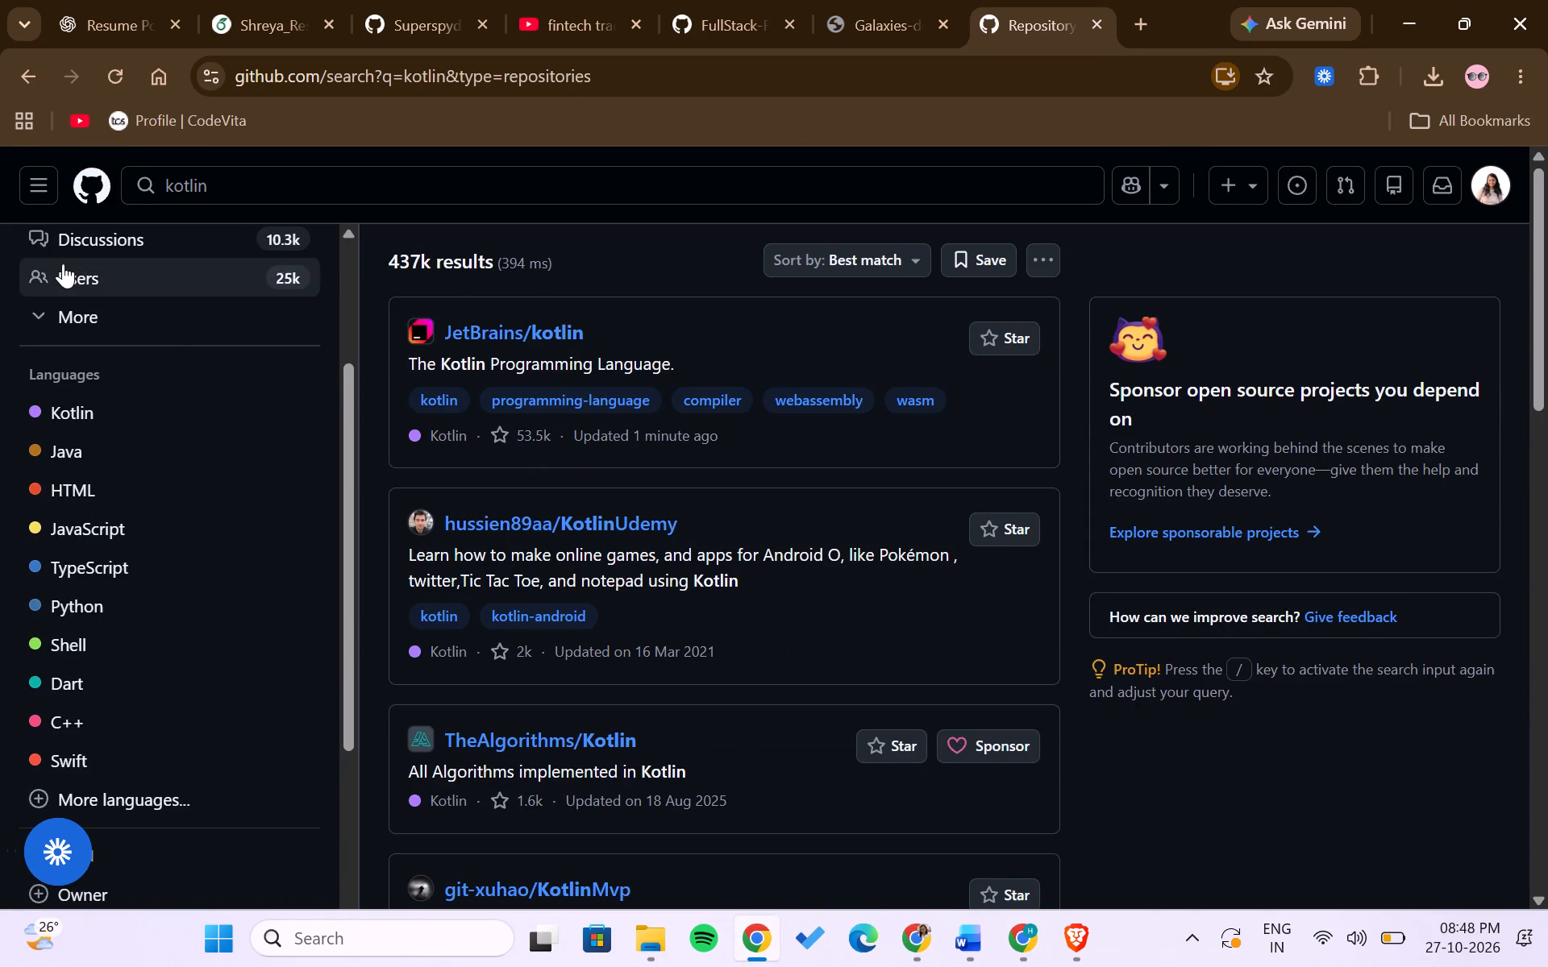
scroll(63, 264, up, 8)
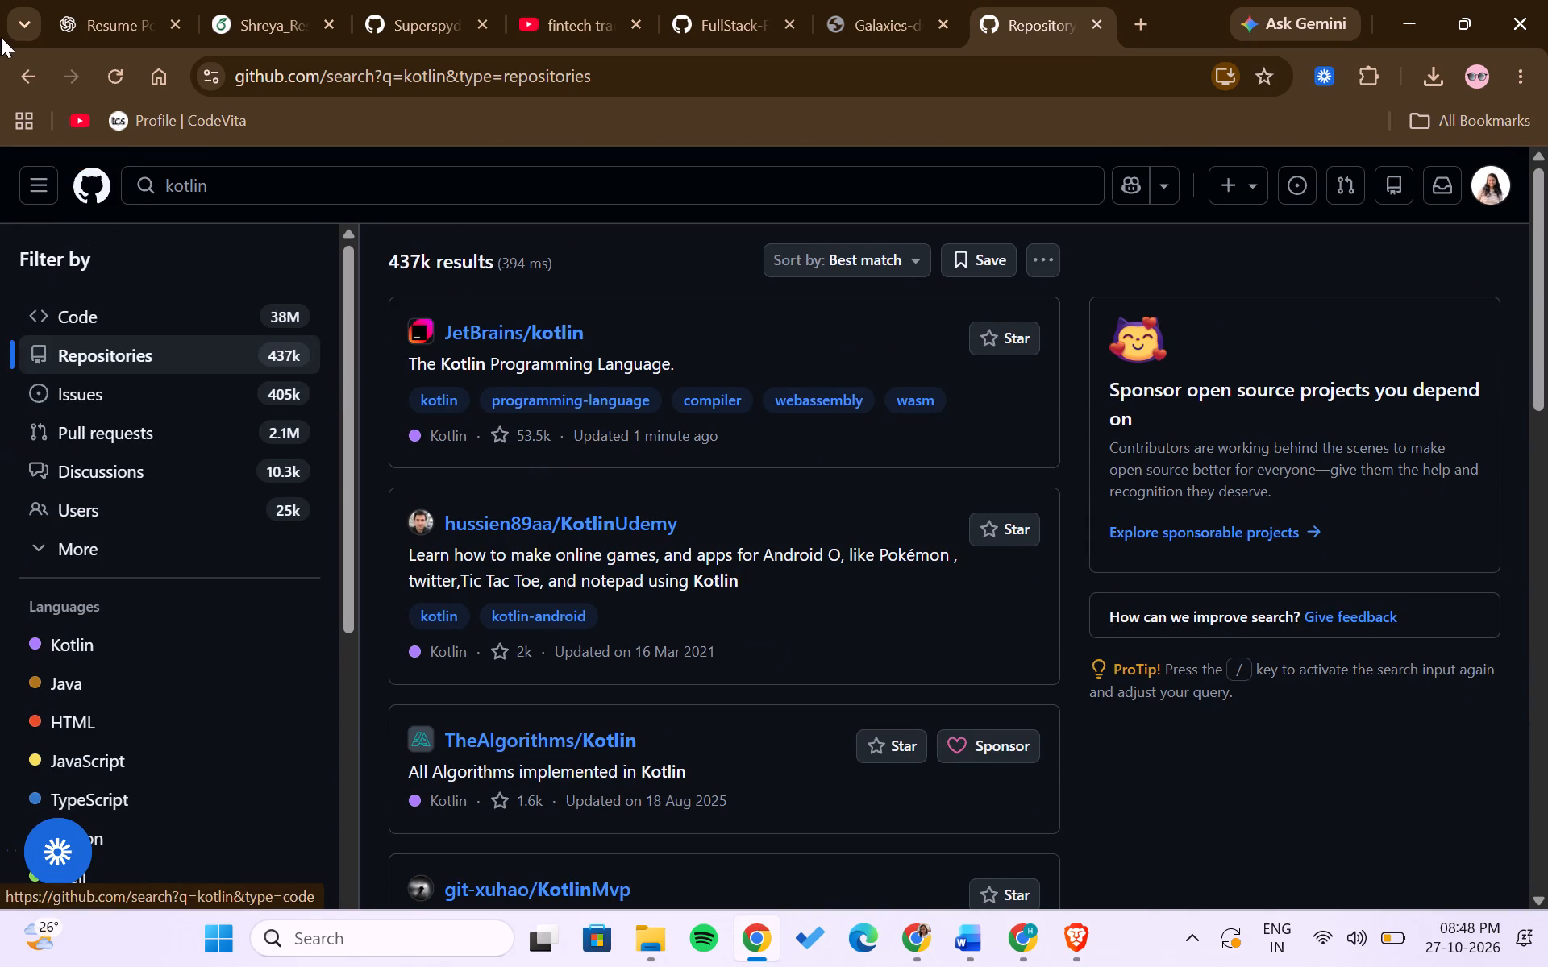
click(34, 74)
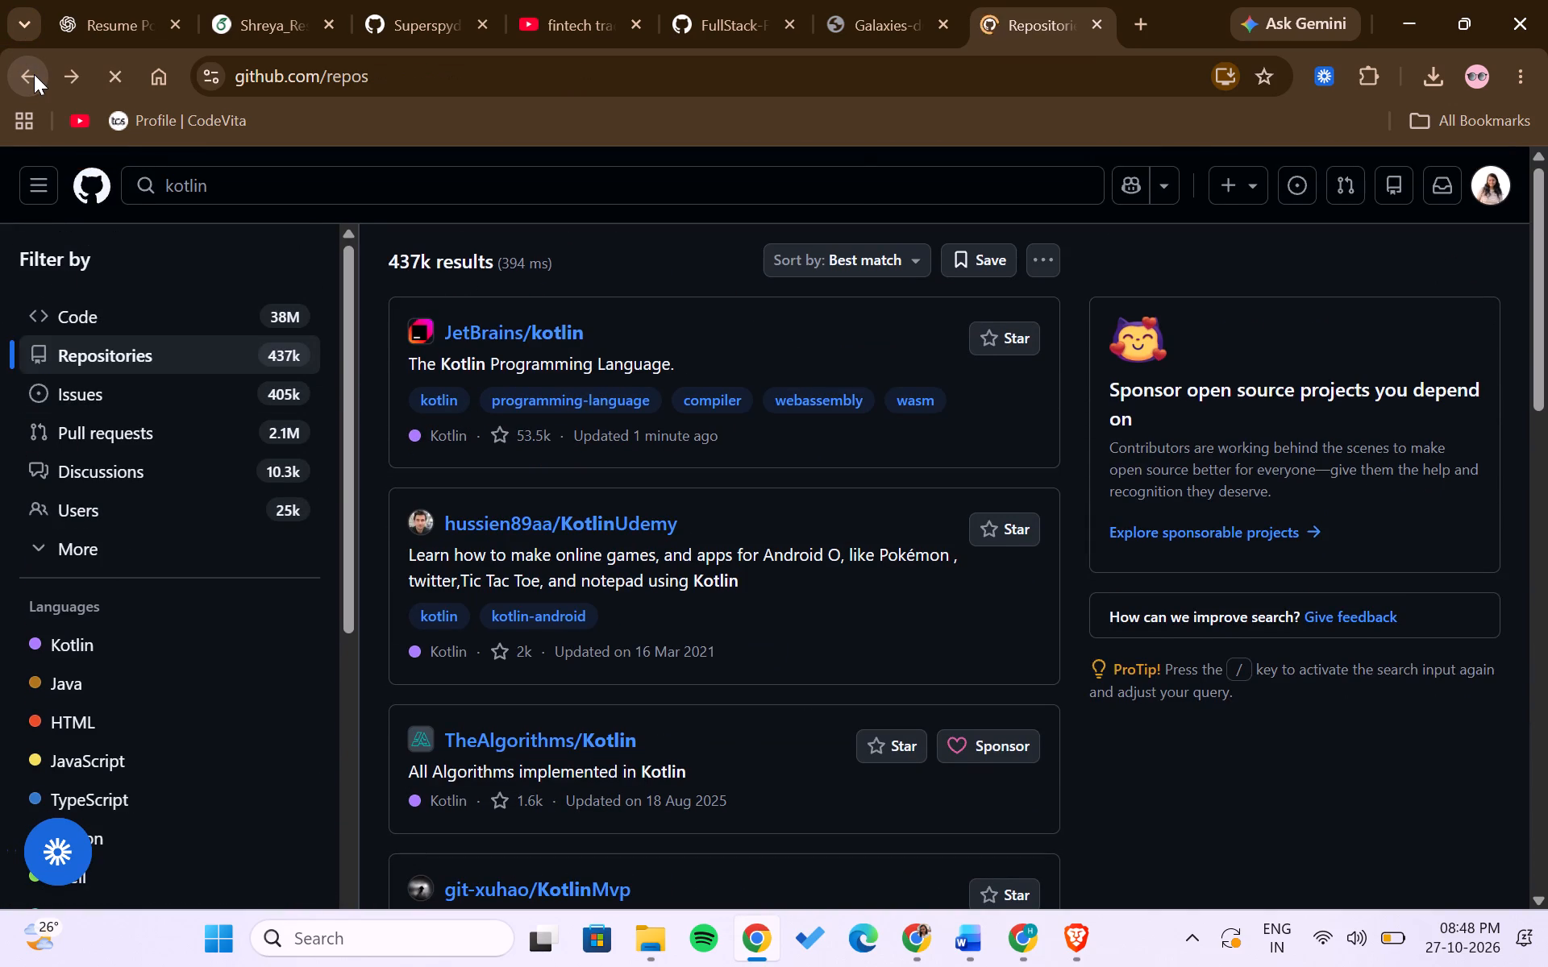
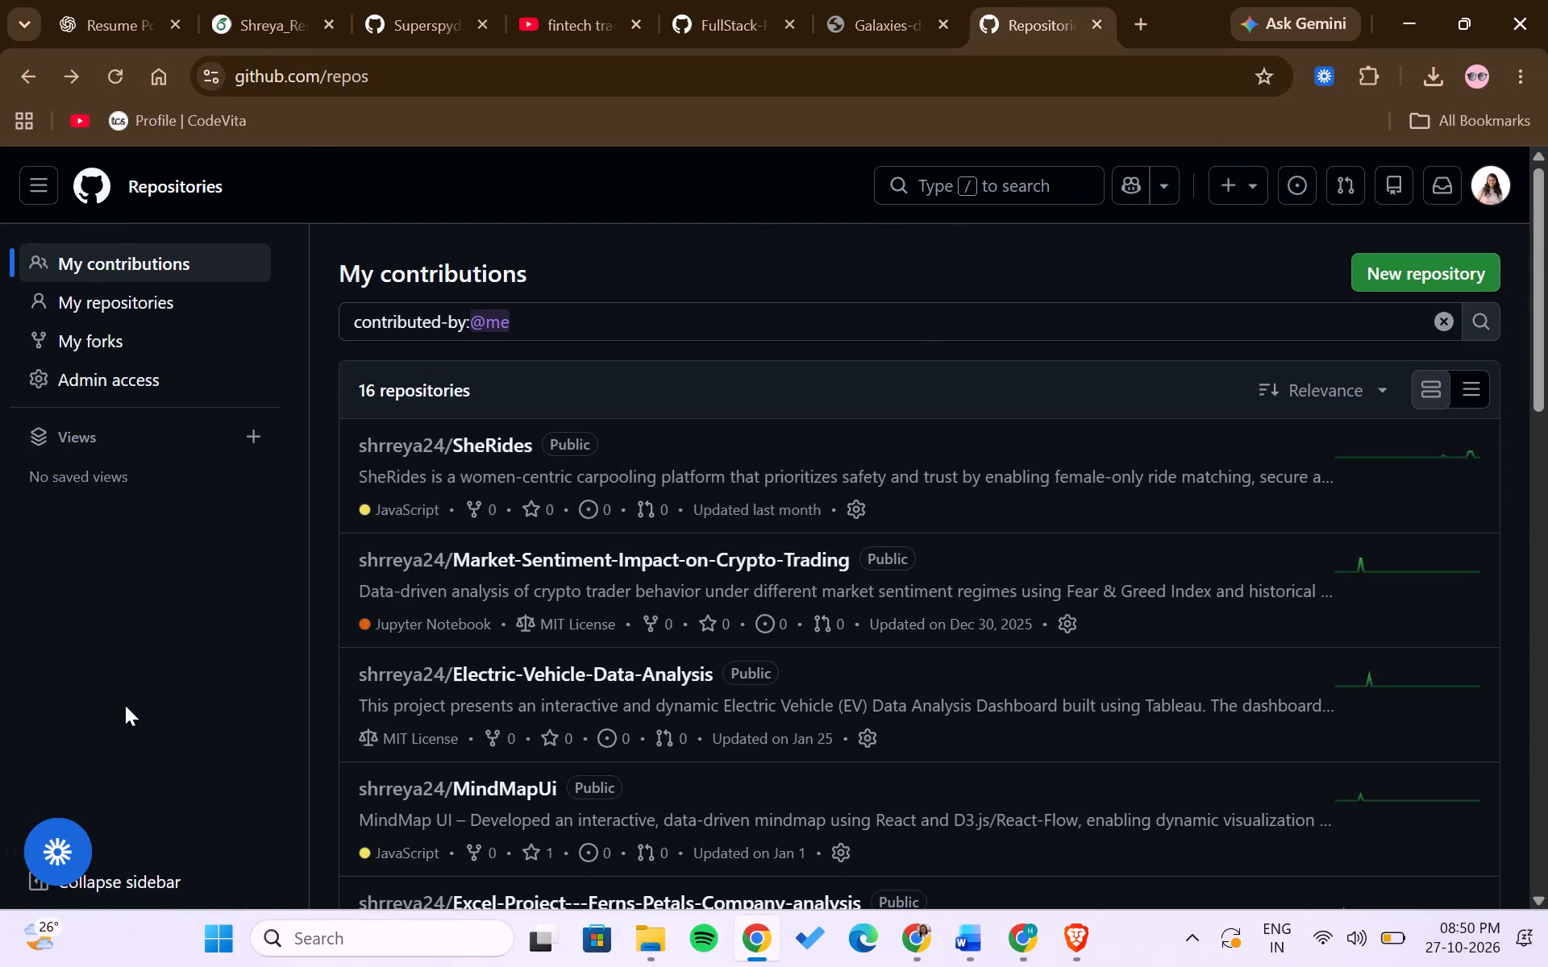
Look through the account's contributed repositories again for a mobile project that could suit the resume.
scroll(186, 720, down, 5)
scroll(322, 492, down, 1)
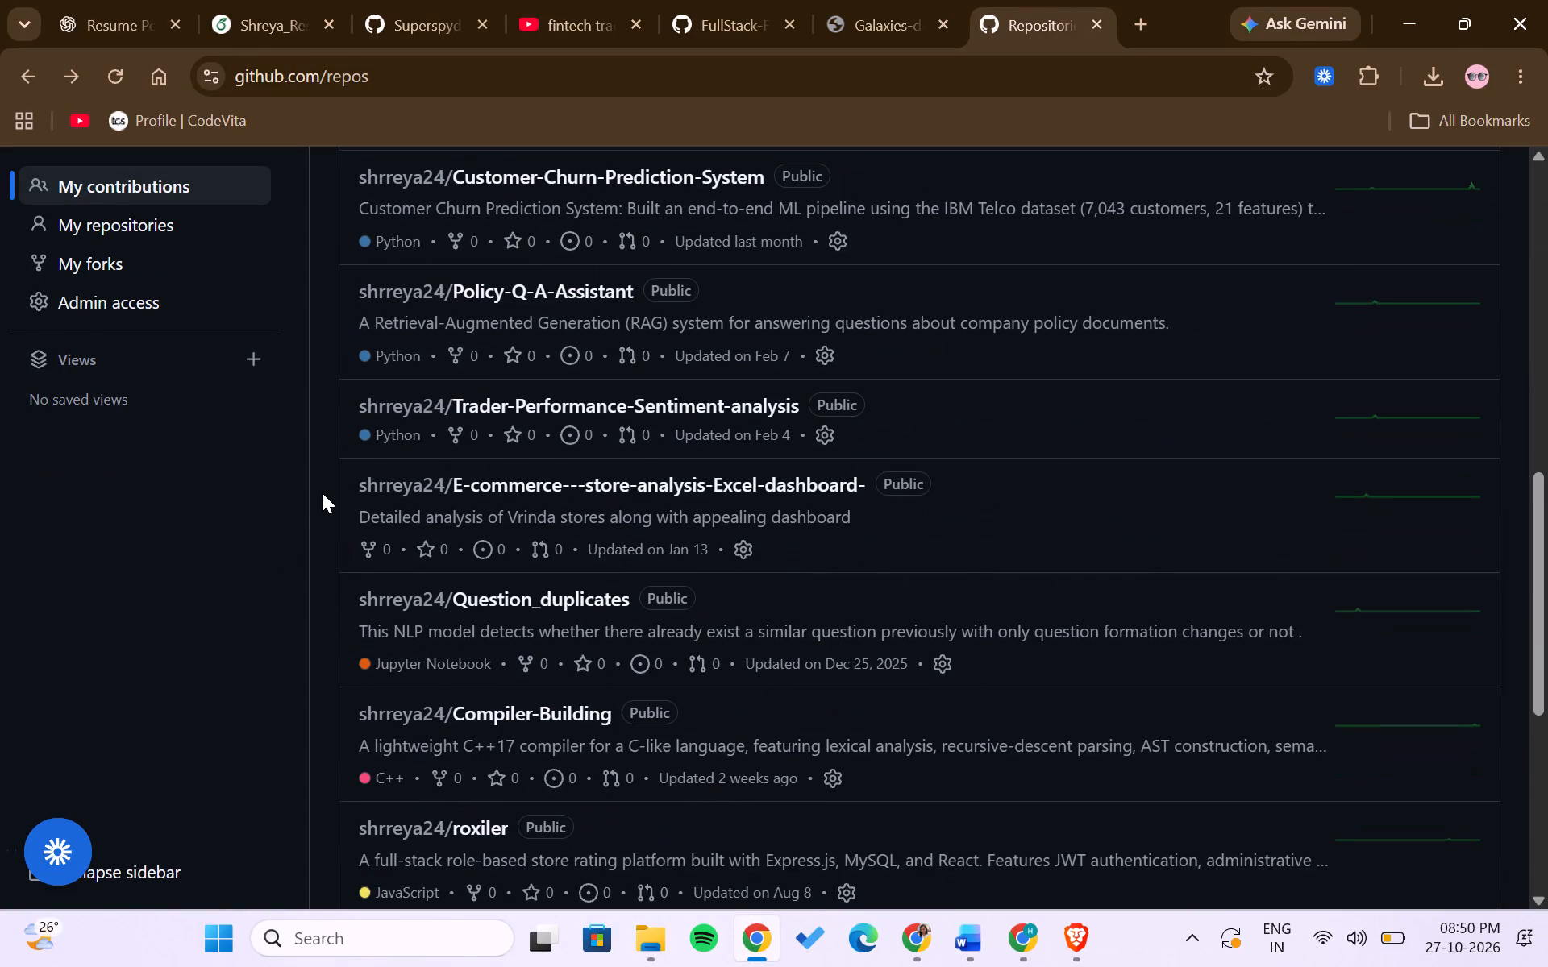
scroll(322, 492, down, 1)
scroll(523, 553, down, 7)
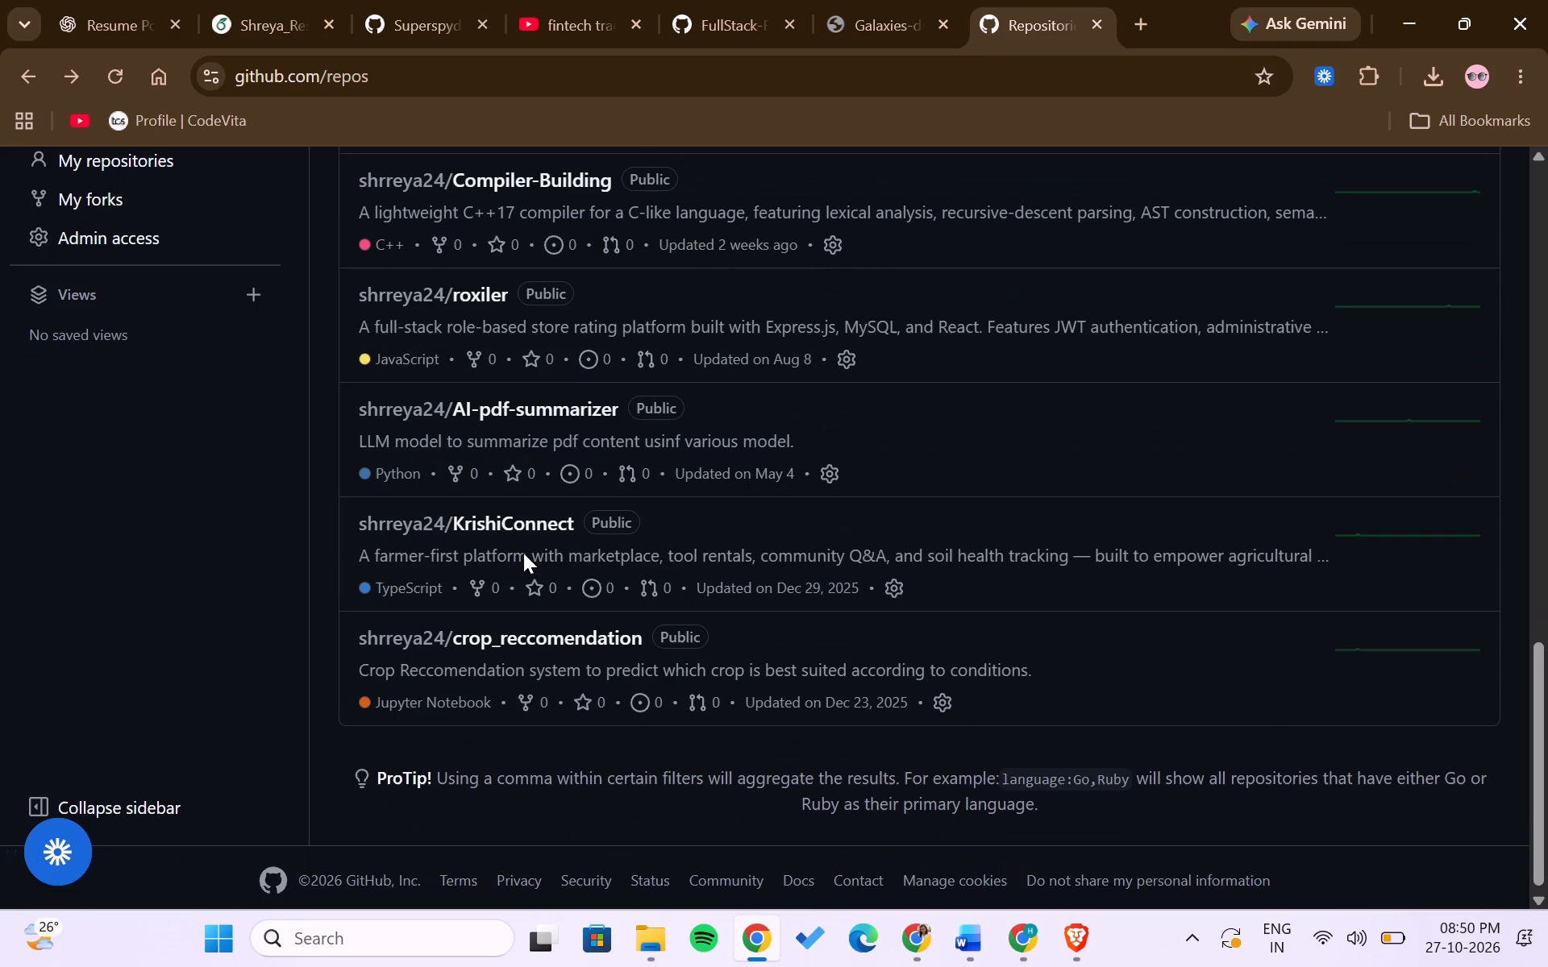
scroll(523, 553, down, 3)
scroll(523, 553, up, 7)
scroll(523, 553, down, 2)
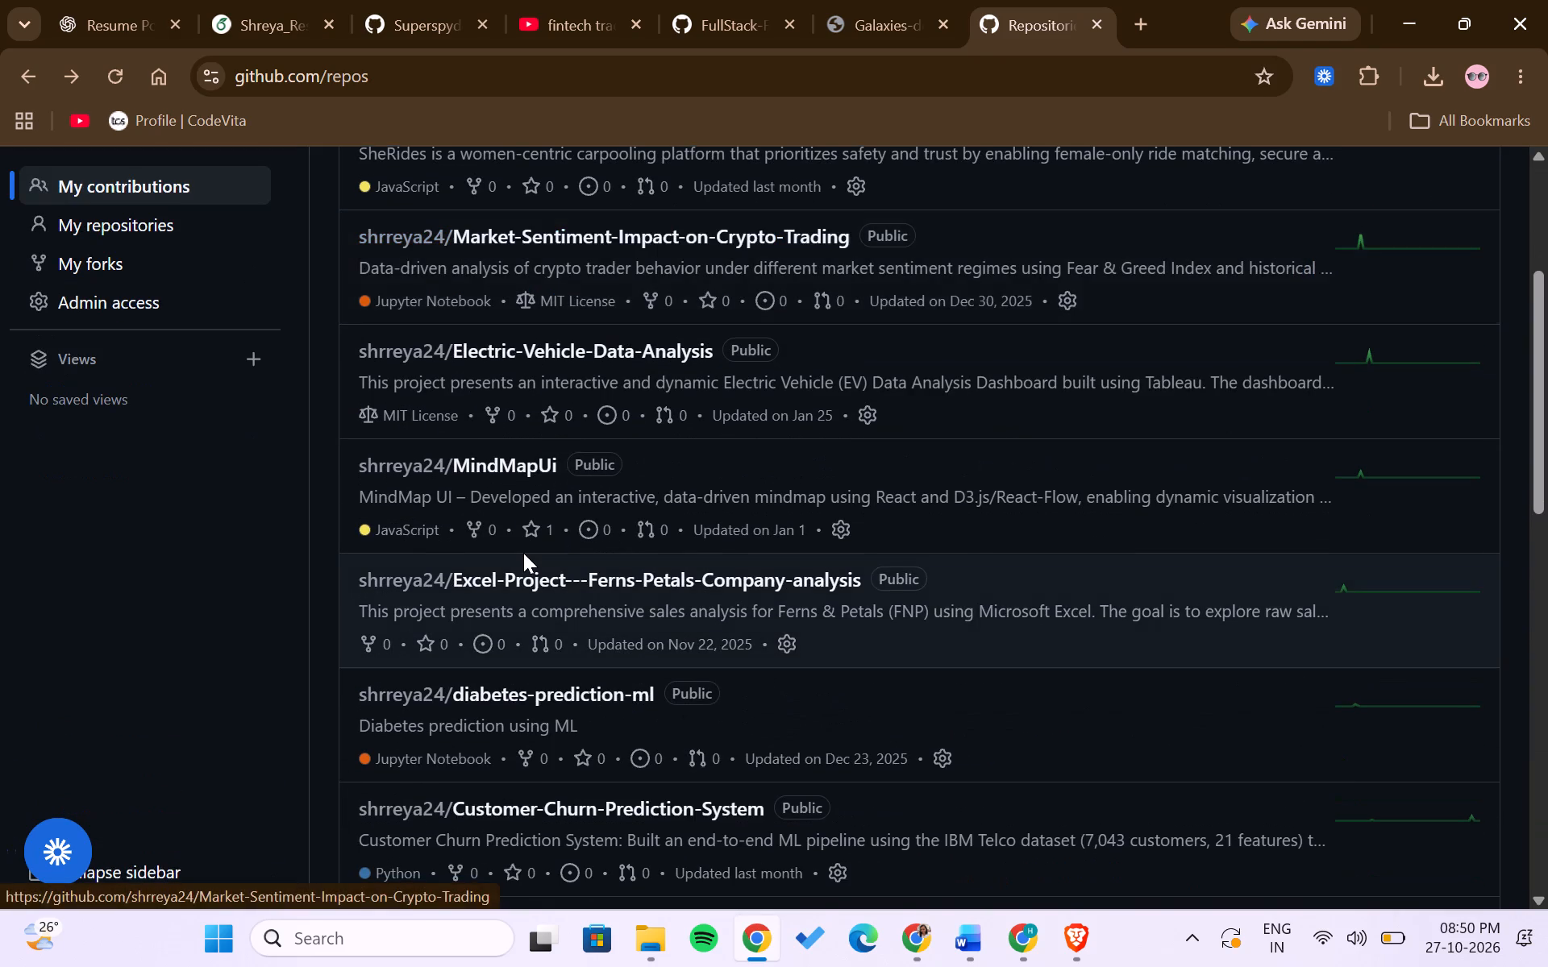
scroll(523, 553, up, 3)
List the repositories owned by the account and look through them for Kotlin or mobile app projects.
click(119, 293)
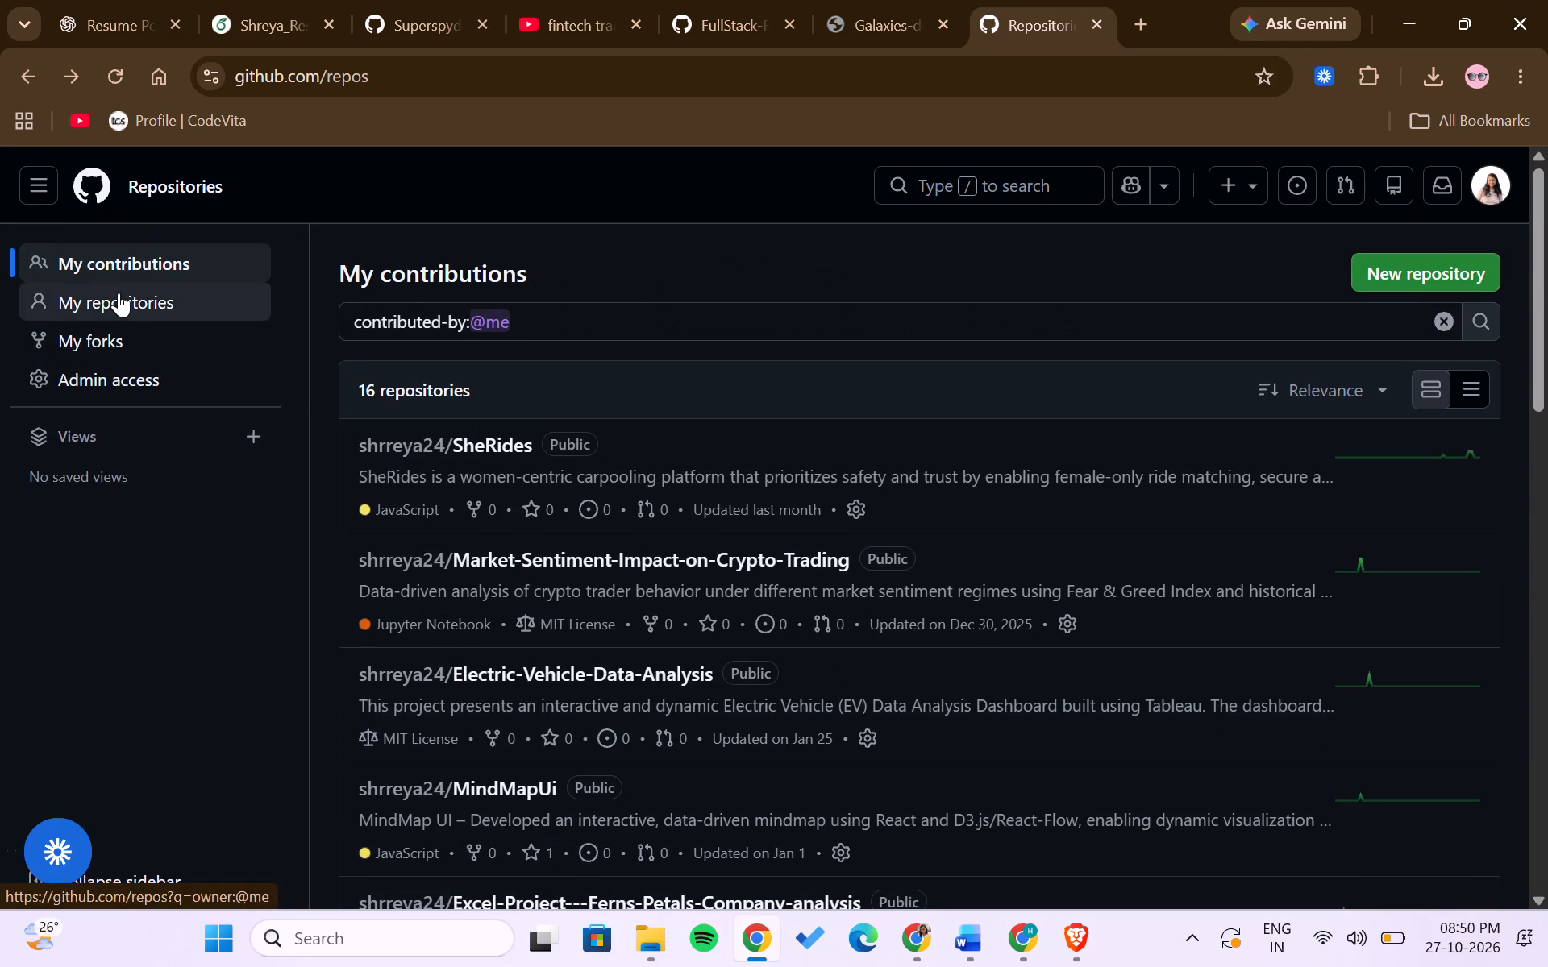
scroll(551, 459, down, 1)
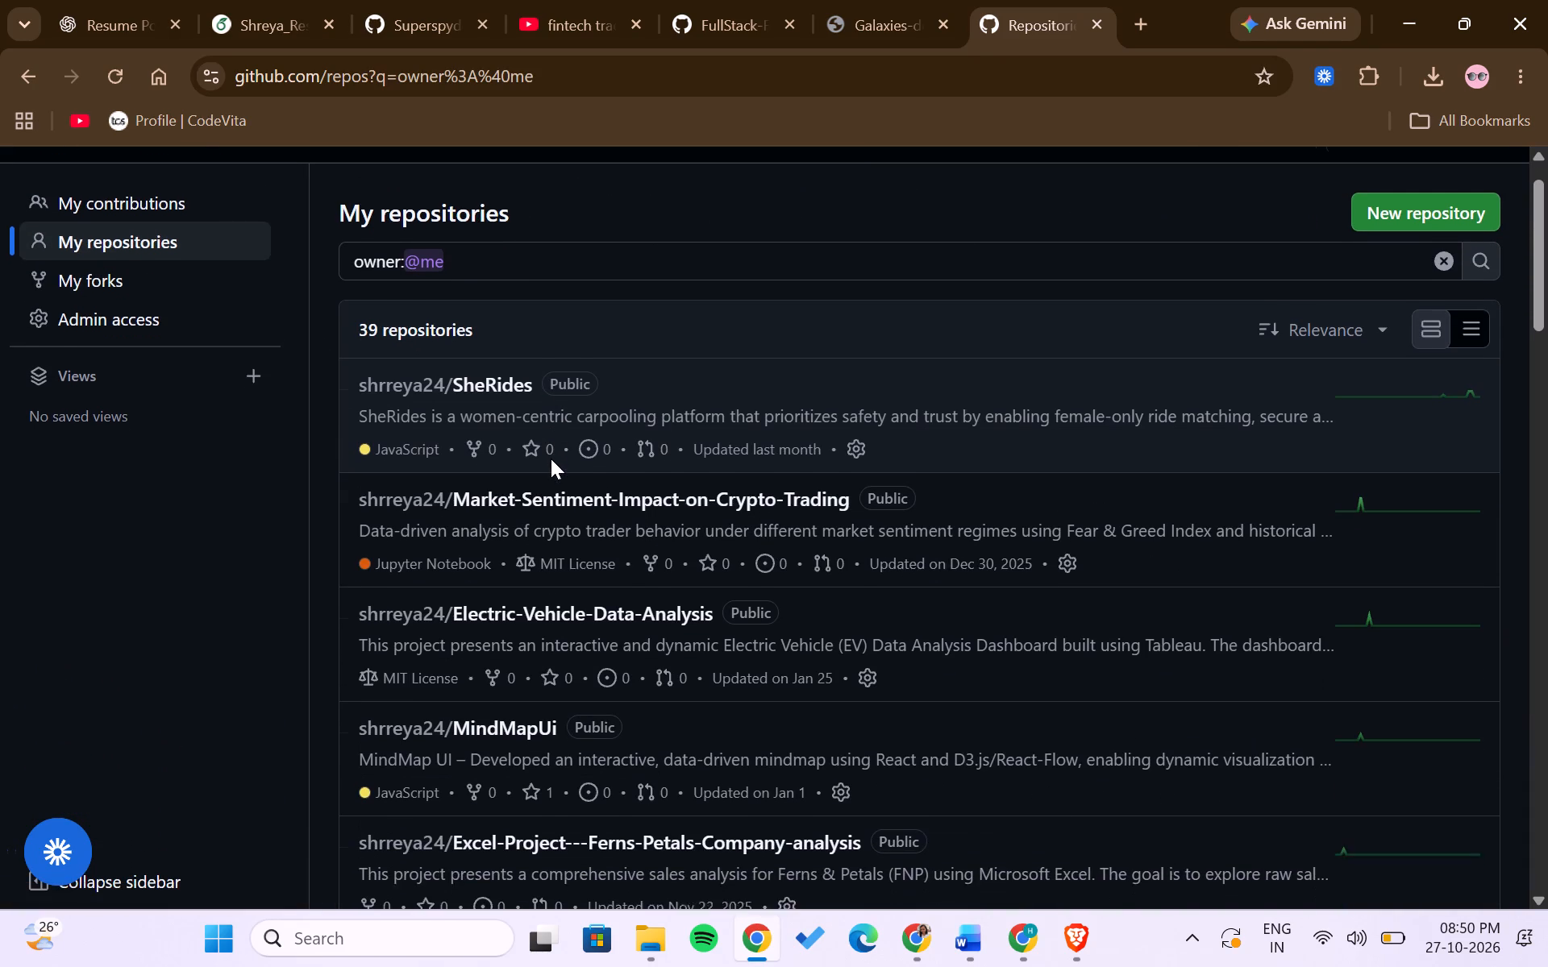
scroll(551, 459, down, 1)
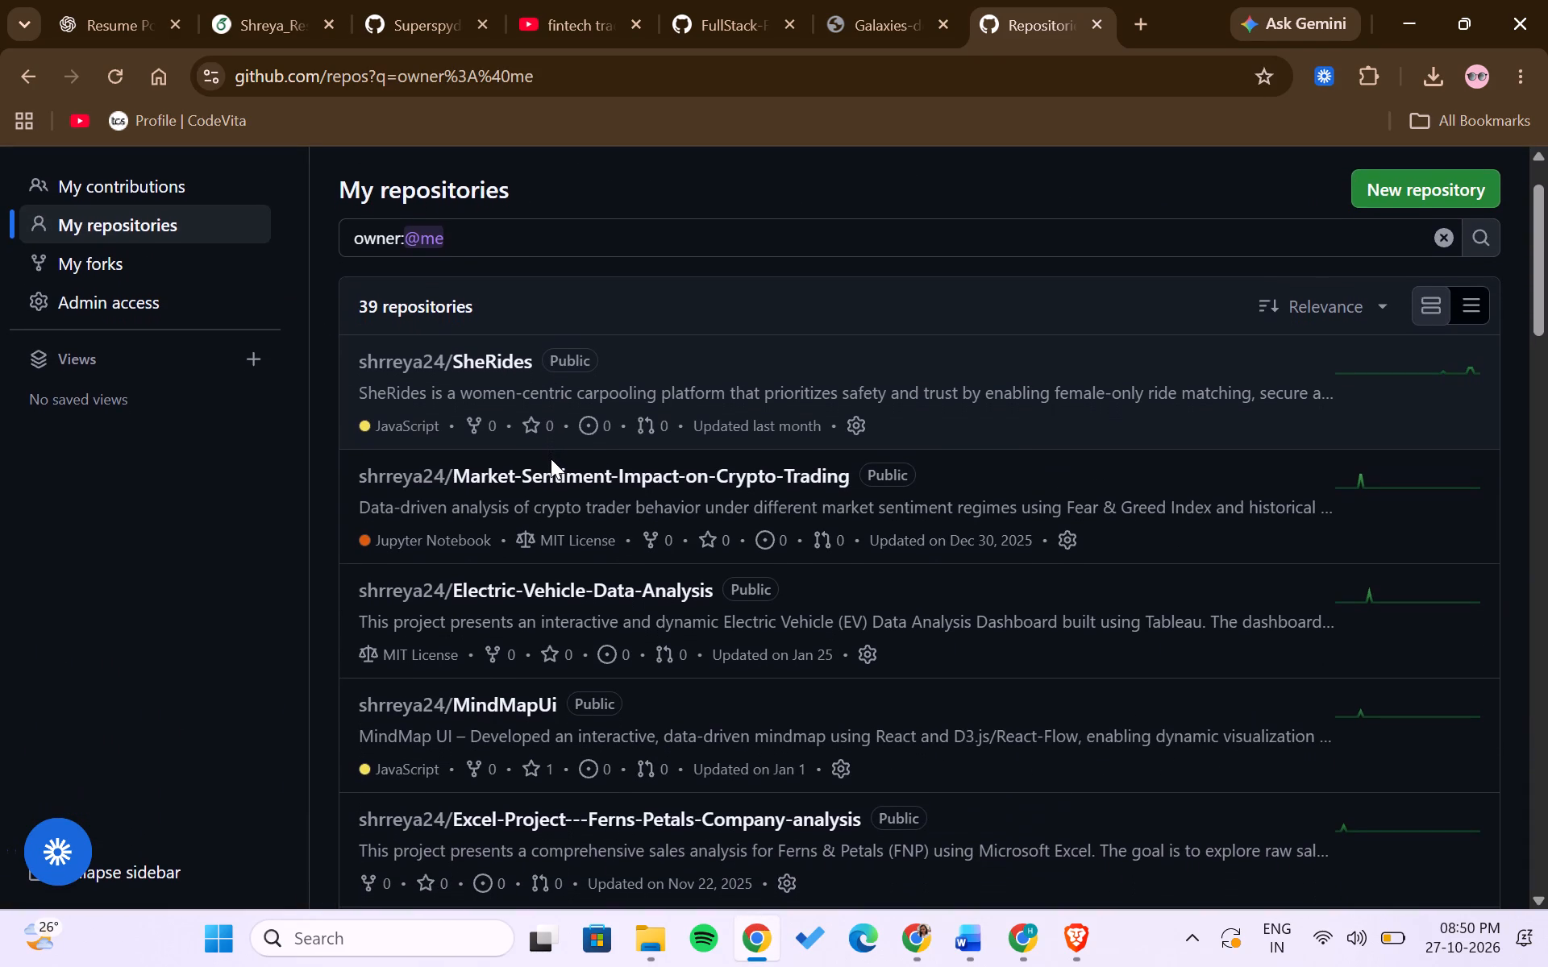
scroll(551, 459, down, 5)
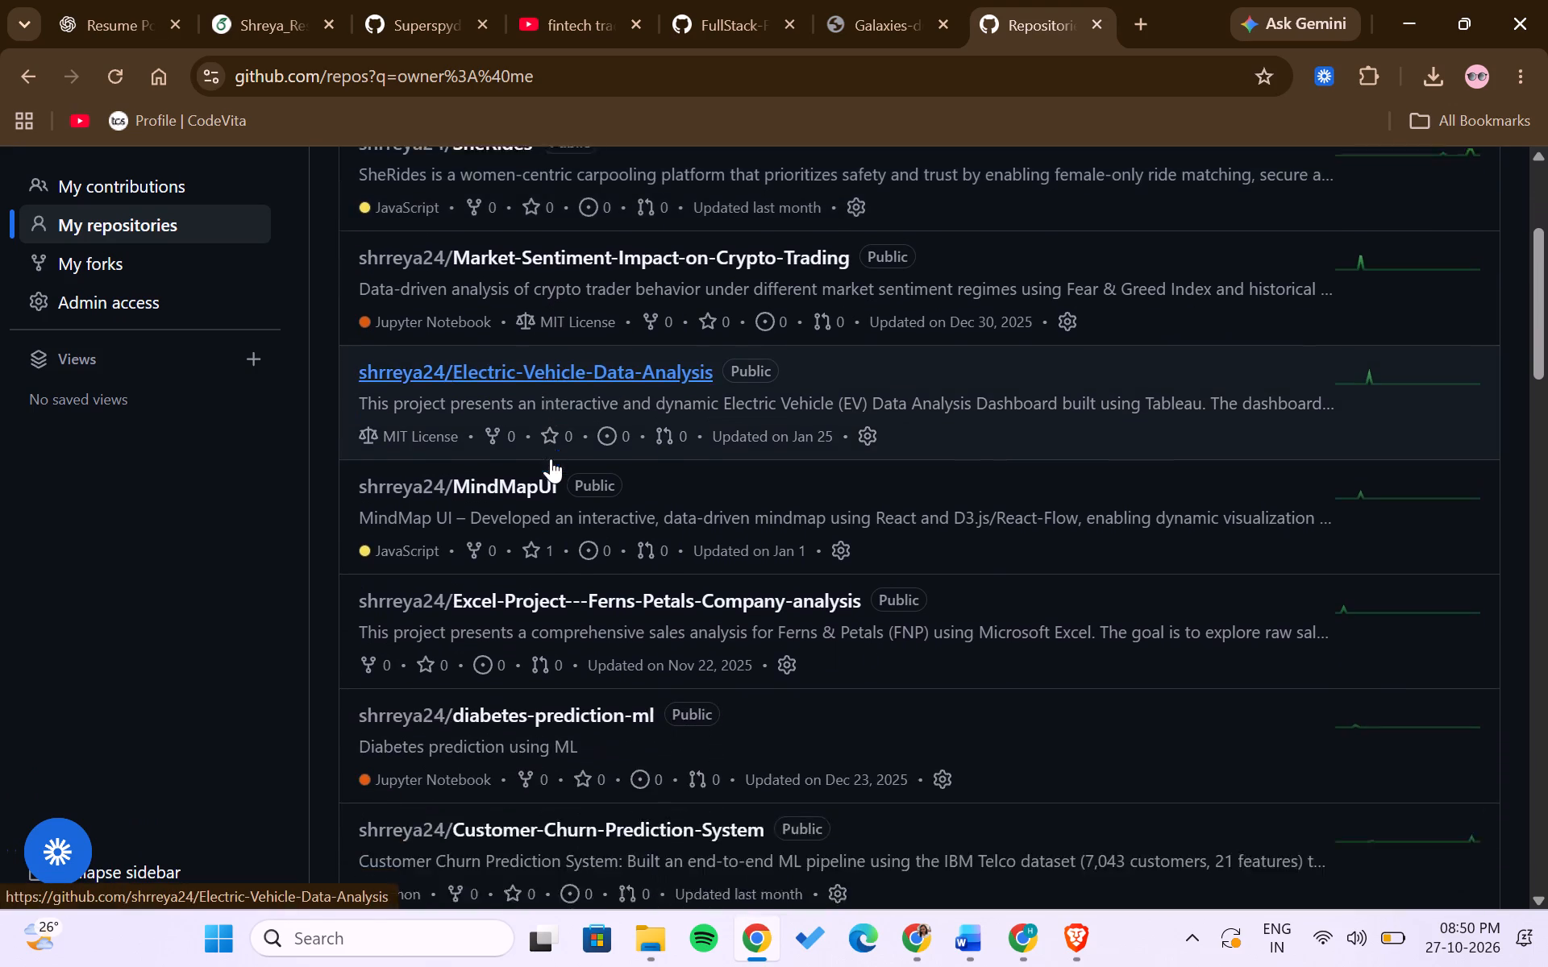
scroll(551, 459, down, 4)
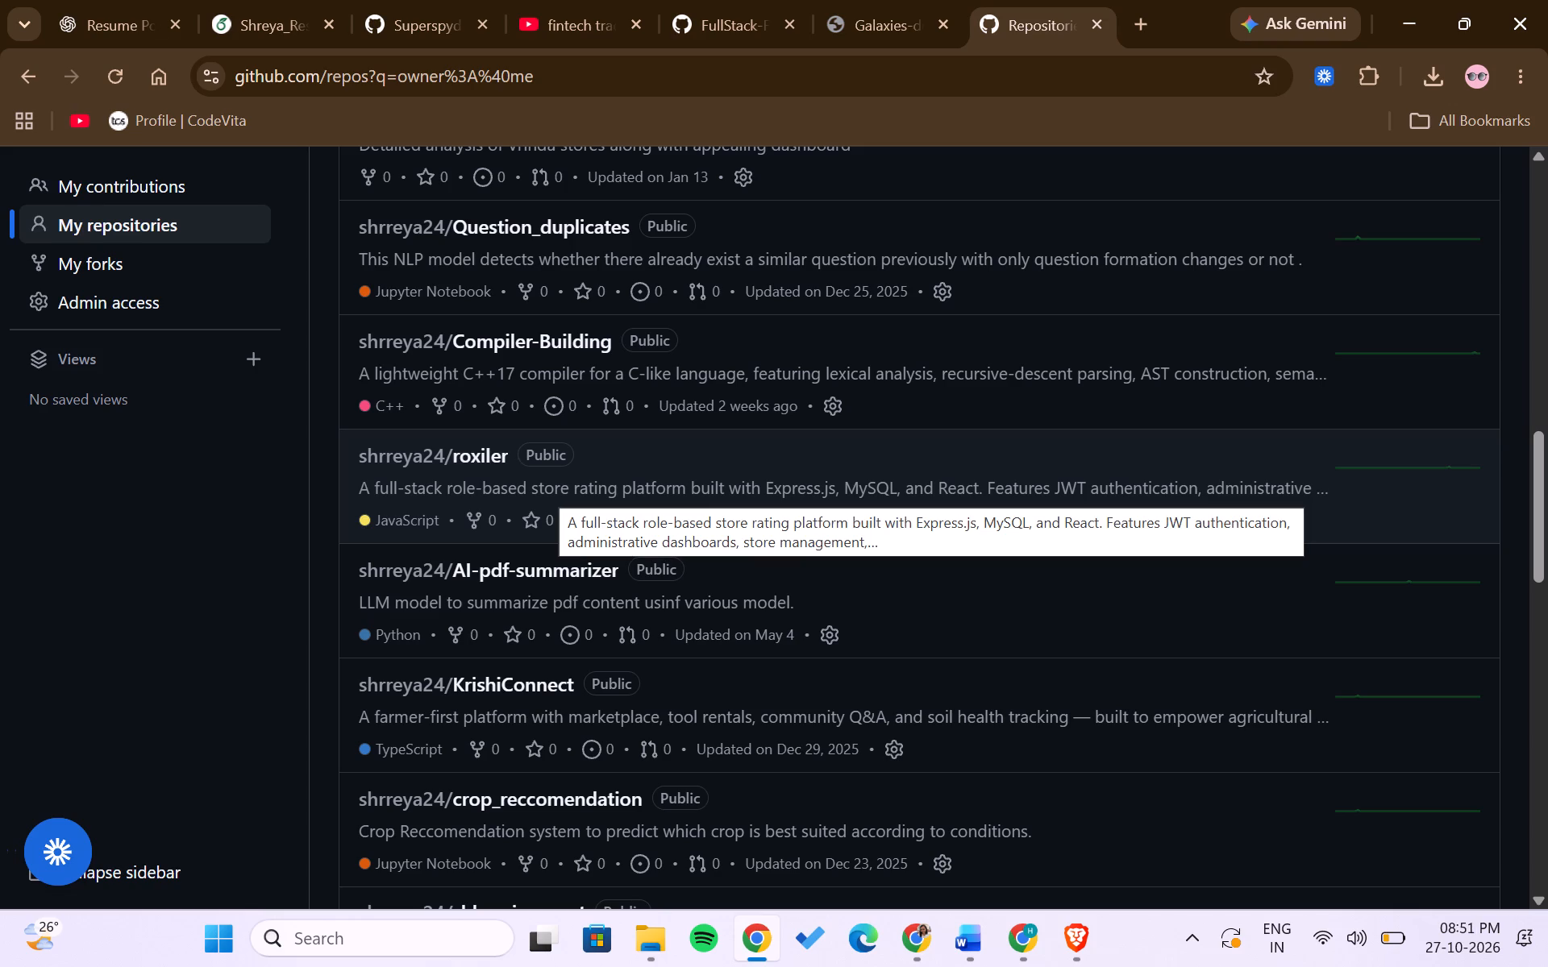
scroll(528, 508, down, 4)
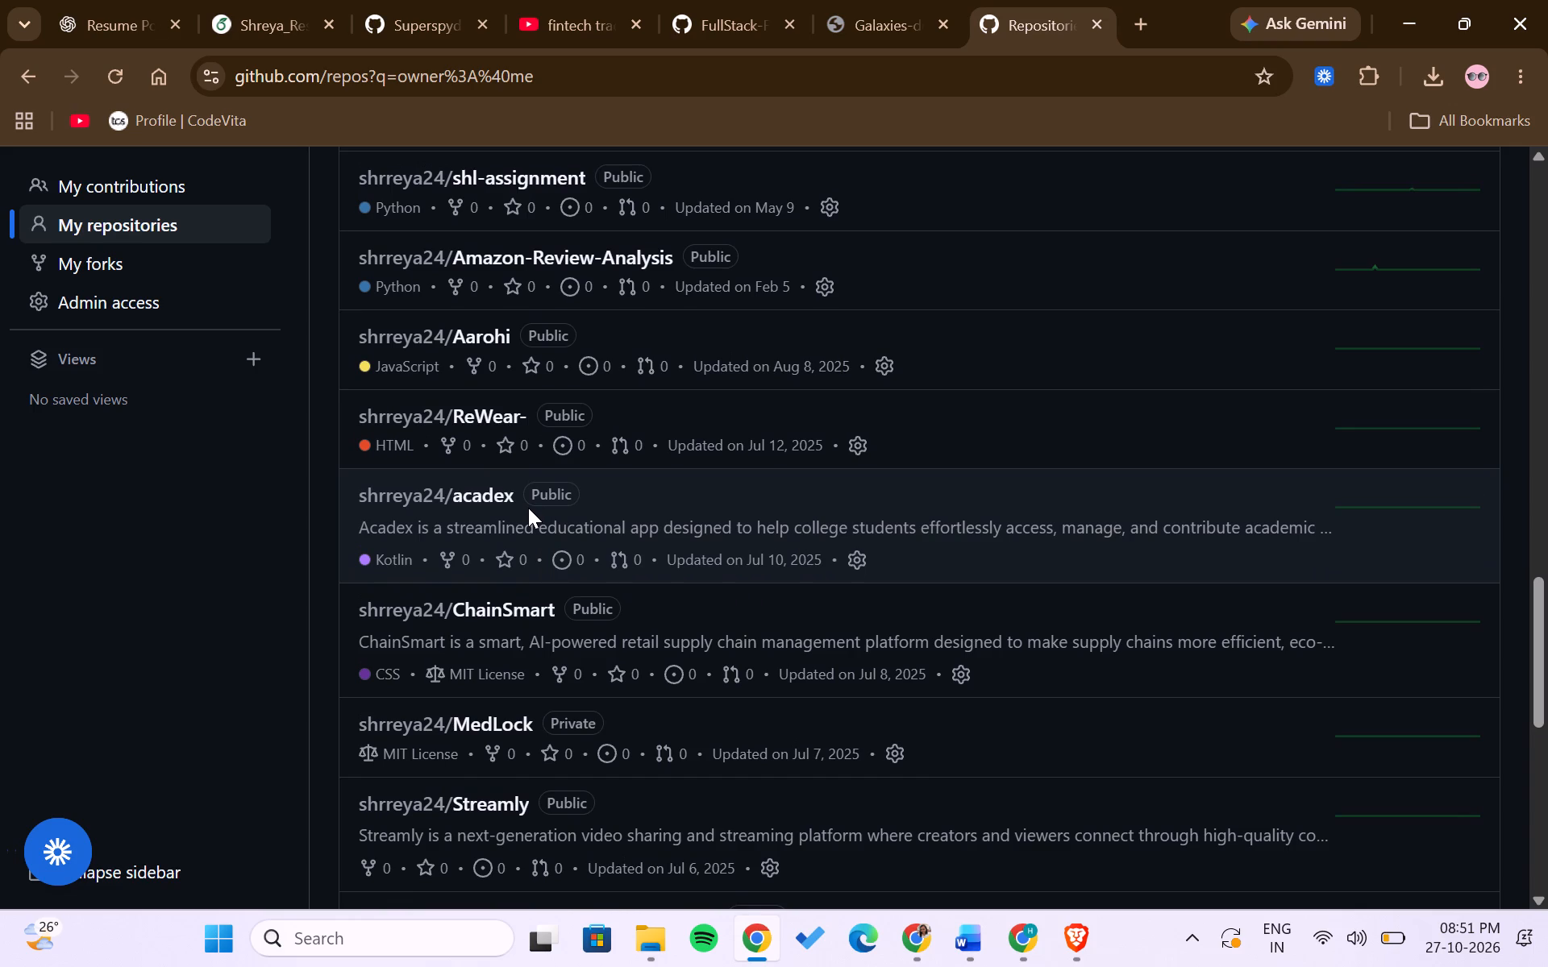
scroll(528, 508, down, 1)
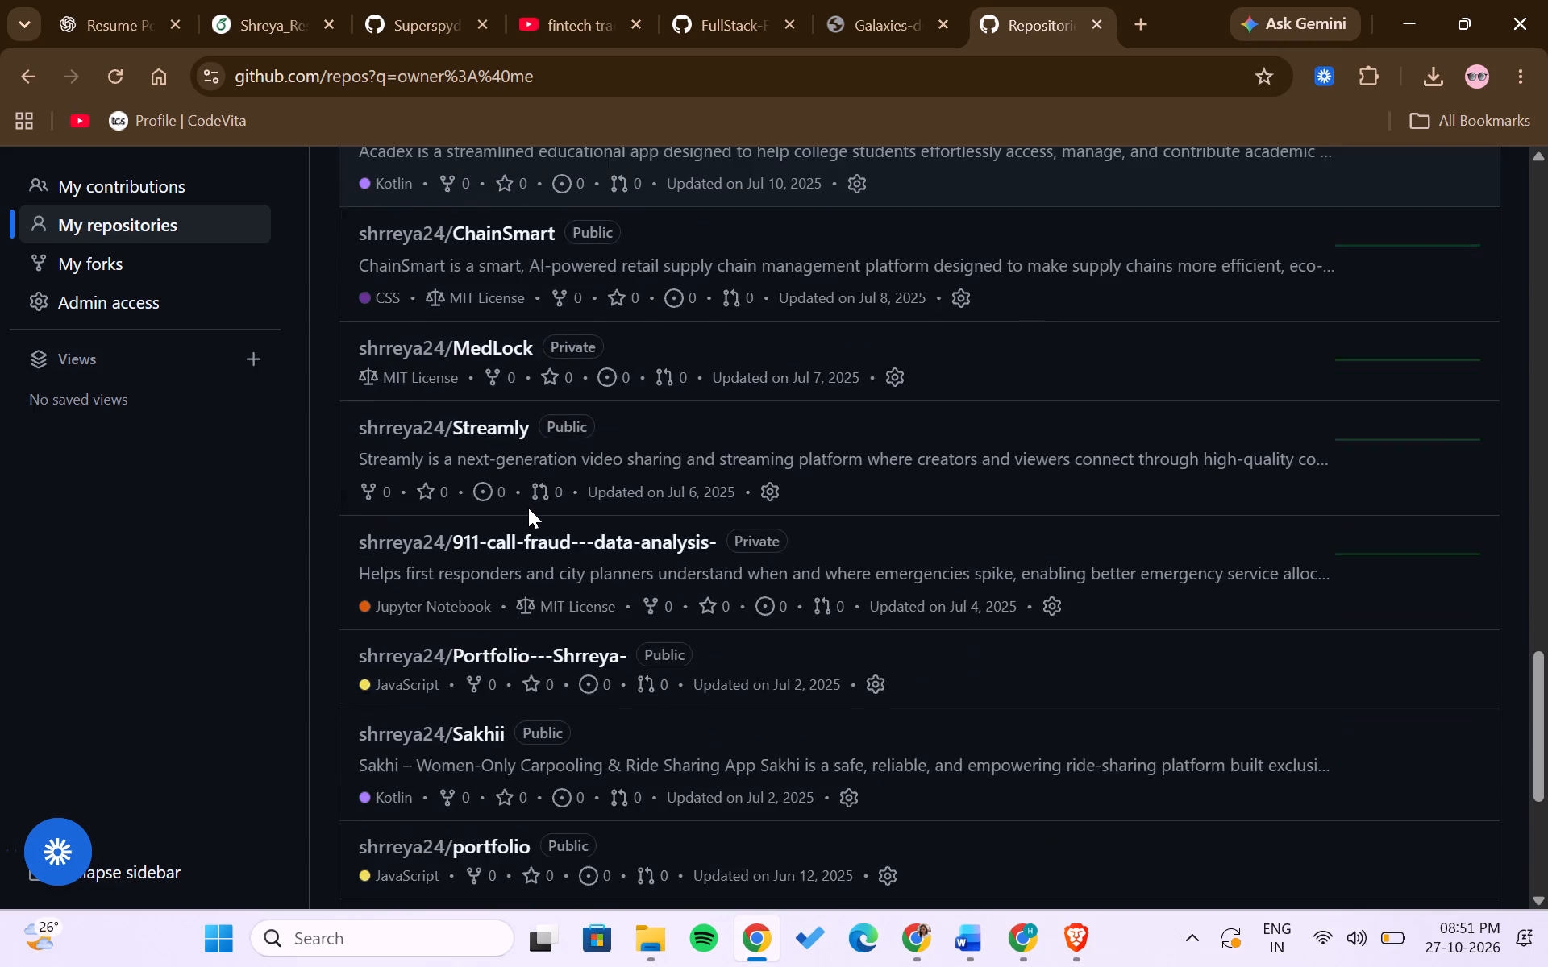
scroll(528, 508, down, 1)
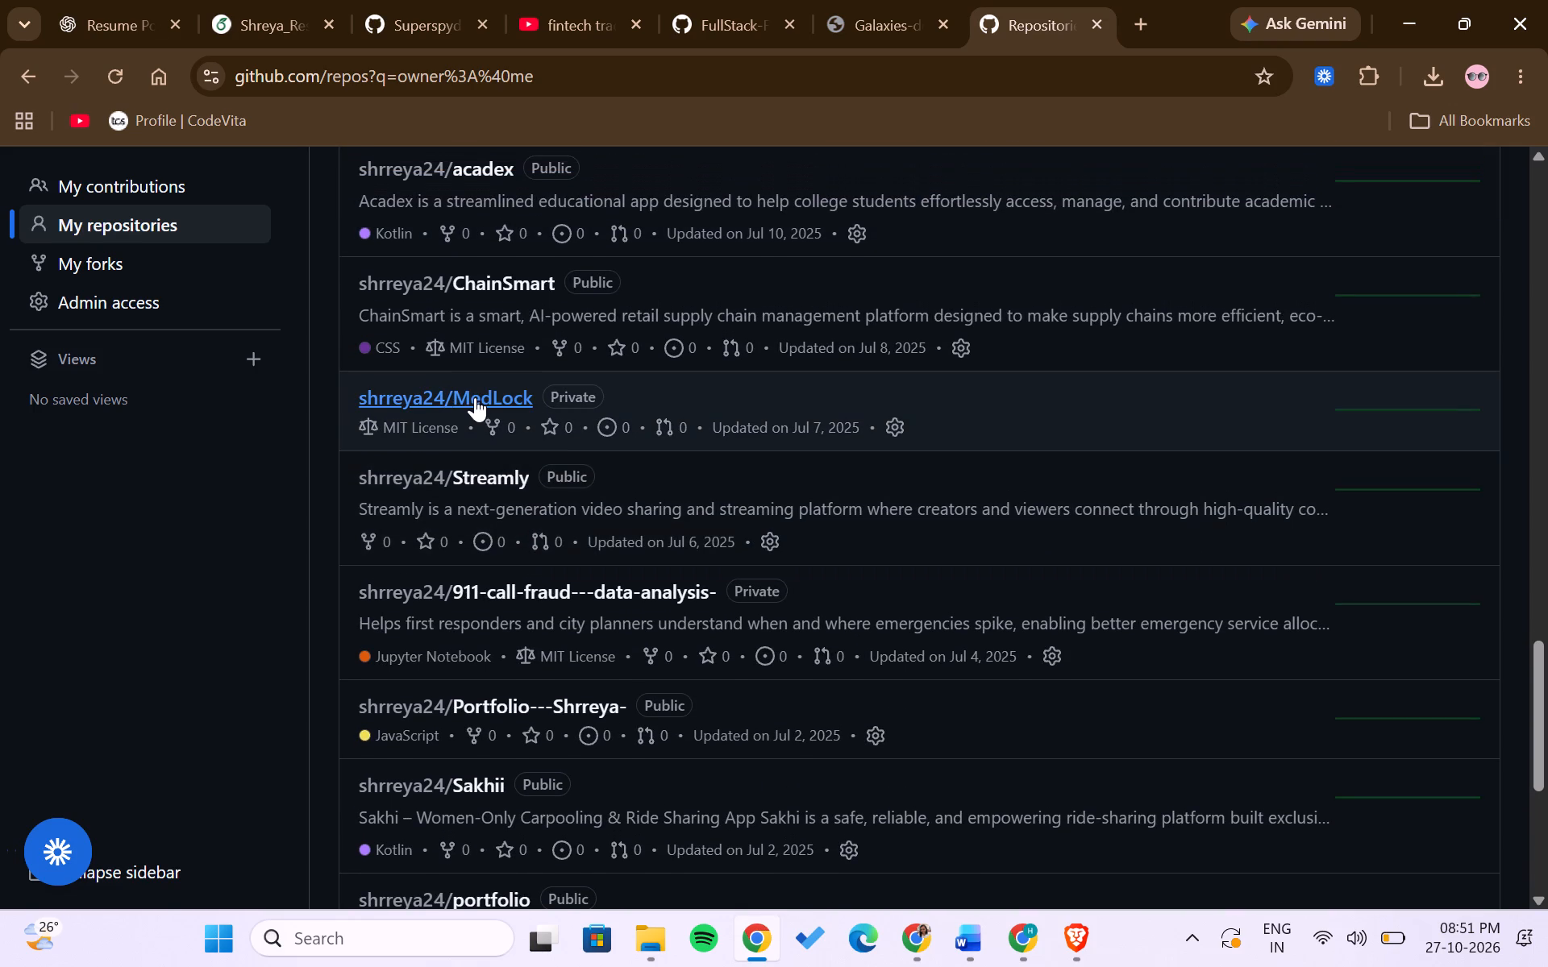
Open the private MedLock repository, check its contents and return to the list of owned repositories.
click(469, 395)
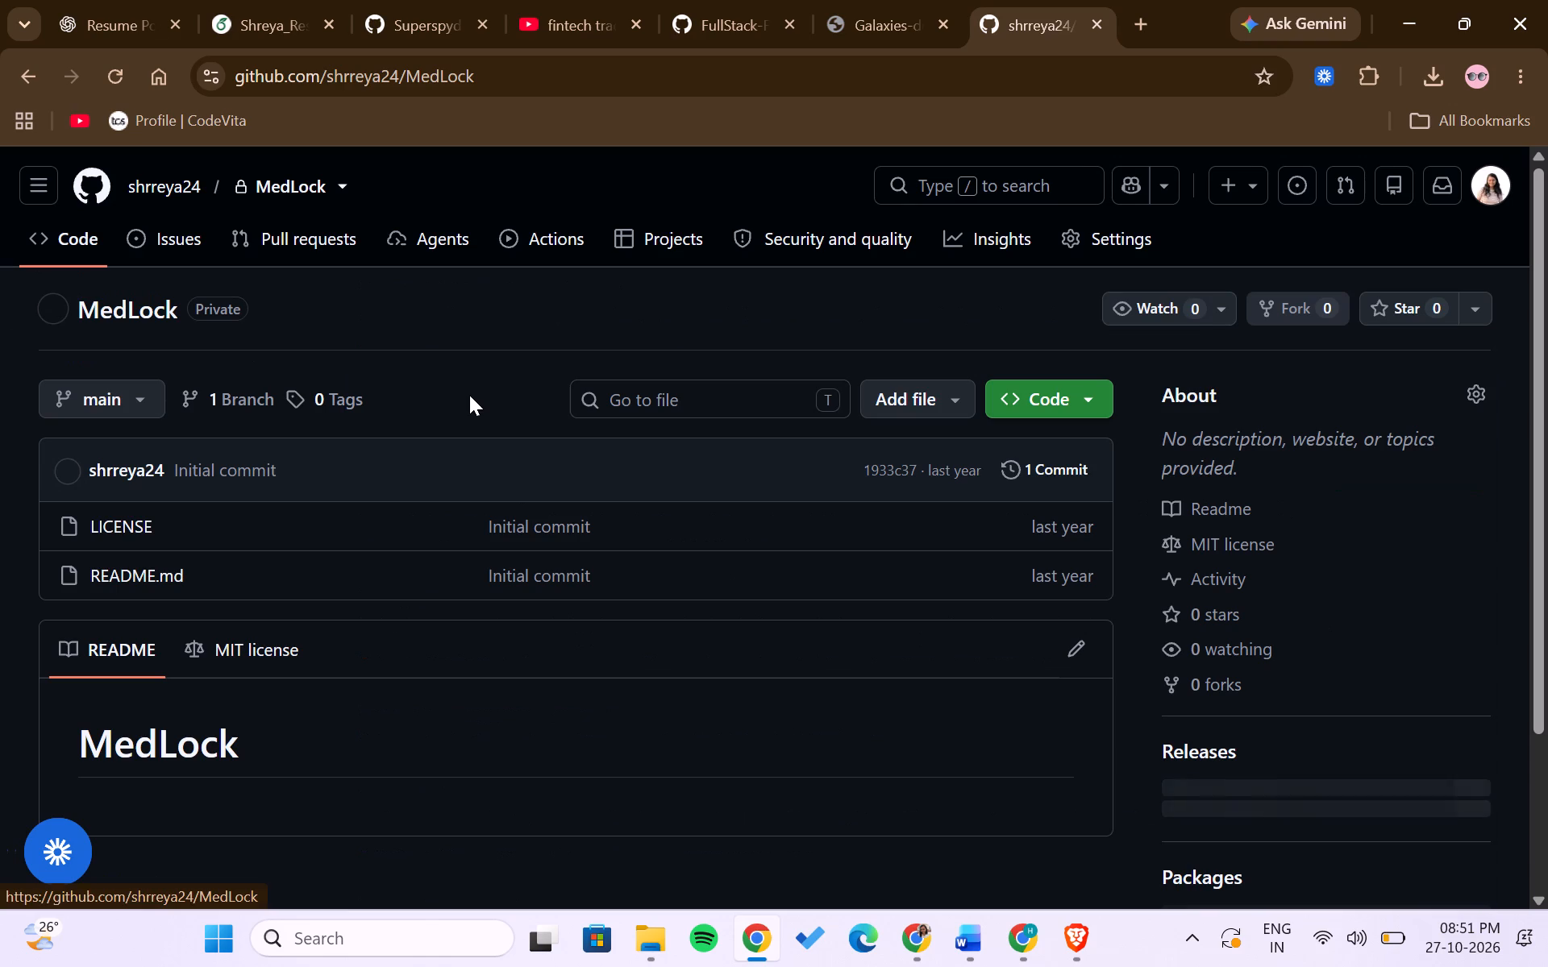
click(23, 57)
scroll(811, 496, up, 1)
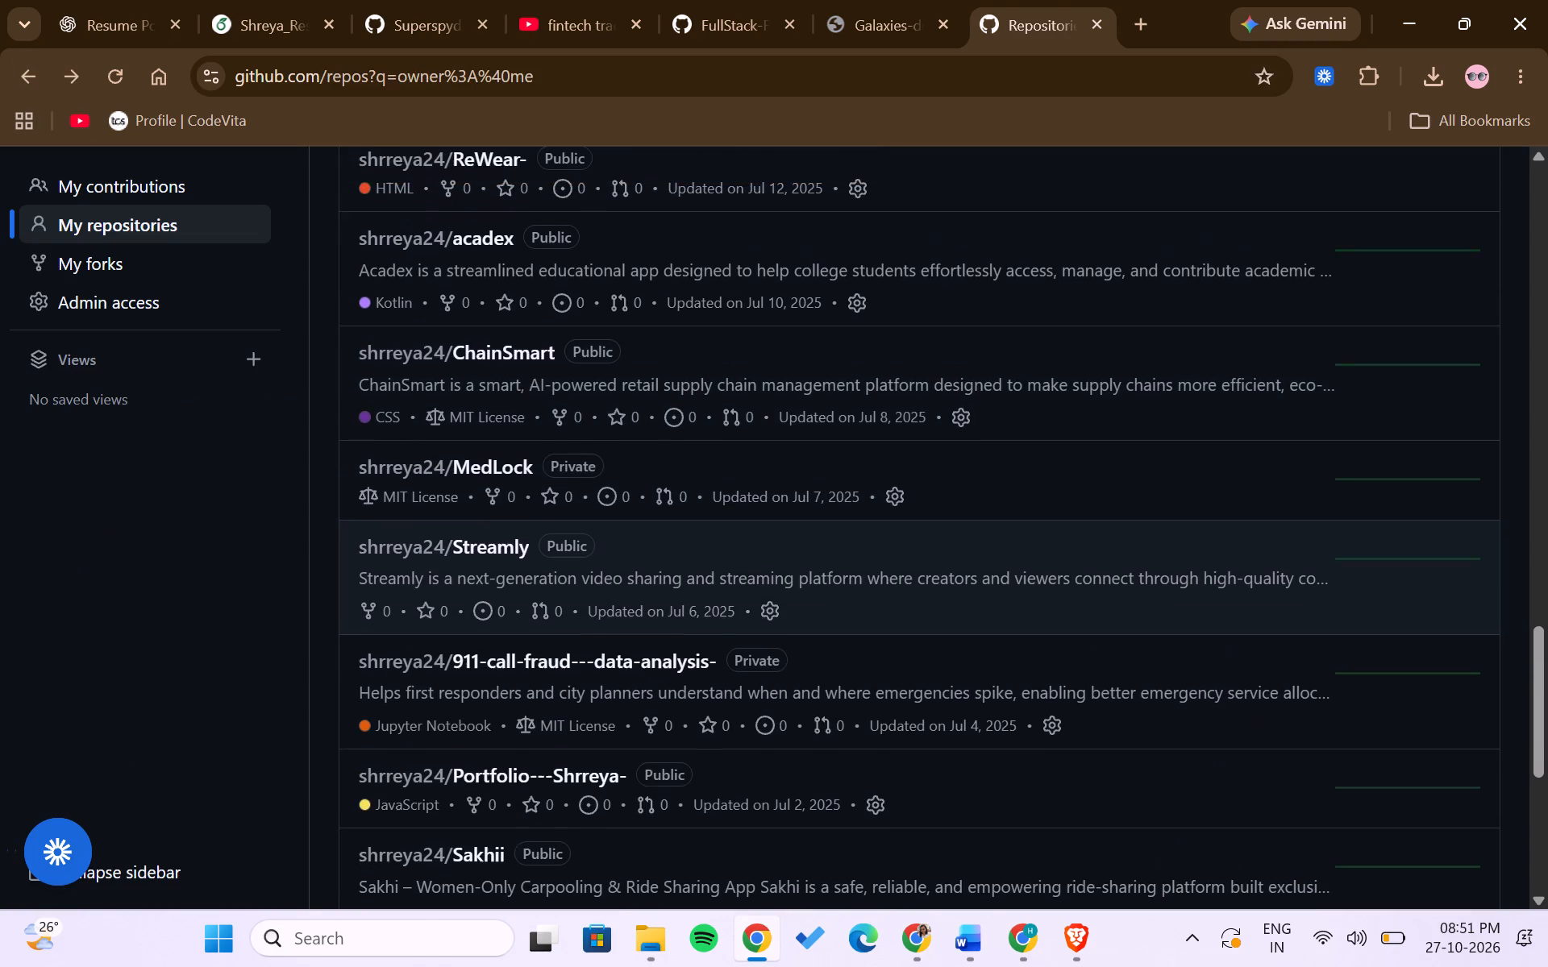
scroll(811, 496, up, 3)
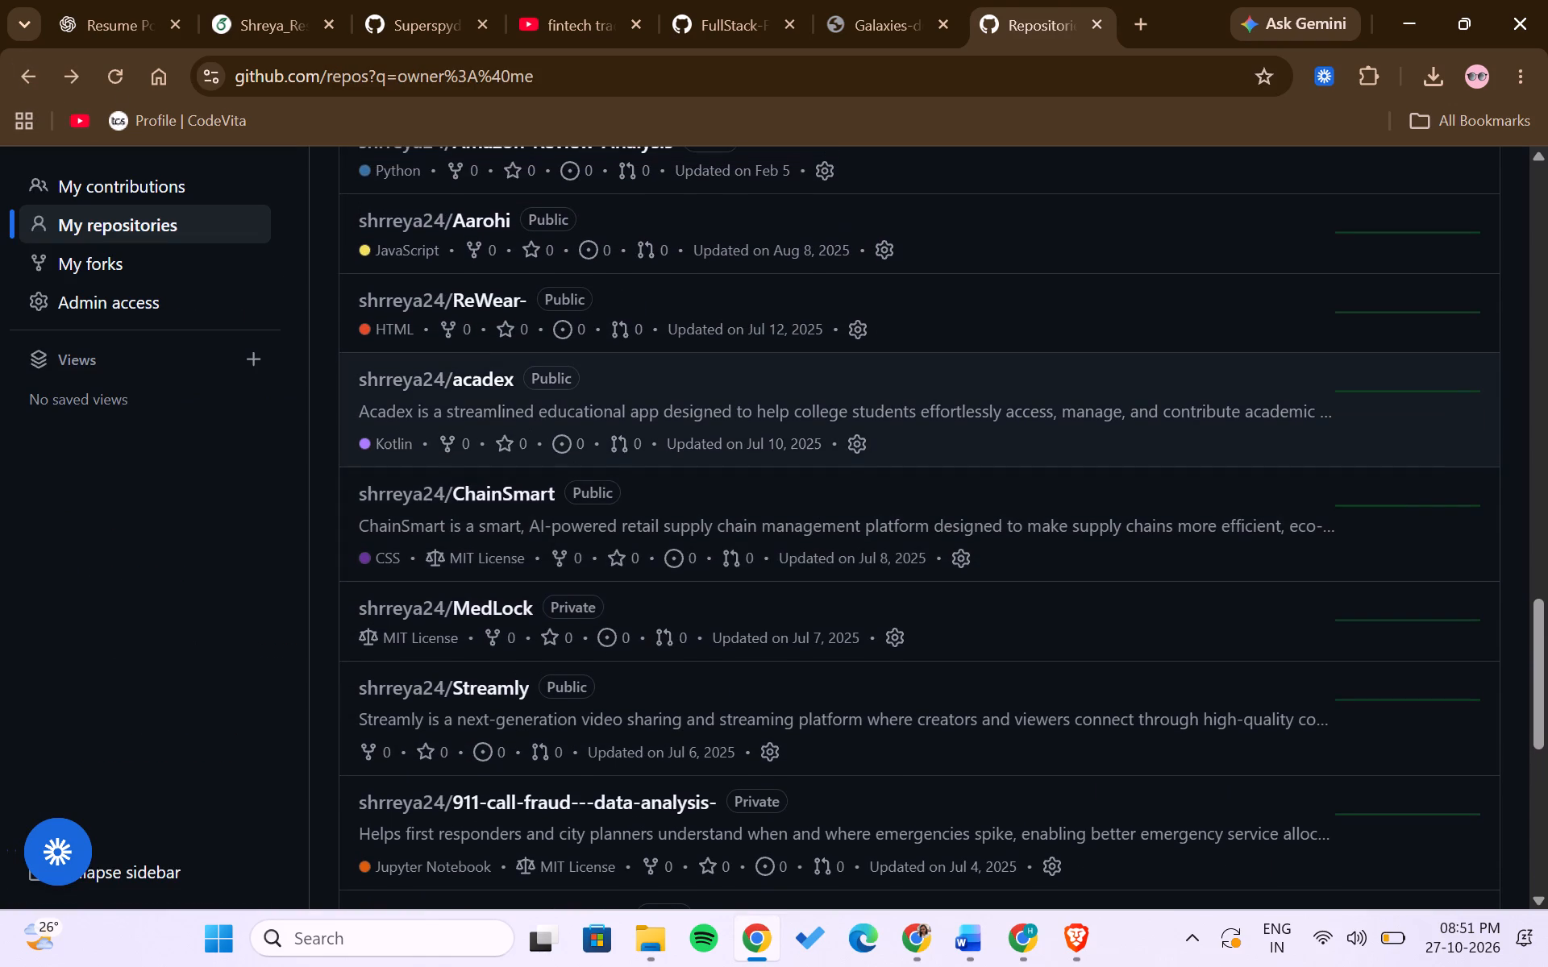
Open the acadex repository and look over its files, README and languages.
click(464, 376)
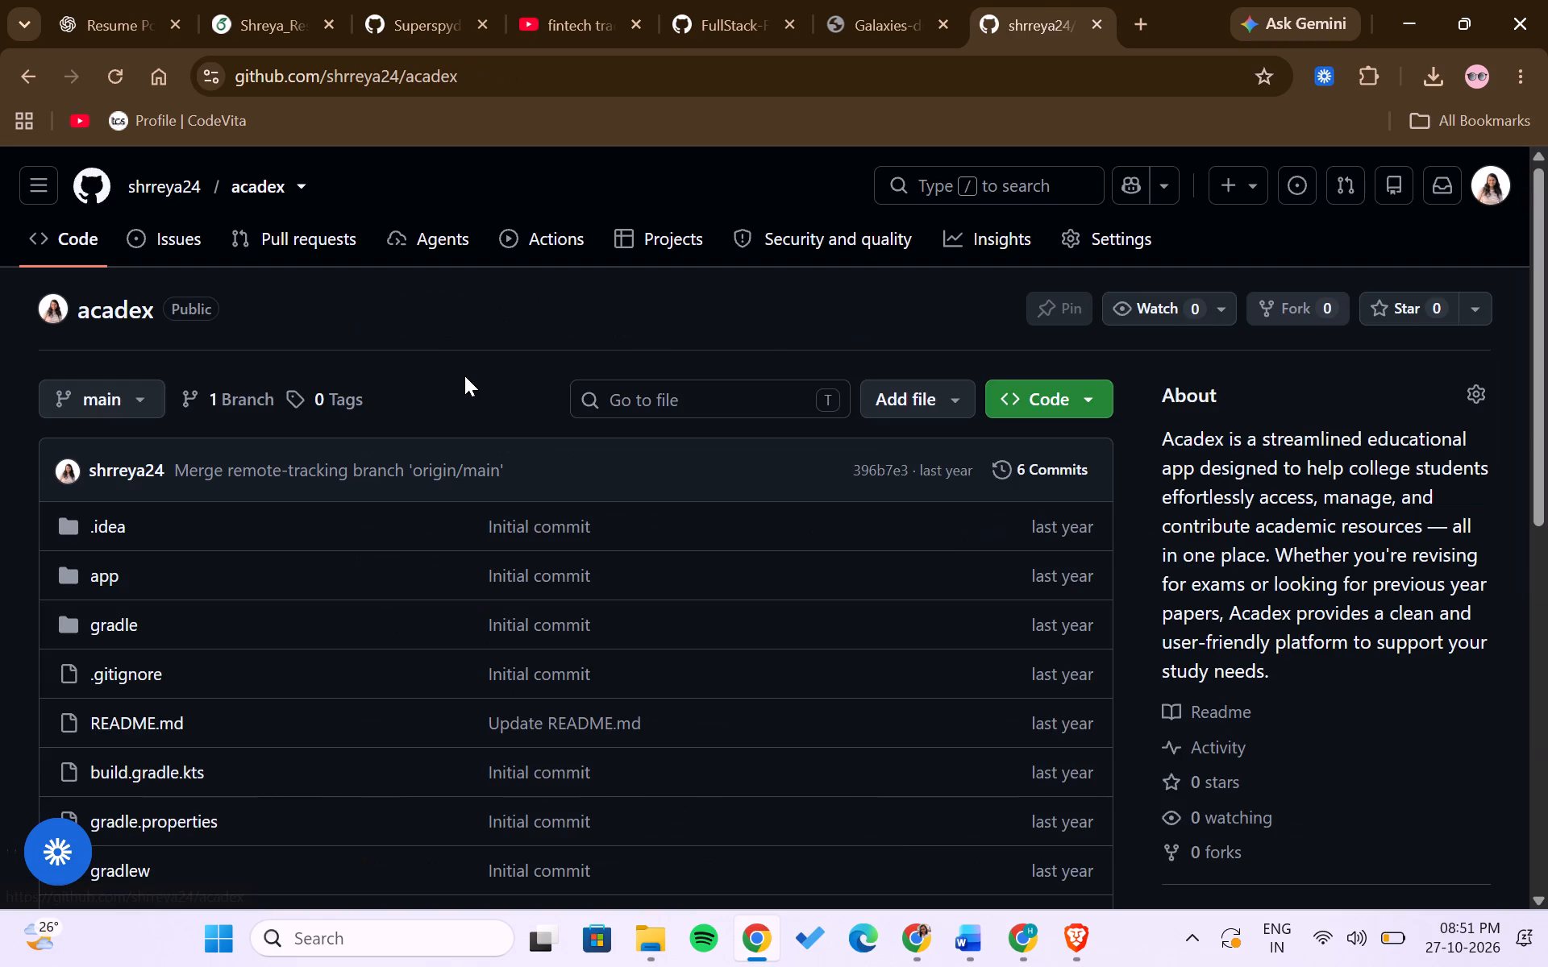
scroll(464, 376, down, 8)
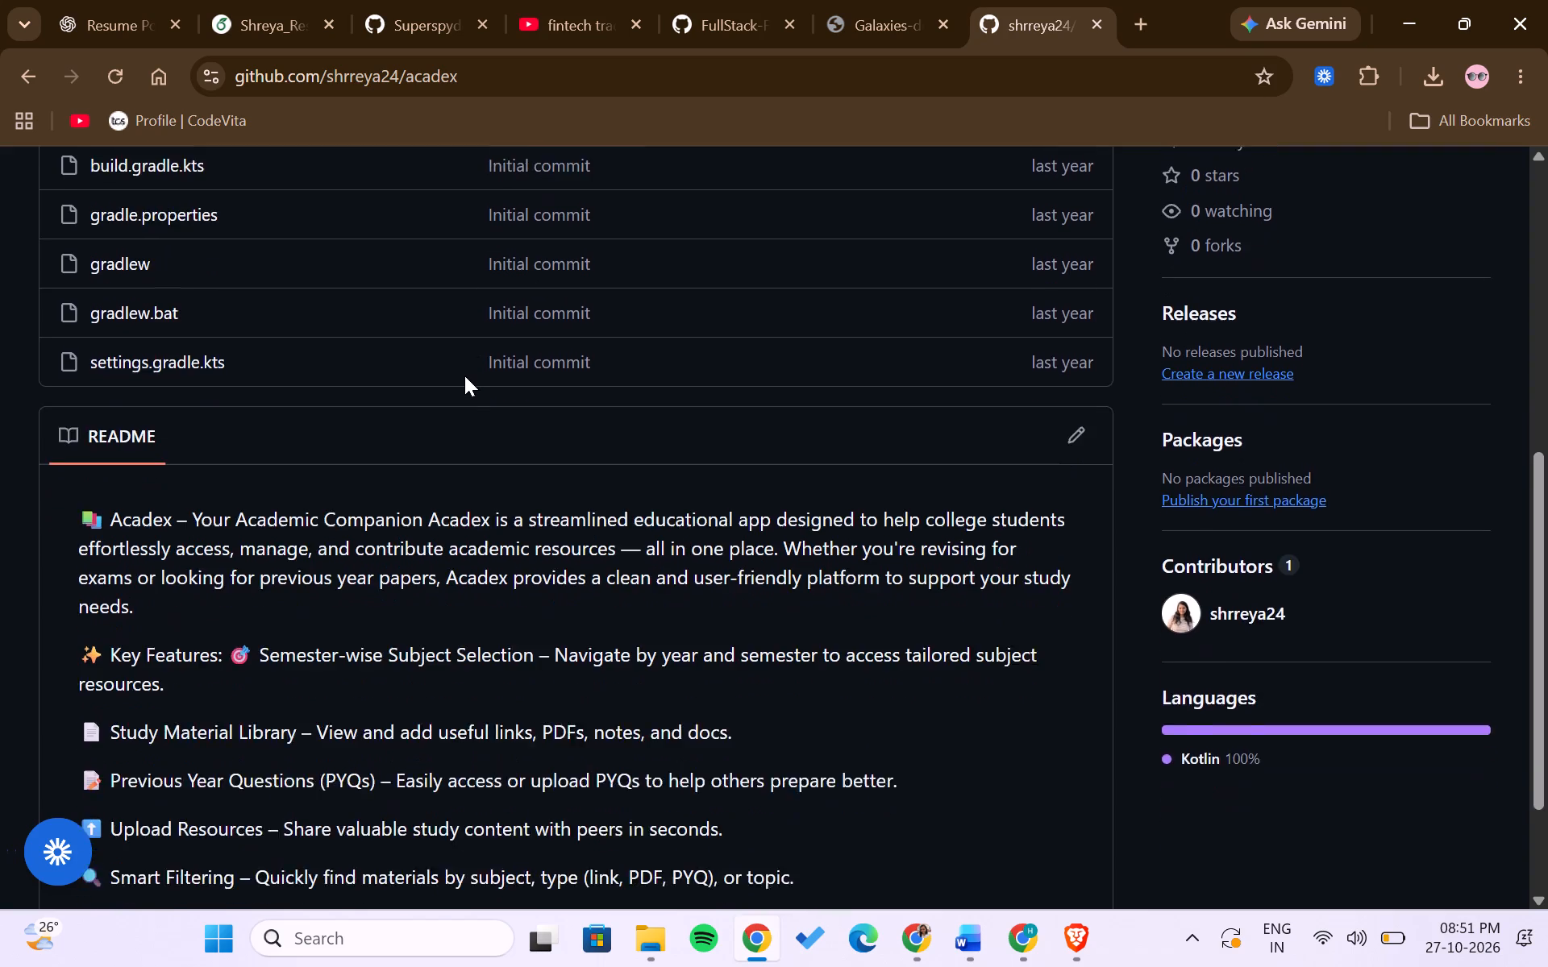
scroll(464, 376, down, 5)
scroll(464, 376, up, 6)
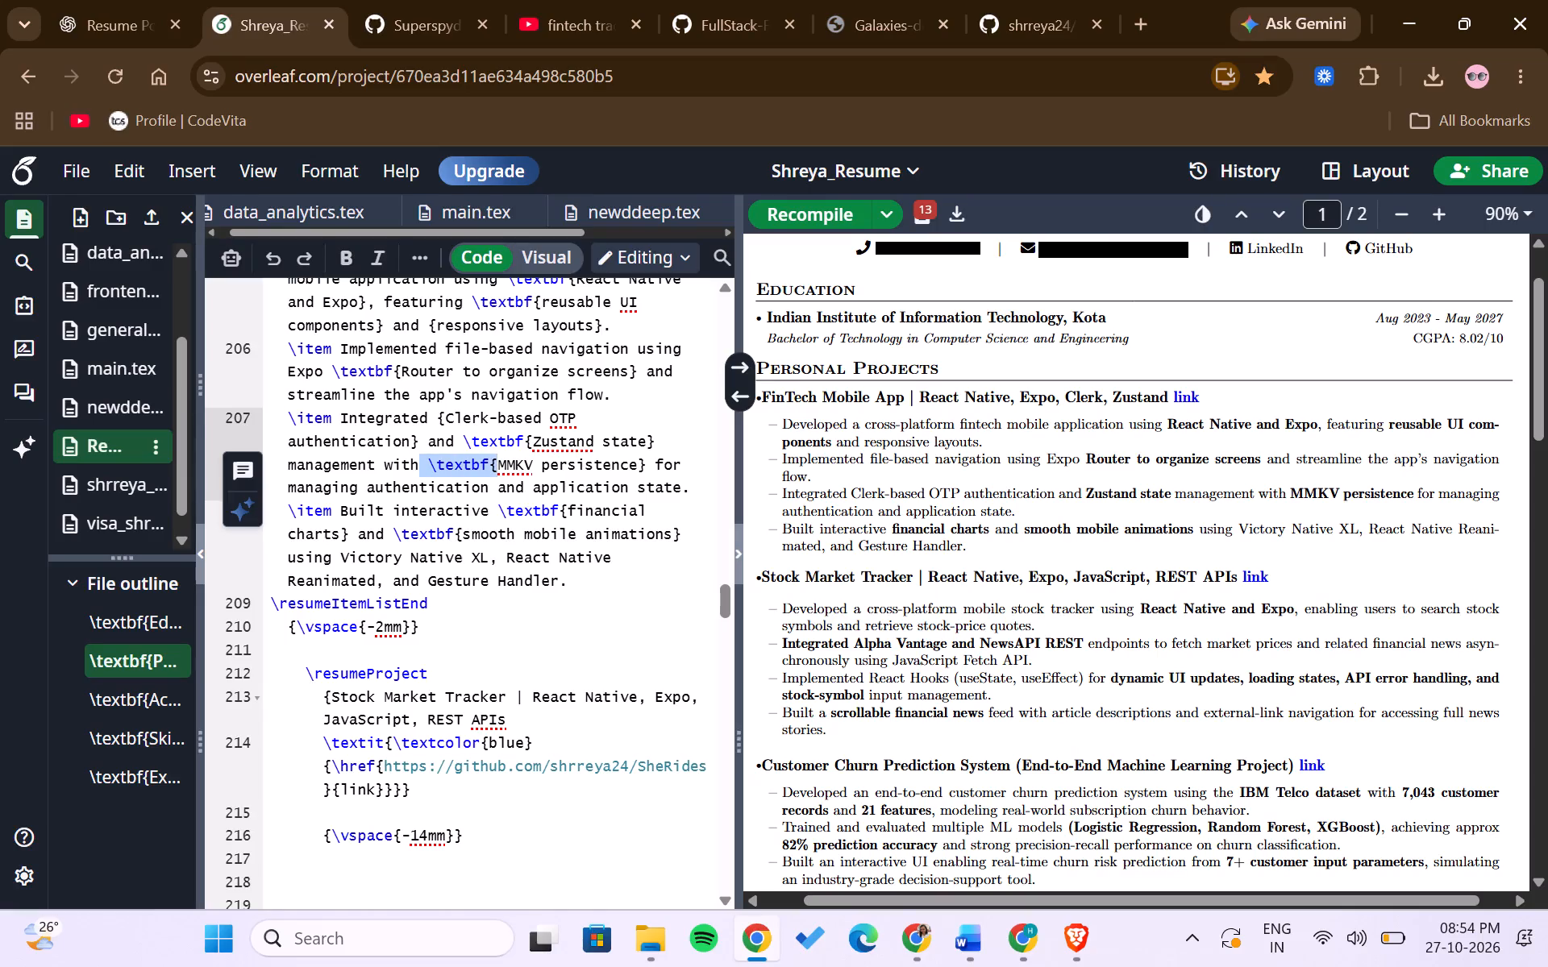
click(501, 460)
scroll(501, 460, down, 6)
scroll(501, 460, up, 2)
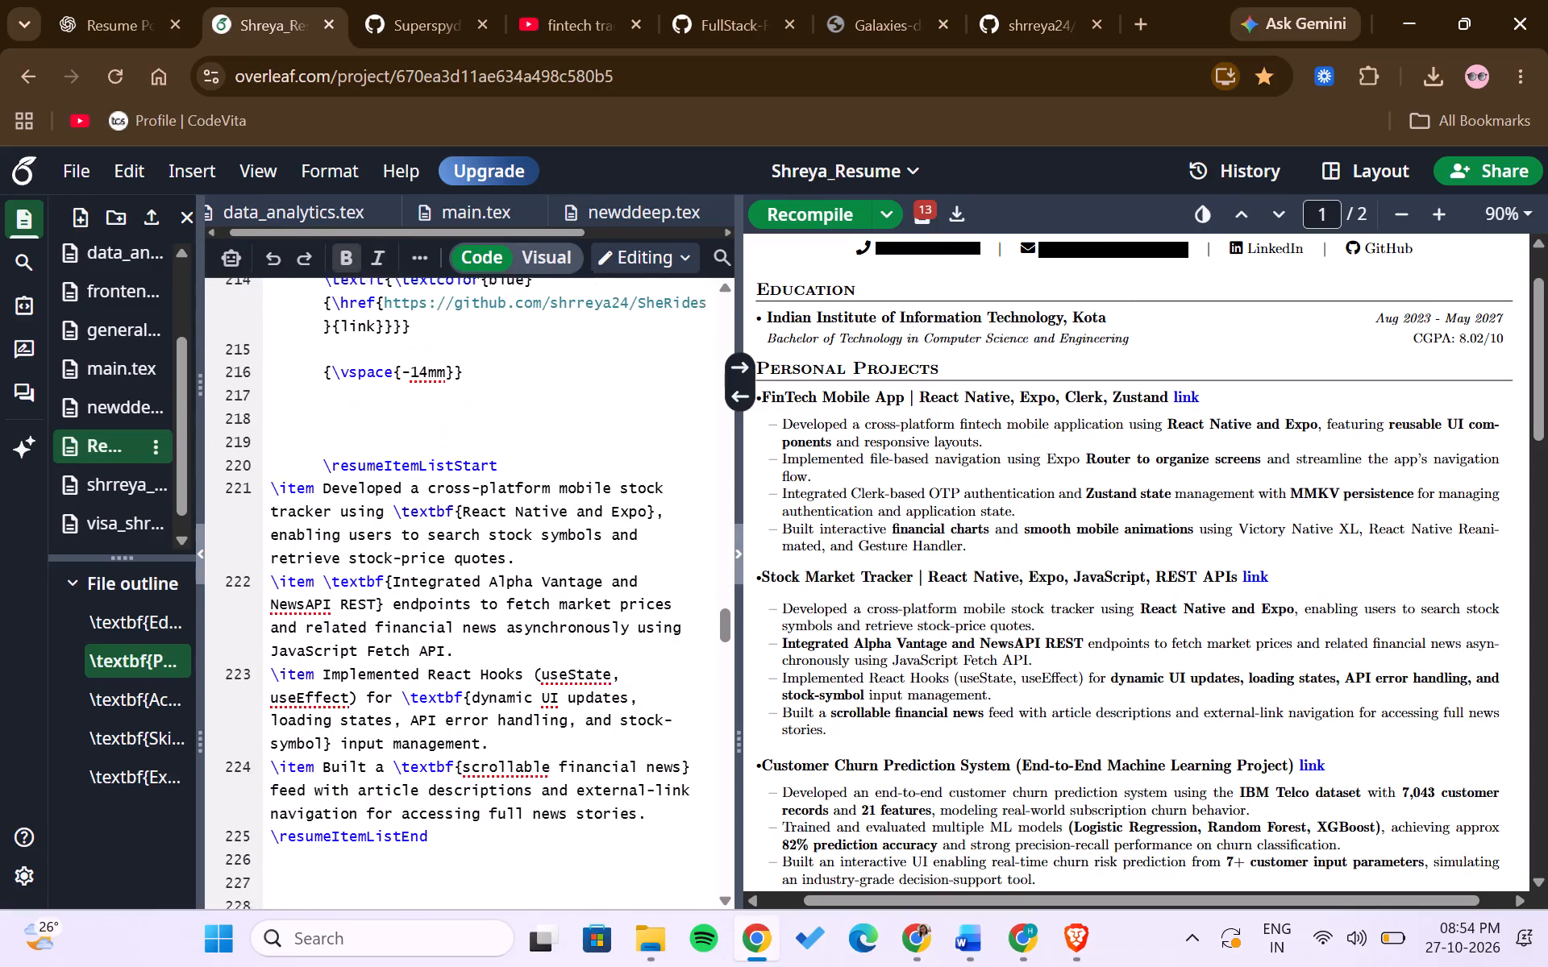
scroll(501, 460, up, 1)
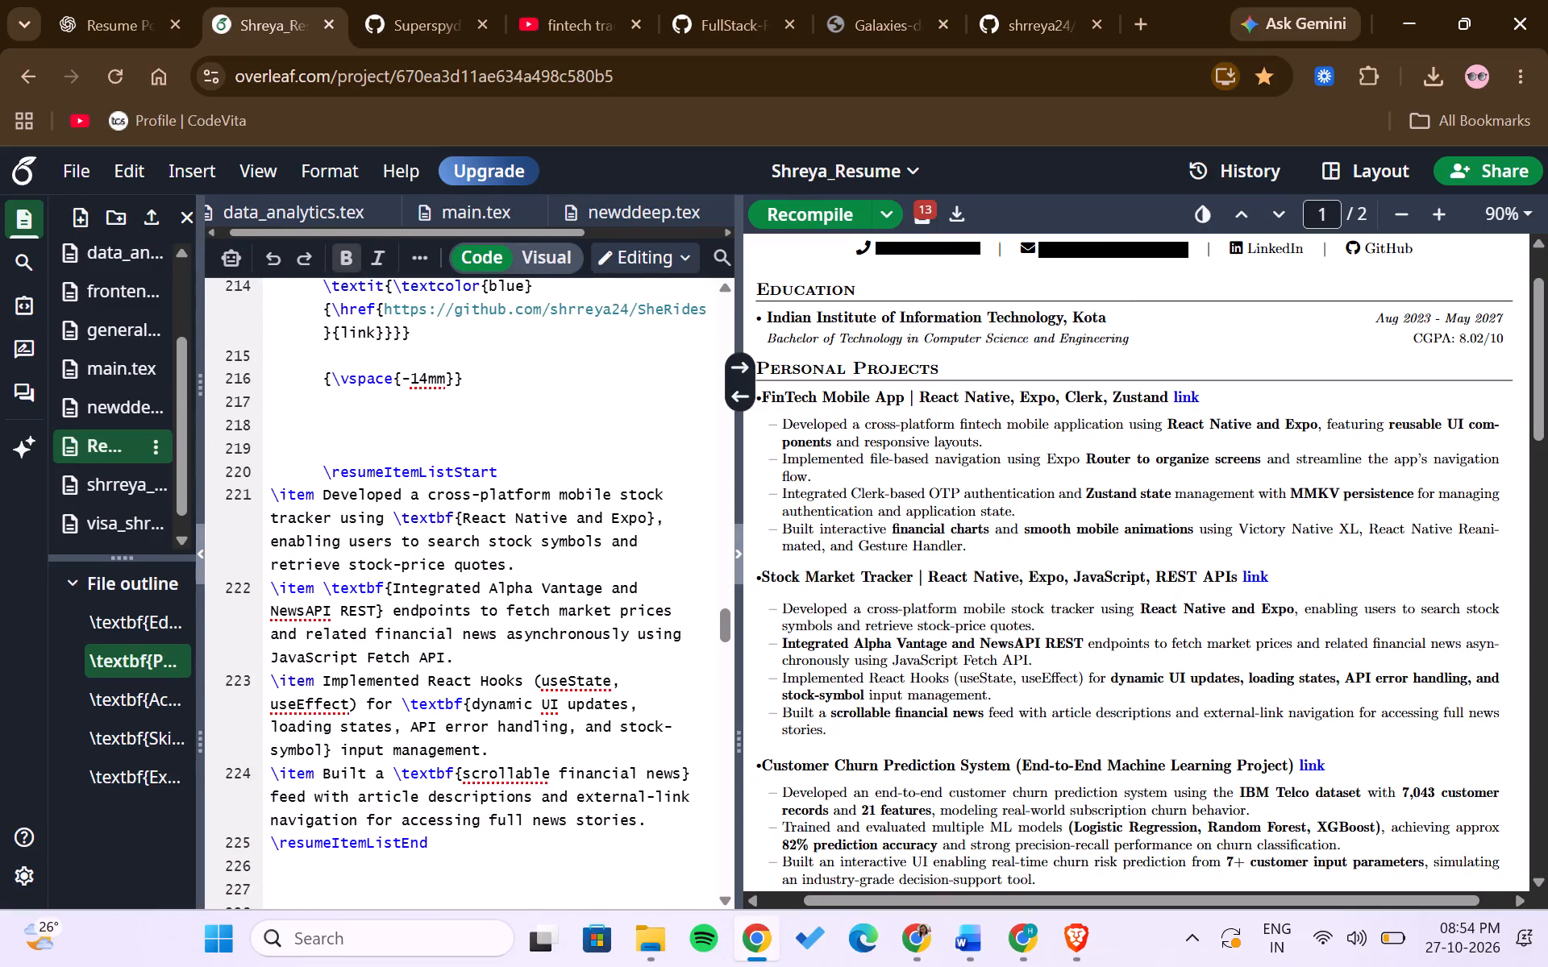
scroll(371, 543, down, 2)
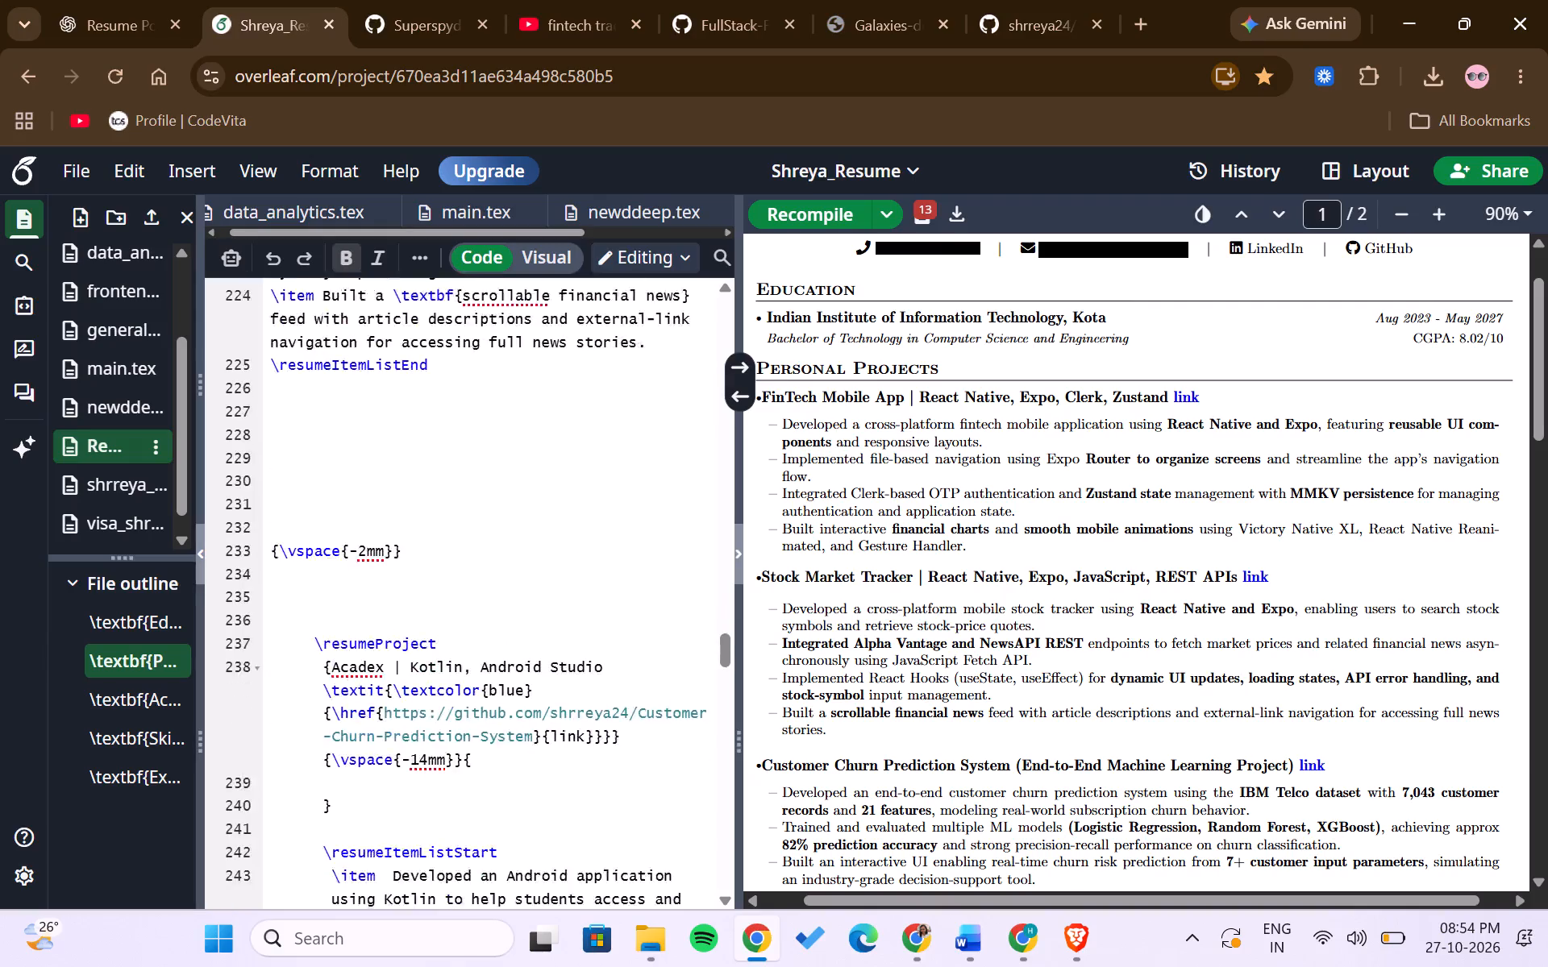
scroll(371, 543, down, 6)
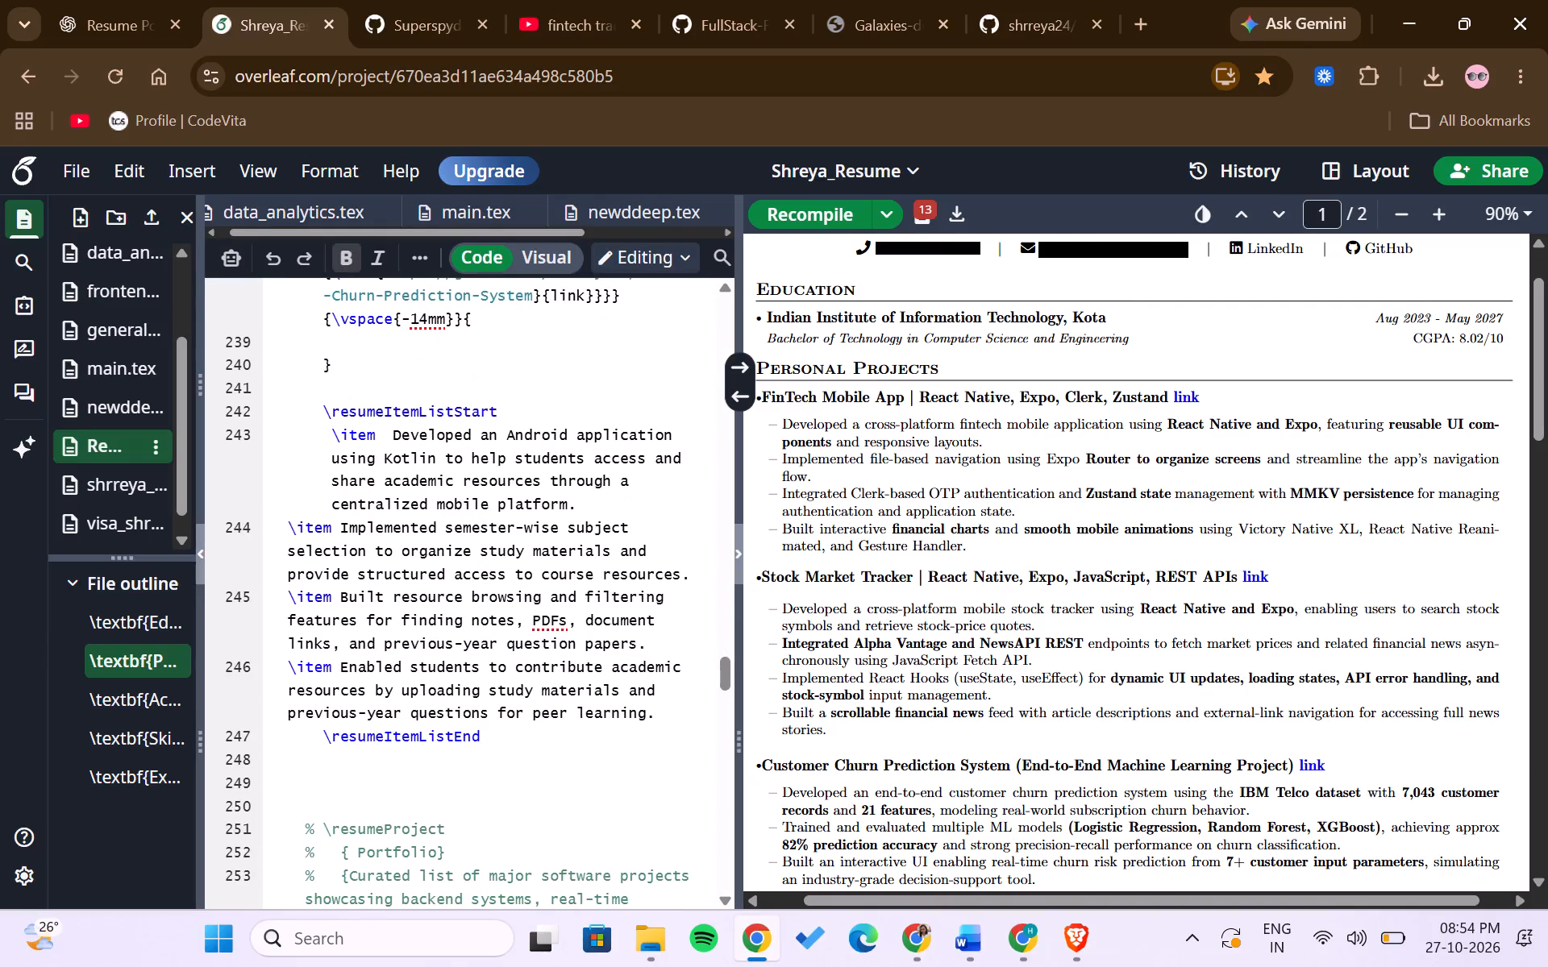
click(383, 454)
key(ctrl+v)
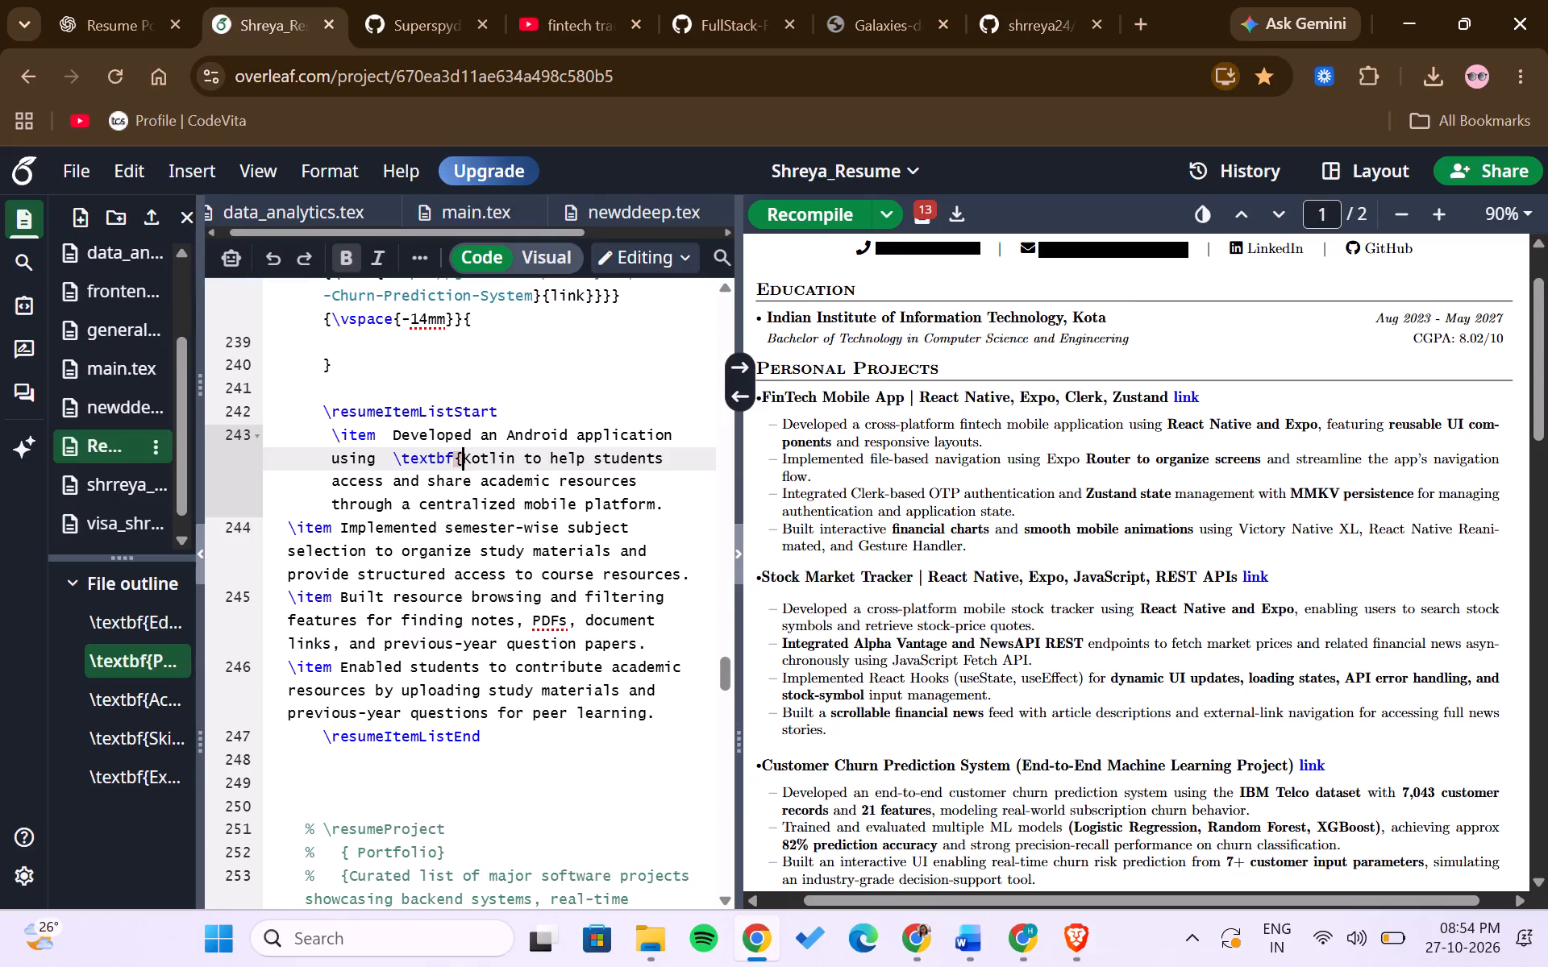
click(523, 456)
key(Left)
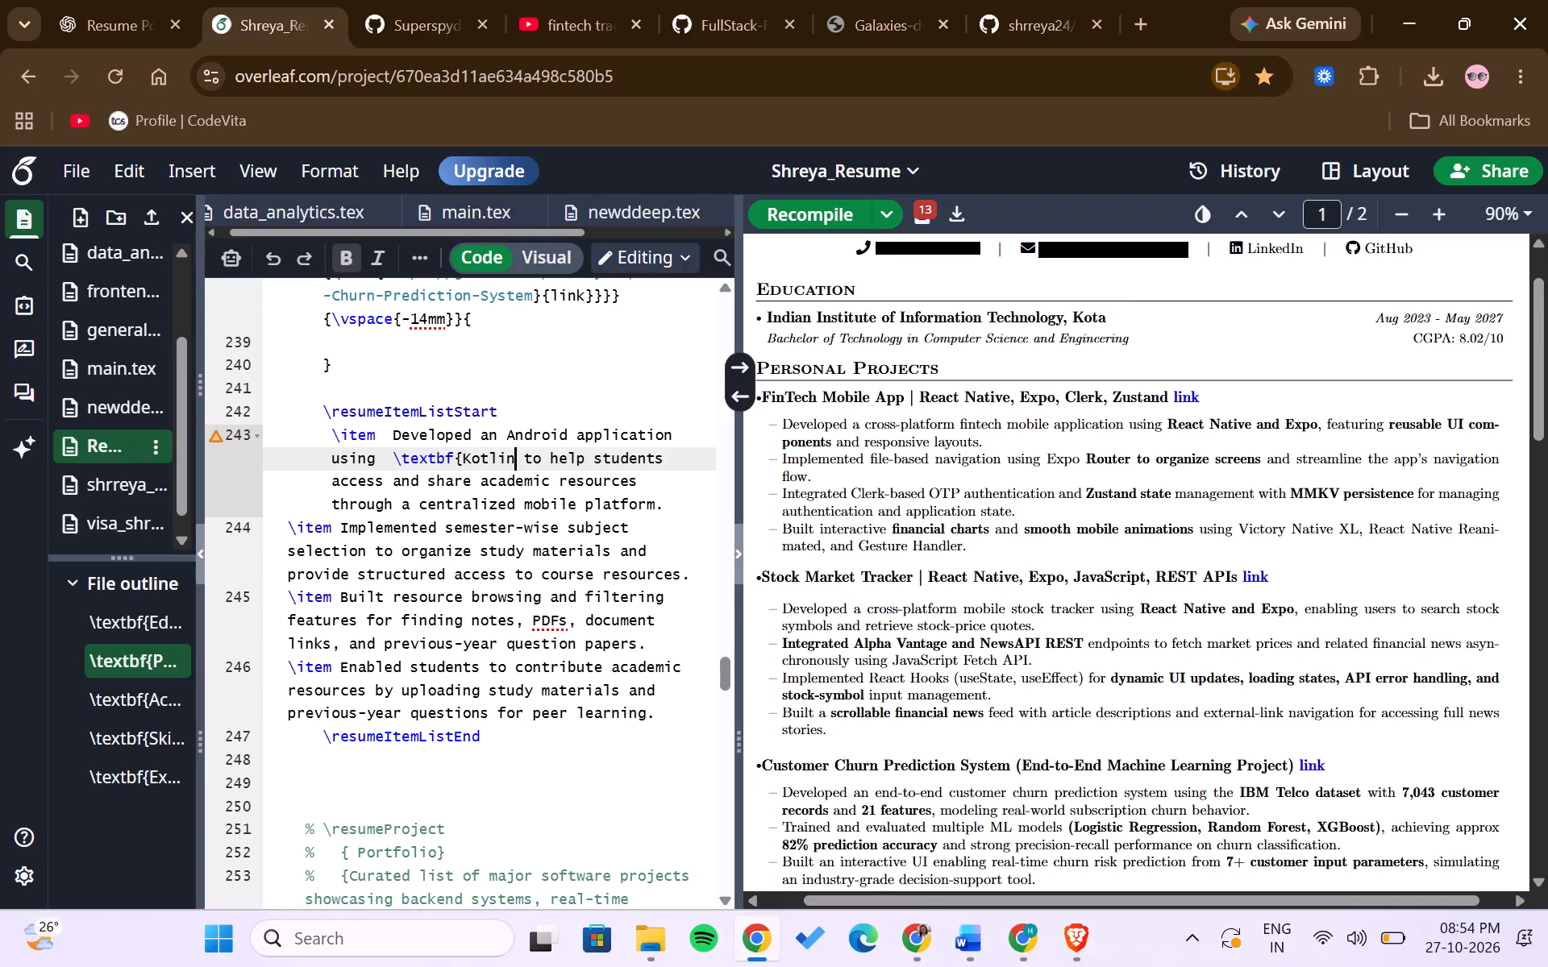
key(shift+braceright)
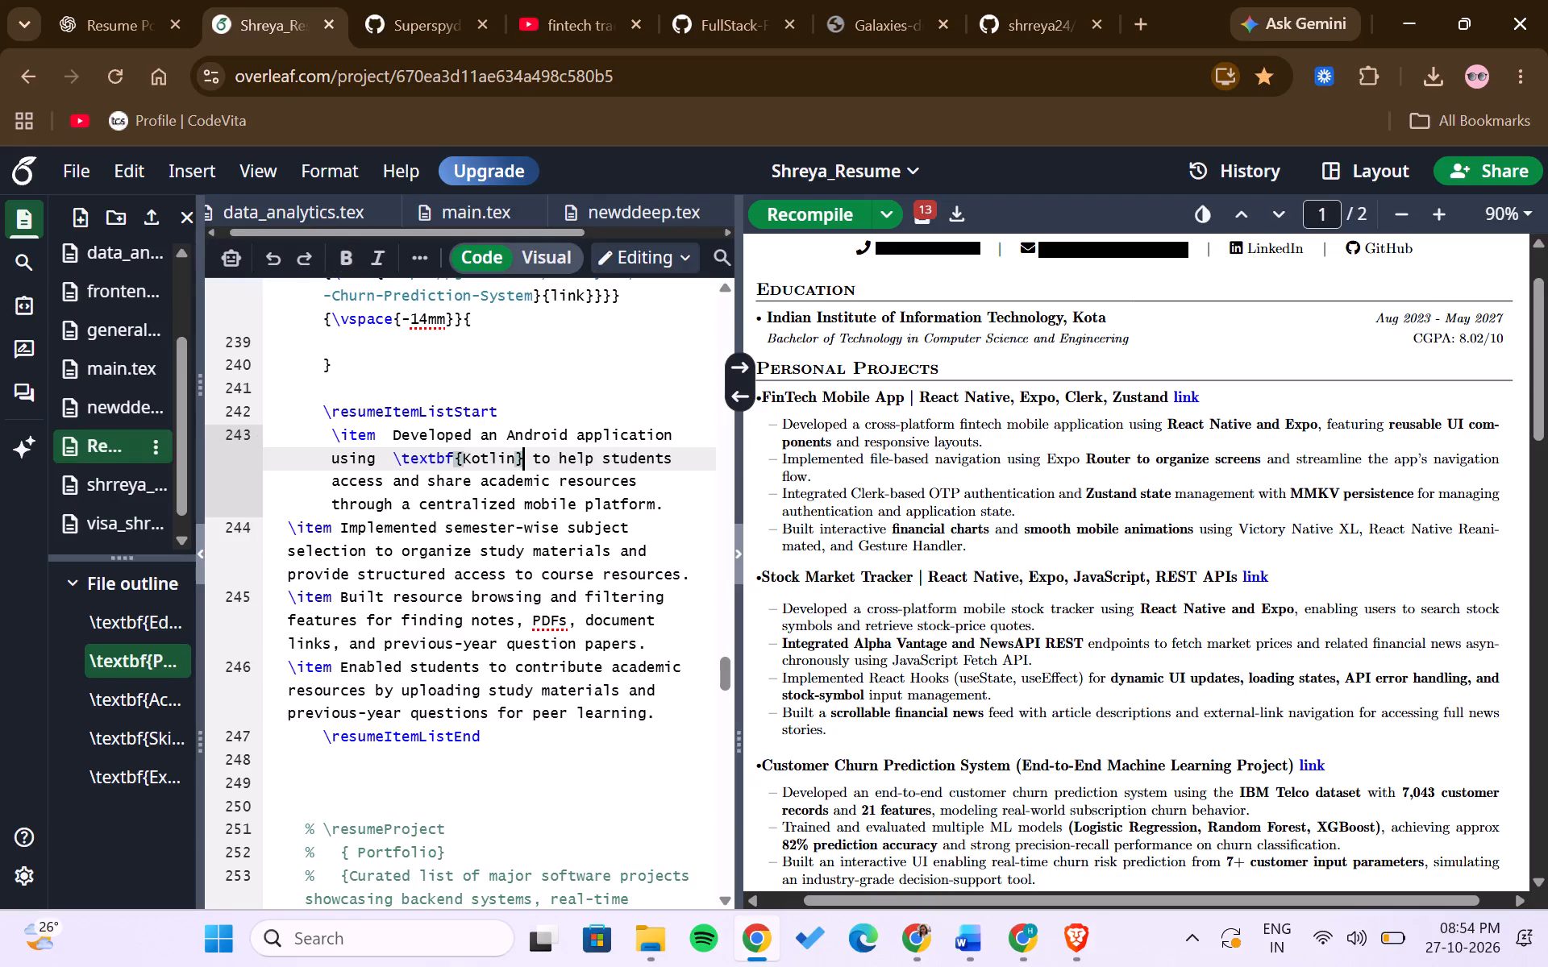
Bold "help students access and share academic resources" in the first Acadex bullet with \textbf.
click(550, 452)
key(Right)
key(ctrl+v)
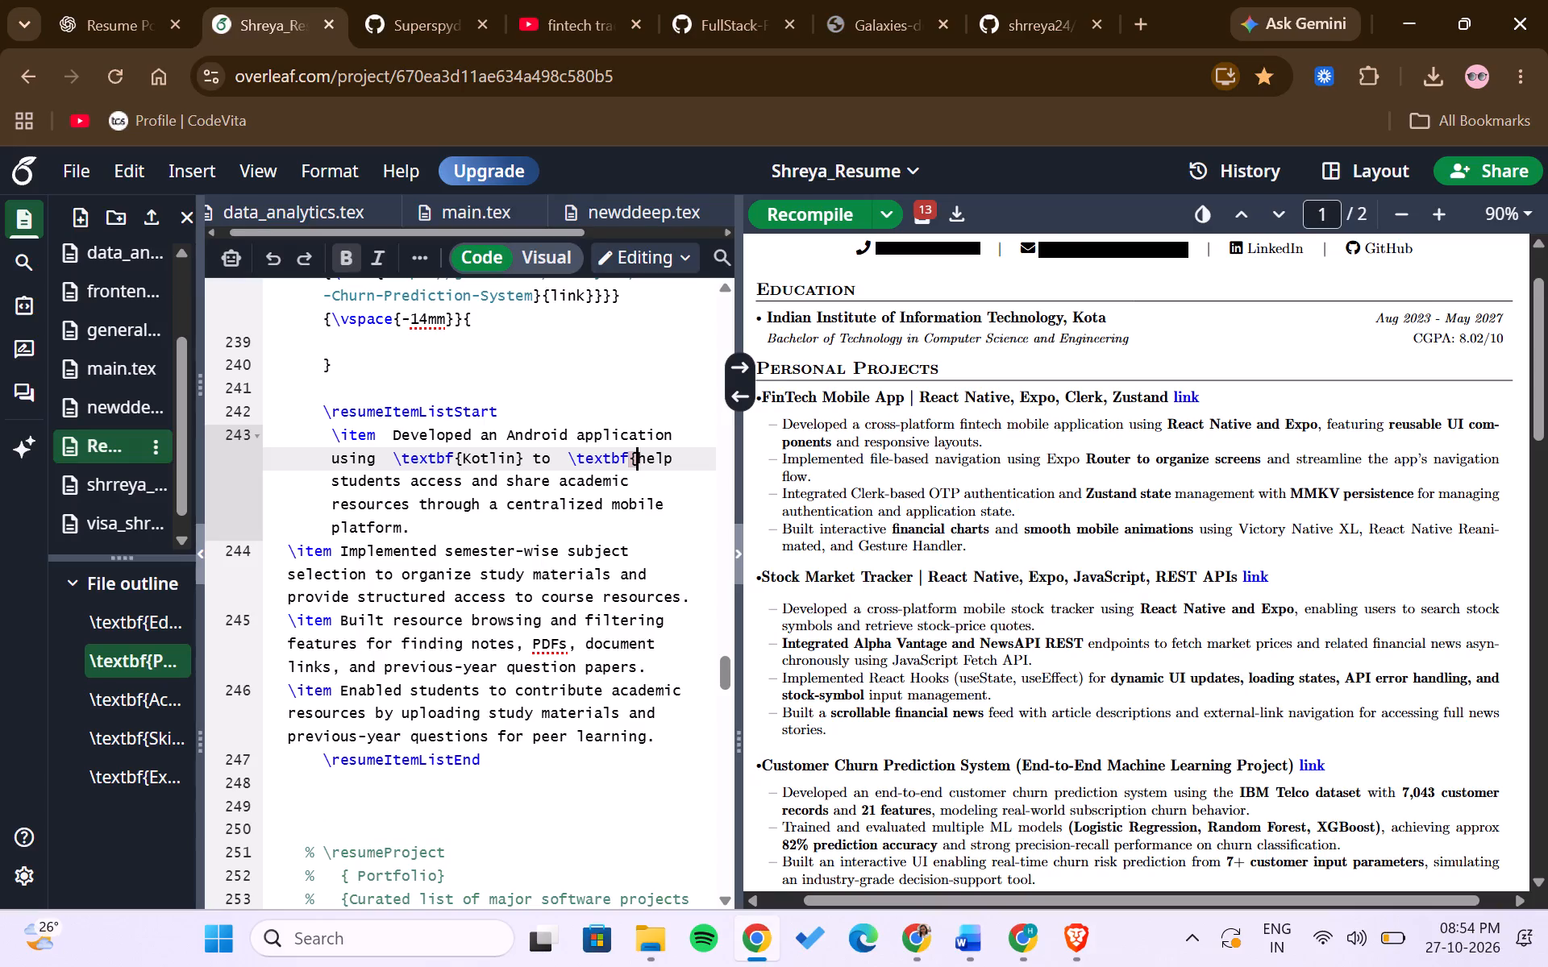
click(410, 495)
key(shift+braceright)
Bold "semester-wise subject selection" in the second Acadex bullet with \textbf.
scroll(410, 495, down, 1)
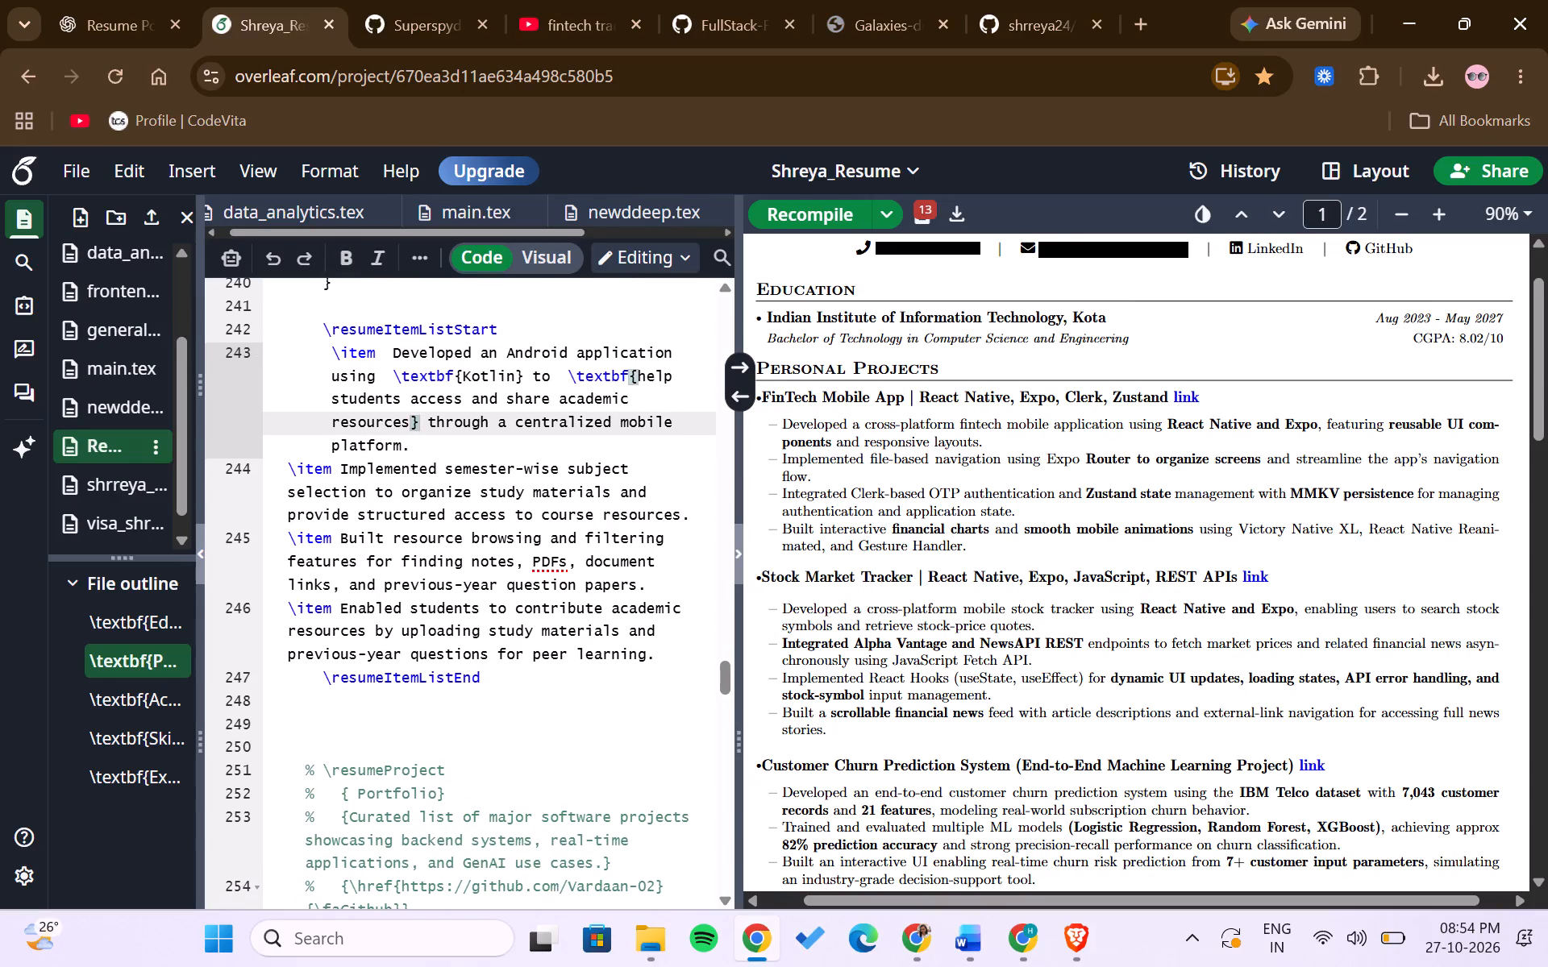
click(442, 460)
key(ctrl+v)
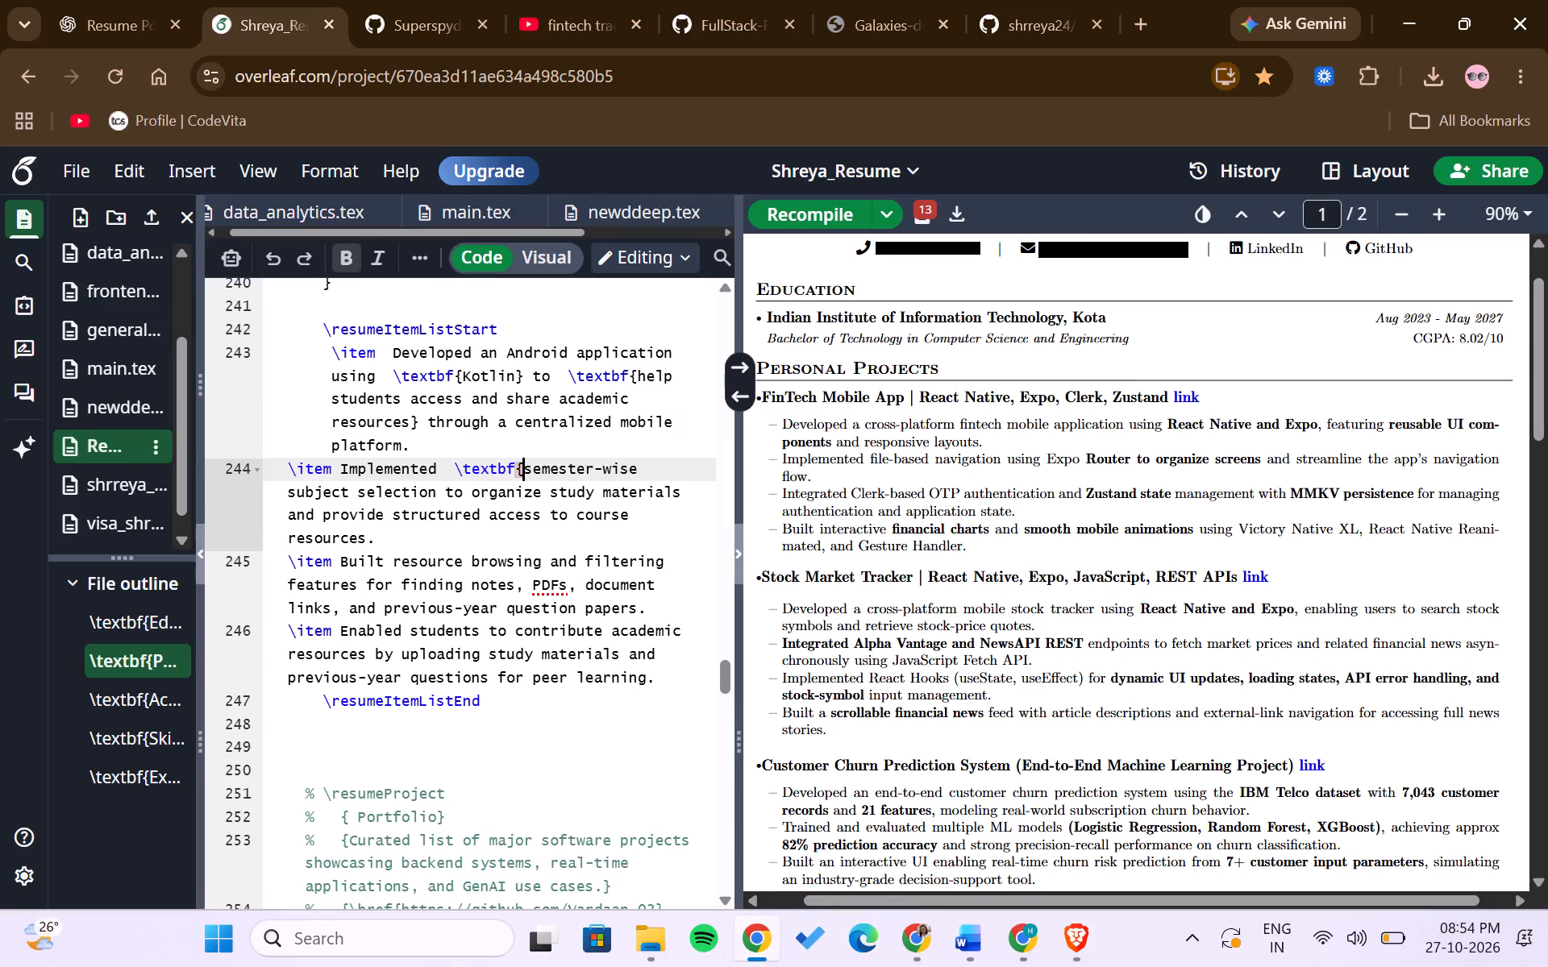
click(436, 491)
key(shift+braceright)
Bold "resource browsing and filtering features" in the third Acadex bullet with \textbf.
scroll(436, 491, down, 1)
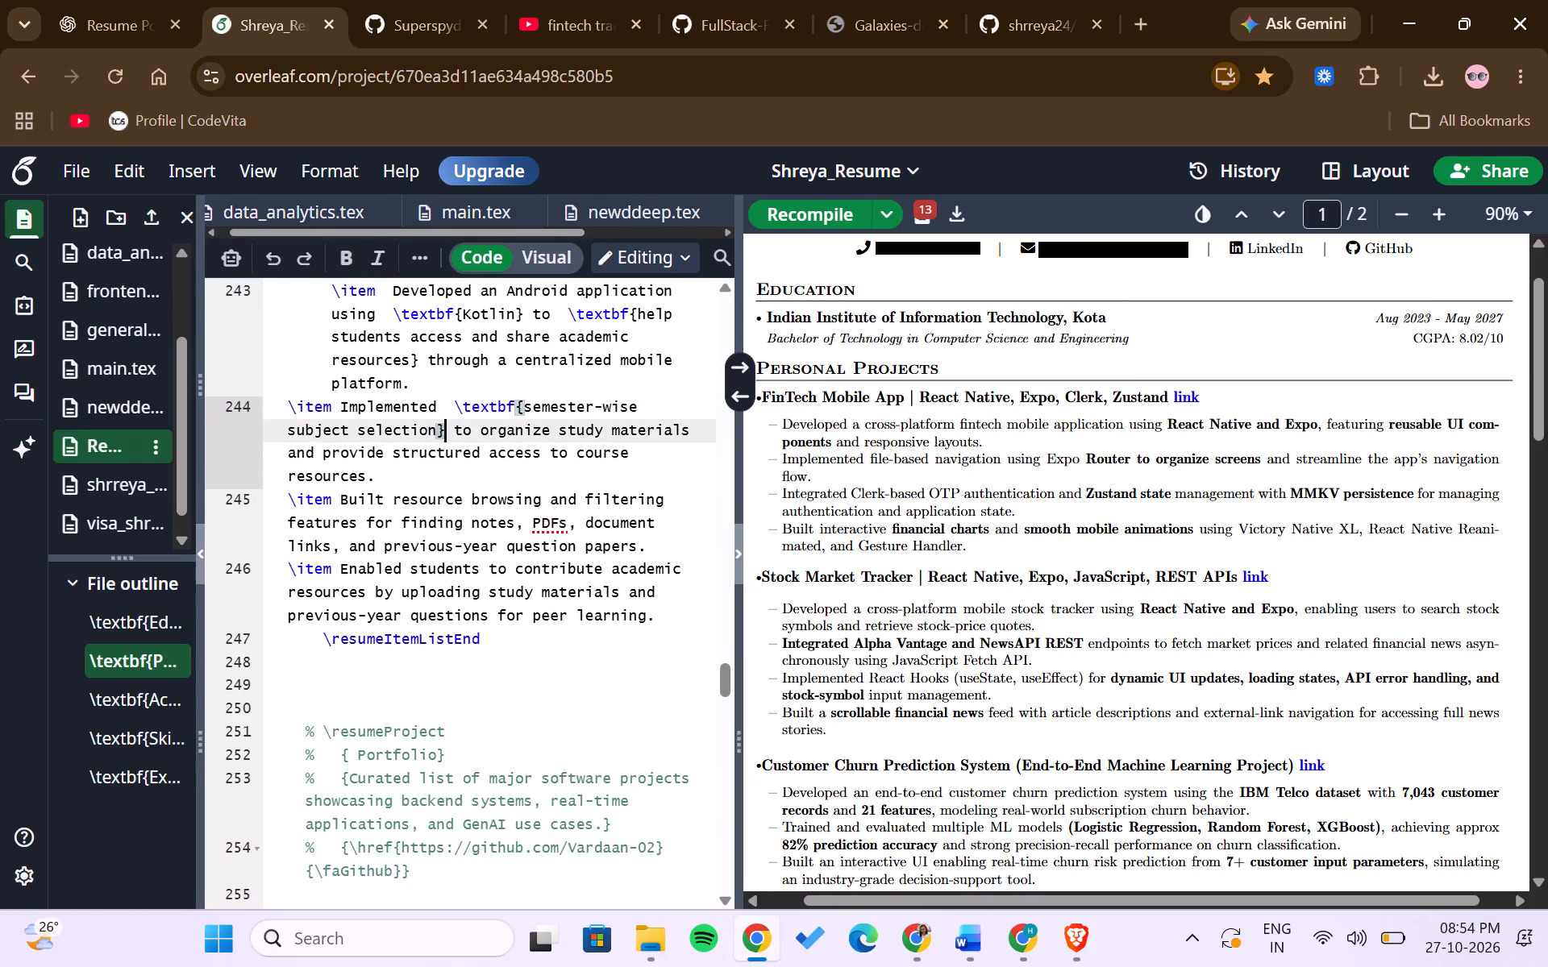
click(389, 498)
key(ctrl+v)
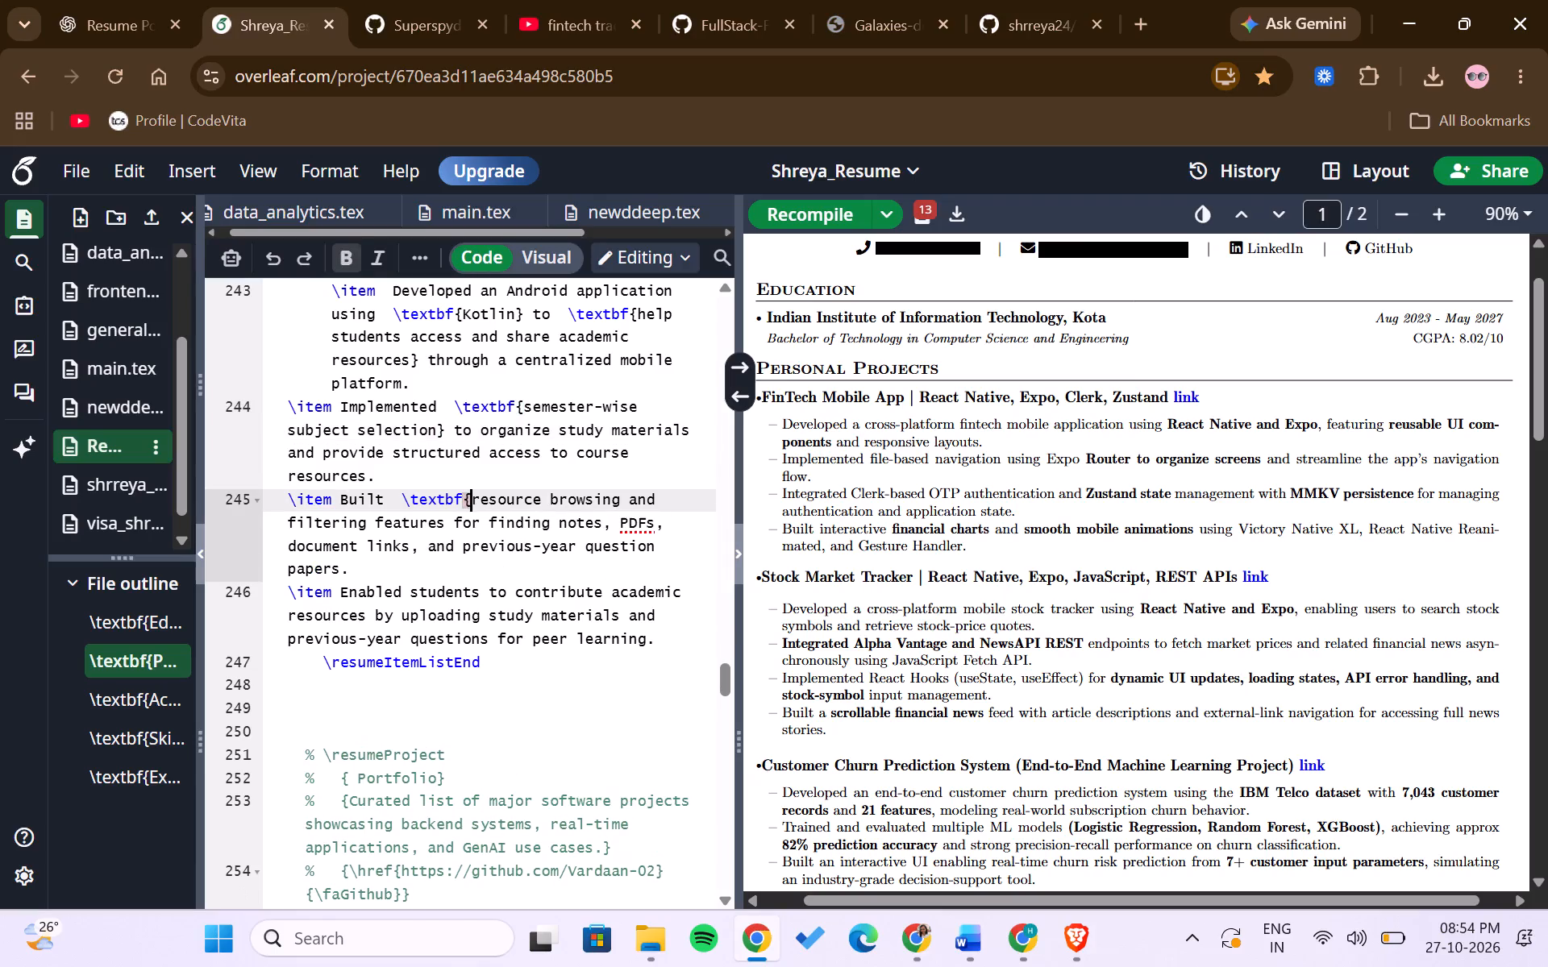
click(442, 523)
key(shift+braceright)
Bold "students to contribute academic resources" in the fourth Acadex bullet with \textbf.
scroll(442, 523, down, 1)
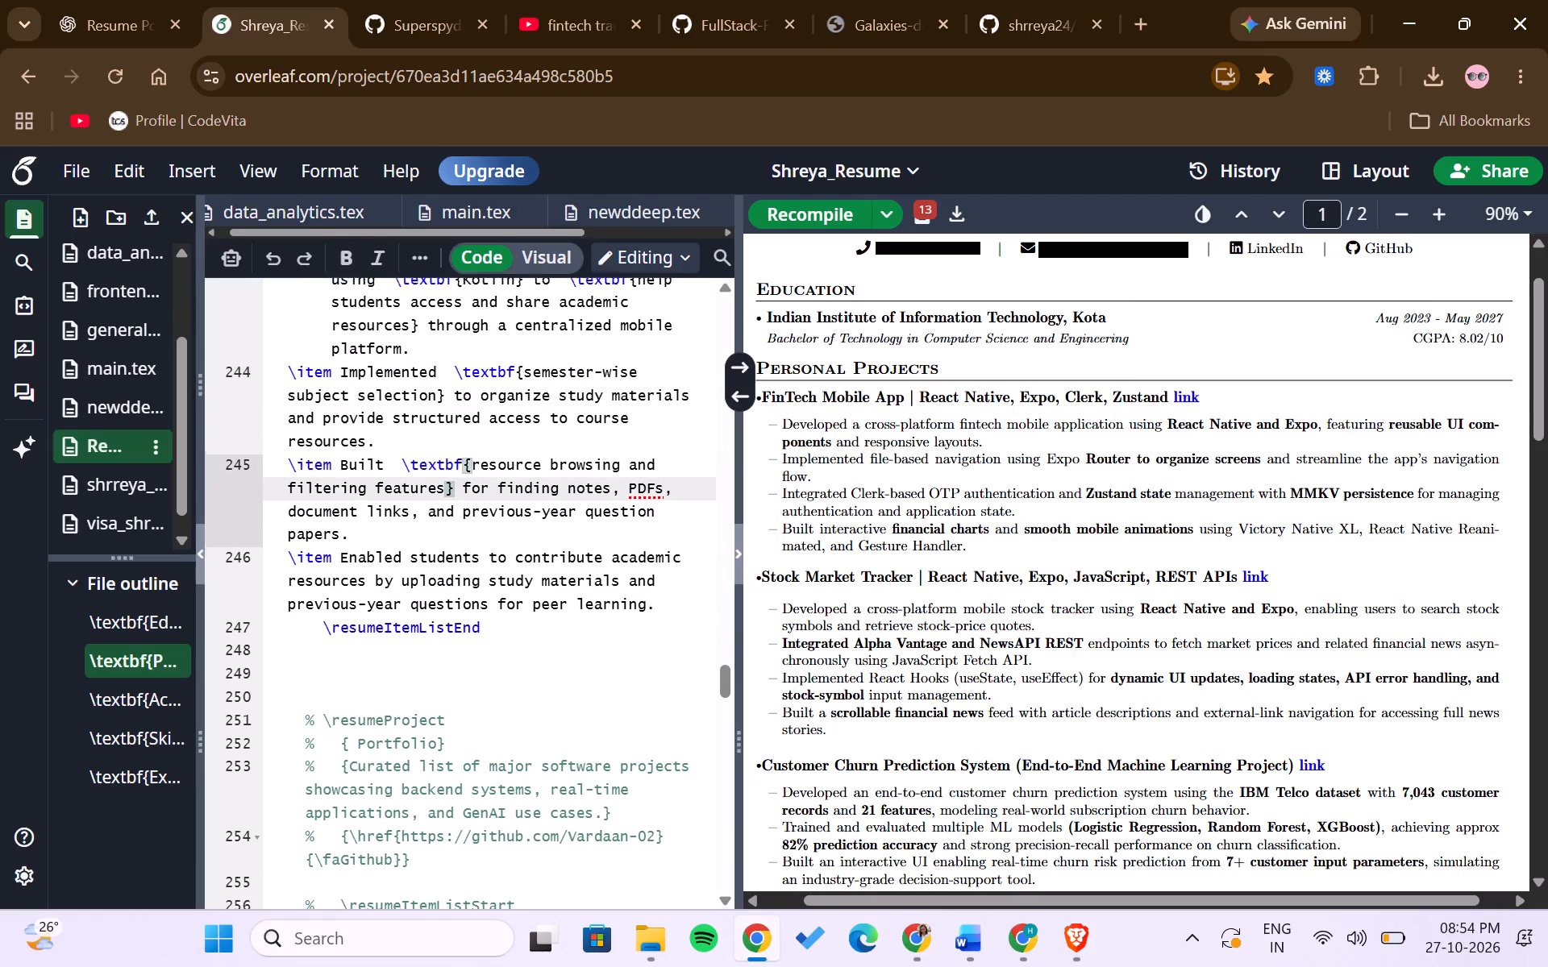
scroll(442, 523, down, 1)
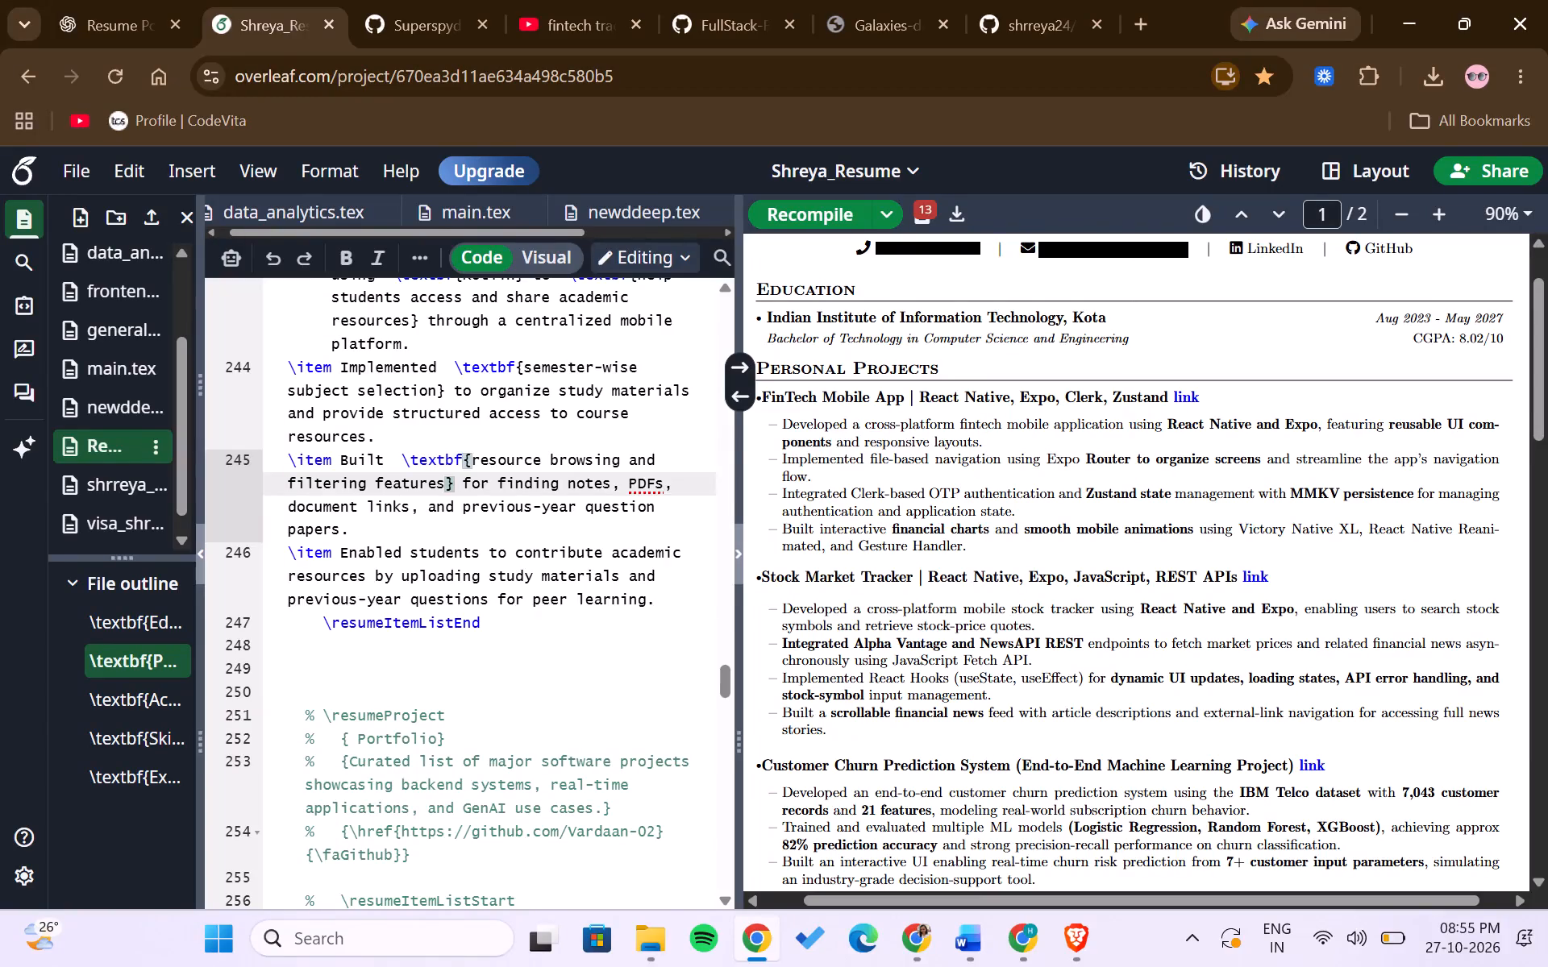
click(512, 551)
click(411, 548)
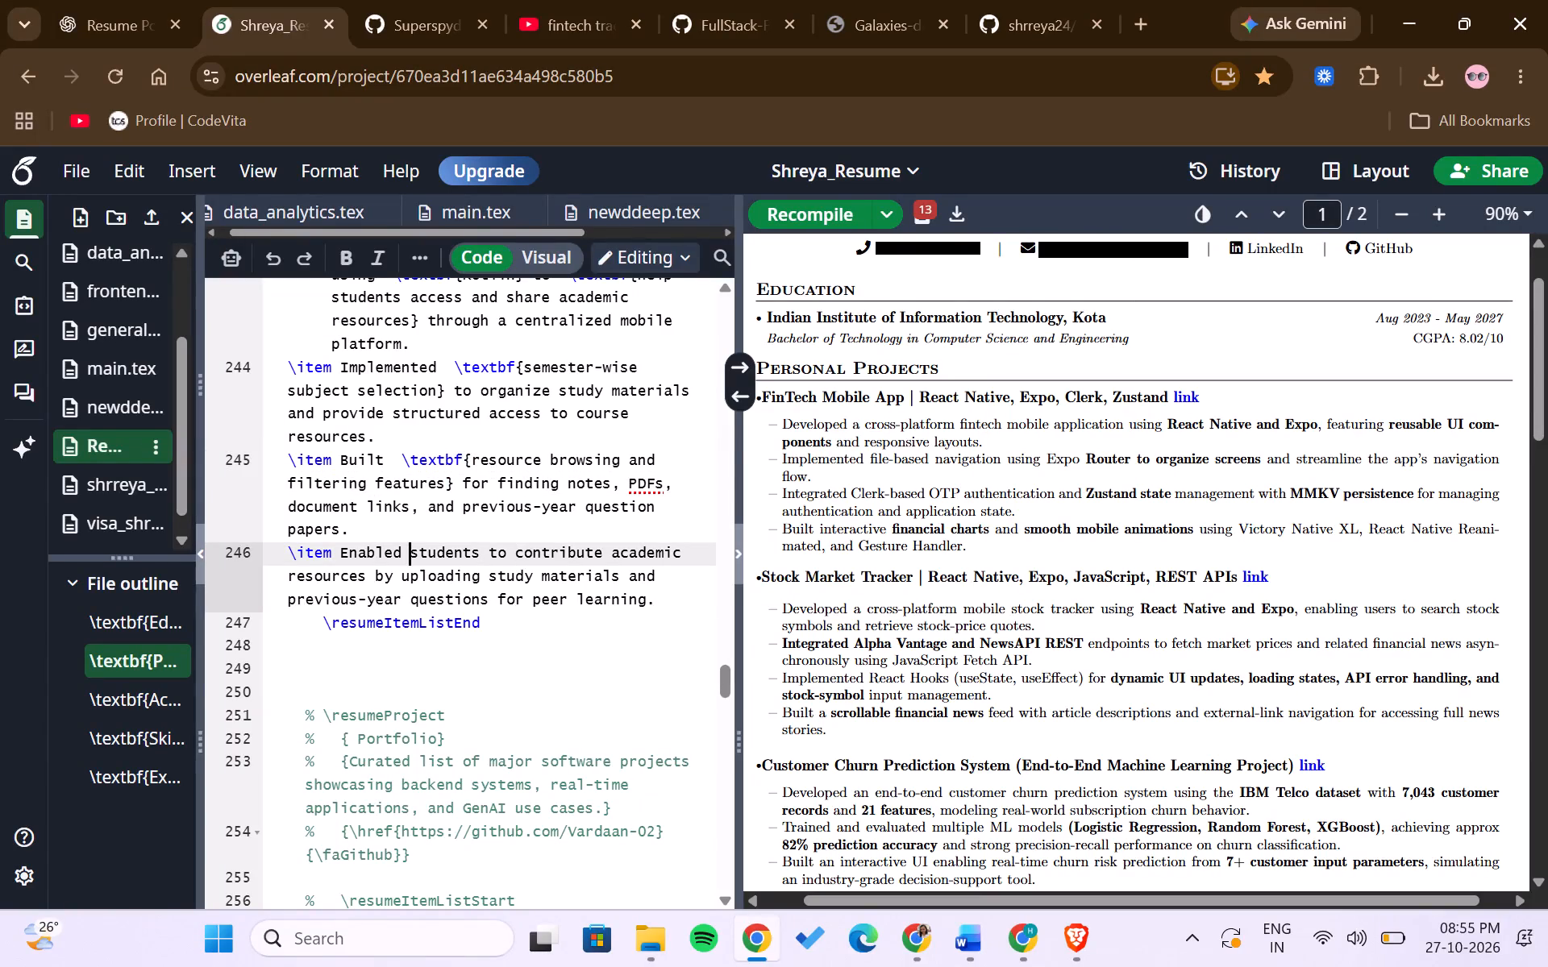
key(ctrl+v)
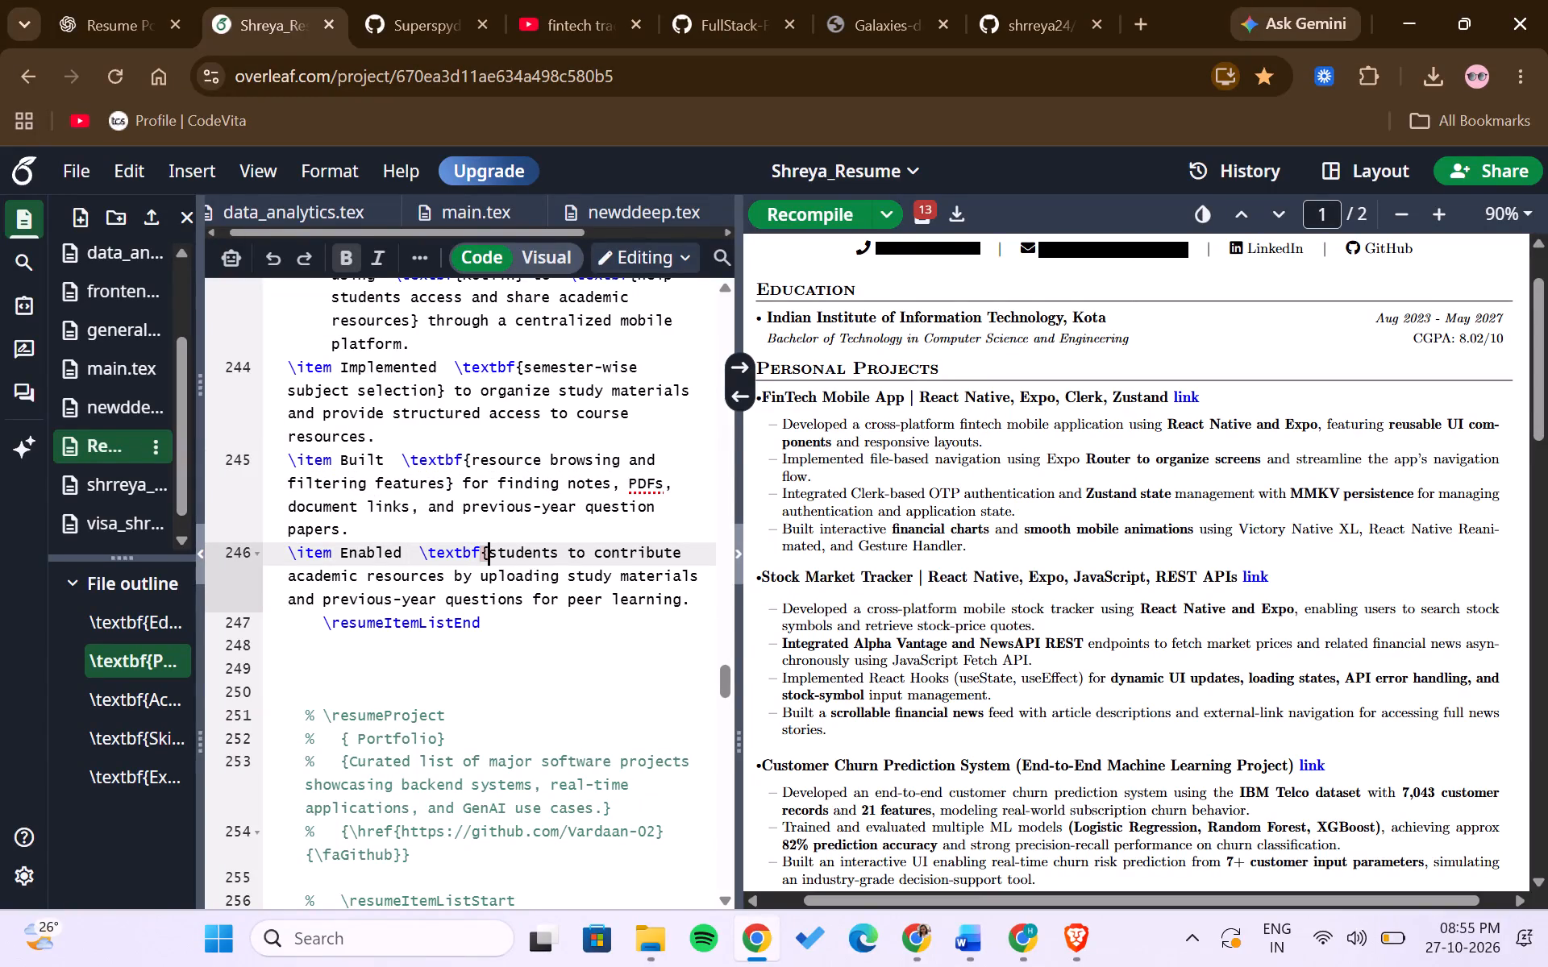
click(443, 575)
key(shift+braceright)
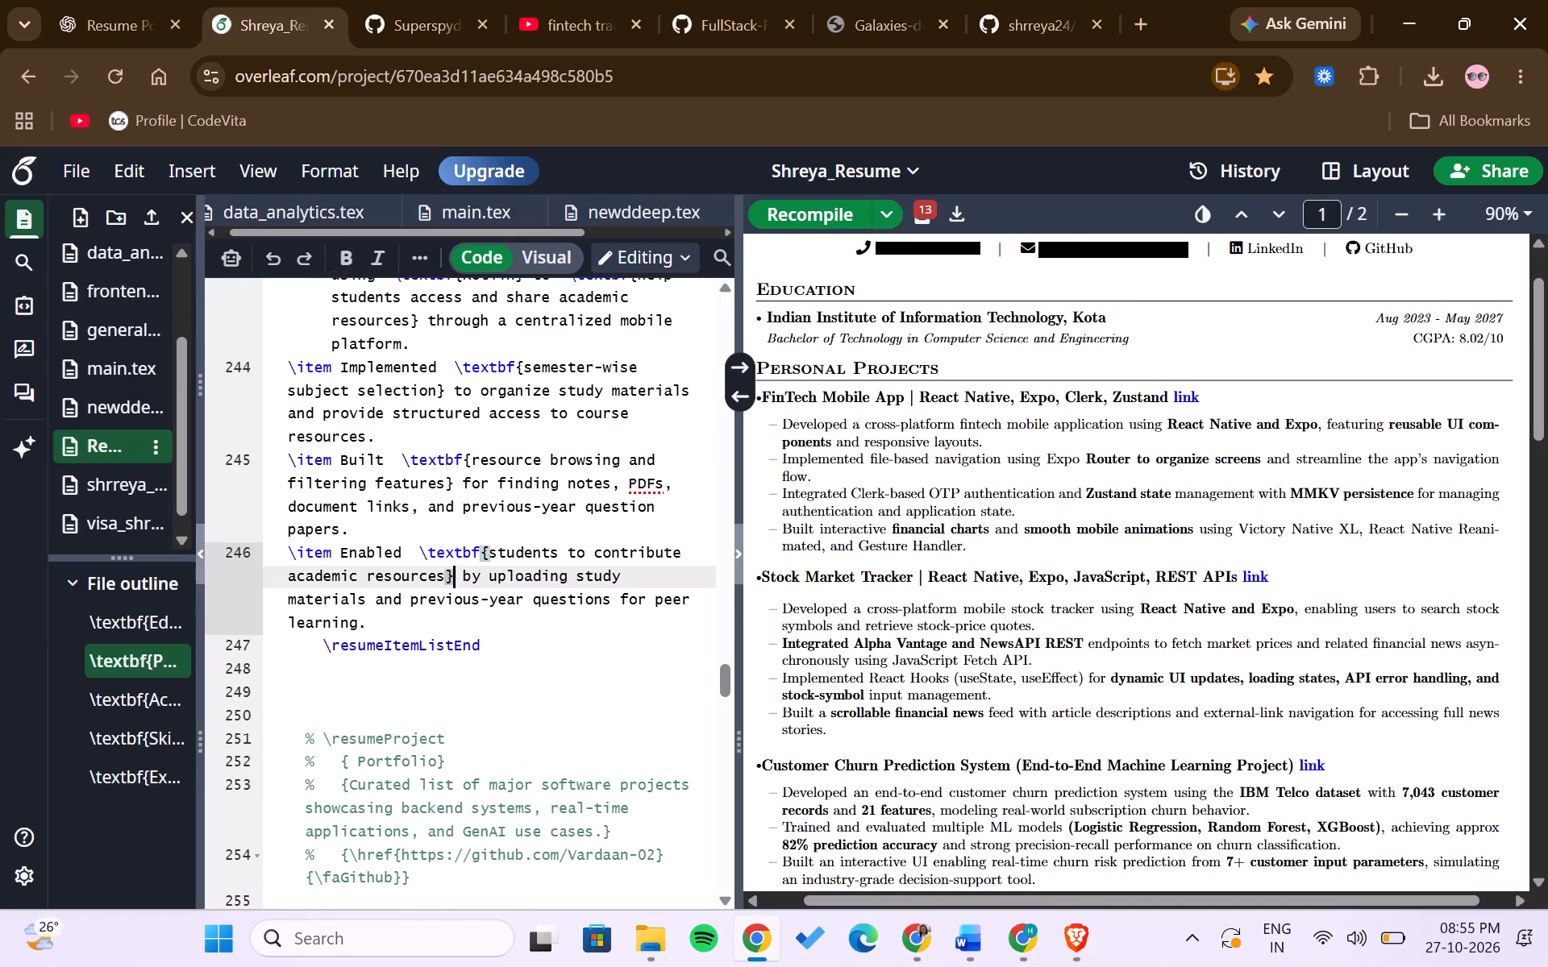
Recompile the resume and check the Acadex project section in the PDF preview.
scroll(443, 575, down, 1)
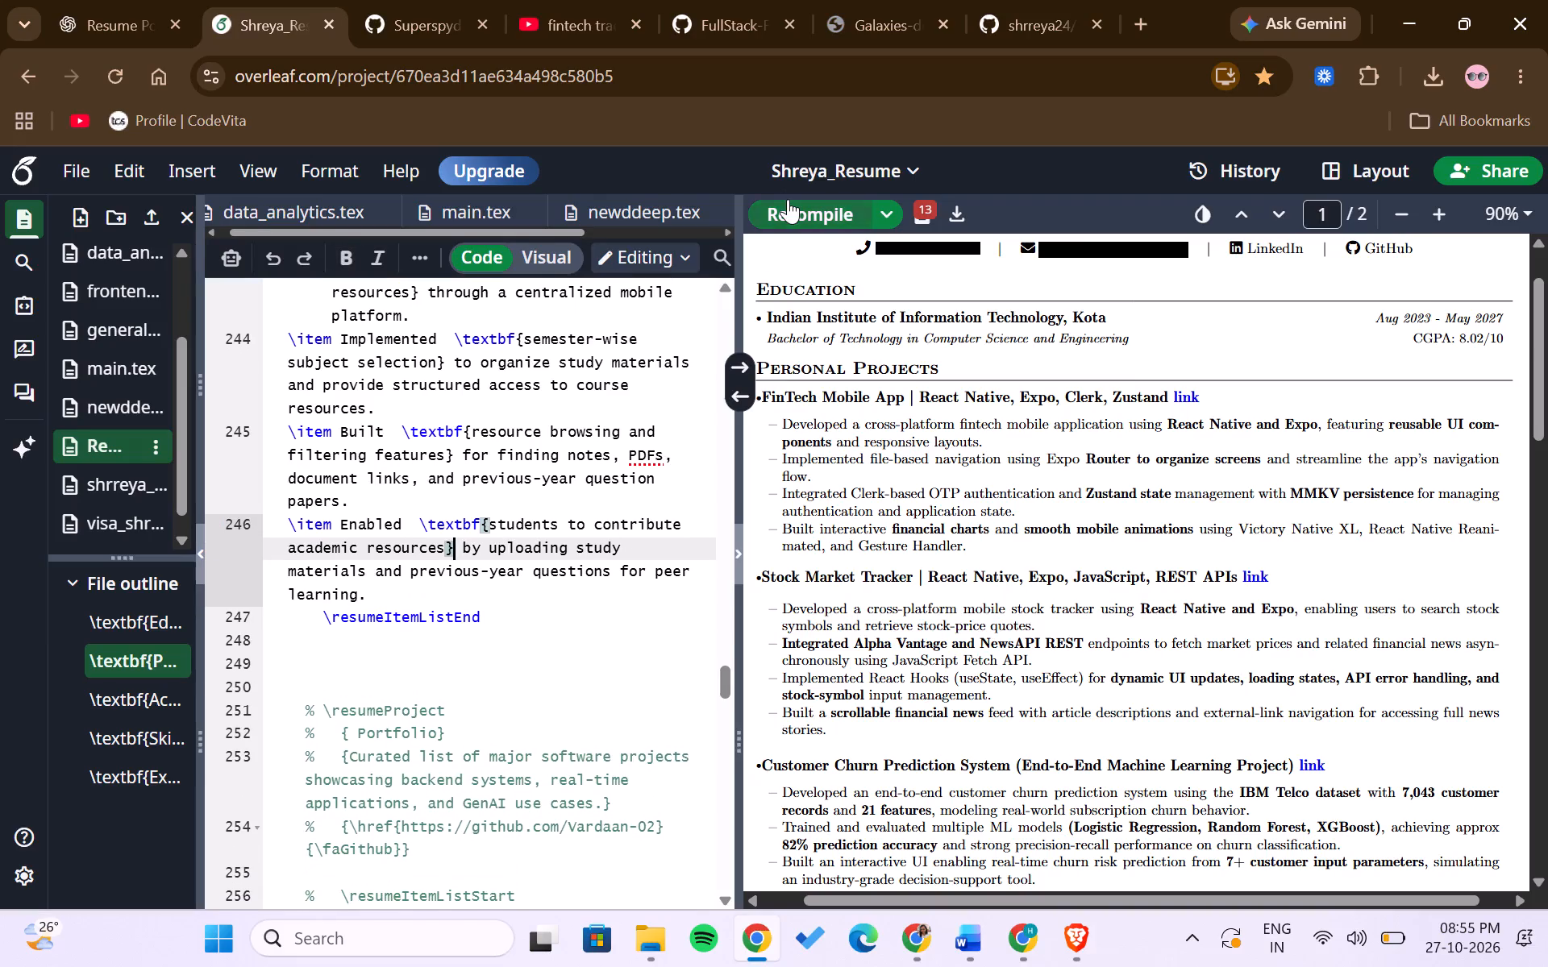
click(788, 199)
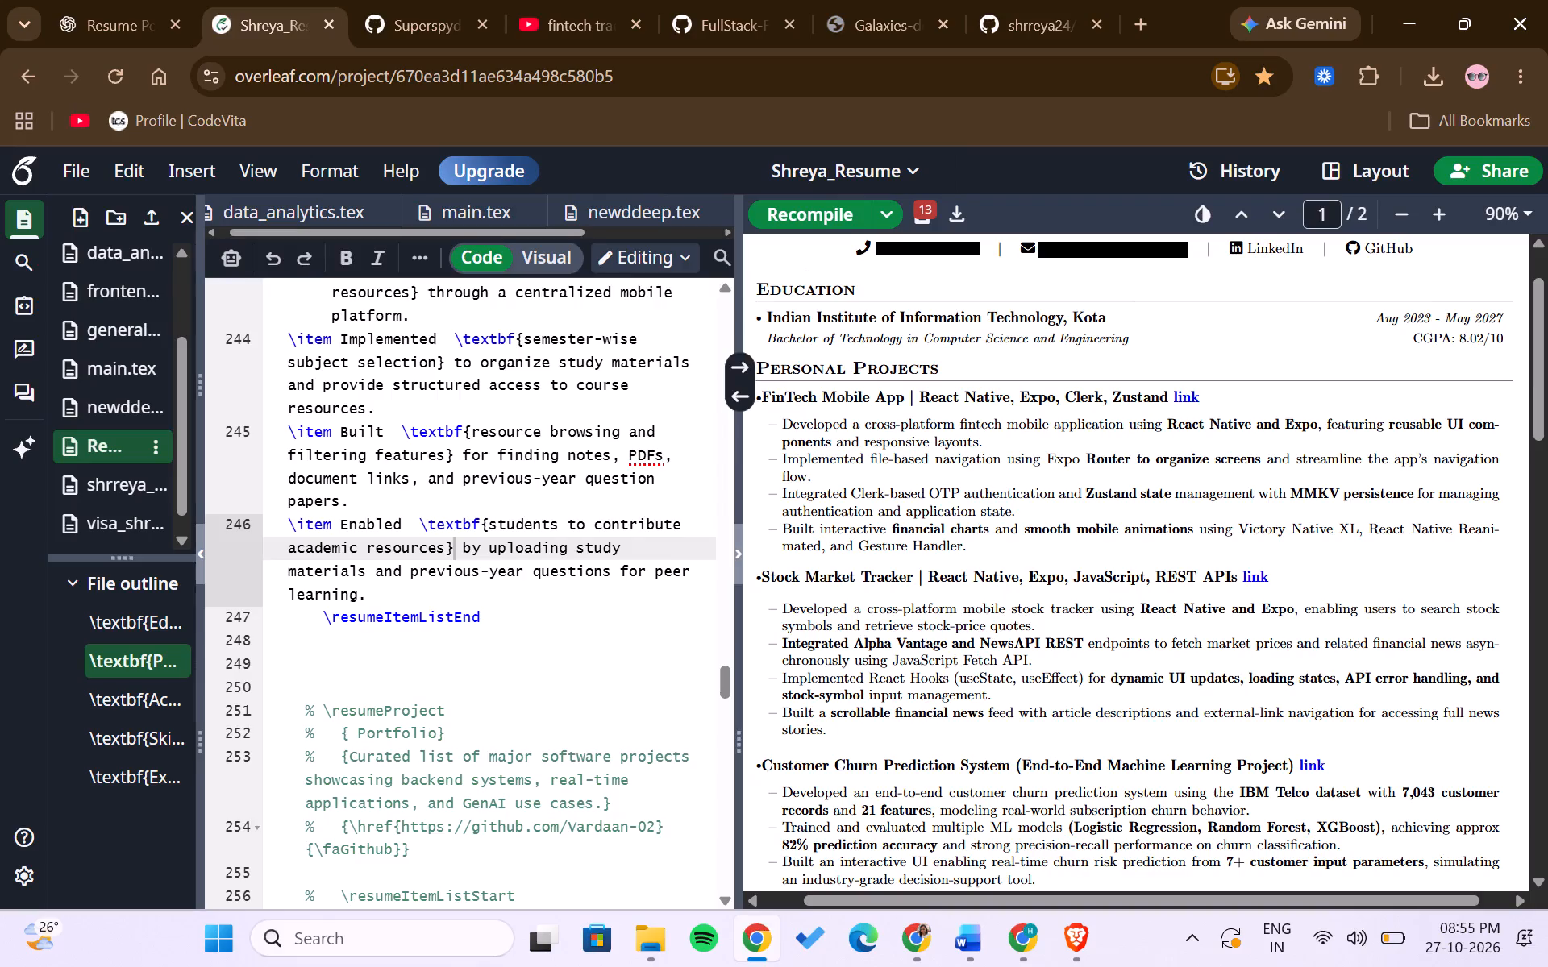
scroll(877, 643, down, 1)
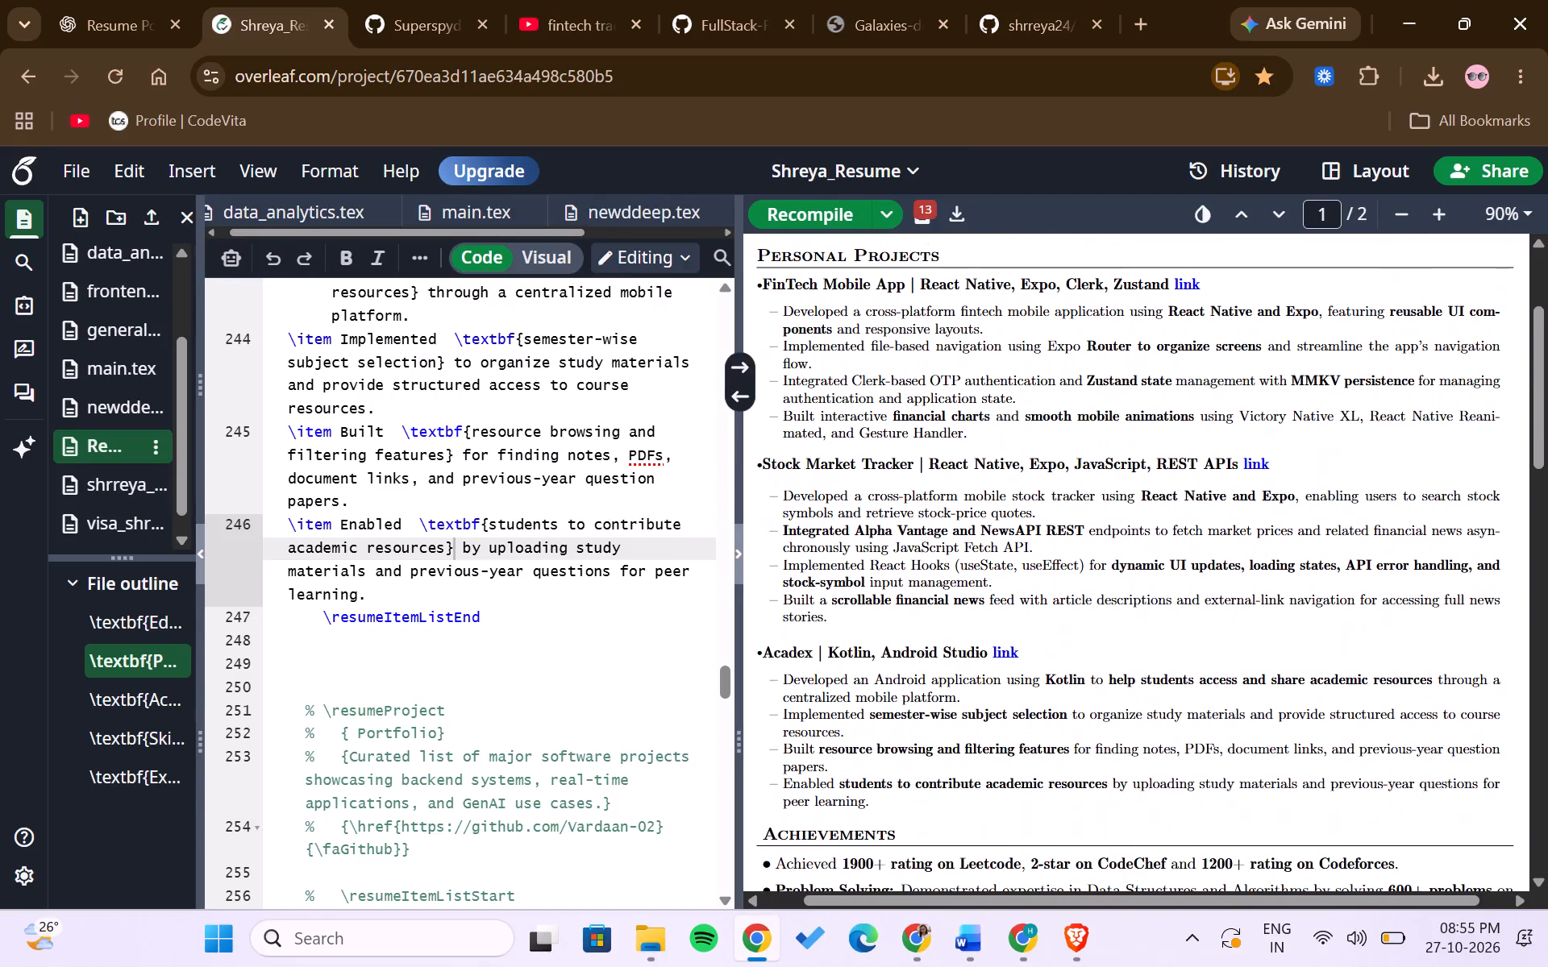
scroll(877, 643, down, 1)
Replace the Customer-Churn-Prediction-System URL in the Acadex heading's \href with the acadex GitHub repository URL copied from its page.
click(524, 0)
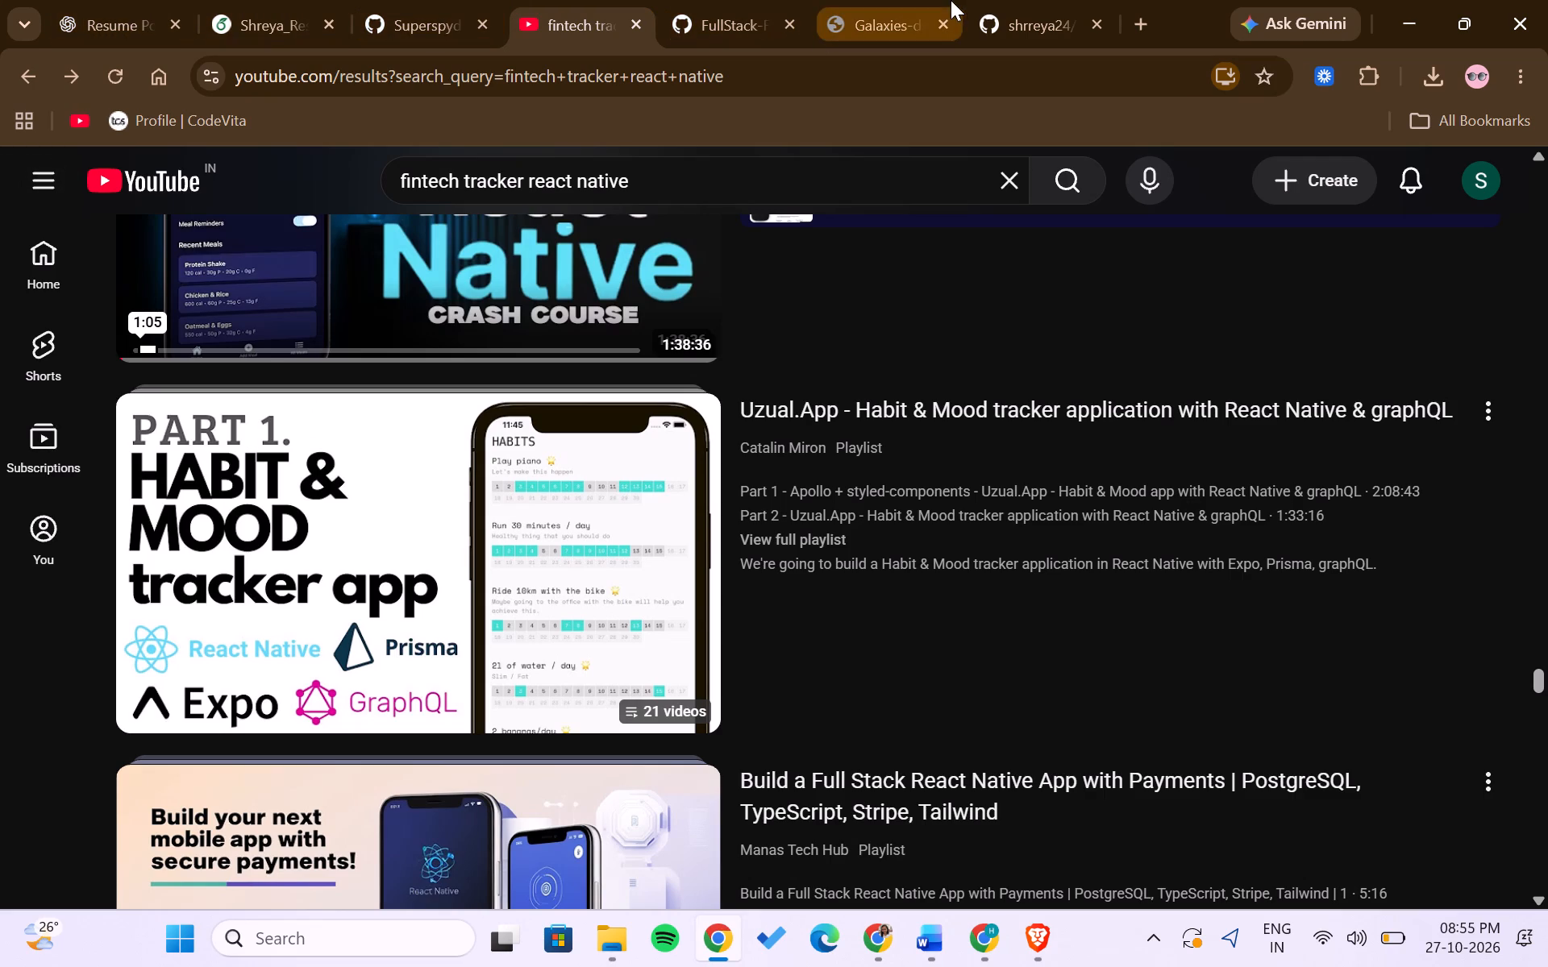
click(998, 0)
key(ctrl+a)
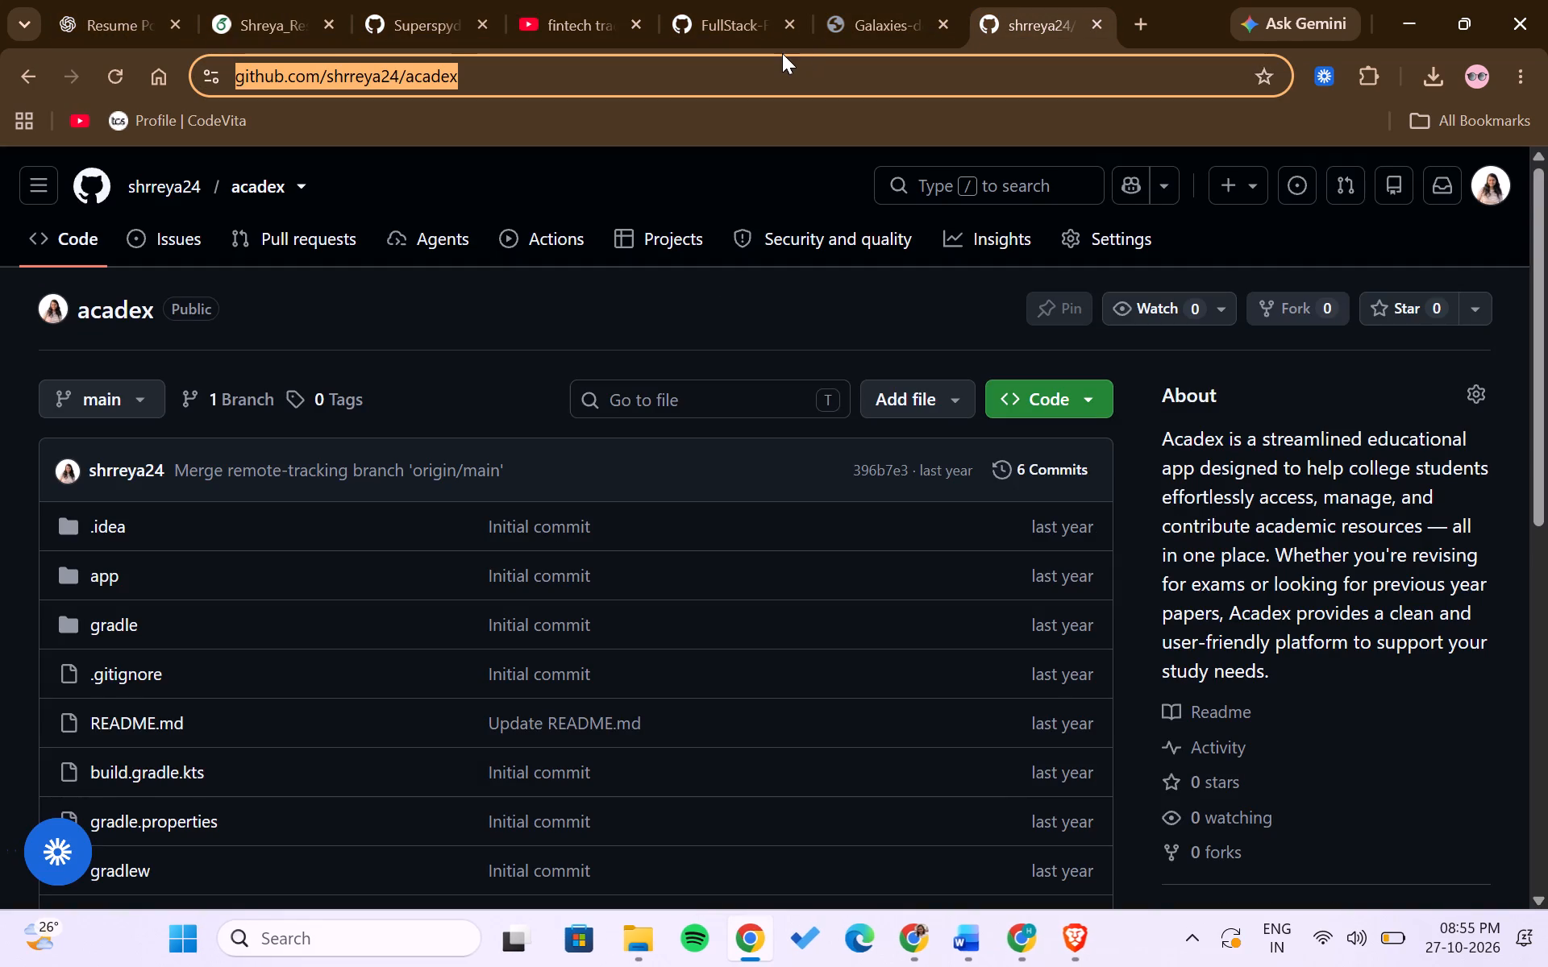
key(ctrl+c)
click(272, 0)
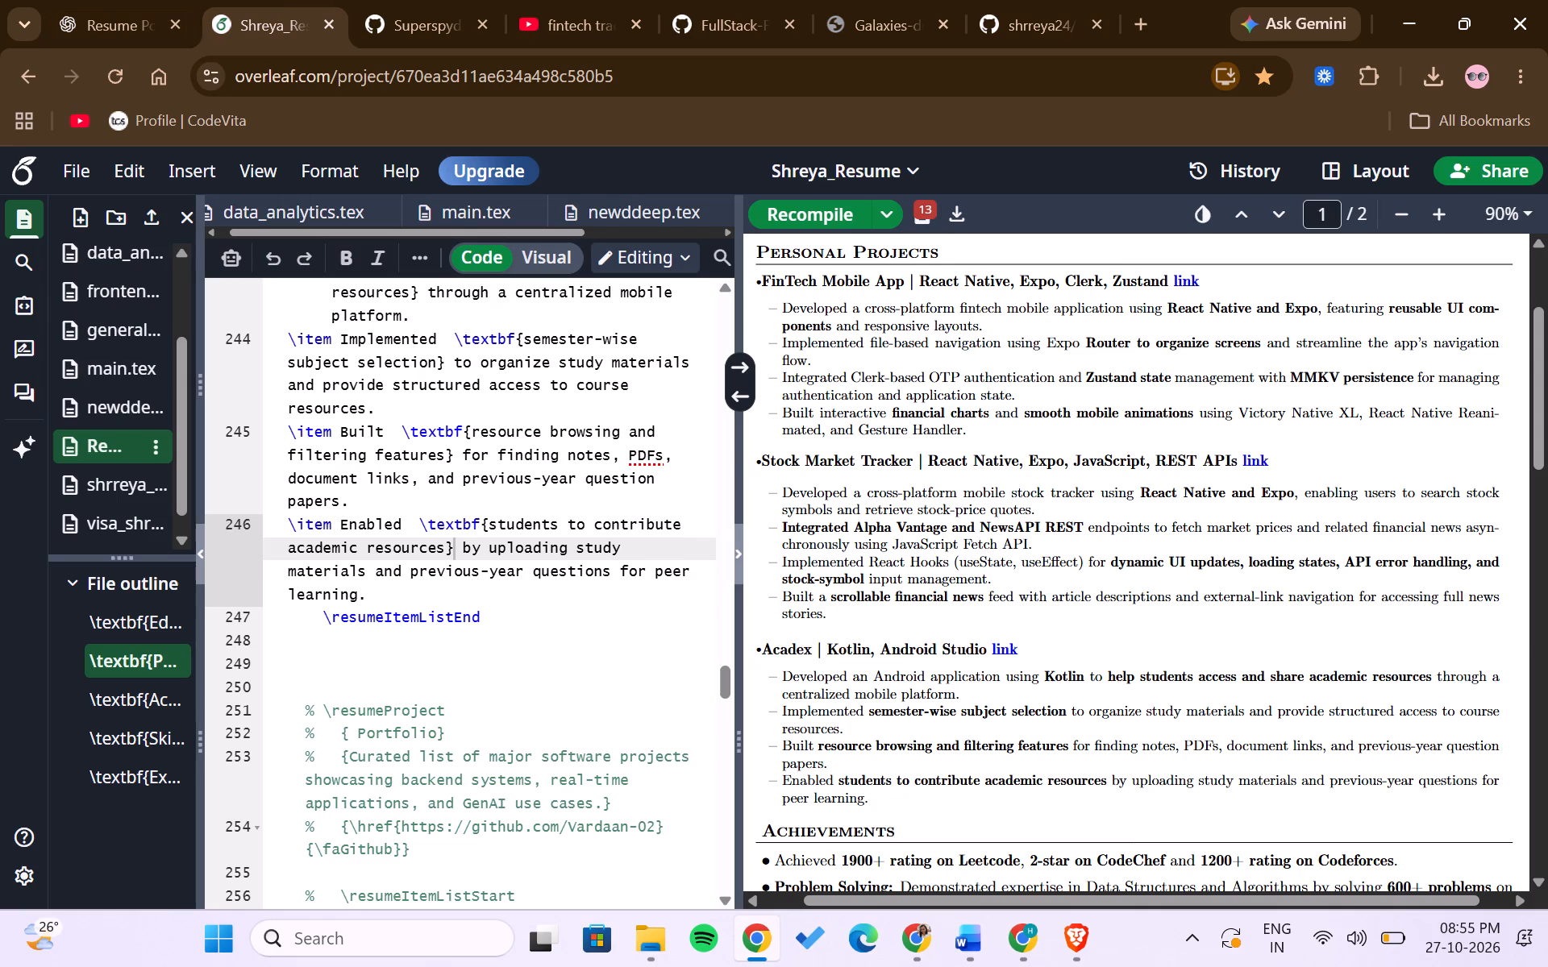
scroll(513, 594, up, 5)
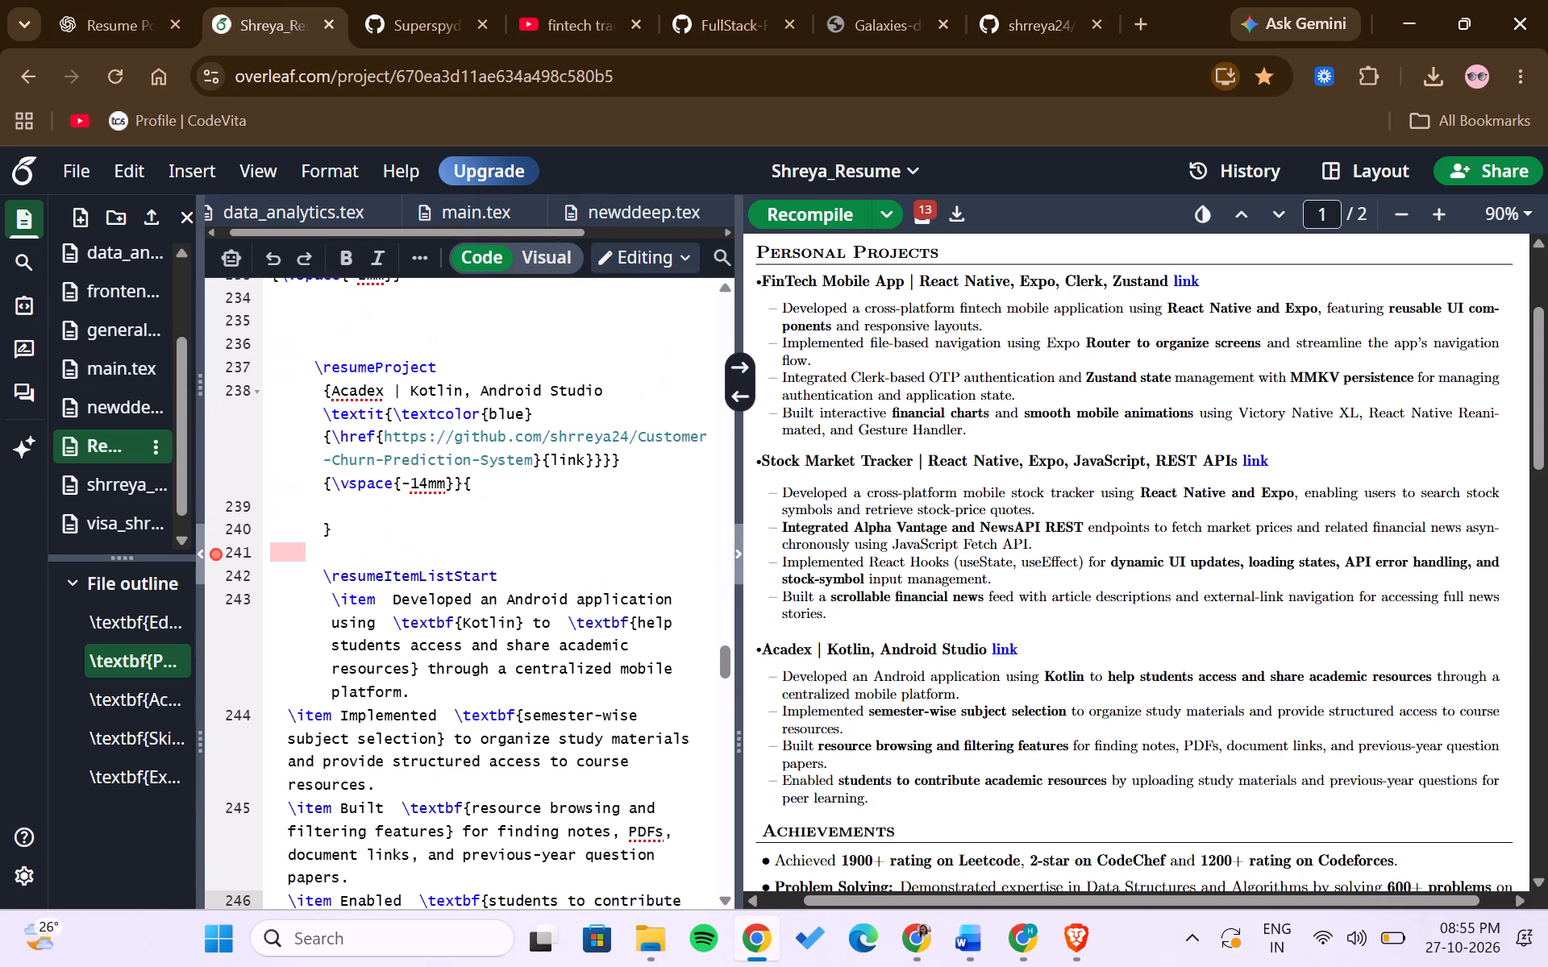
scroll(513, 594, up, 1)
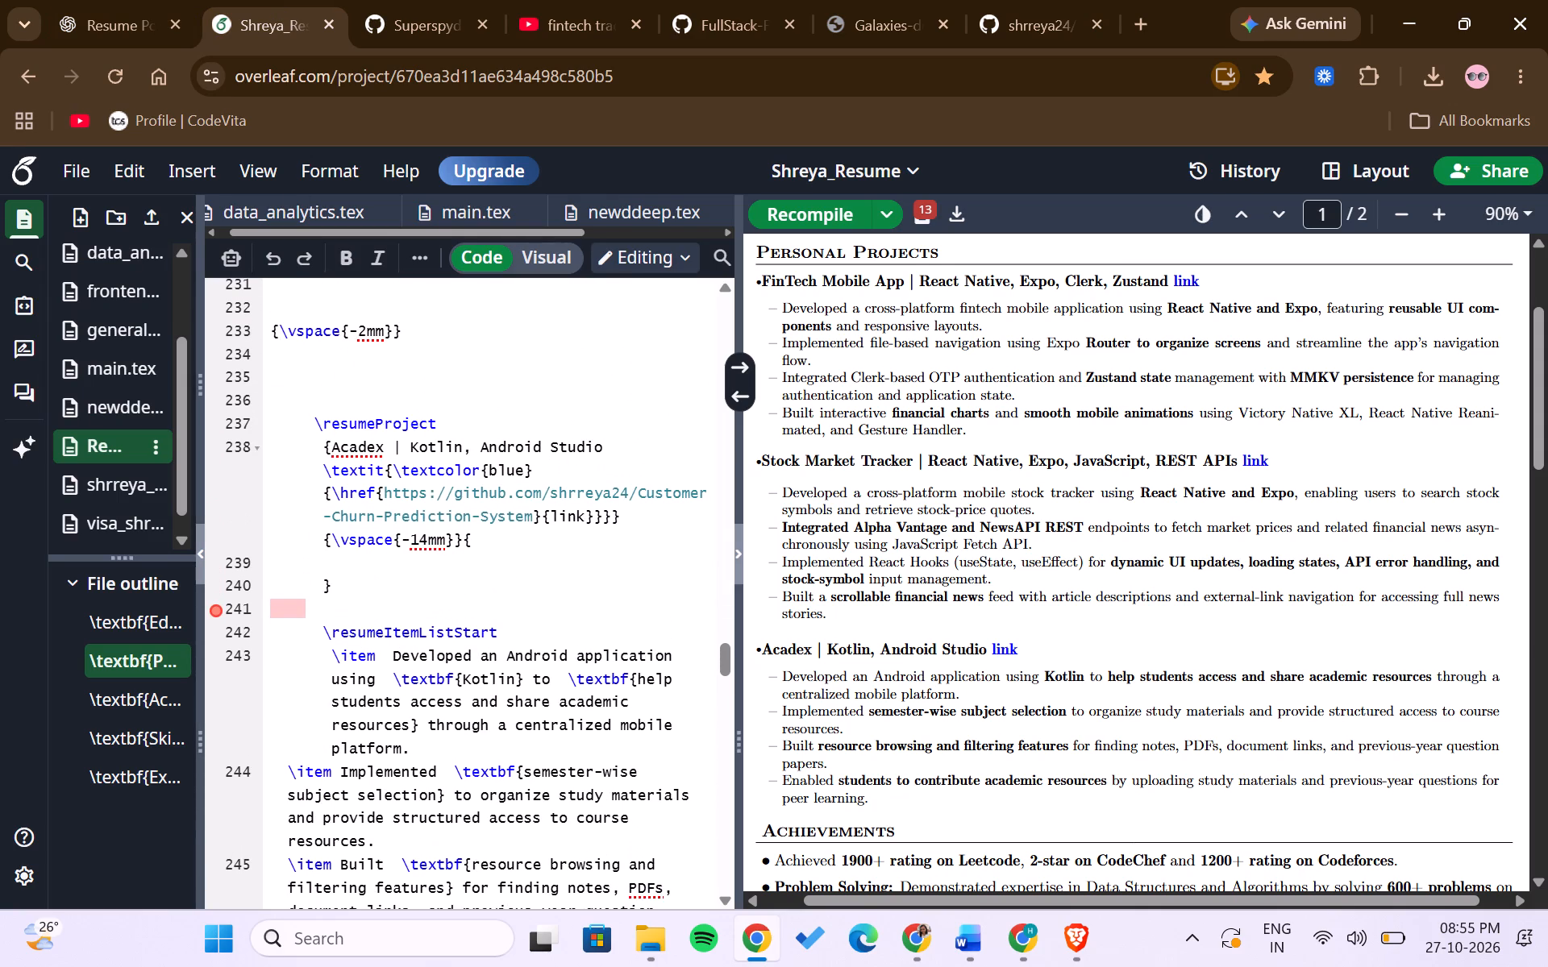
drag(384, 496, 526, 510)
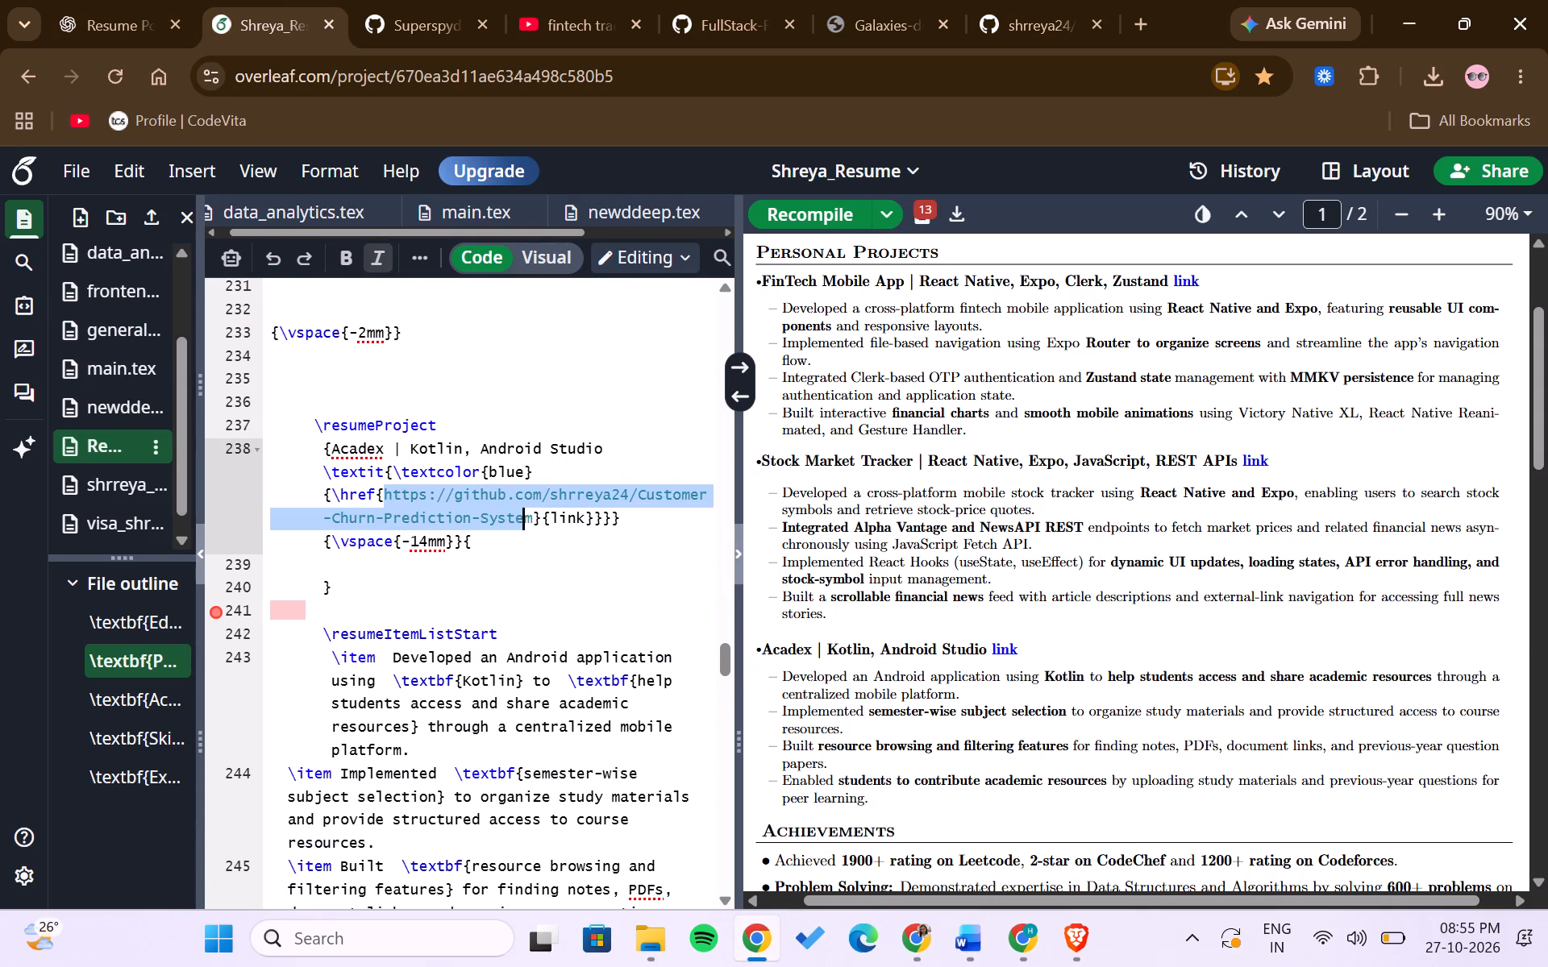
drag(526, 510, 534, 510)
key(ctrl+v)
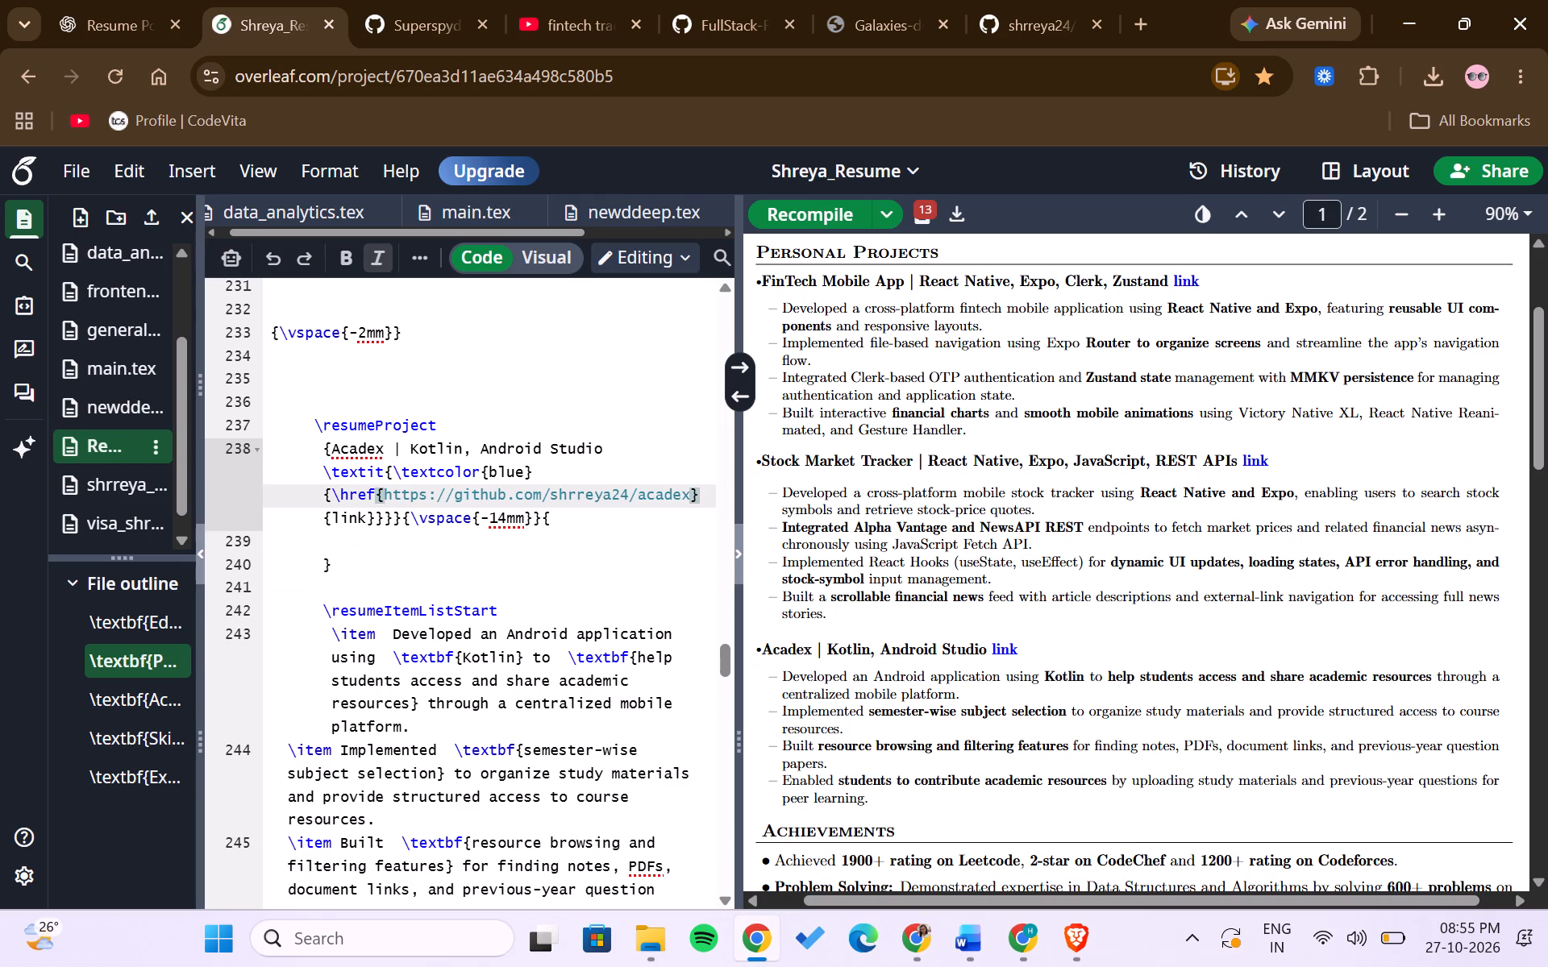
click(546, 533)
Look through the GitHub list of own repositories for projects, opening MedLock to examine its contents.
click(1038, 0)
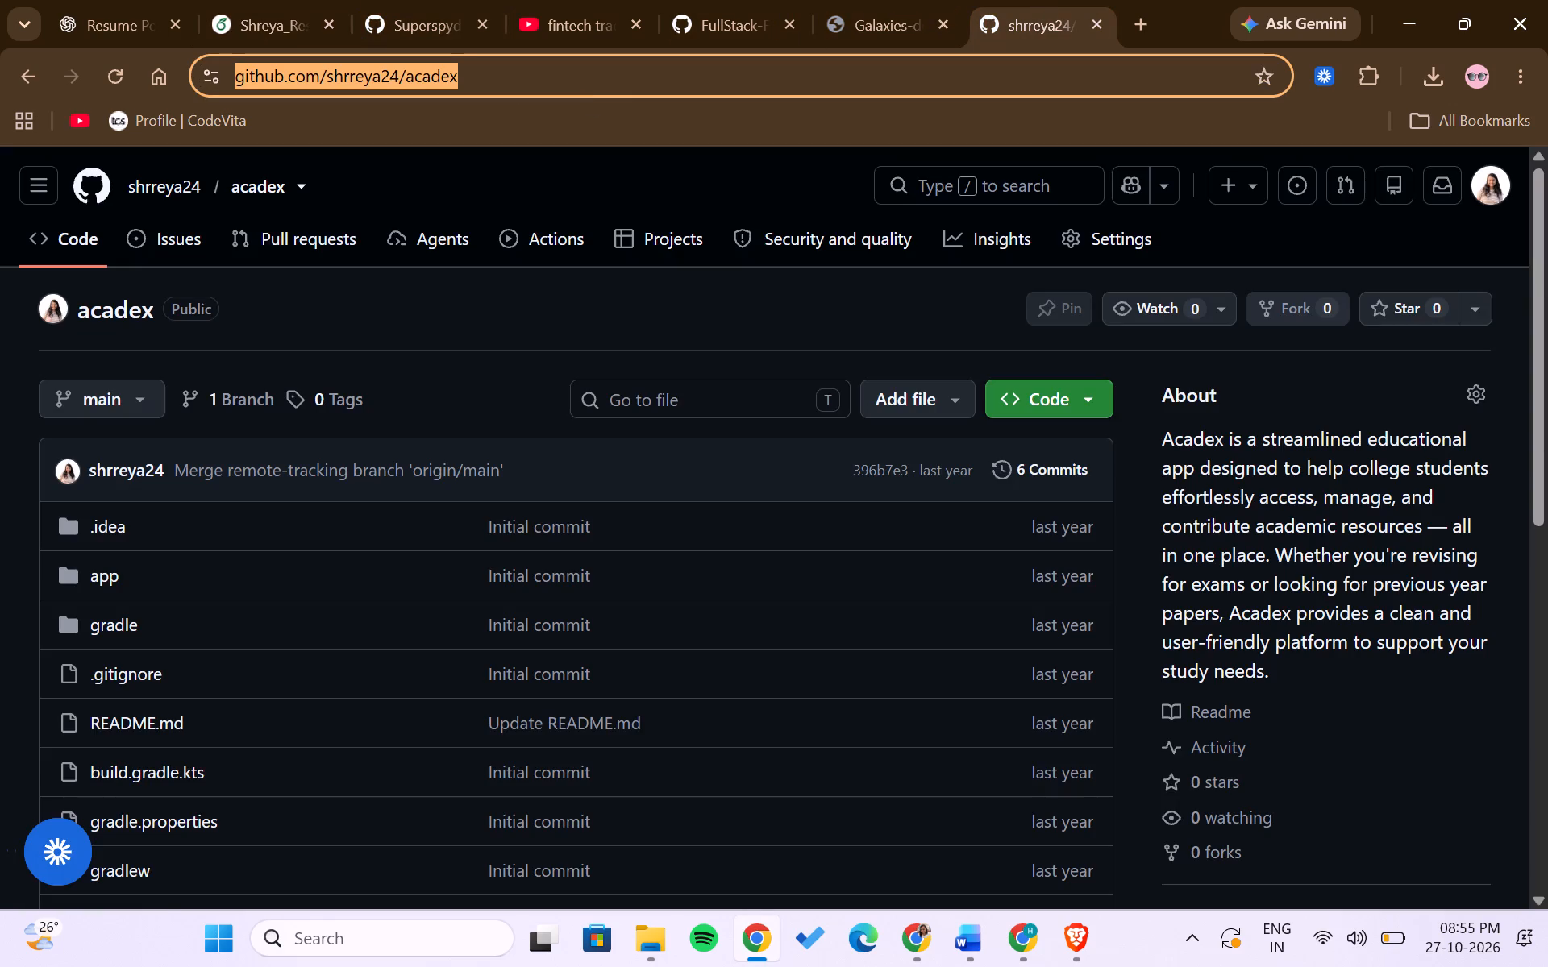
click(24, 85)
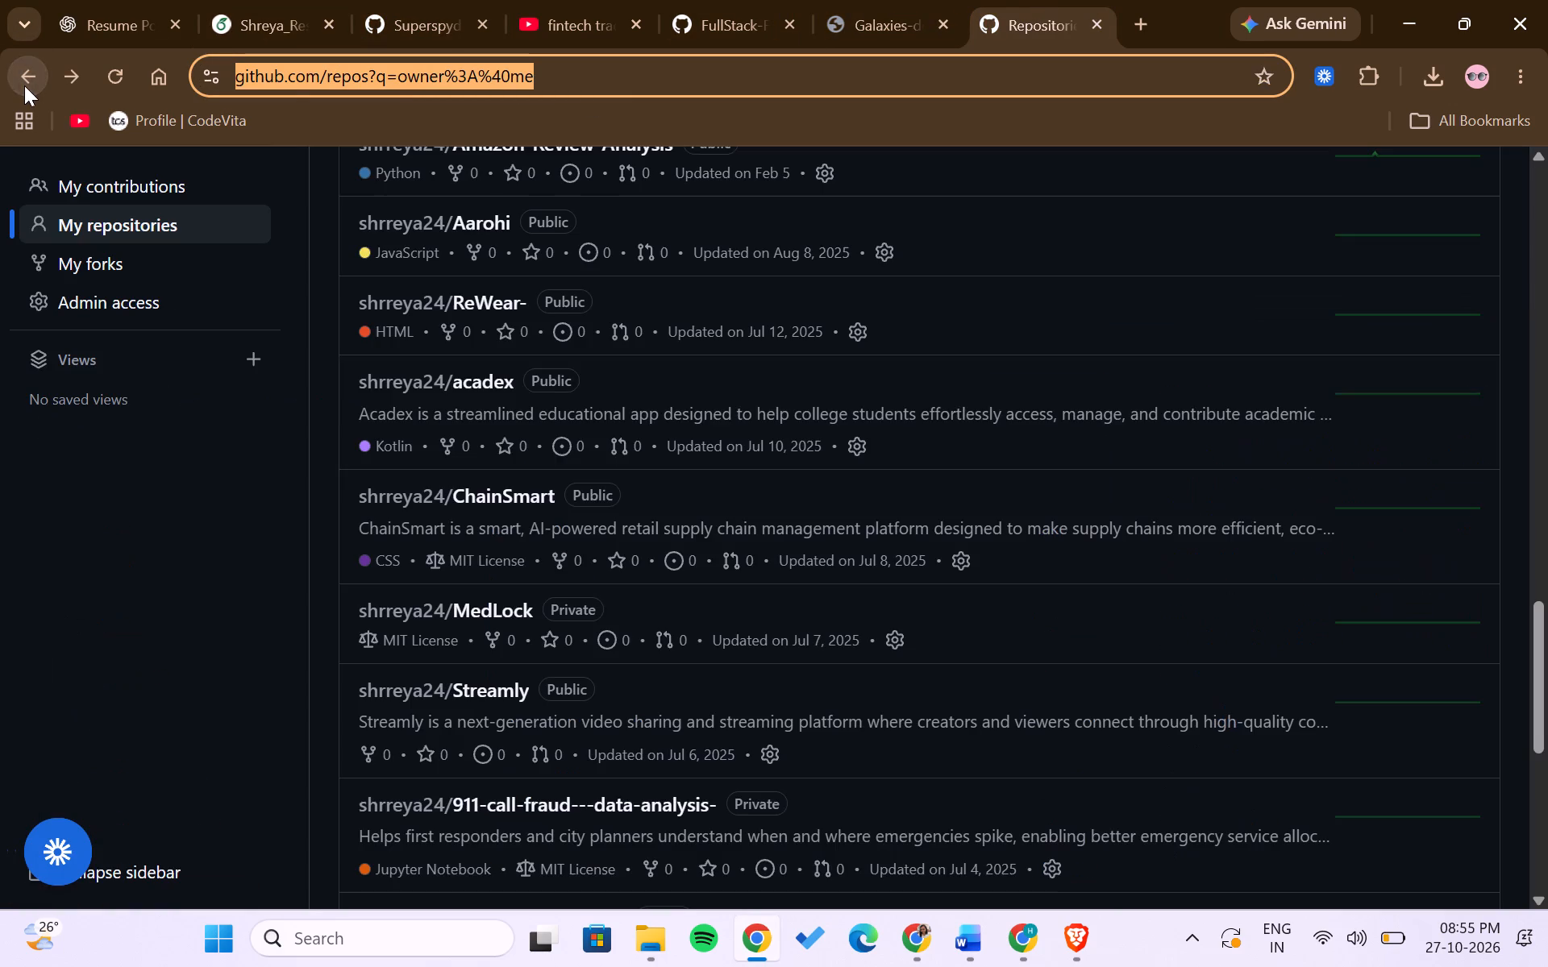
scroll(486, 481, down, 2)
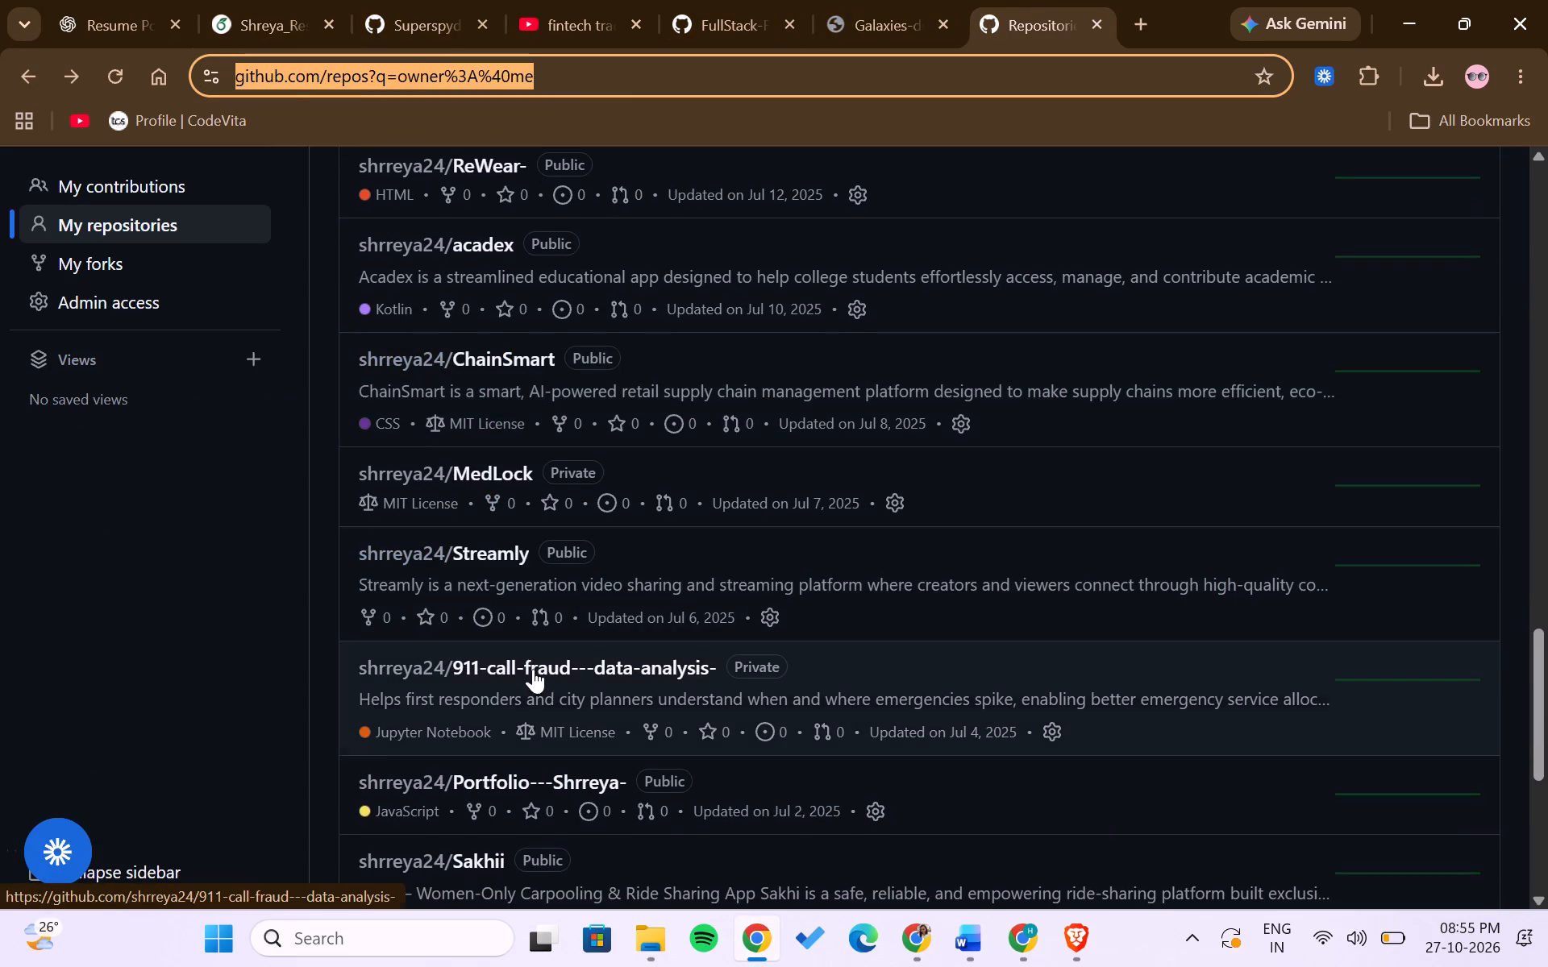
scroll(534, 672, down, 1)
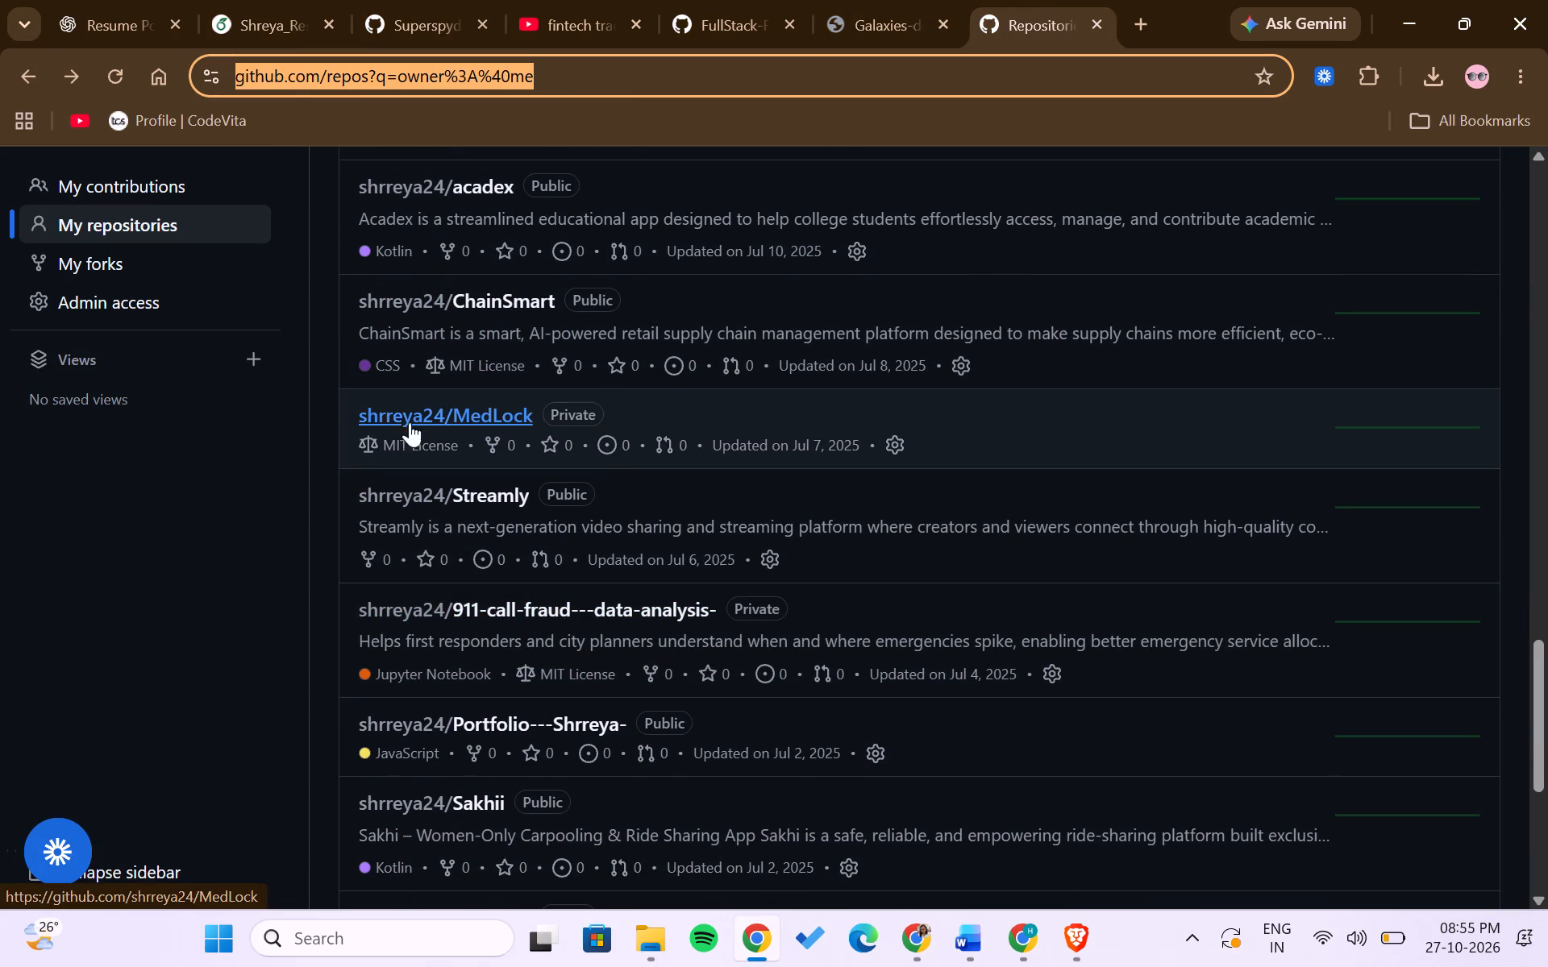
click(415, 424)
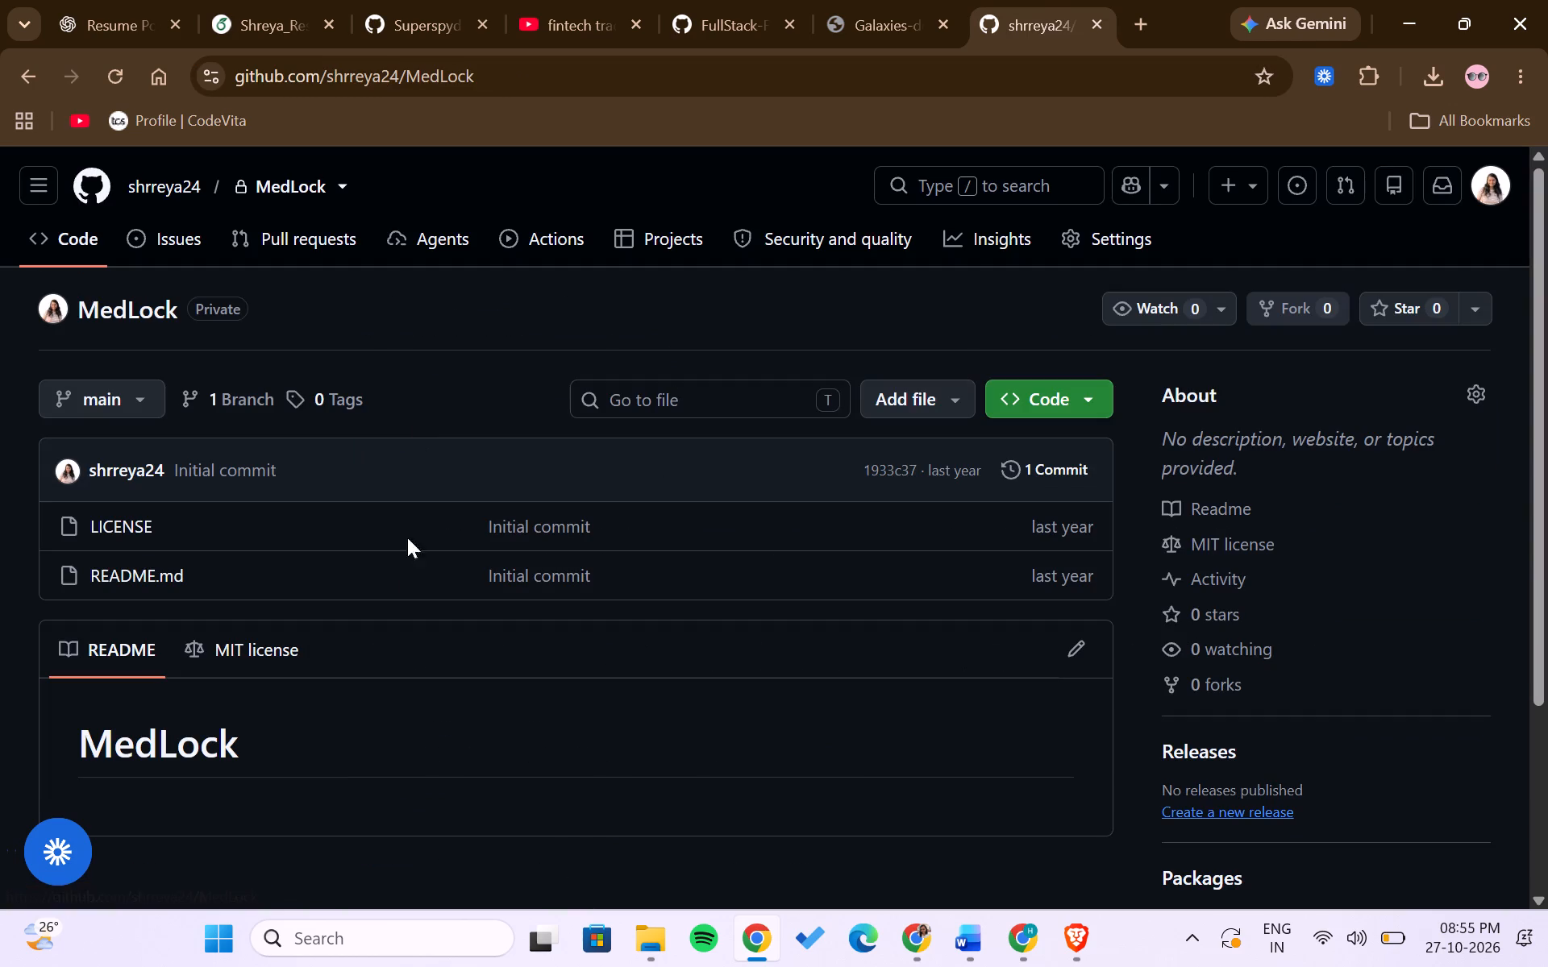
click(15, 78)
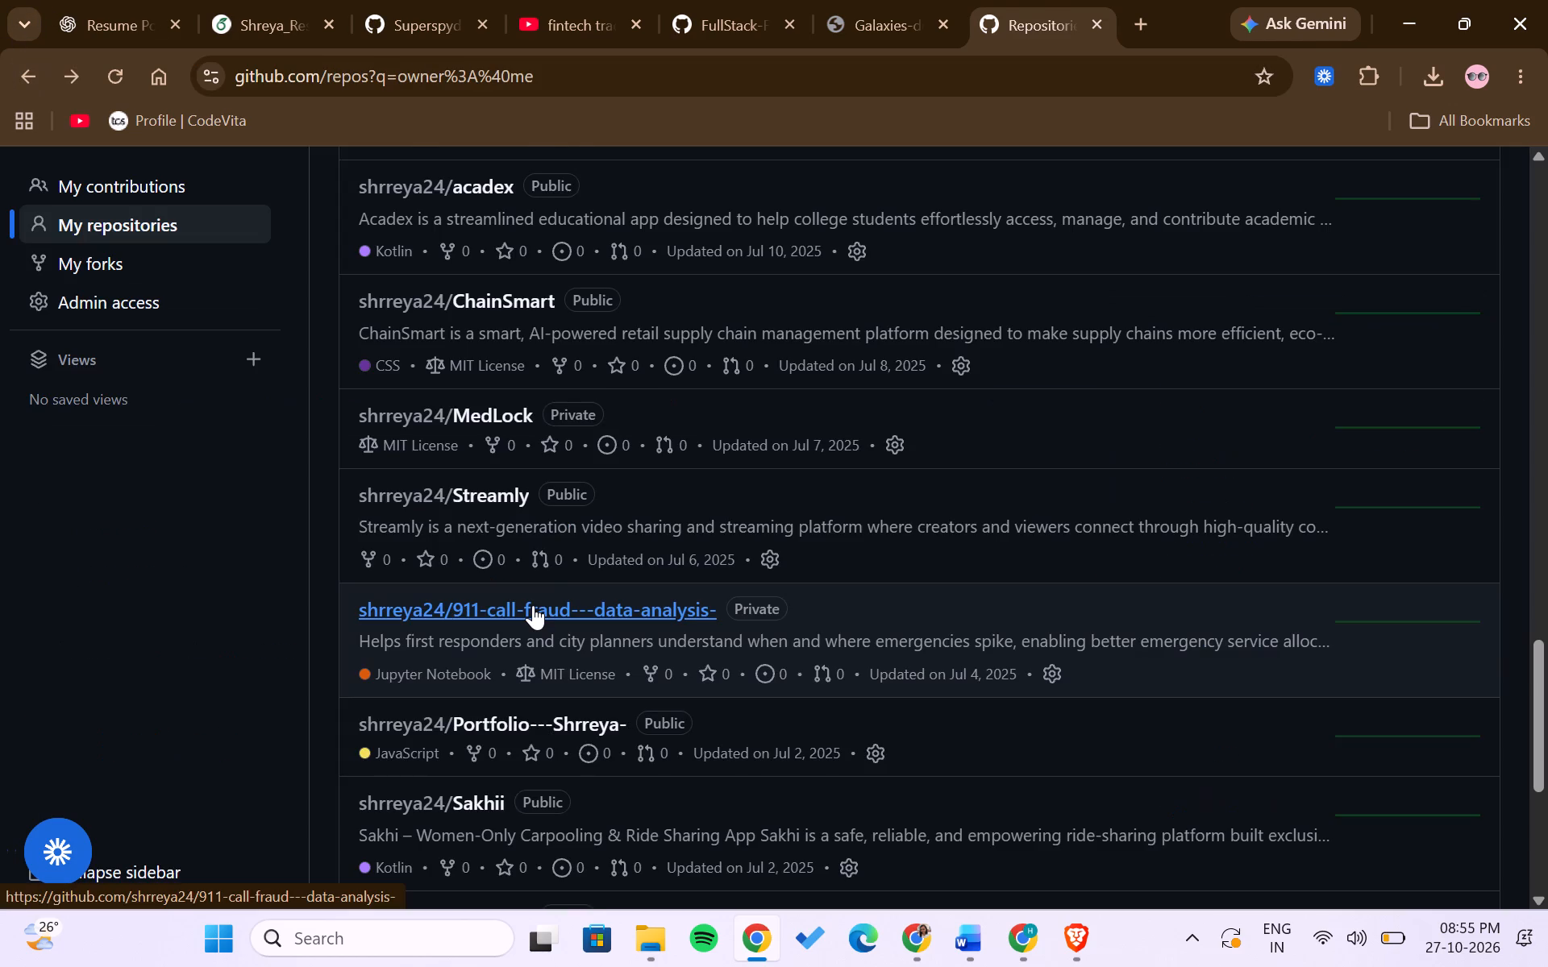
scroll(533, 605, up, 5)
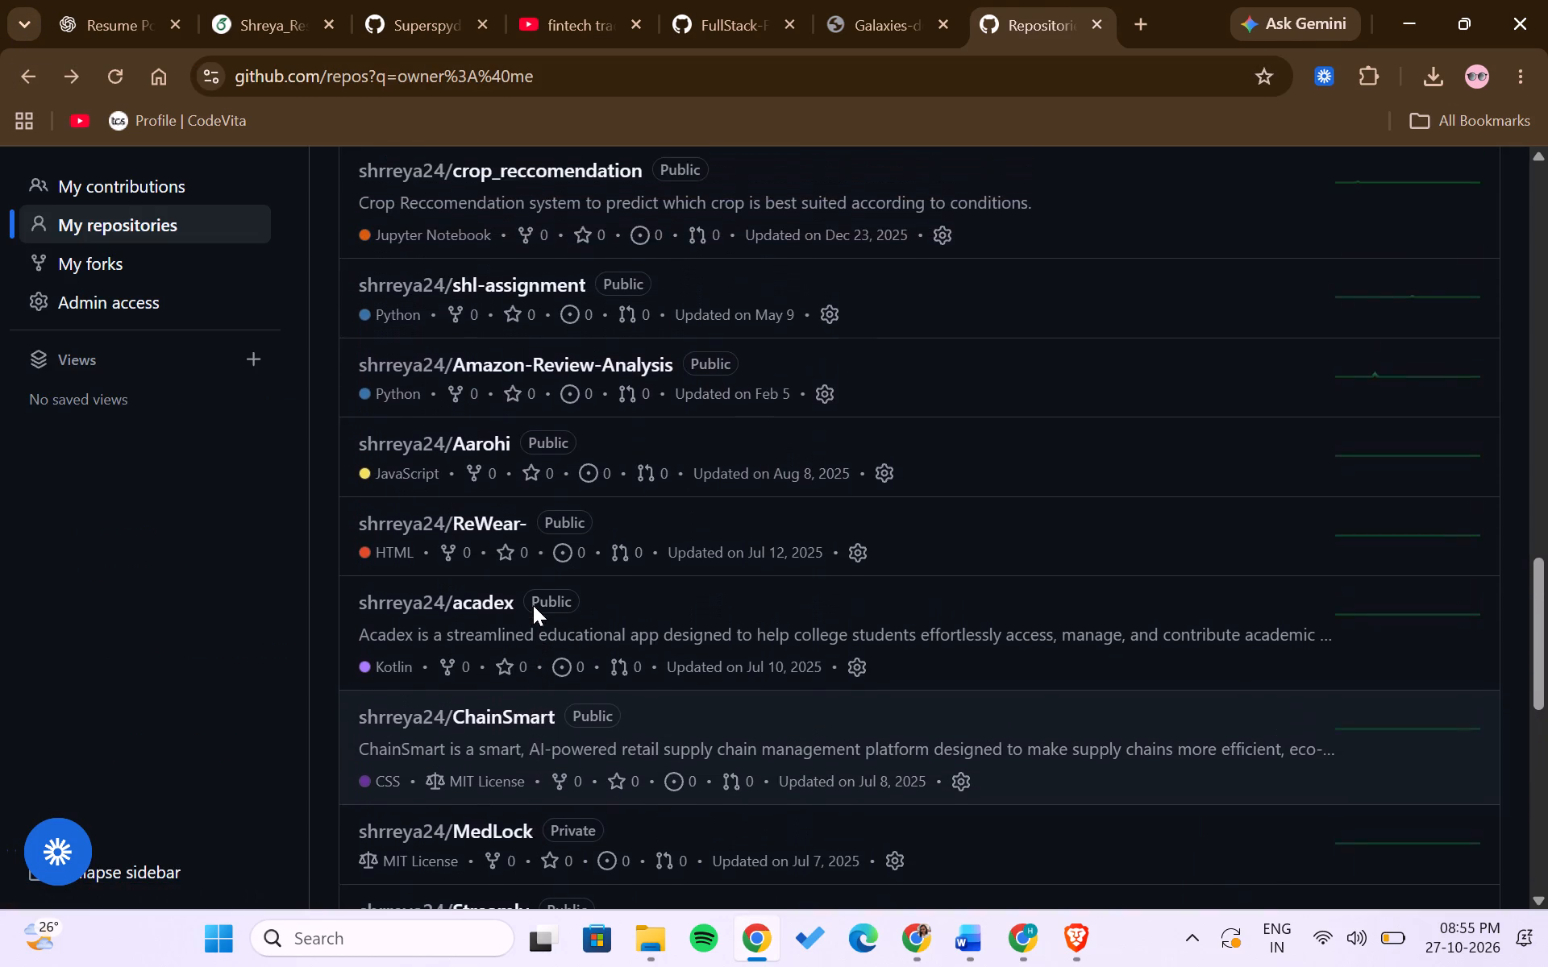
scroll(533, 605, up, 5)
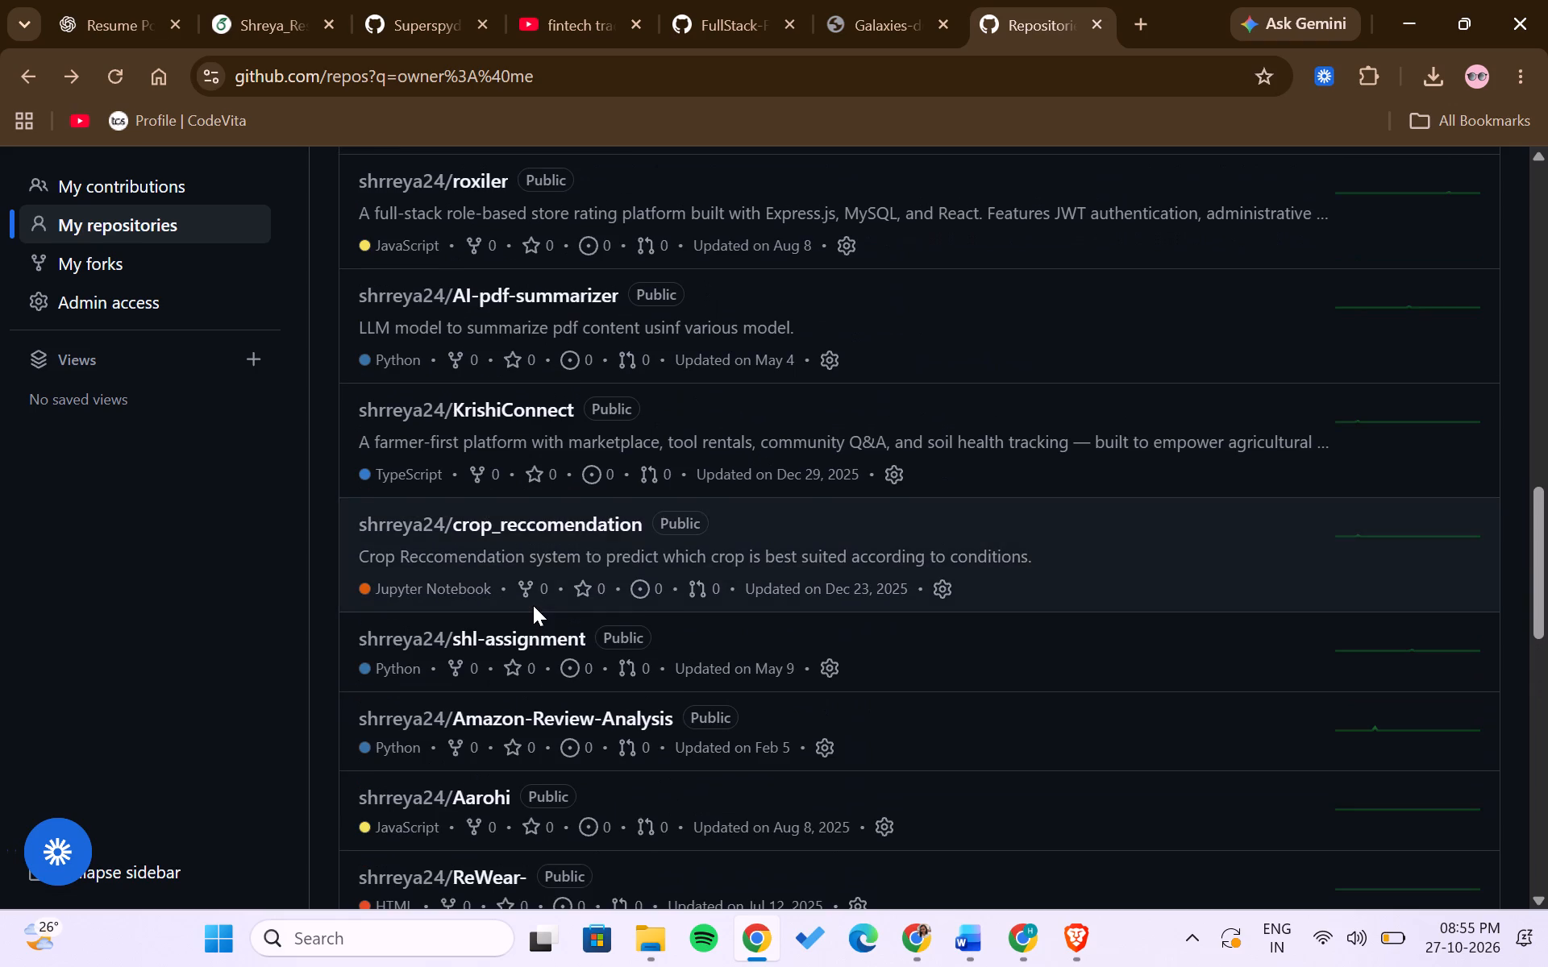
scroll(533, 605, up, 8)
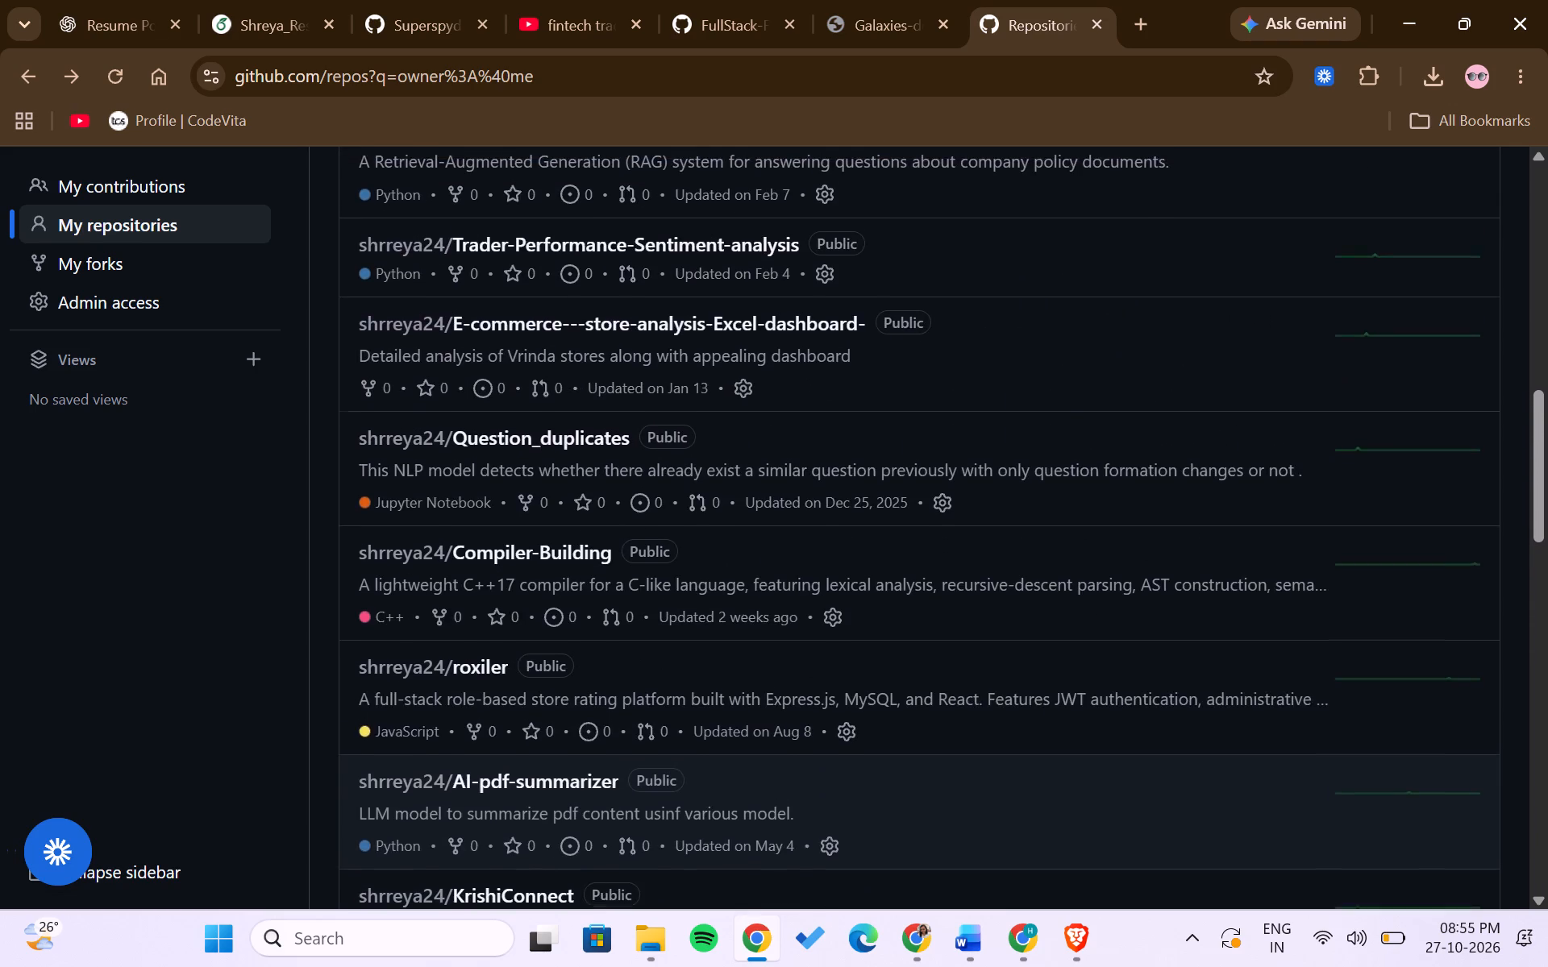
scroll(533, 605, up, 6)
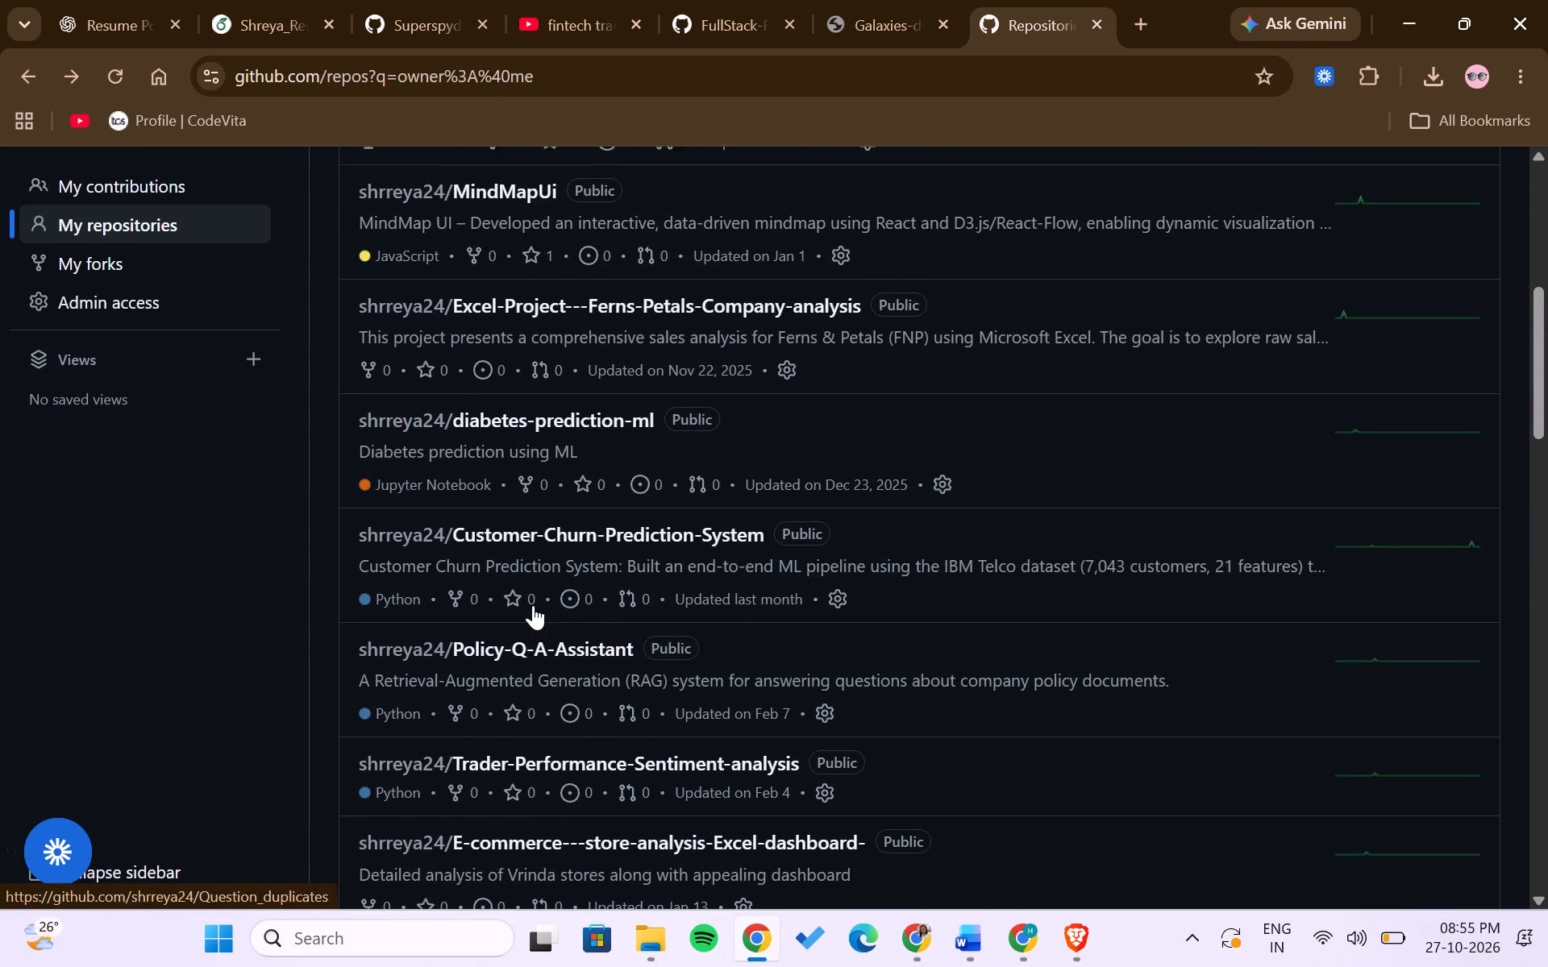
scroll(533, 605, up, 8)
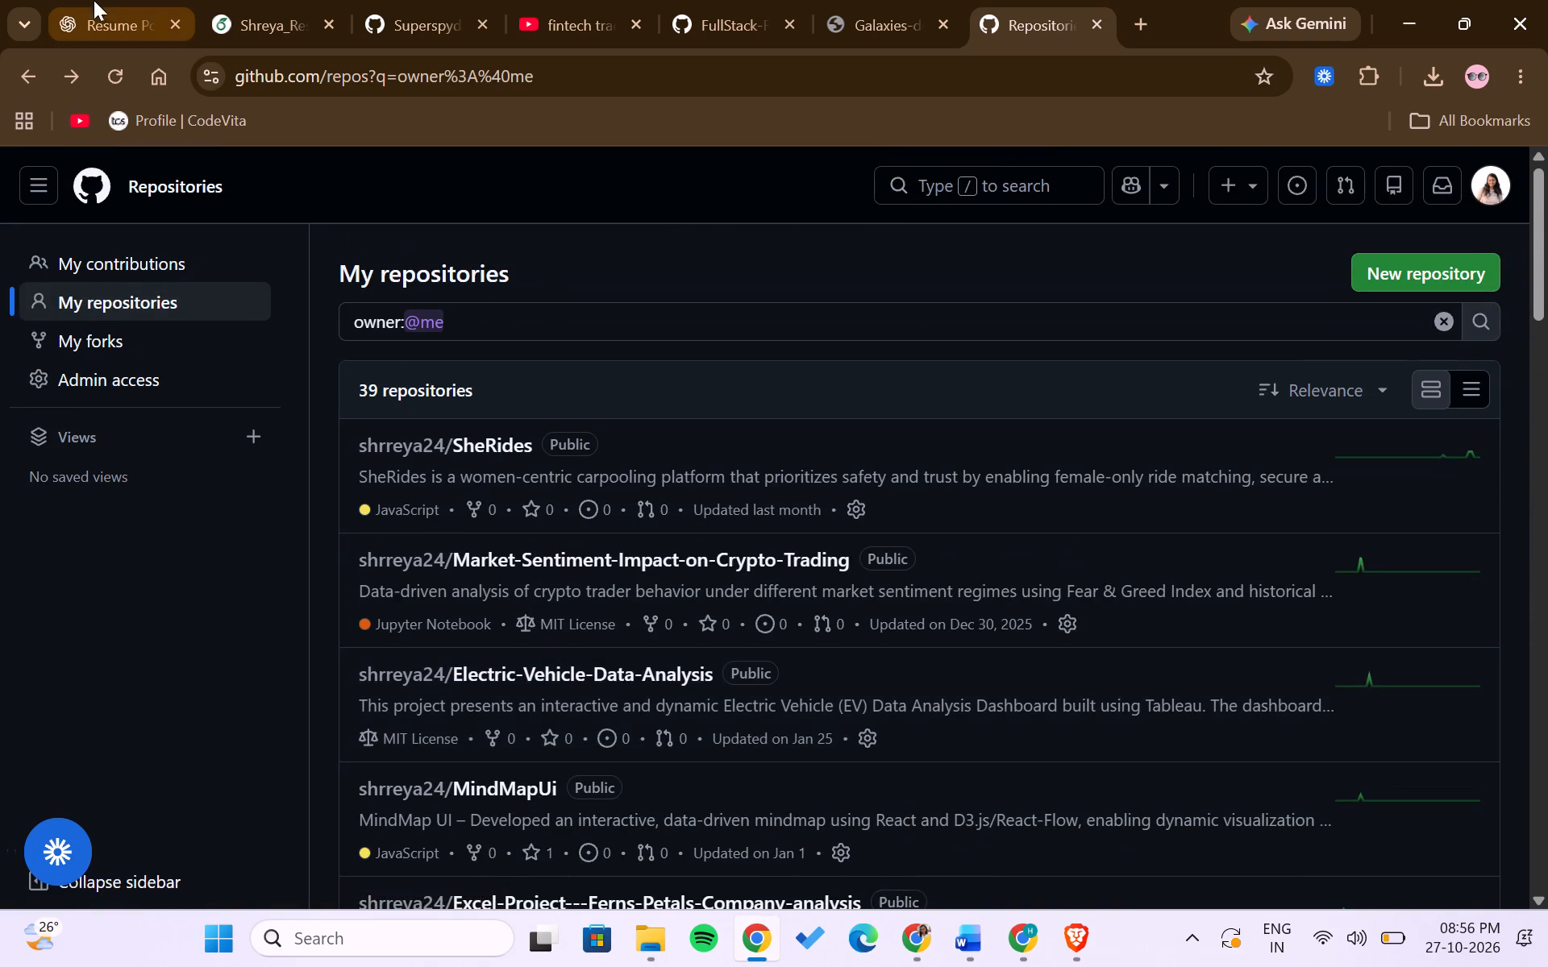
Back in the Overleaf resume, insert a space before "Acadex" in its project heading and recompile.
click(127, 0)
click(240, 0)
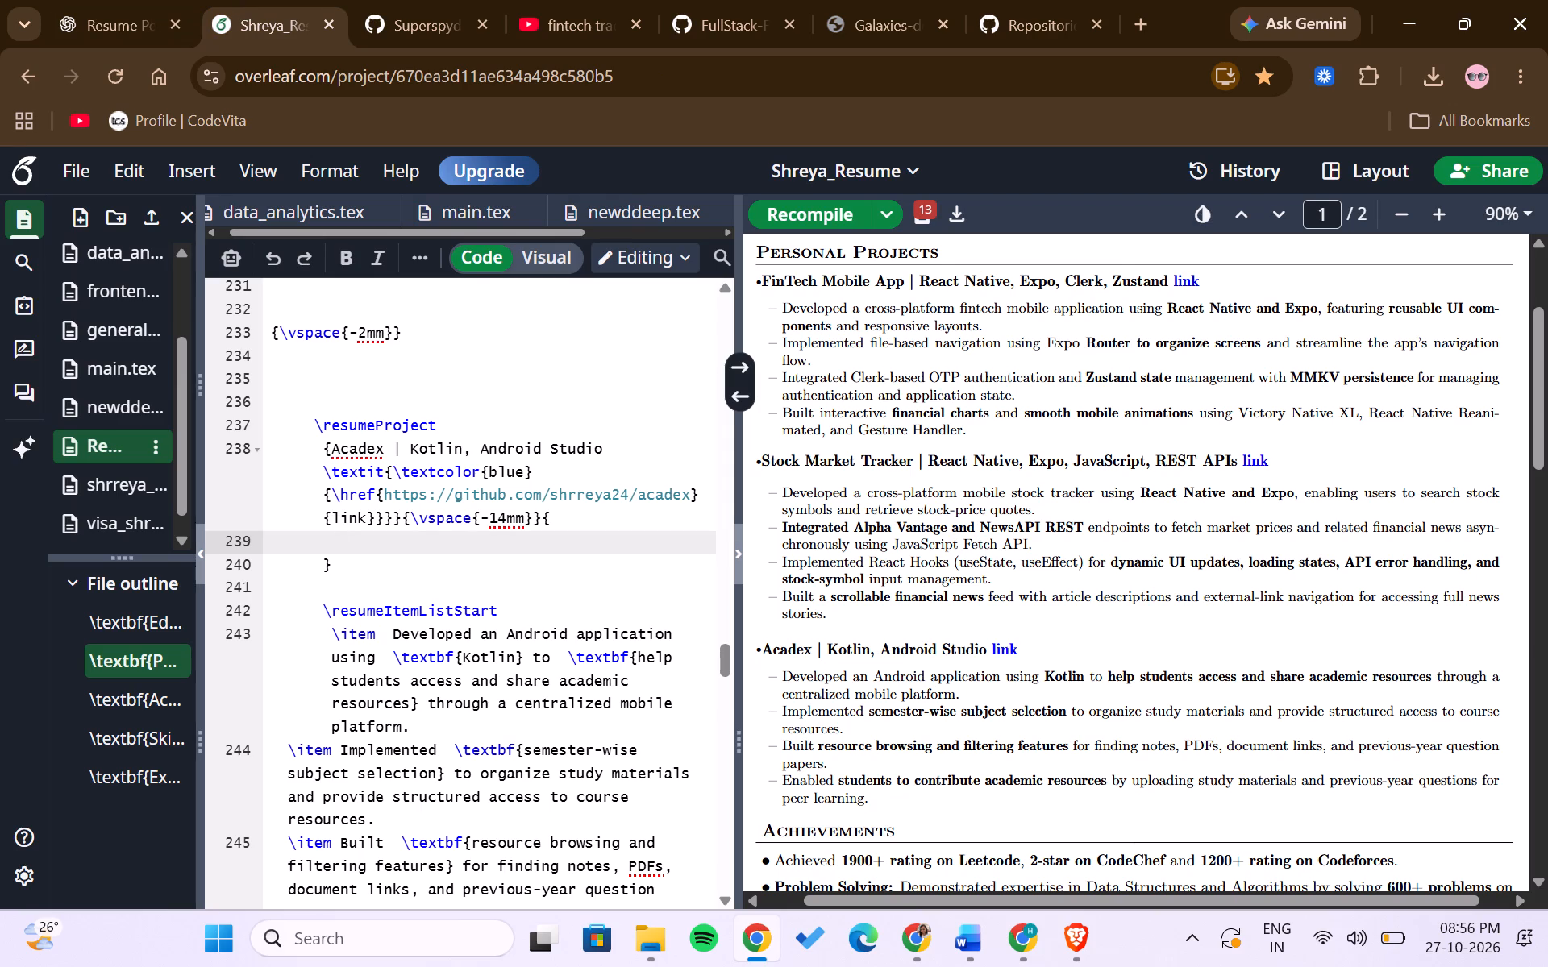
scroll(285, 536, up, 1)
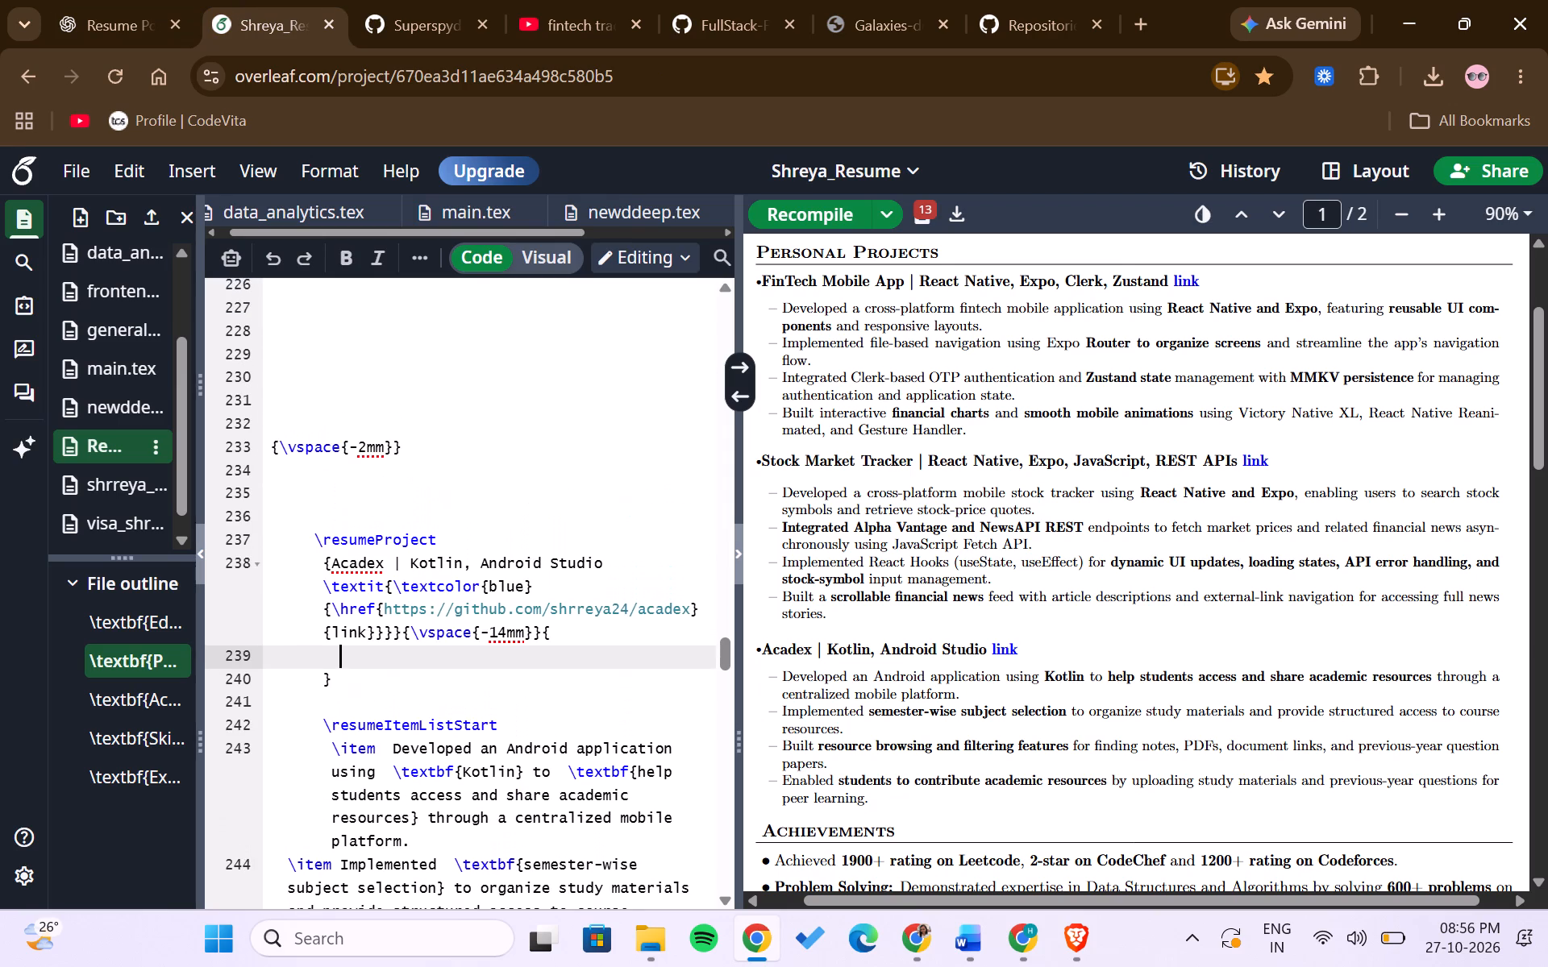
scroll(285, 536, up, 1)
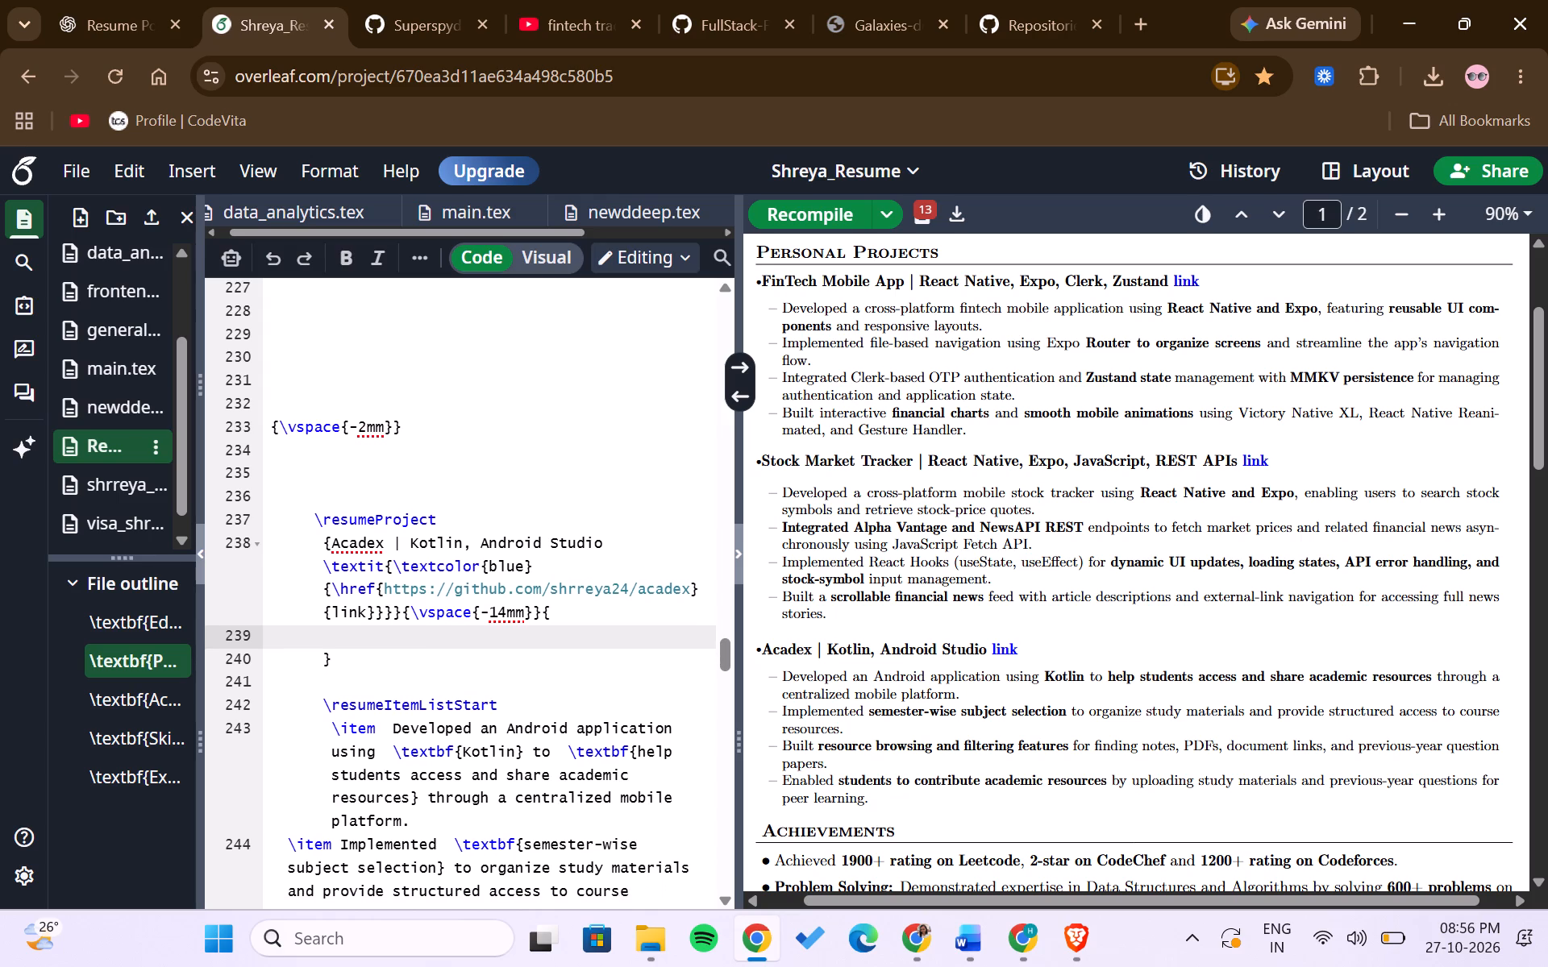
click(336, 543)
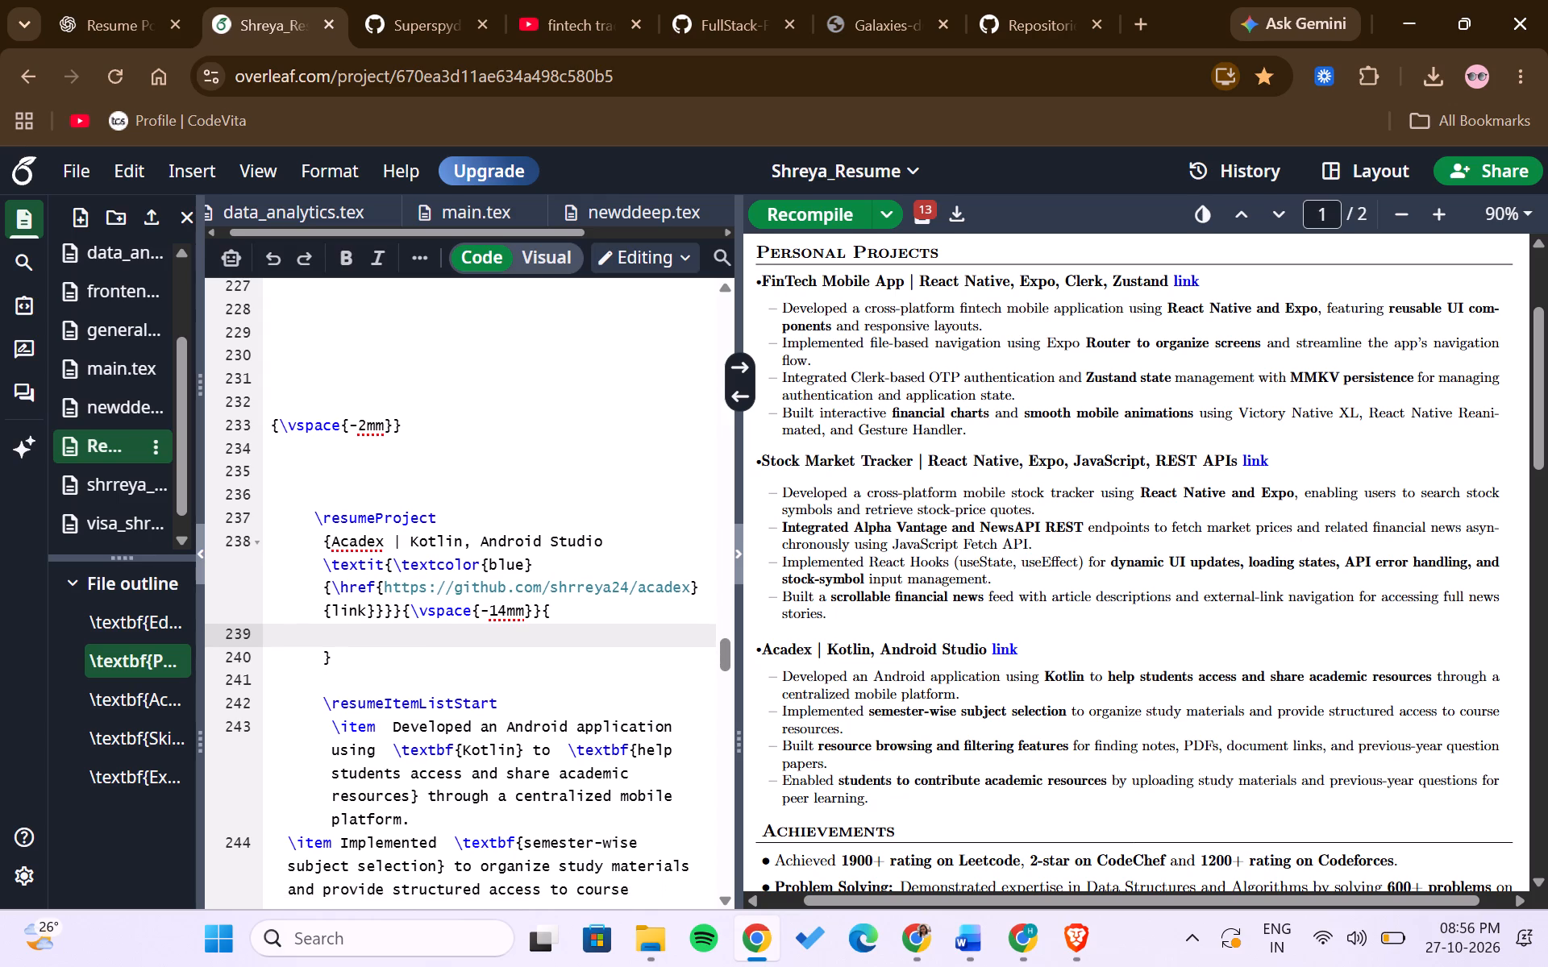
key(Left)
key(space)
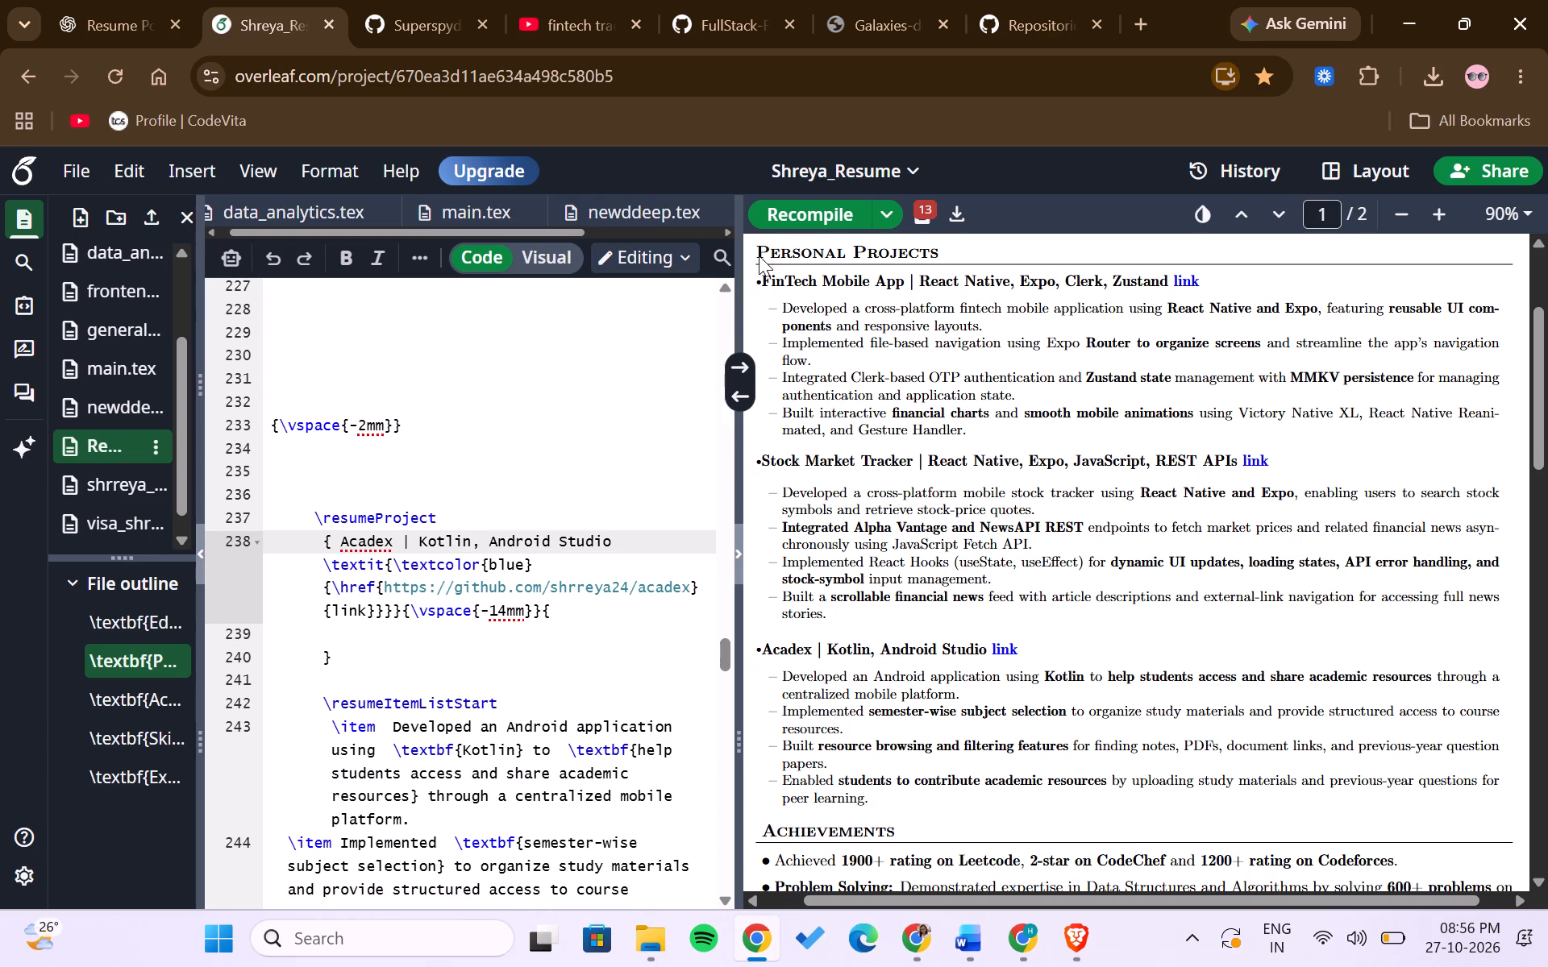
click(796, 222)
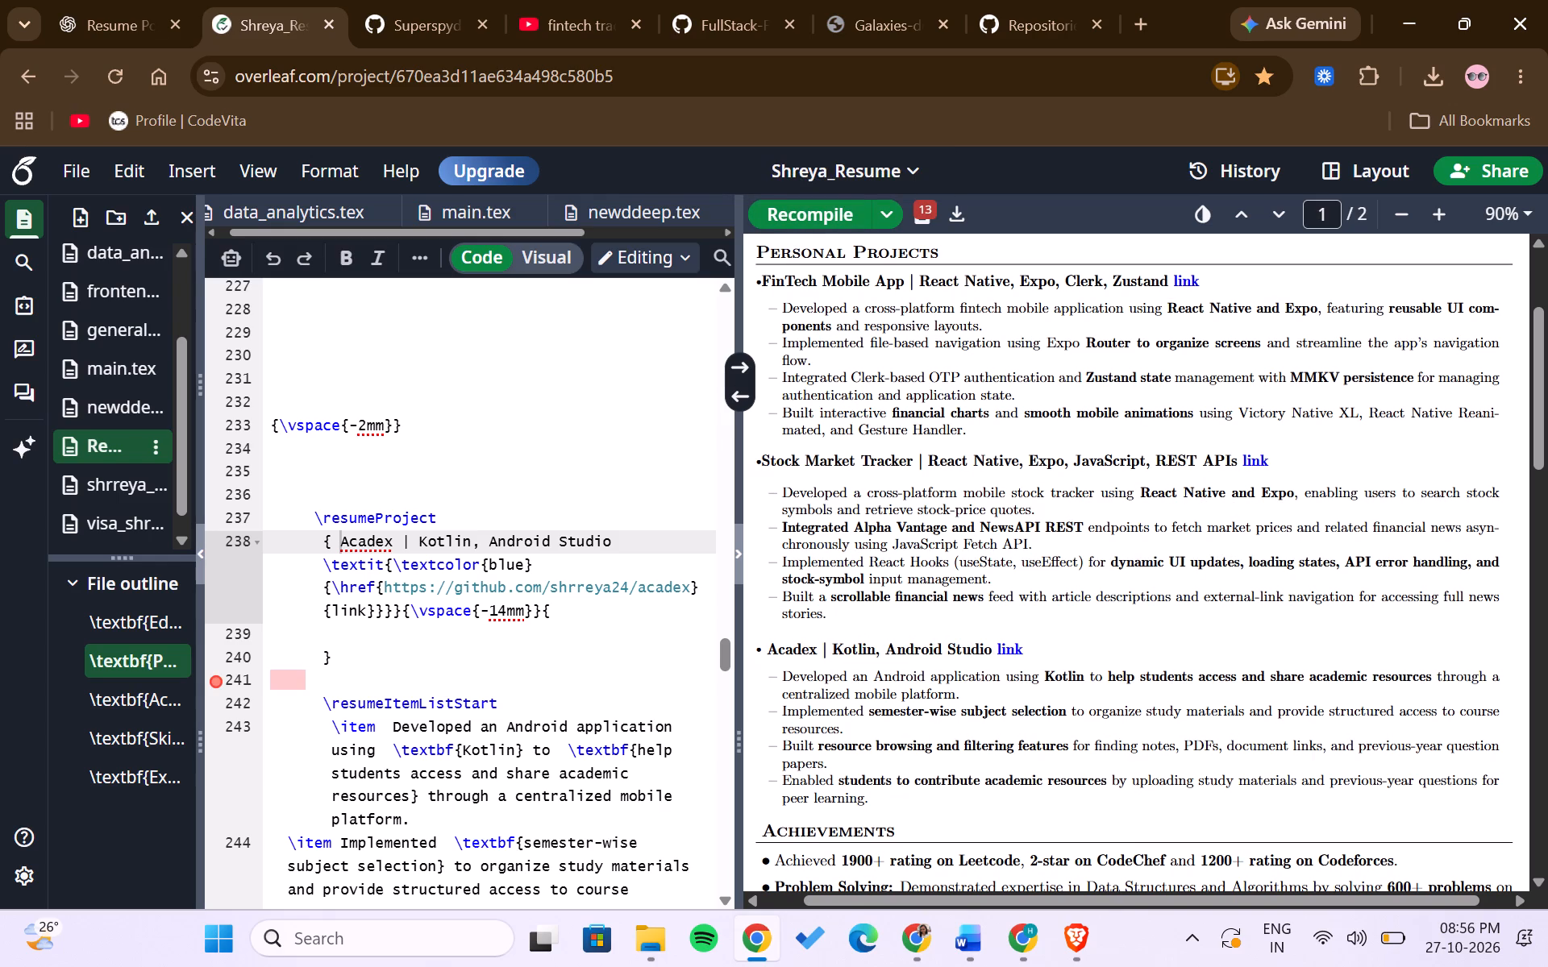
Insert a space before "Stock Market Tracker" inside the opening brace of its project heading.
scroll(576, 598, up, 4)
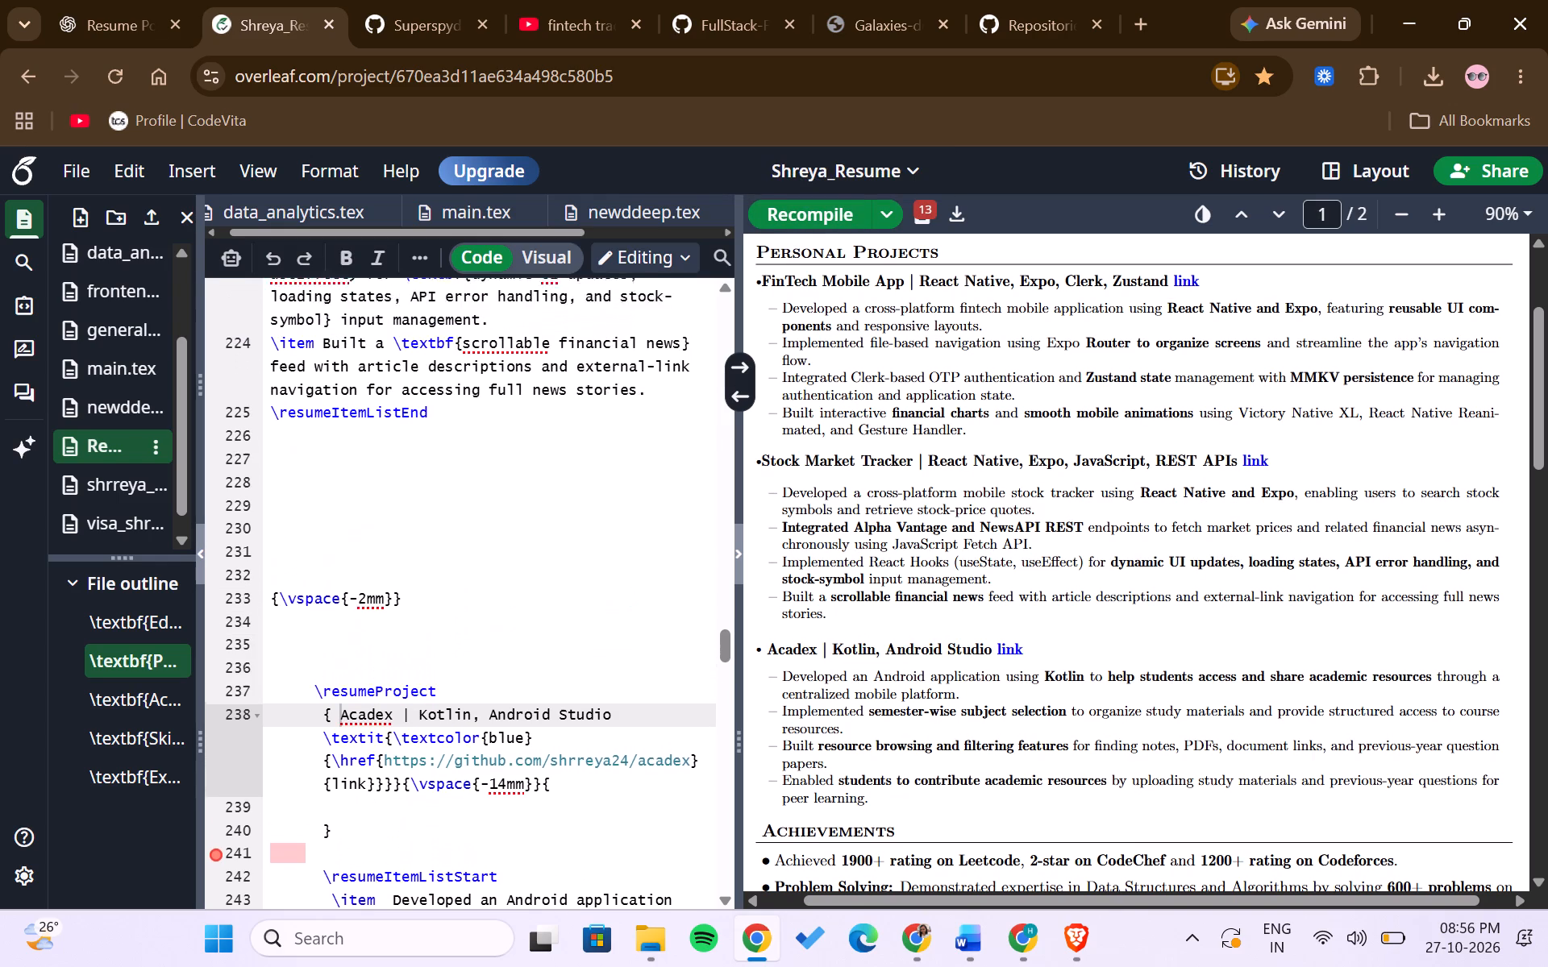
scroll(576, 598, up, 6)
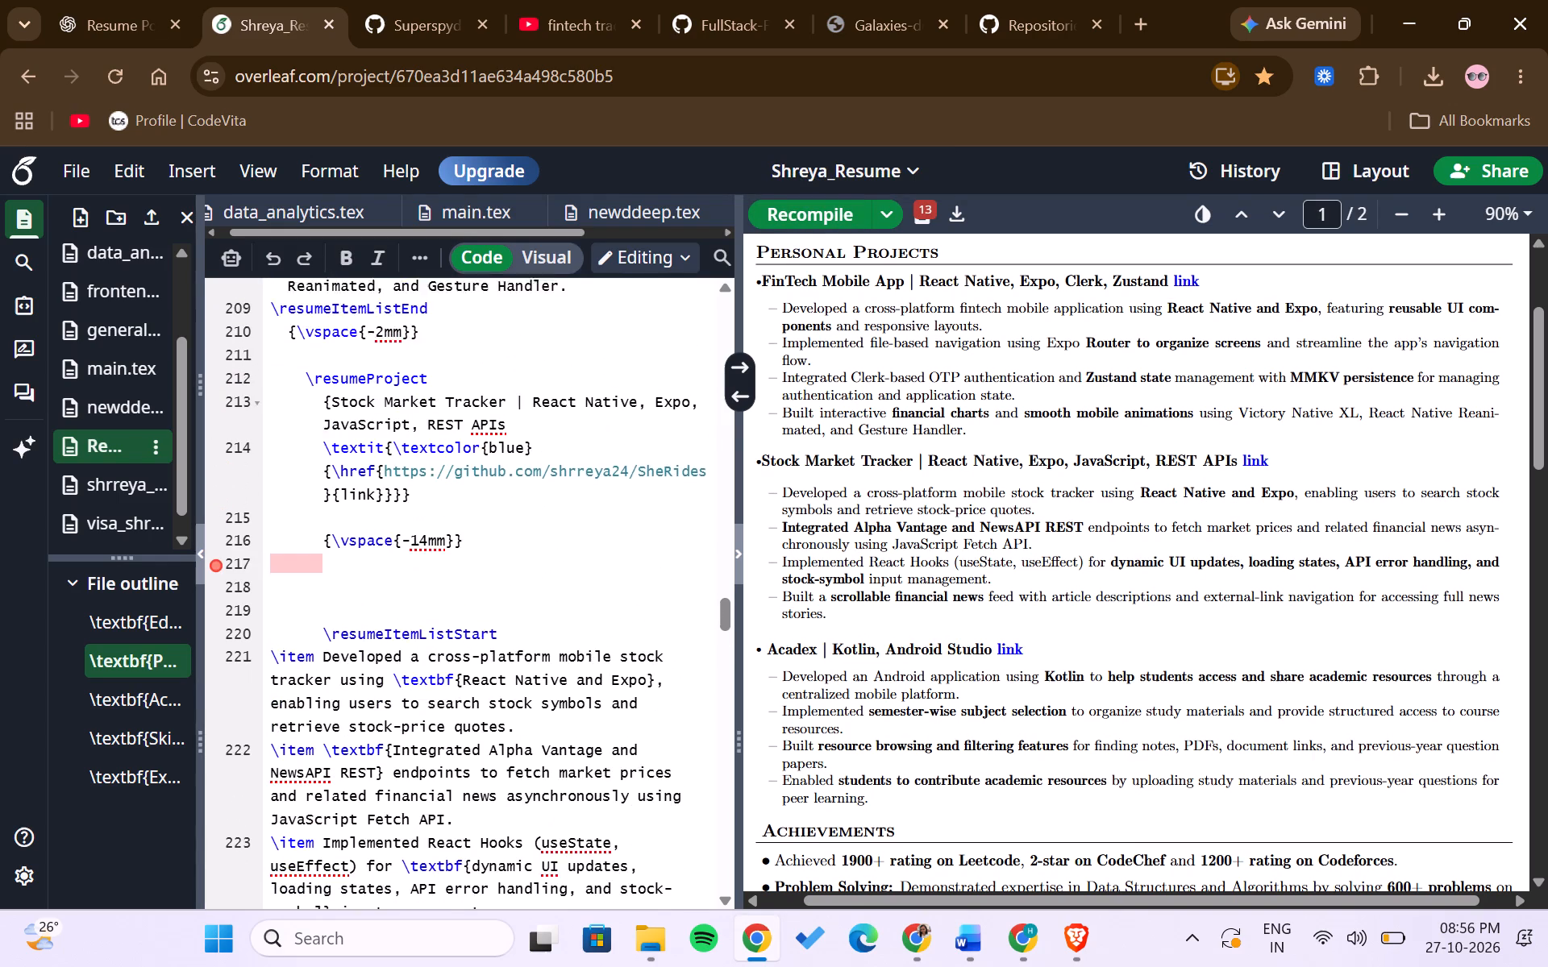
scroll(576, 598, up, 2)
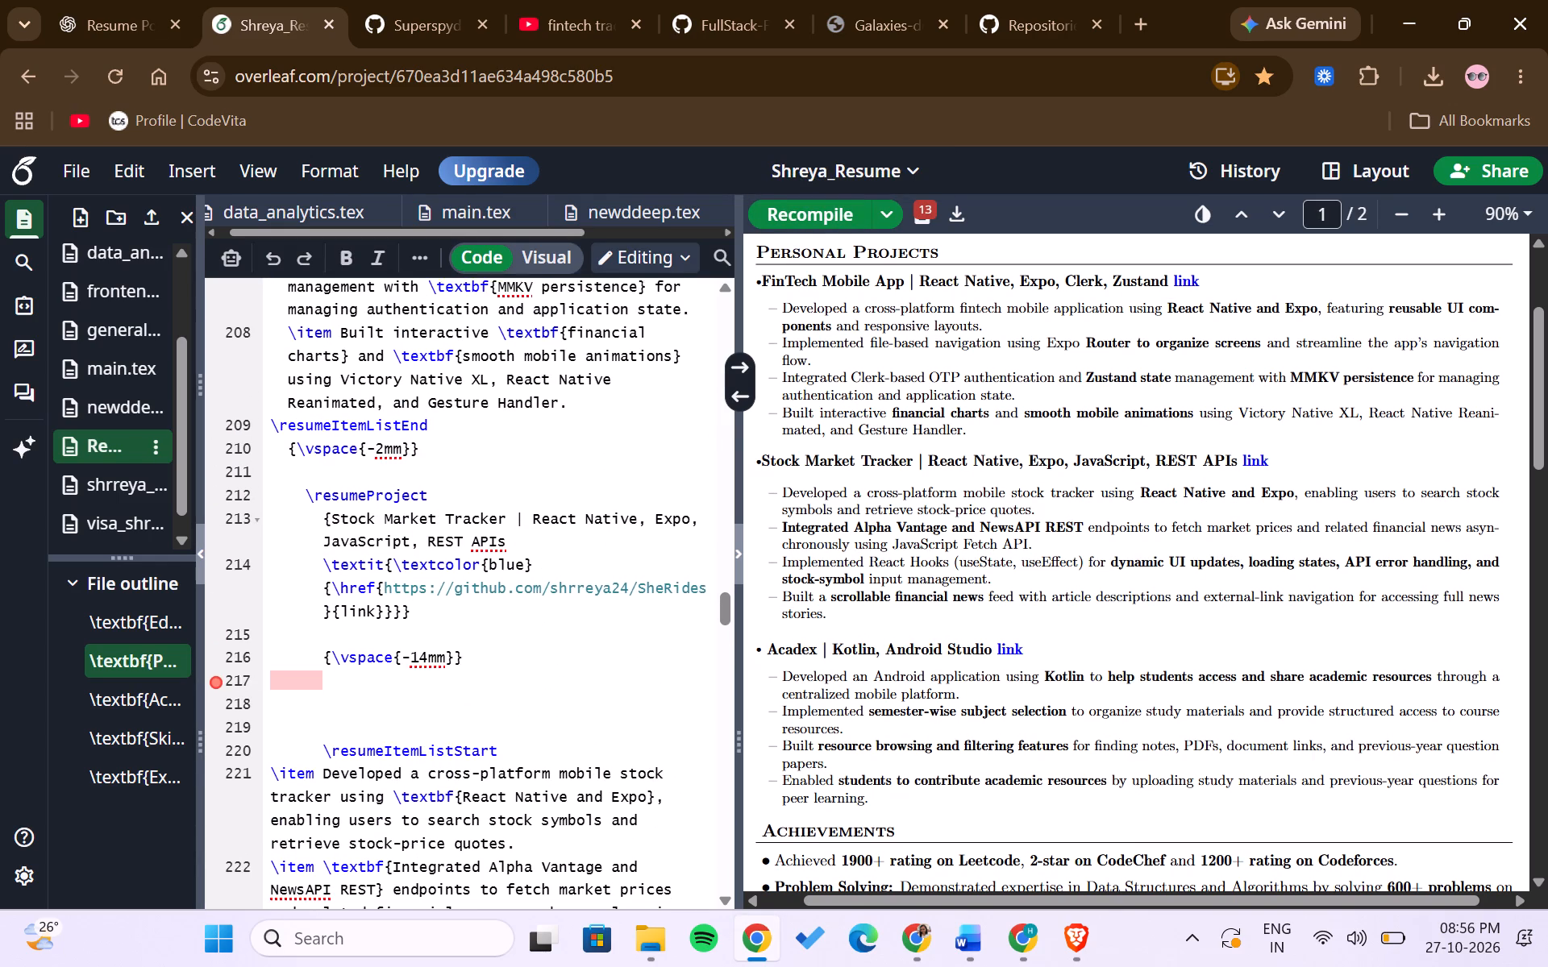
click(335, 599)
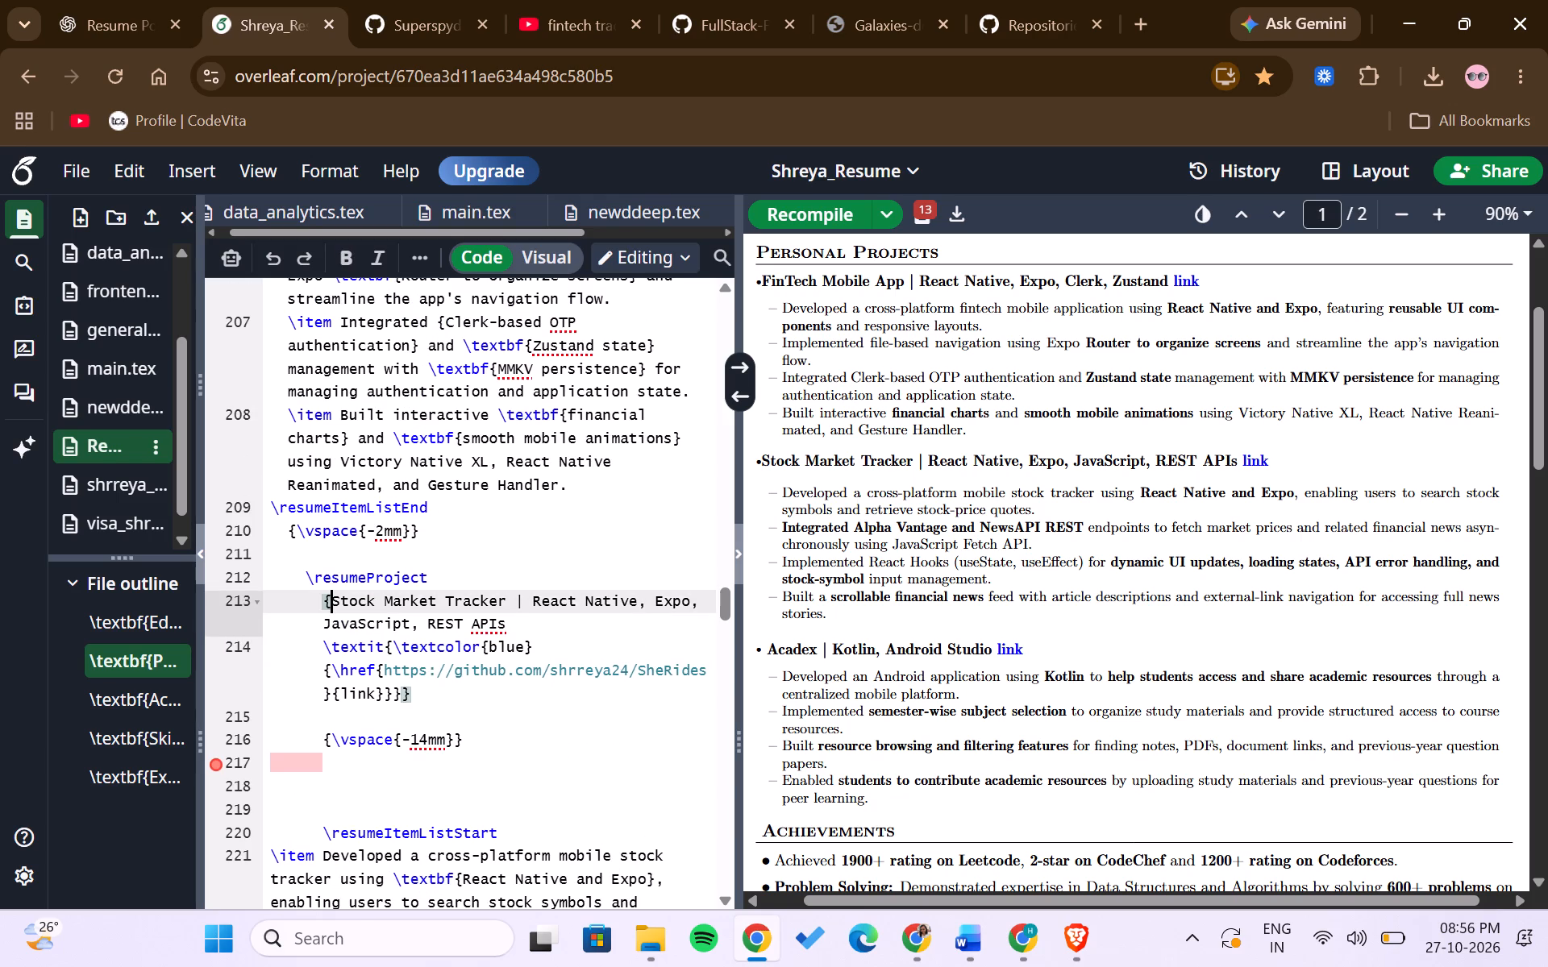
key(space)
Cut the whole FinTech Mobile App project block from the Personal Projects section and recompile the resume.
scroll(414, 882, down, 1)
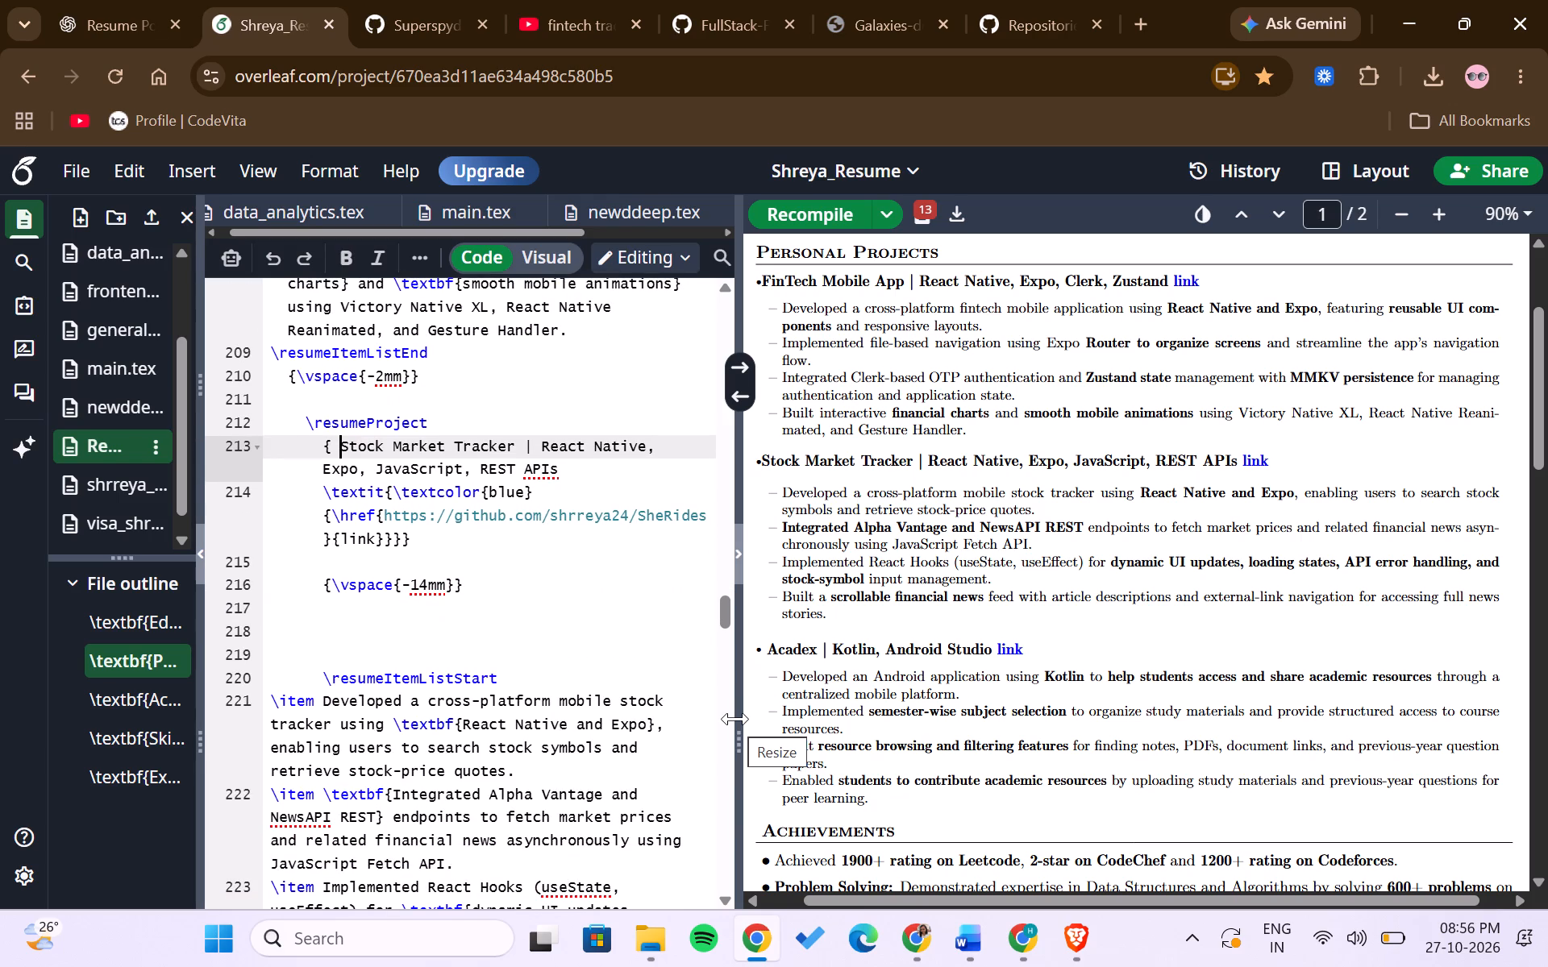
scroll(464, 479, up, 10)
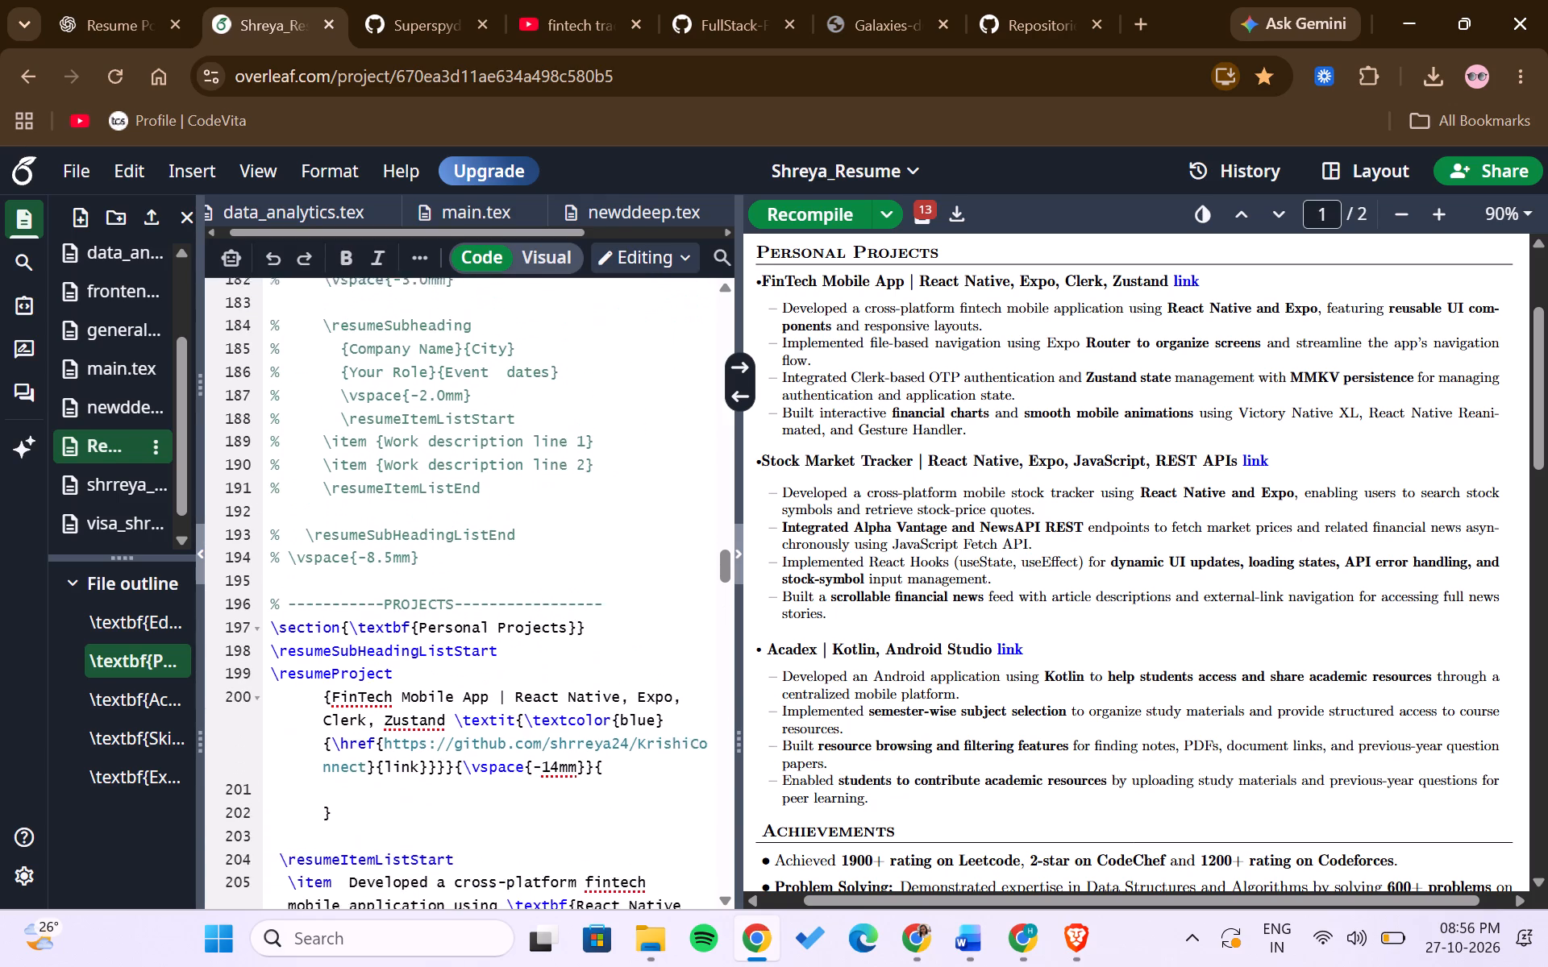
scroll(464, 479, down, 2)
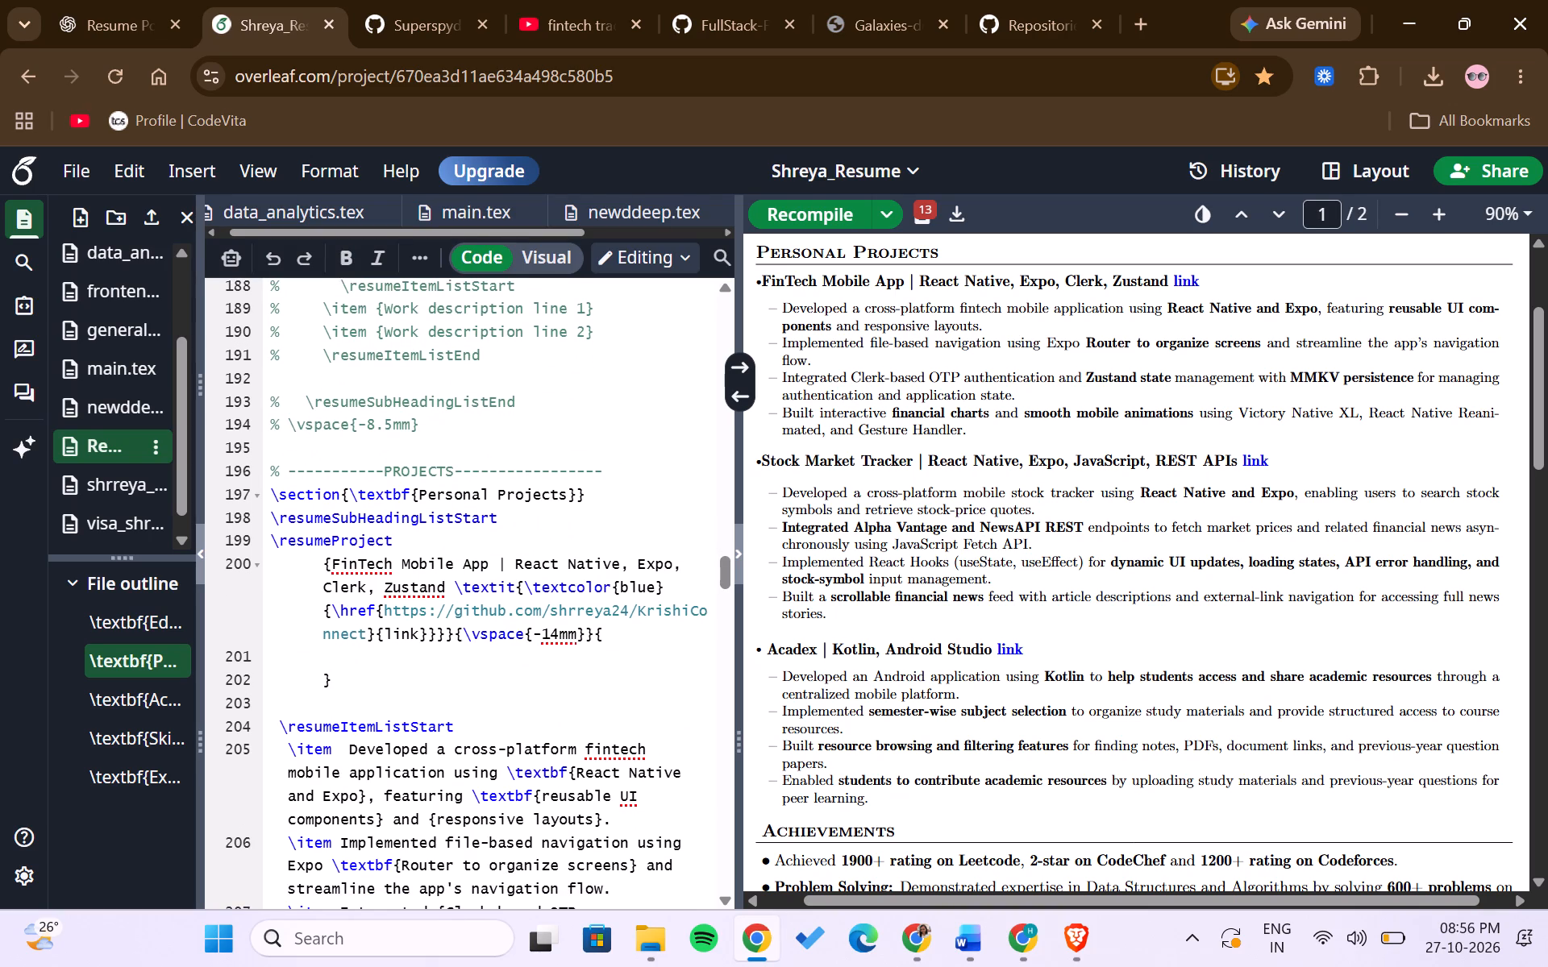
drag(269, 541, 363, 720)
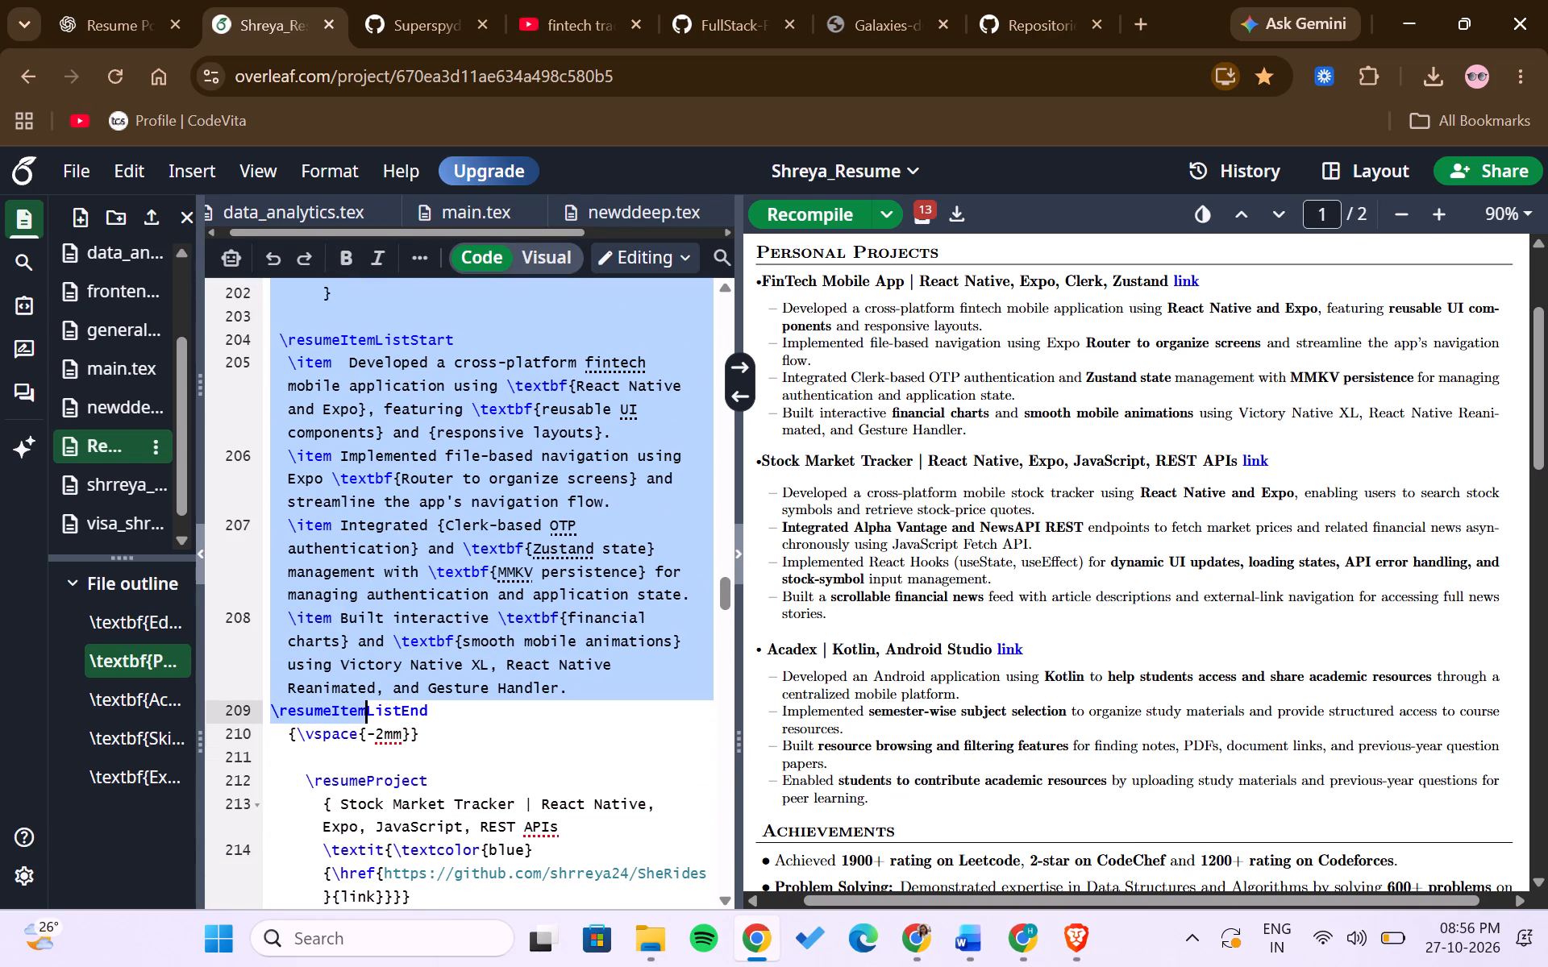
drag(363, 720, 369, 756)
click(369, 756)
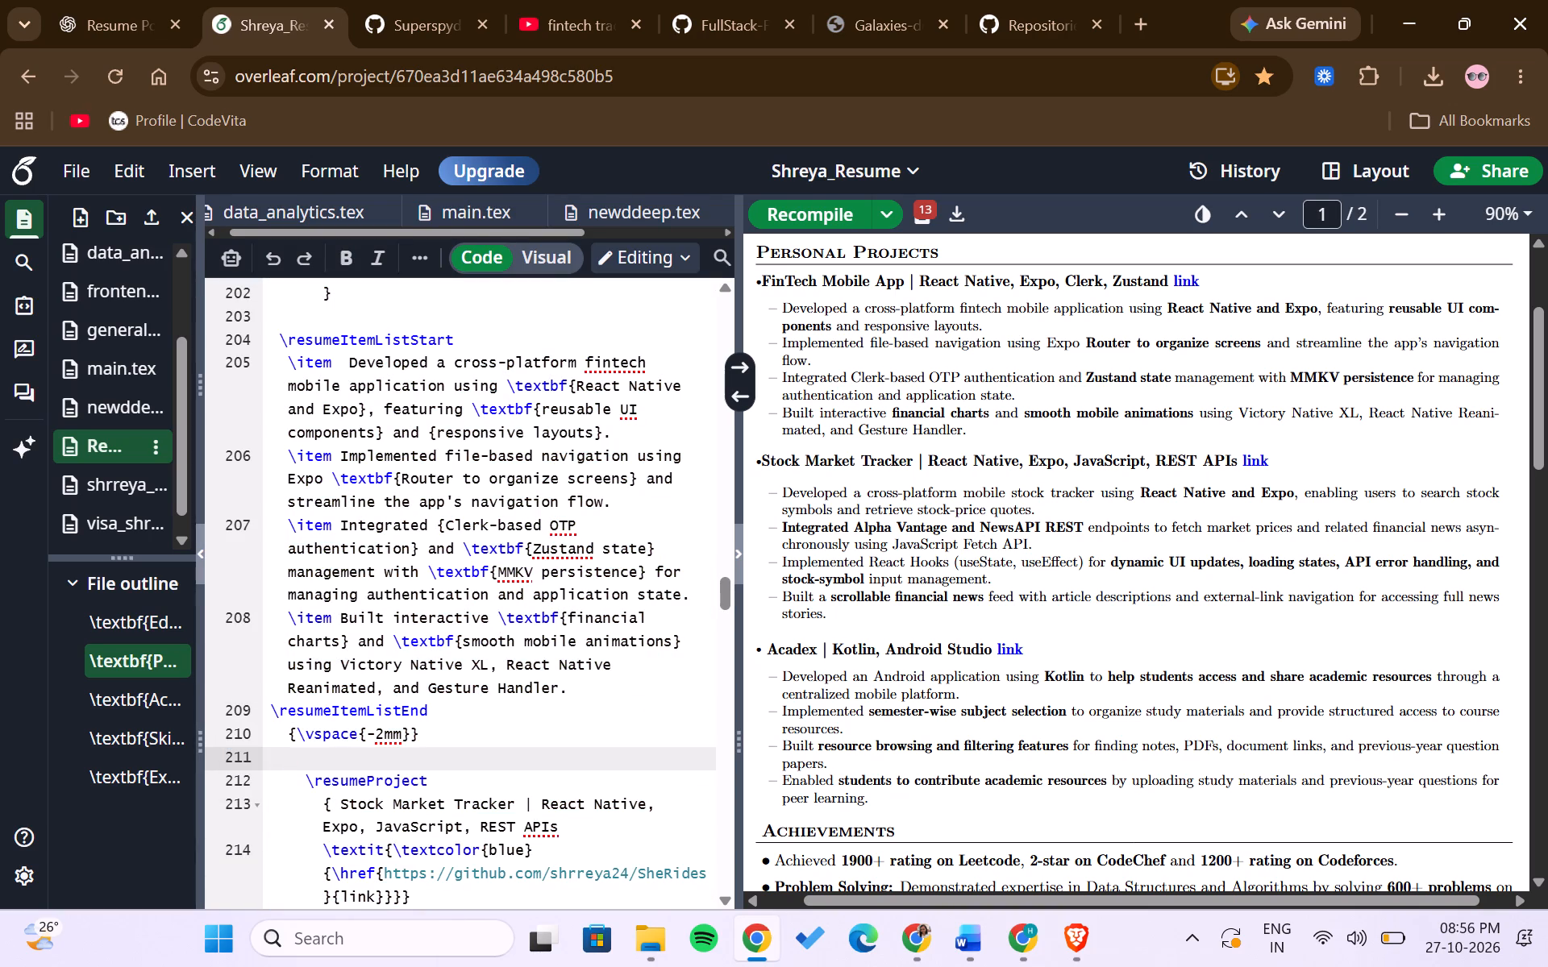
click(440, 699)
drag(432, 762, 227, 280)
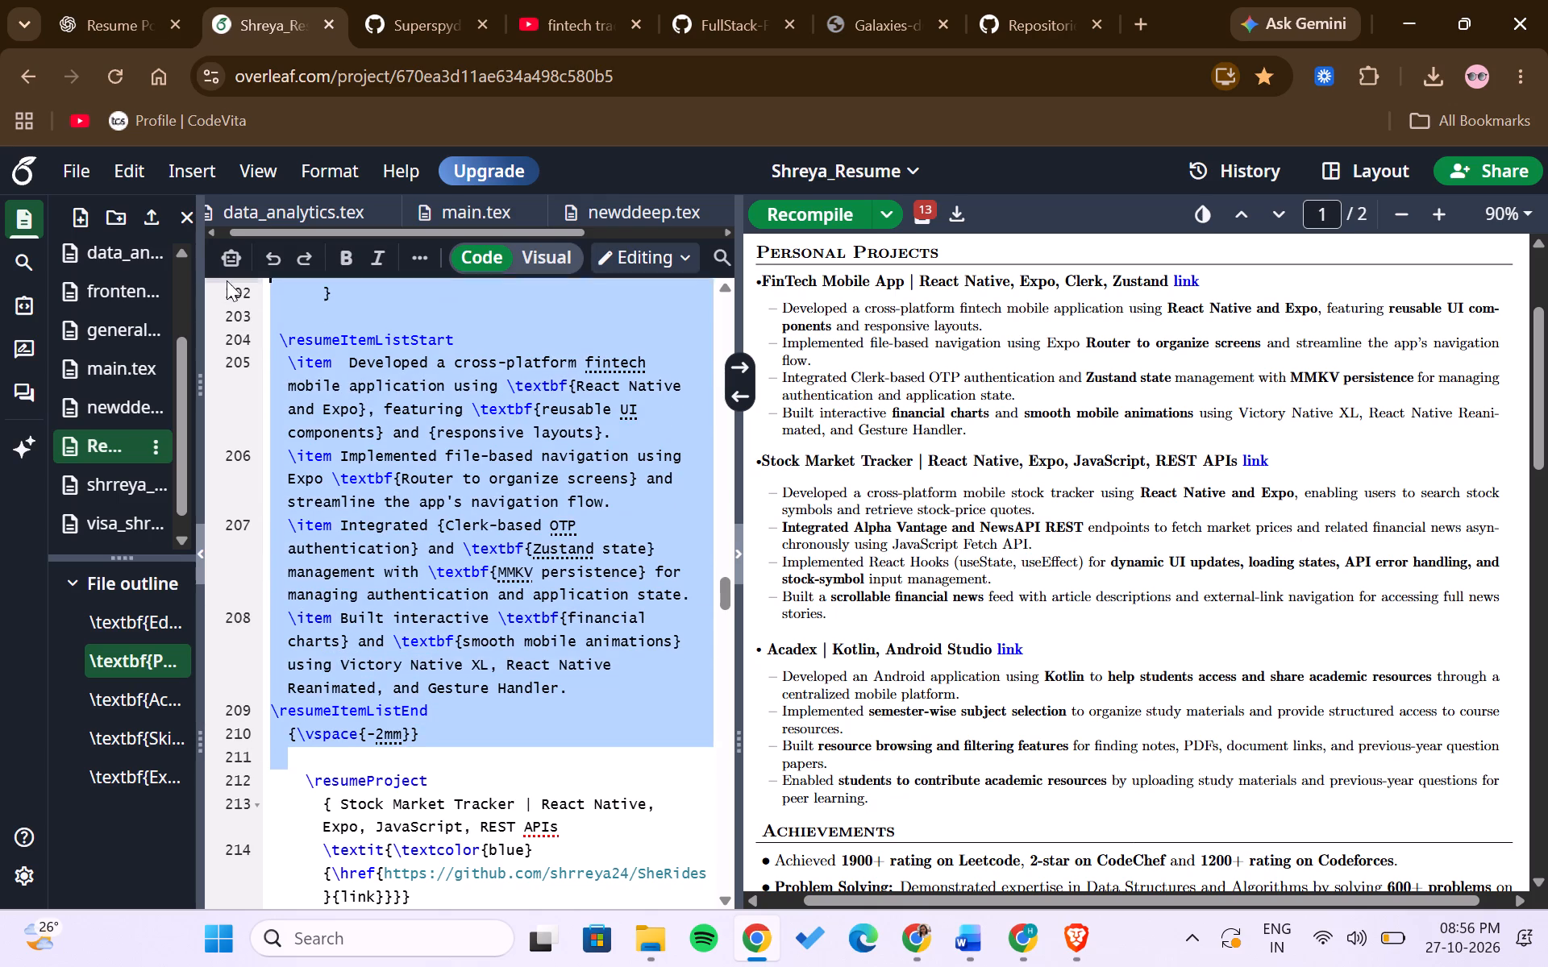
drag(227, 280, 245, 405)
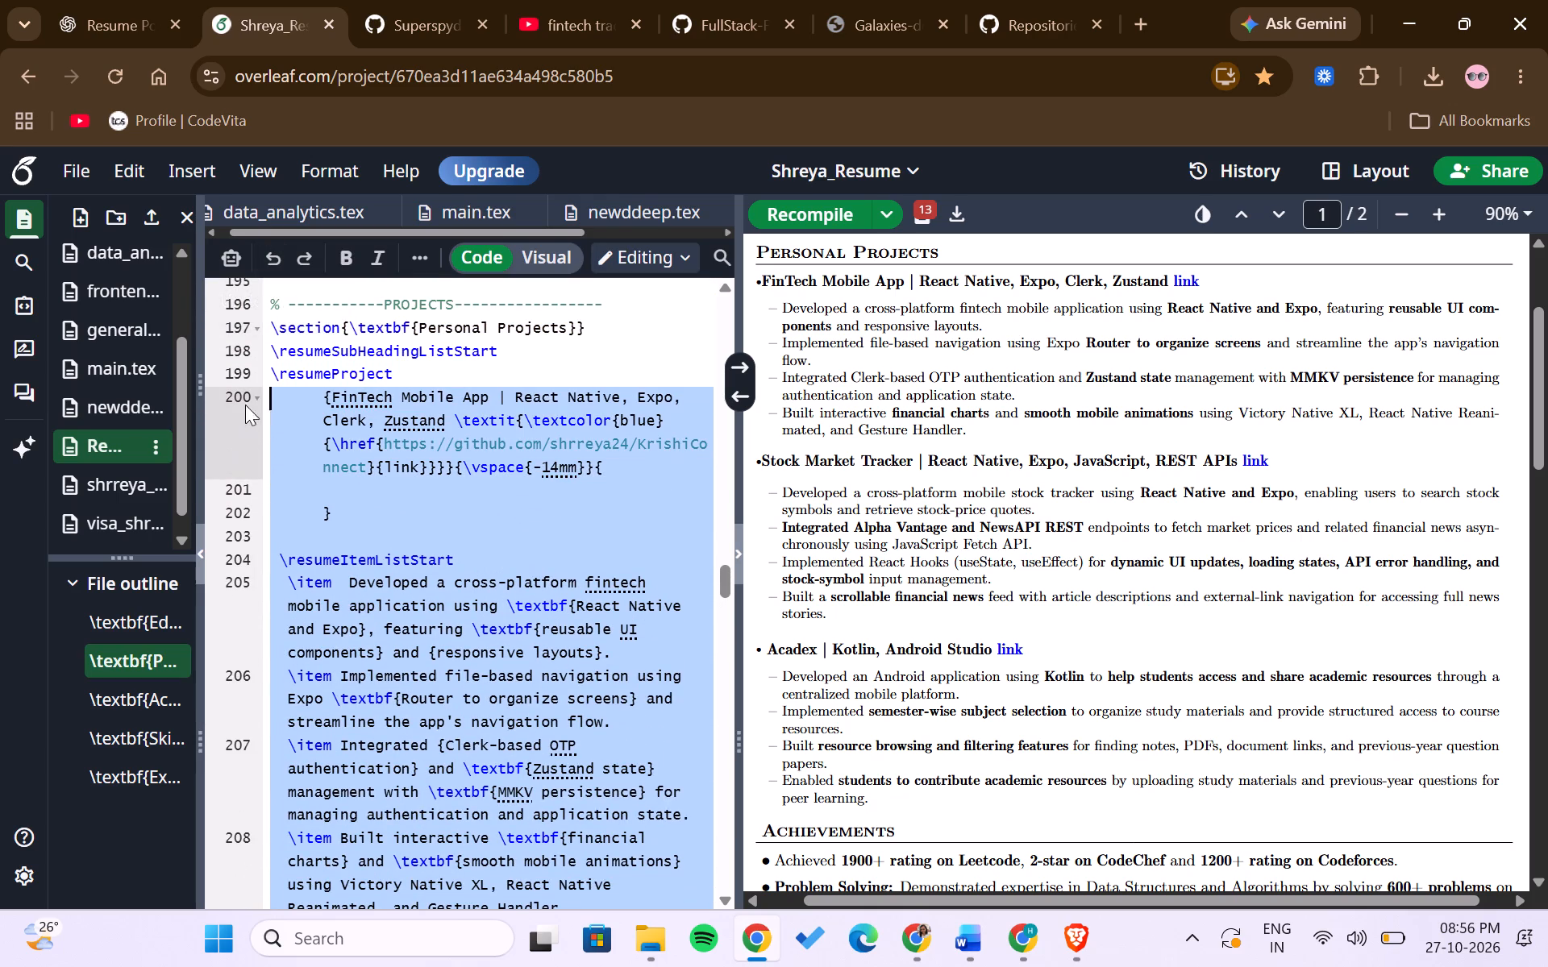
drag(245, 405, 256, 382)
key(ctrl+x)
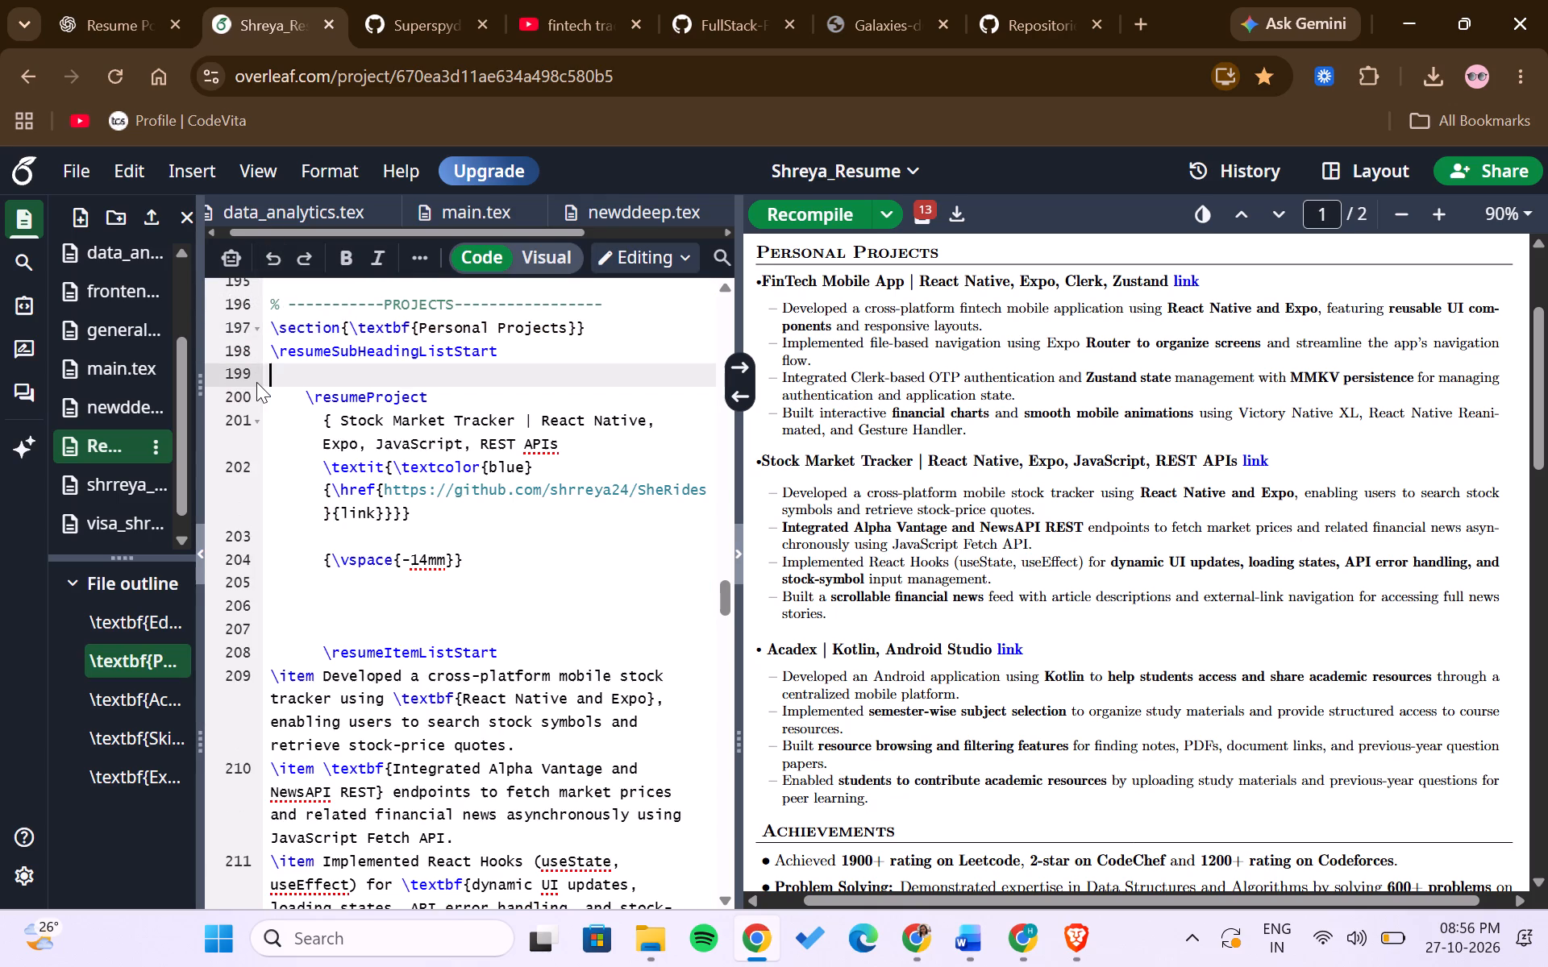
click(809, 214)
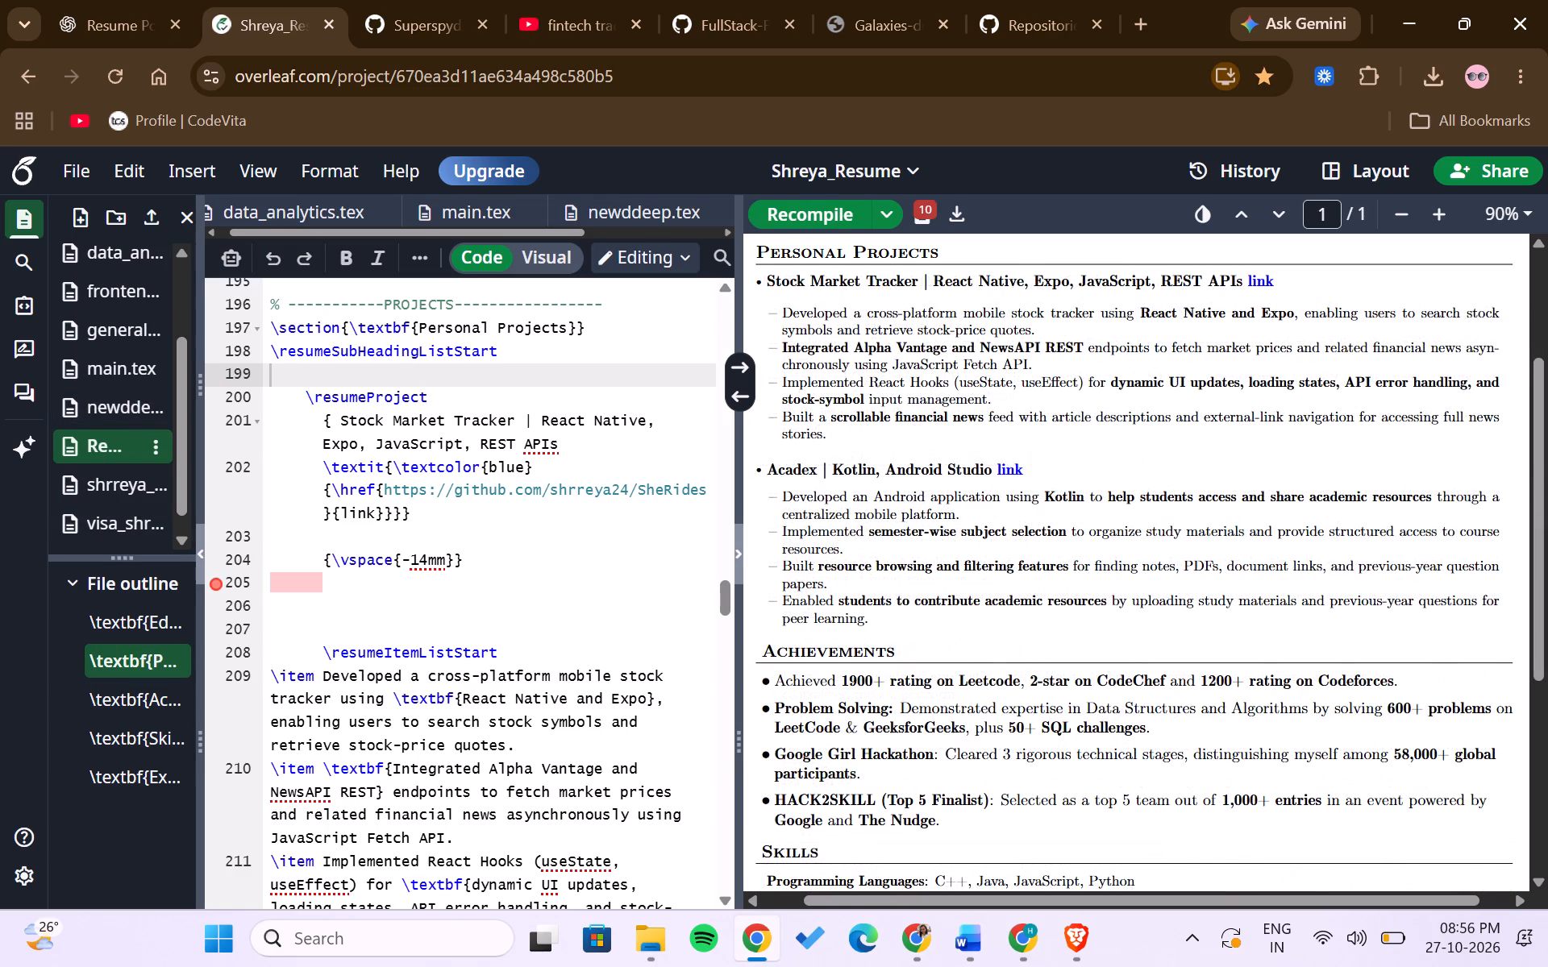
scroll(915, 745, down, 4)
scroll(915, 745, up, 1)
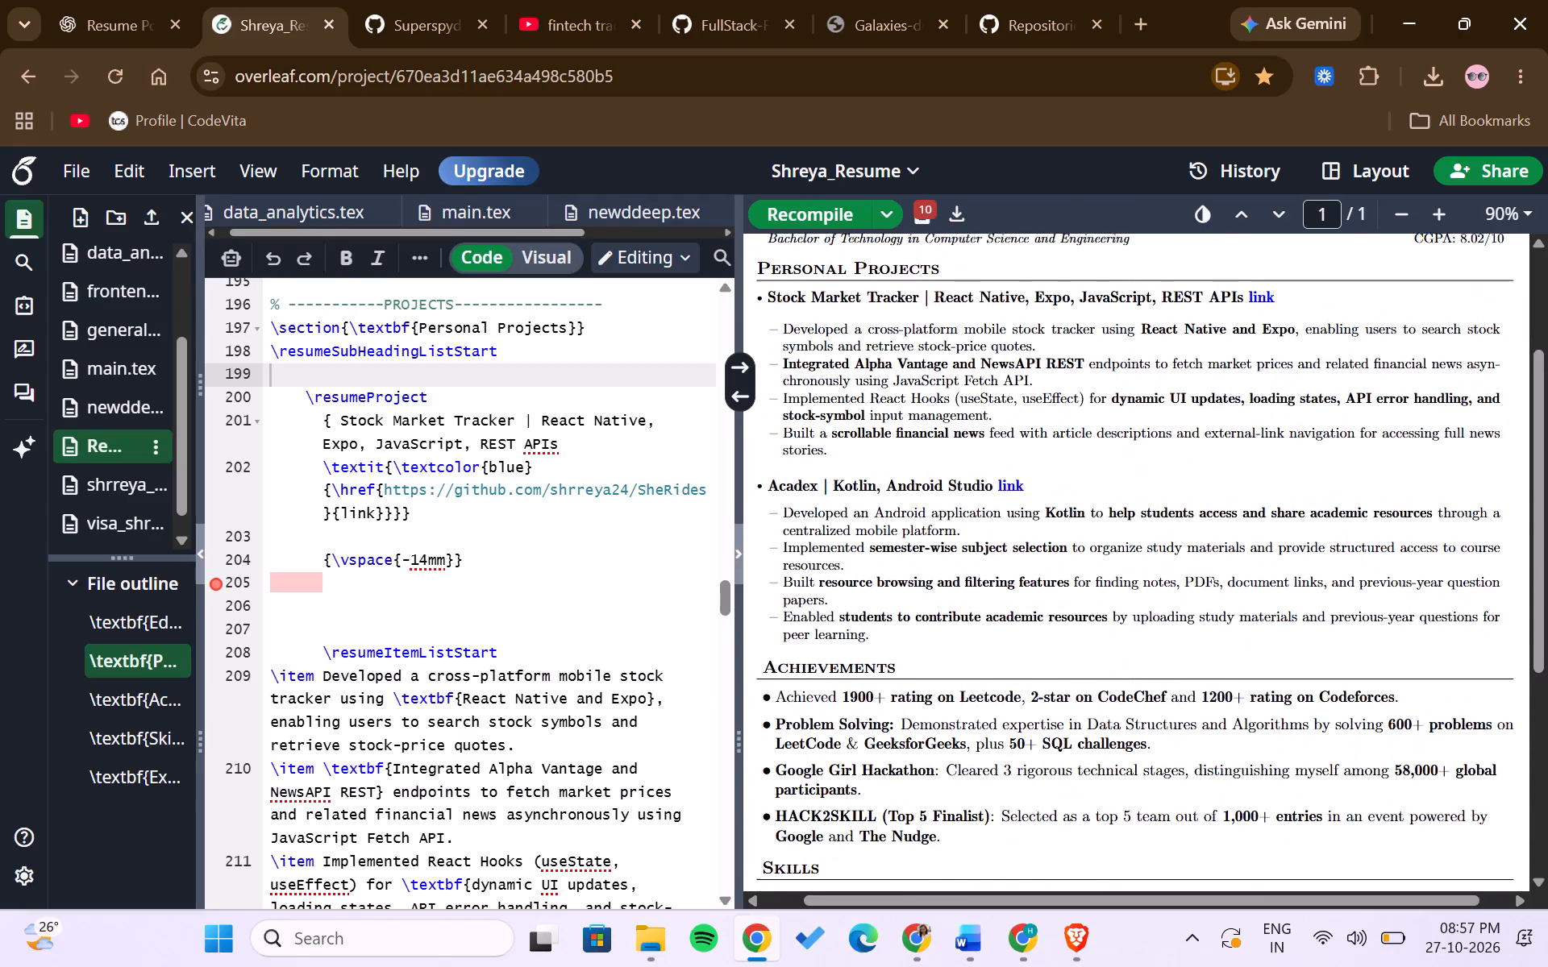
scroll(915, 745, up, 2)
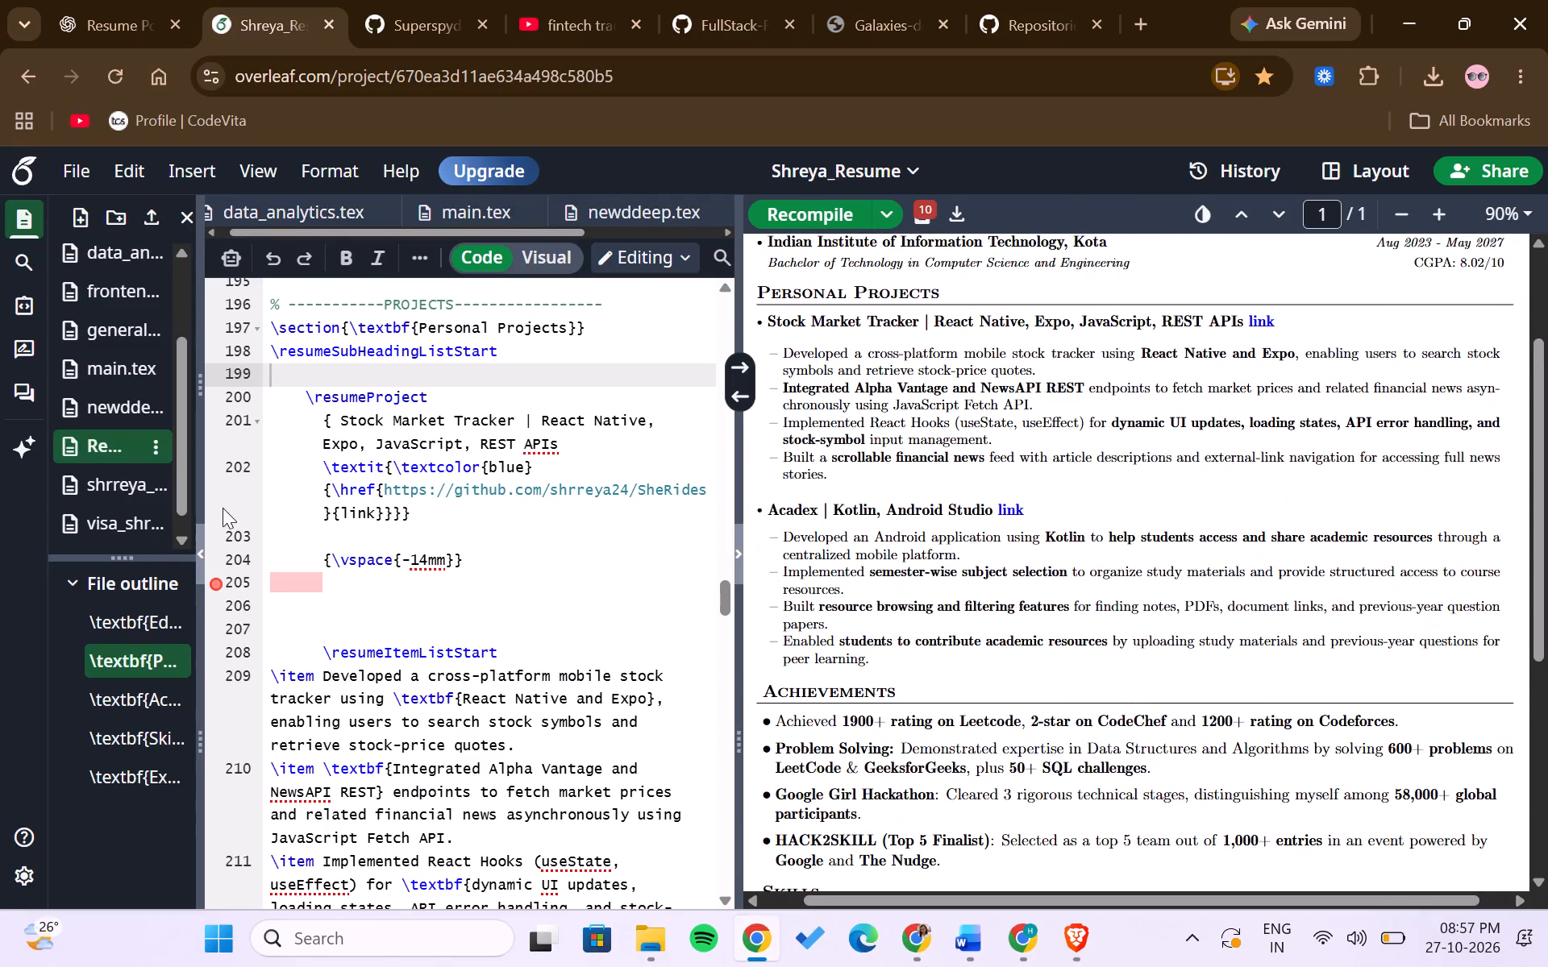
Open newddeep.tex and copy its SheRides (Women-First Carpooling Platform) project block, from \resumeProject through \resumeItemListEnd.
double_click(101, 395)
scroll(418, 421, up, 8)
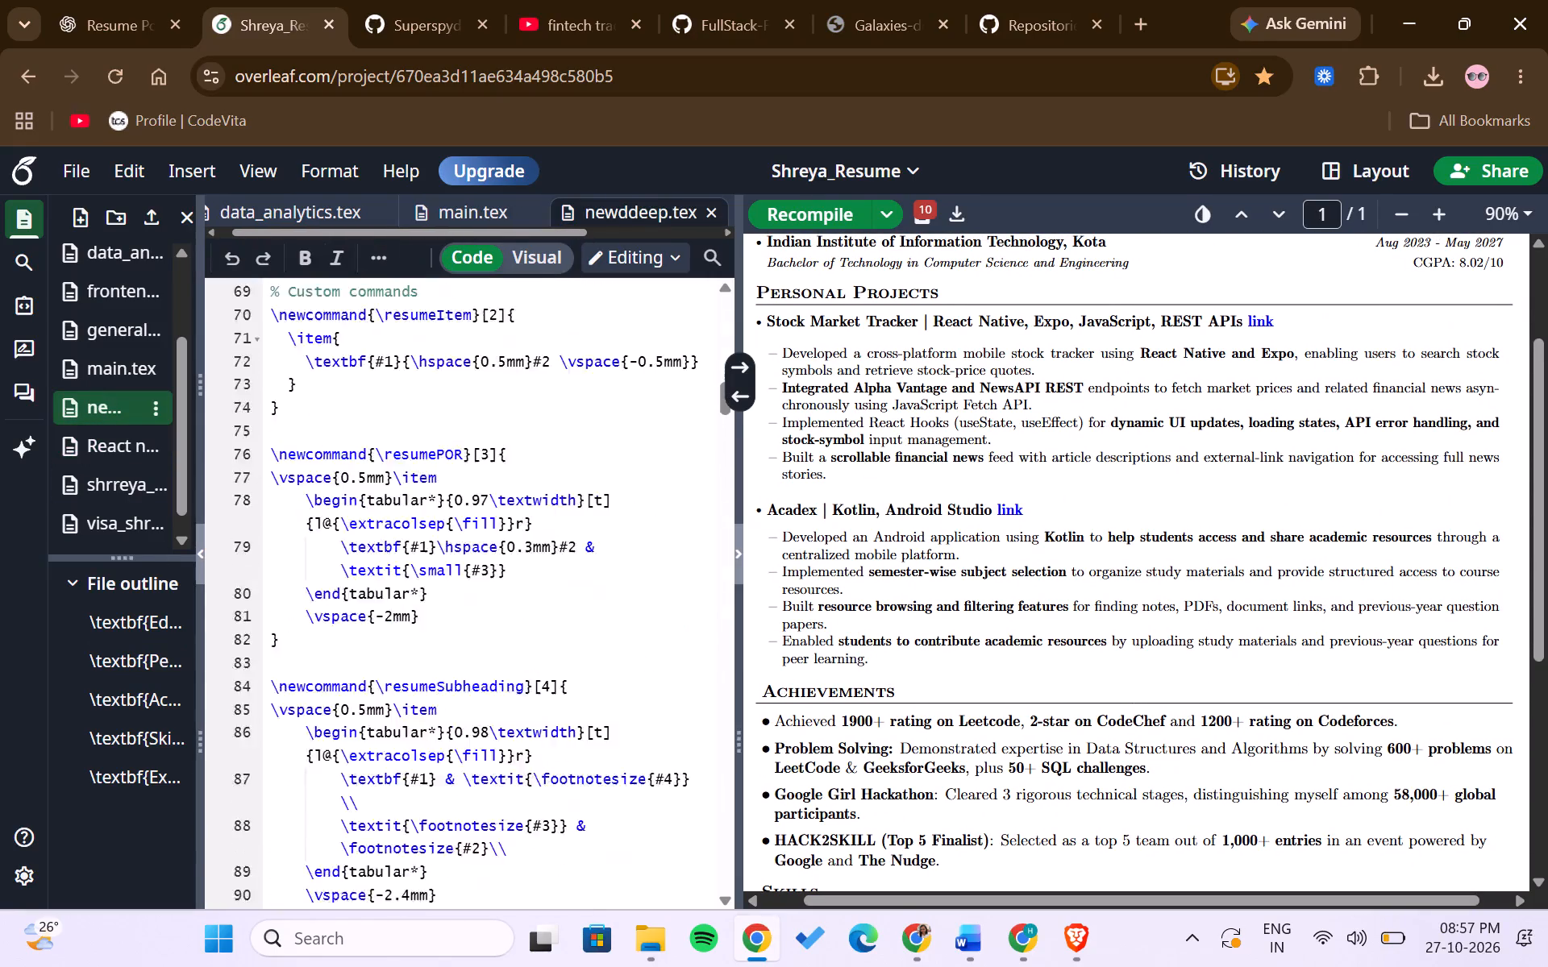
scroll(418, 421, up, 11)
scroll(418, 421, down, 10)
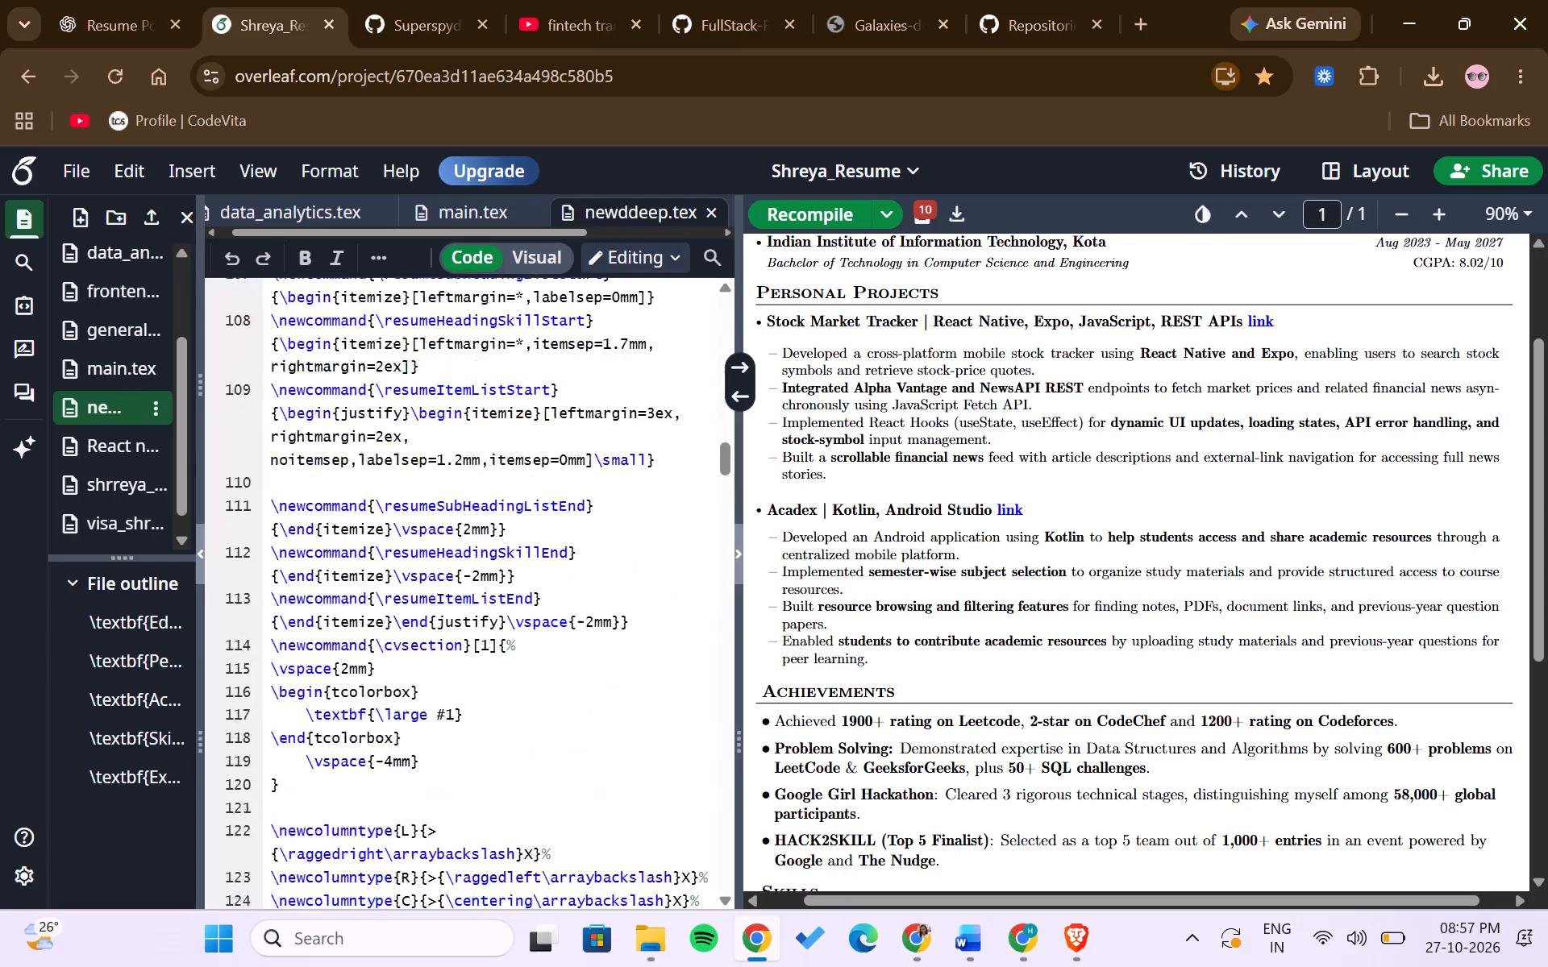
scroll(418, 421, down, 10)
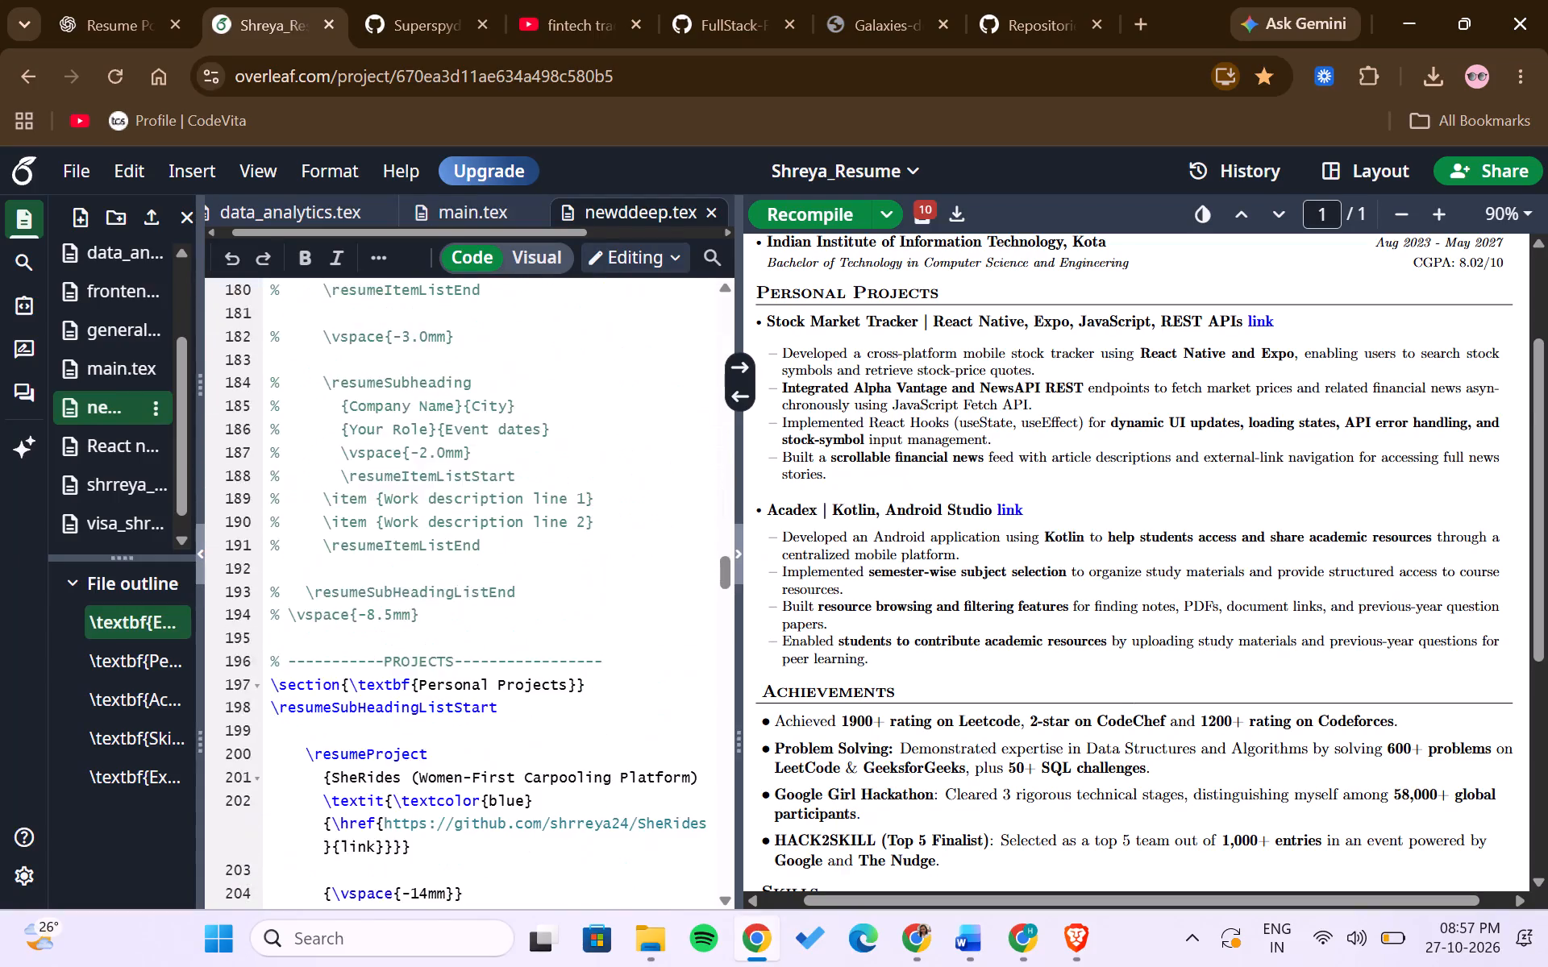
scroll(418, 421, down, 2)
scroll(418, 421, up, 5)
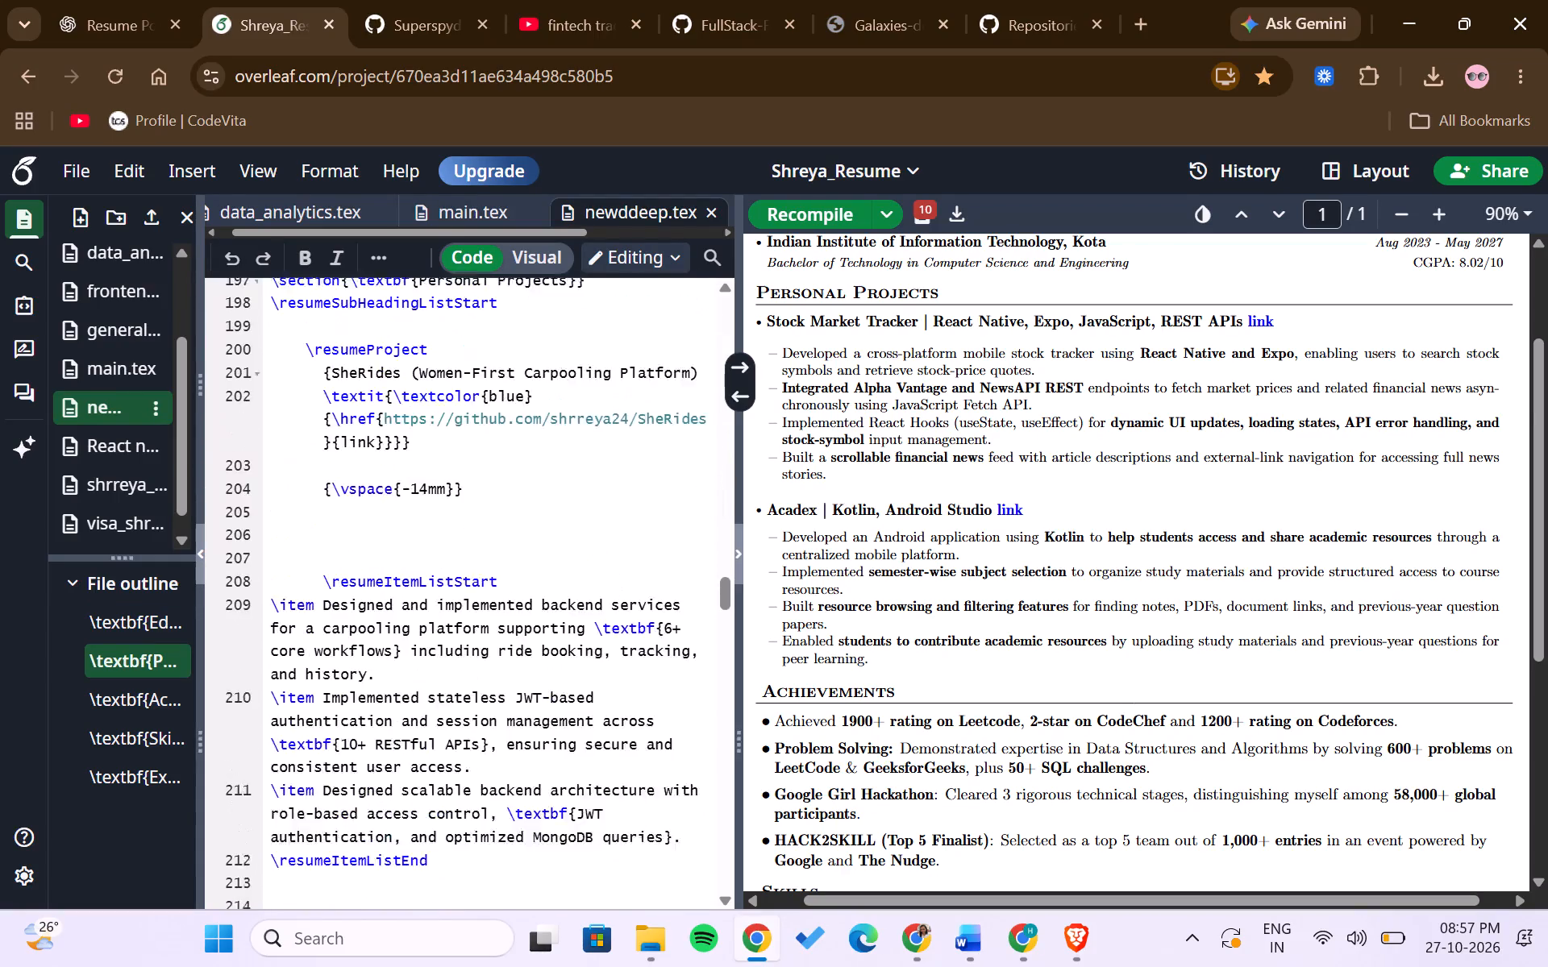
scroll(418, 421, up, 1)
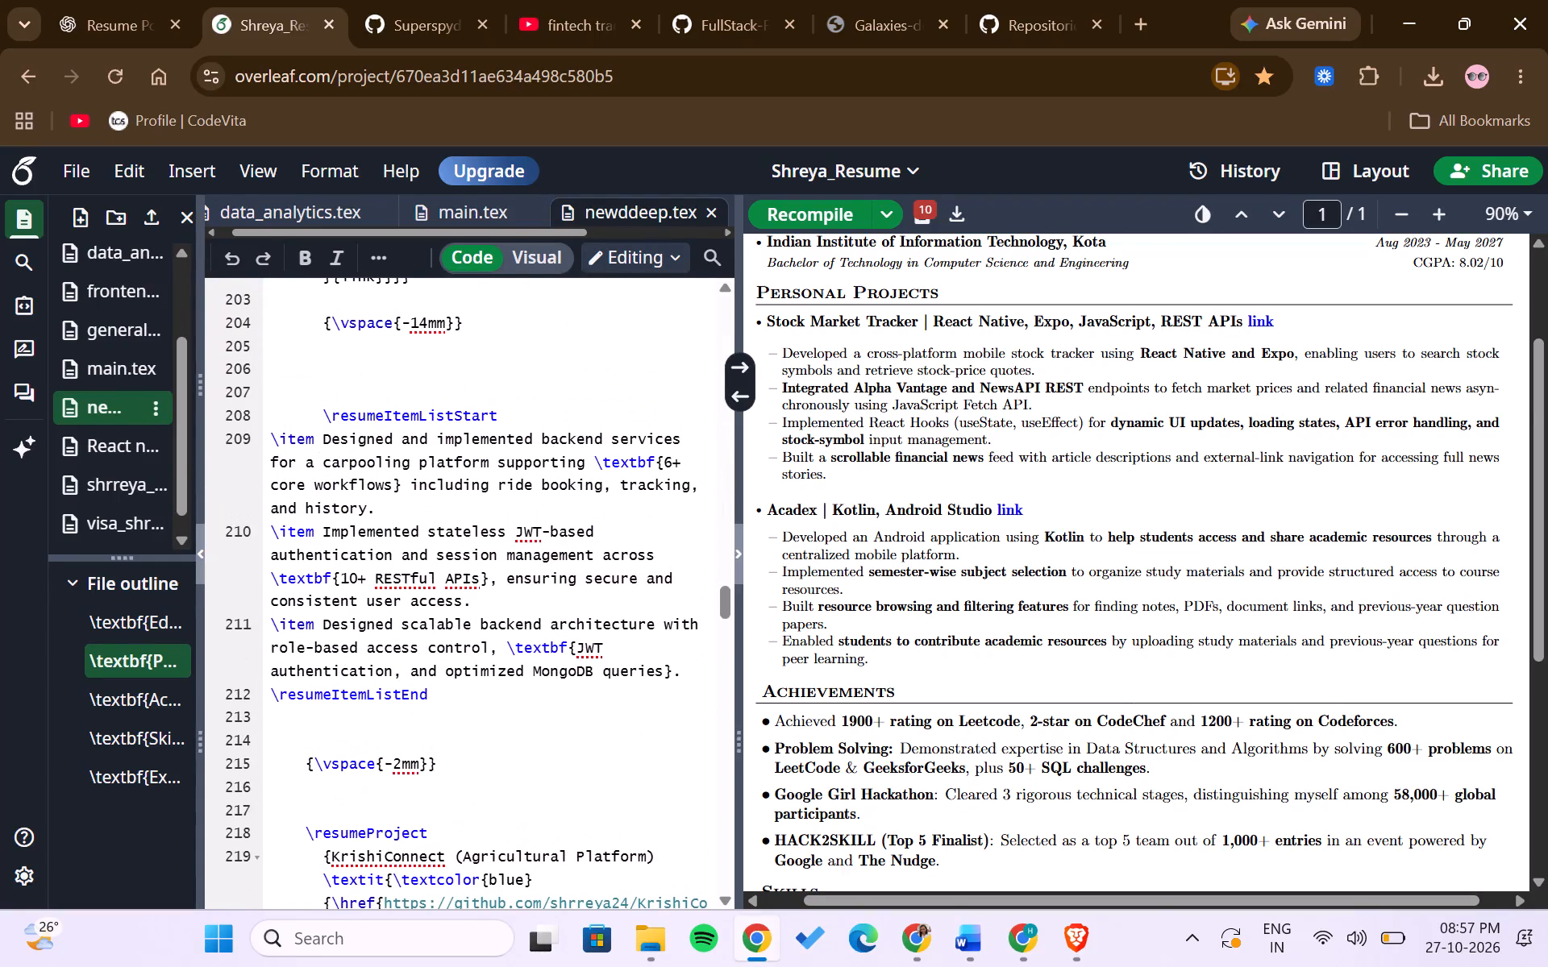
click(487, 762)
drag(489, 702, 311, 384)
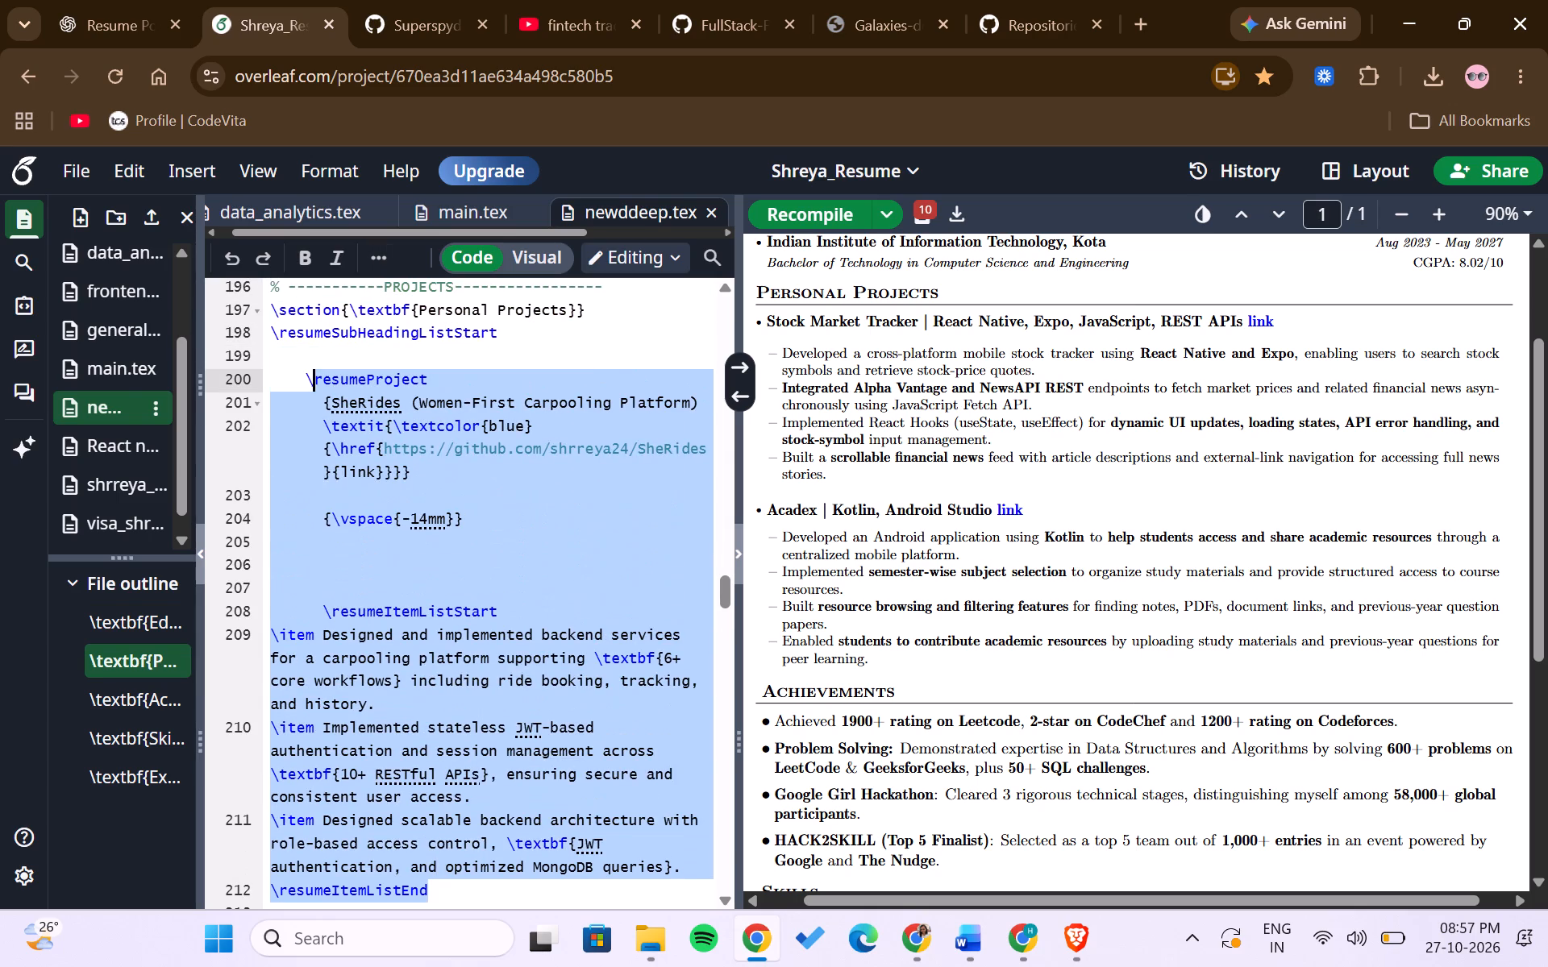
drag(311, 384, 297, 384)
key(ctrl+c)
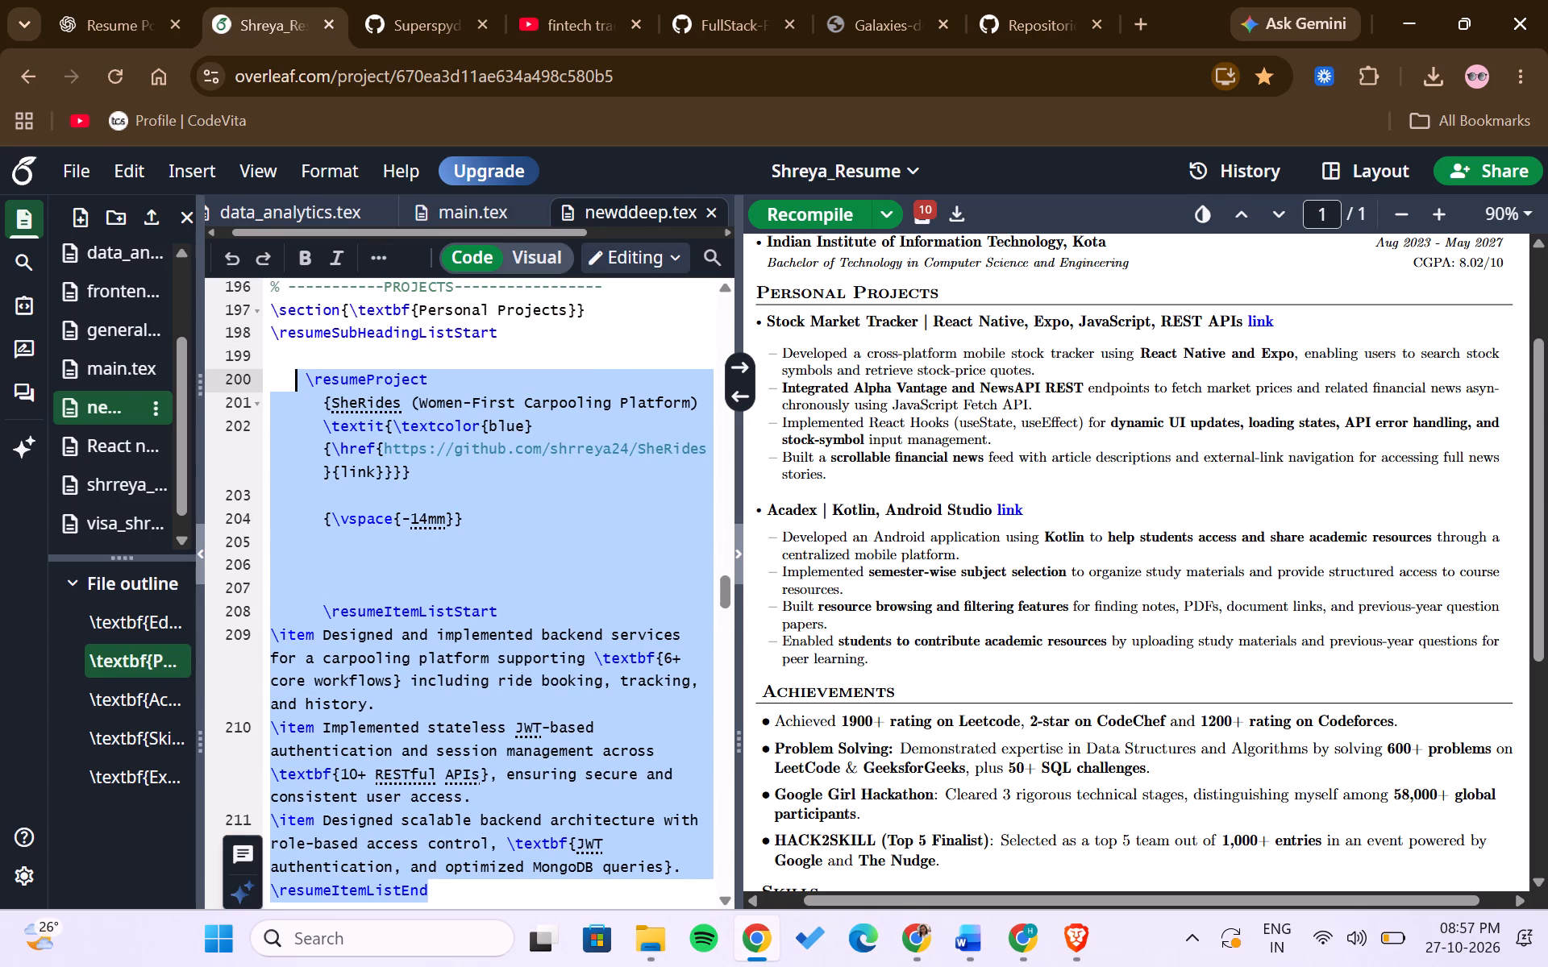
click(321, 408)
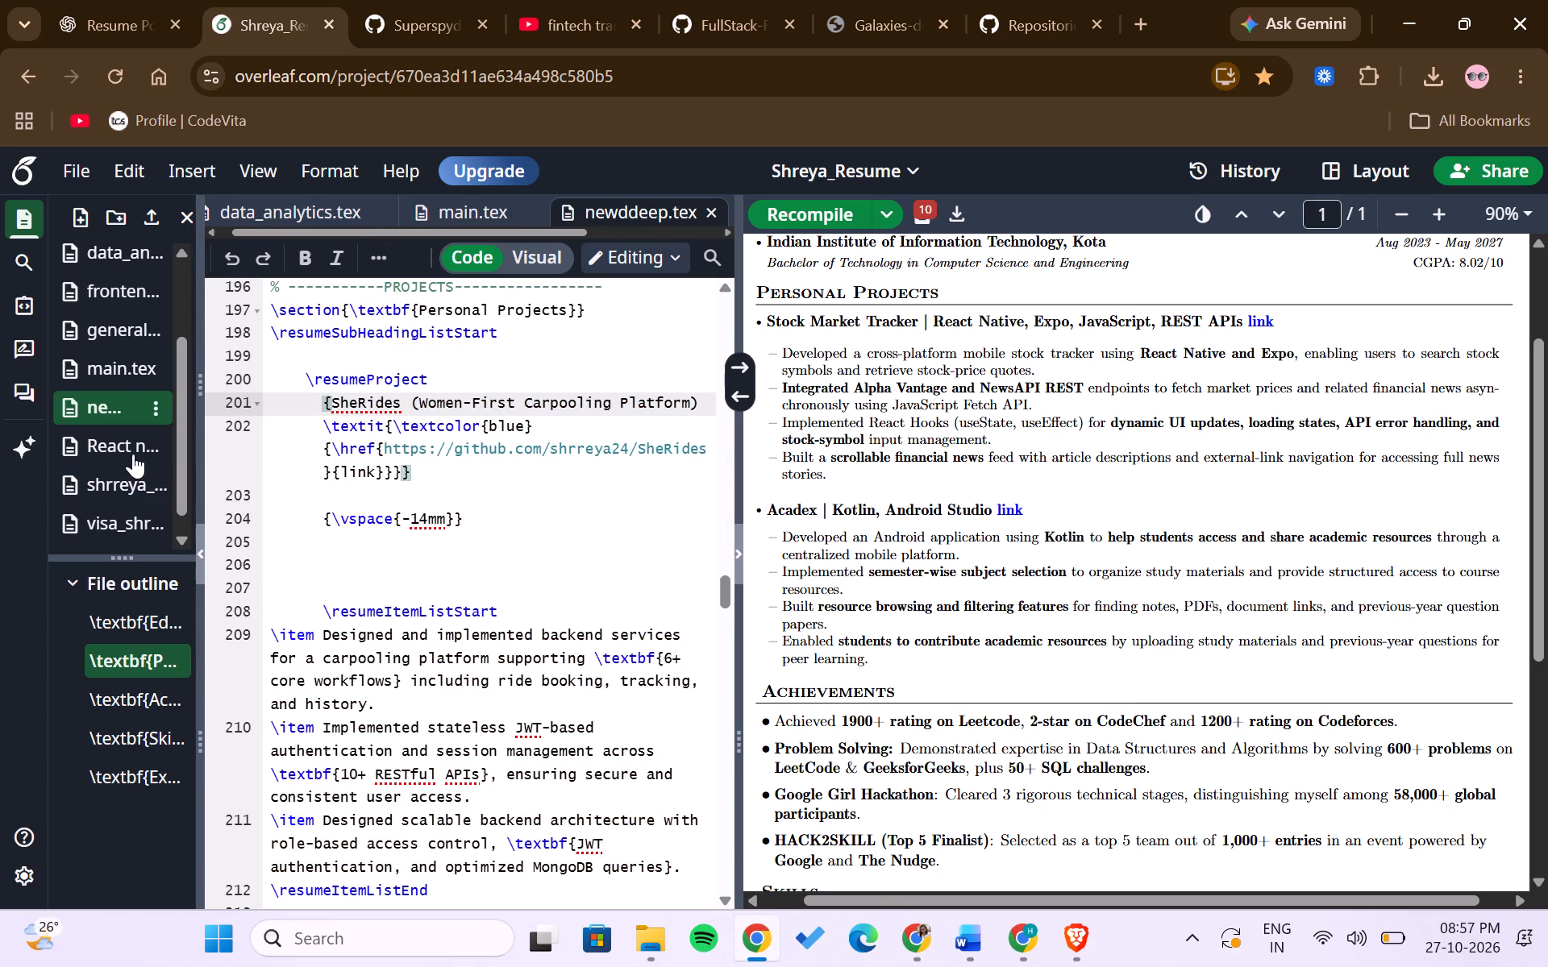
In React native.tex, paste the SheRides project block after the end of the Acadex item list and recompile.
double_click(133, 454)
scroll(454, 587, down, 8)
scroll(454, 587, up, 1)
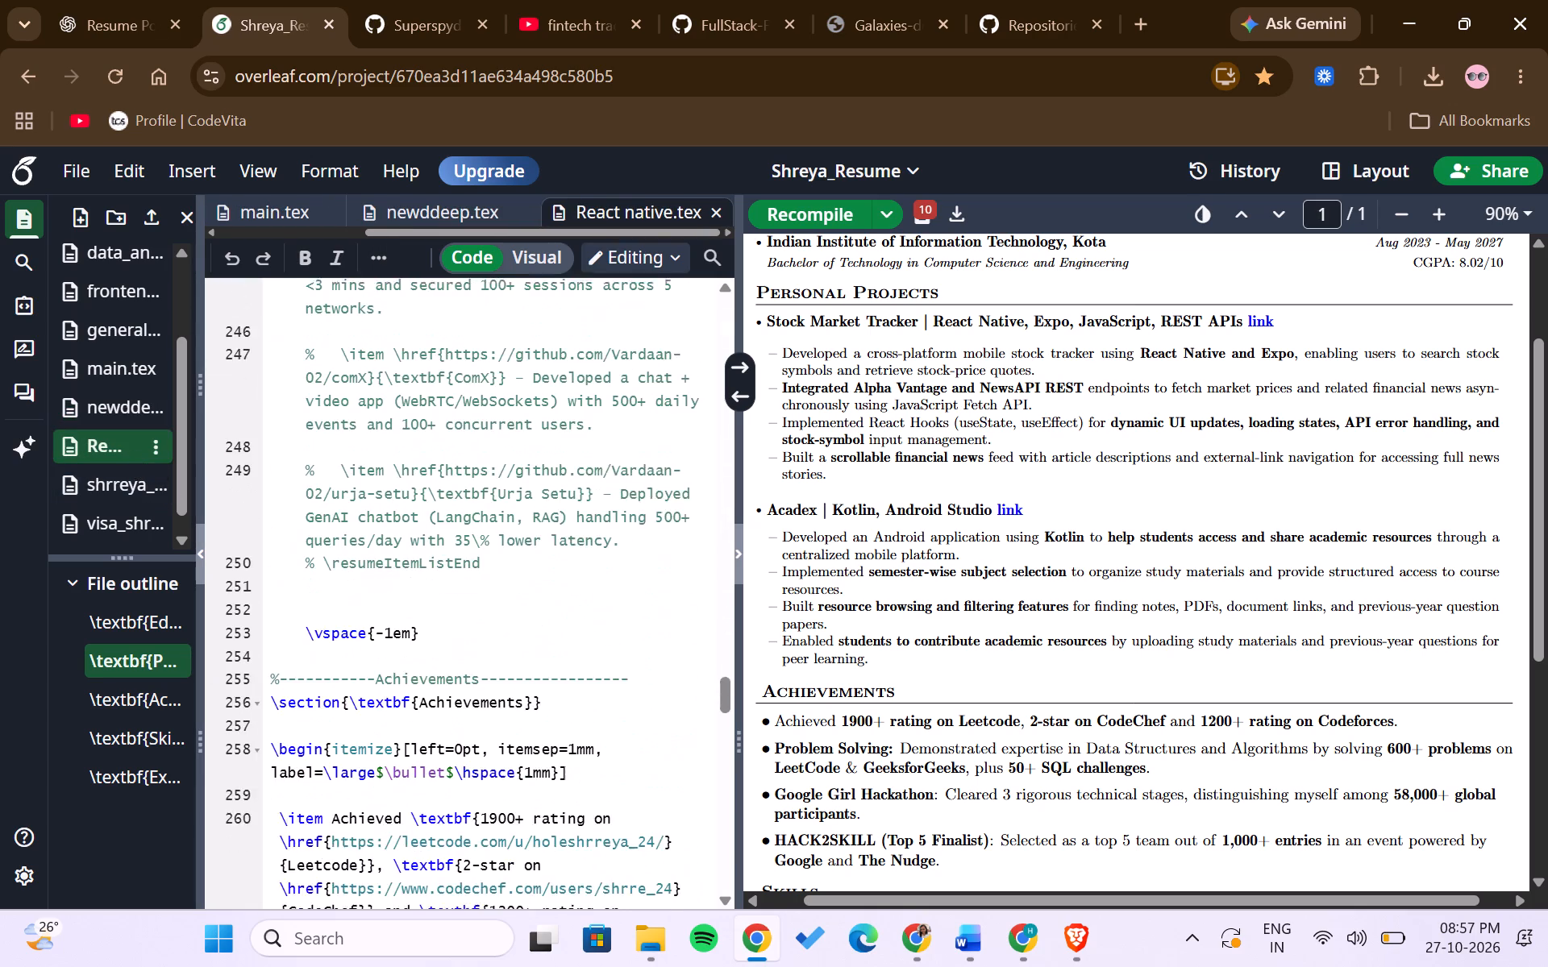
scroll(454, 587, up, 2)
click(435, 562)
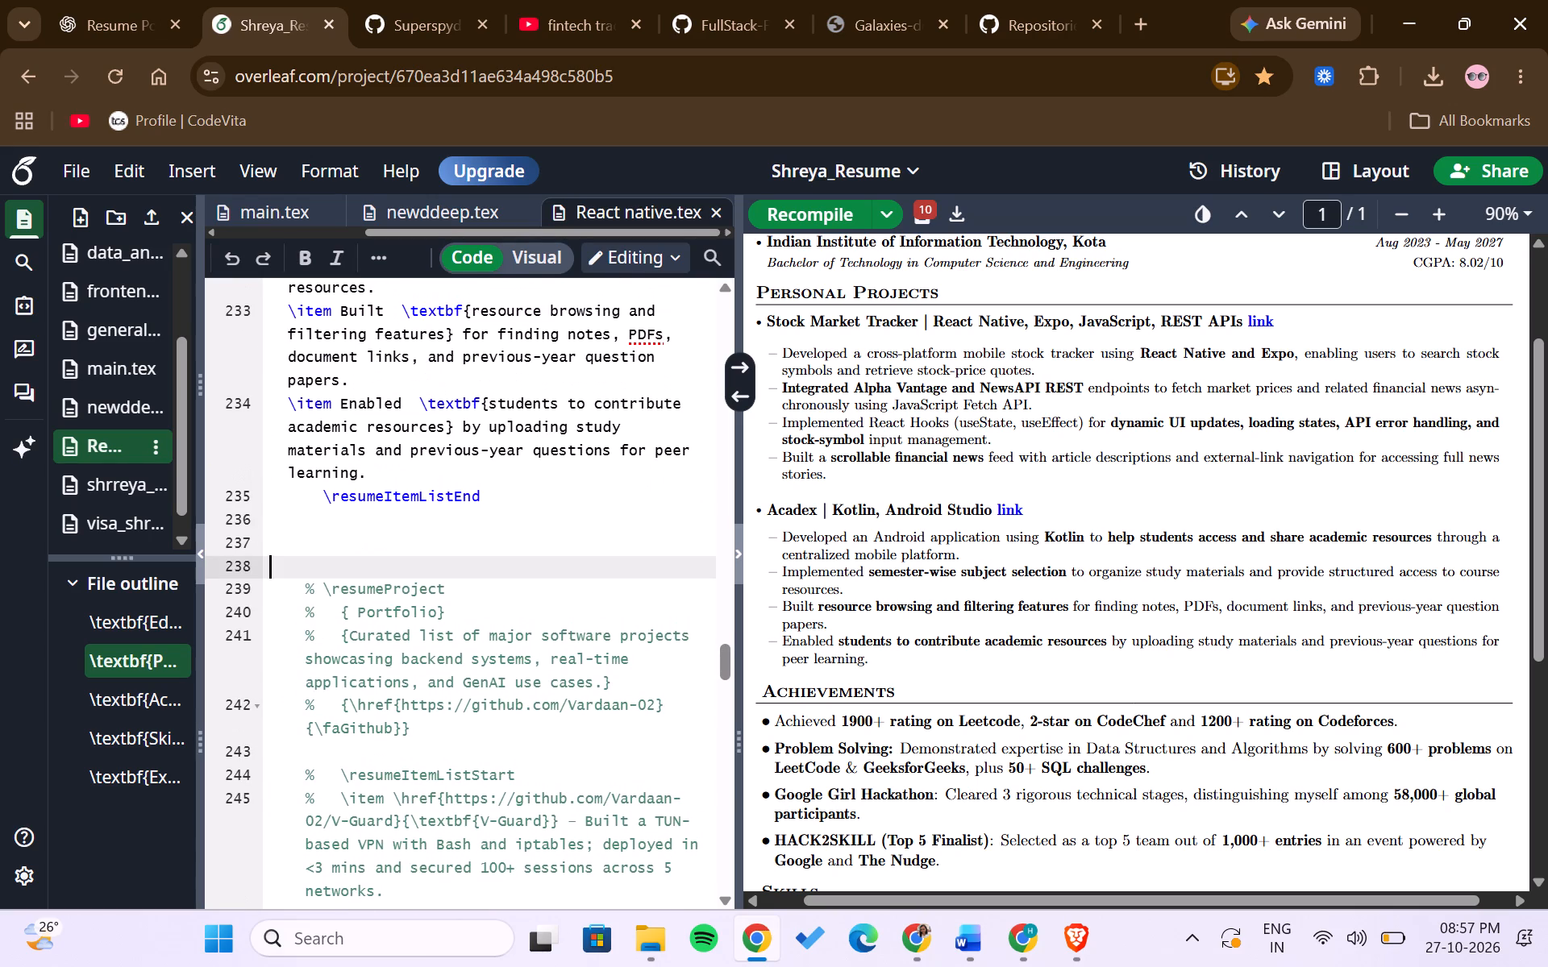
click(398, 471)
key(Return)
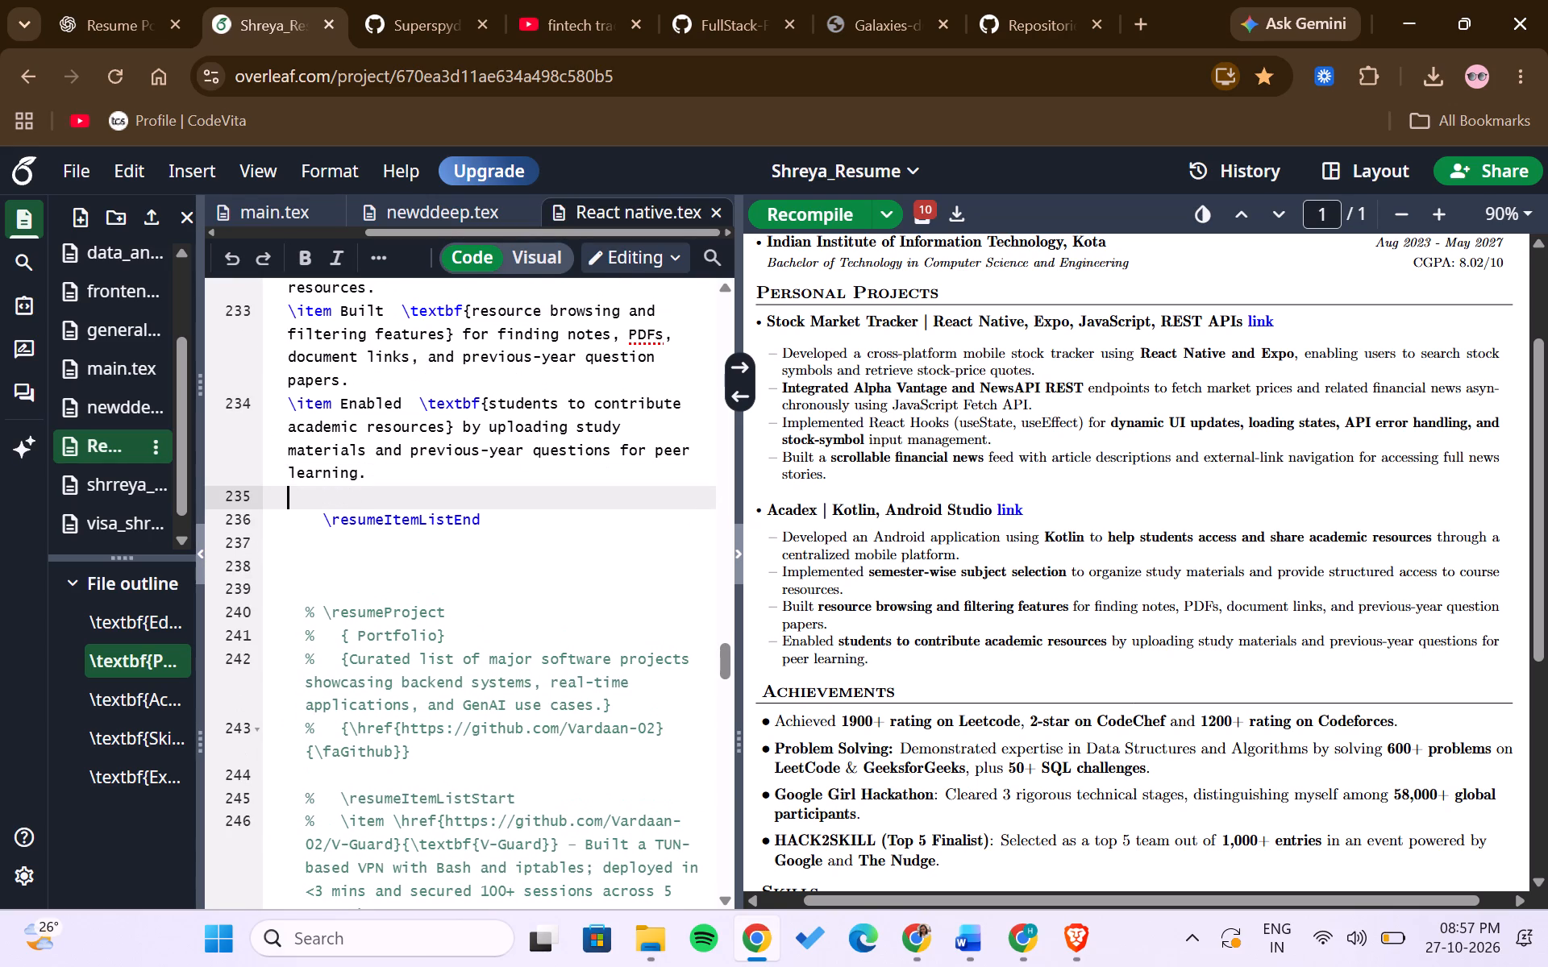
click(395, 537)
key(ctrl+v)
click(803, 193)
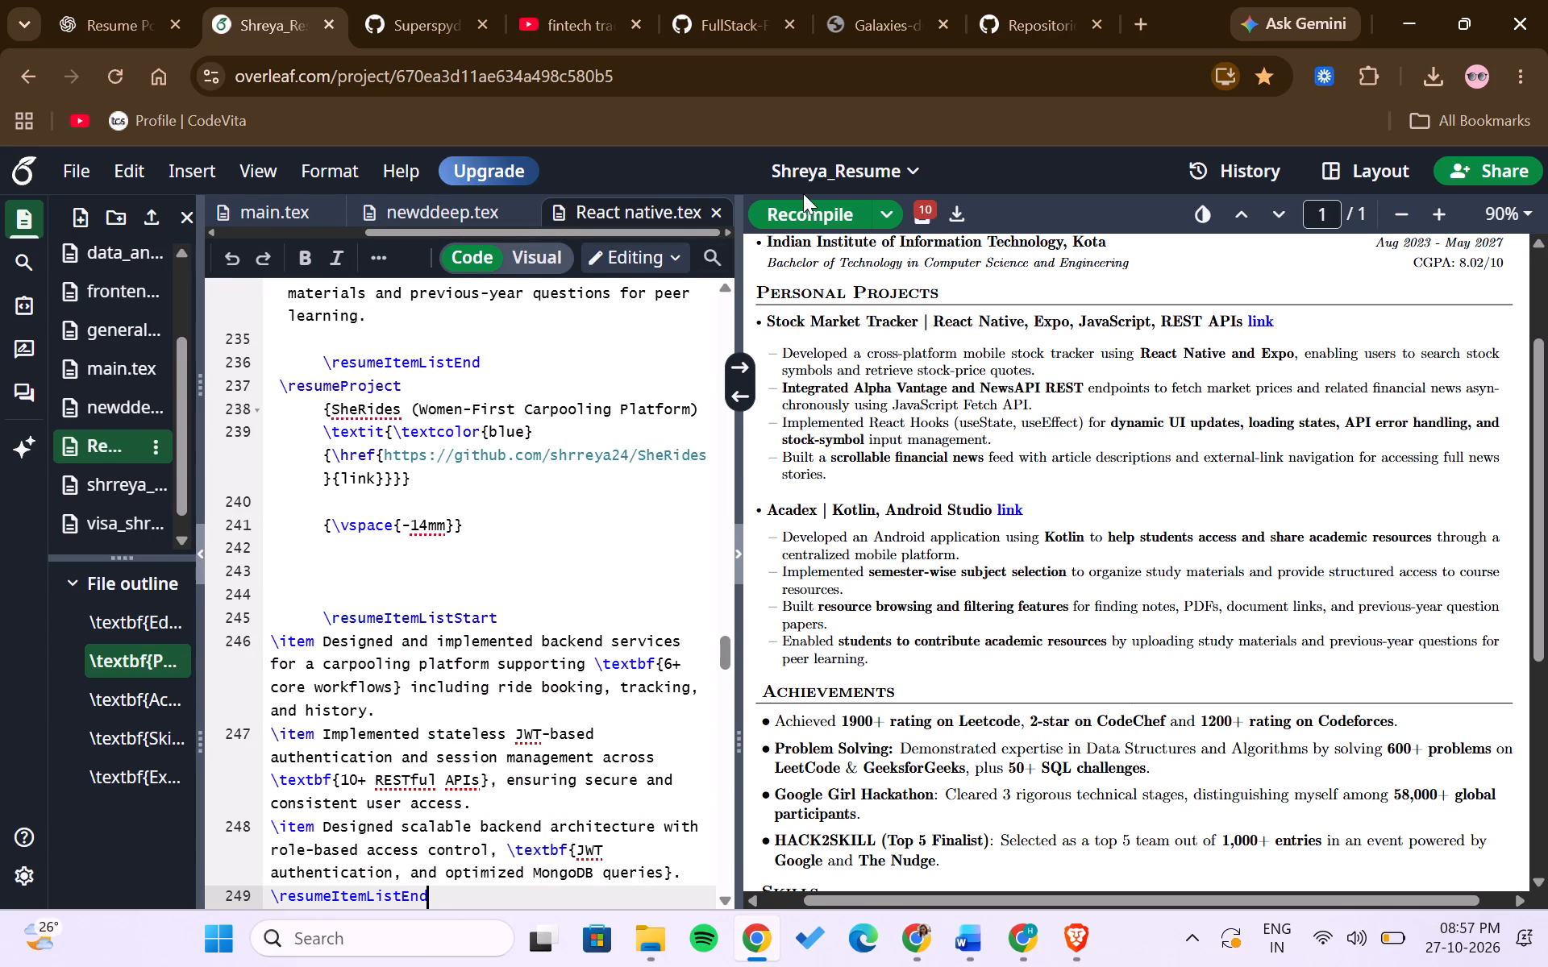
click(803, 213)
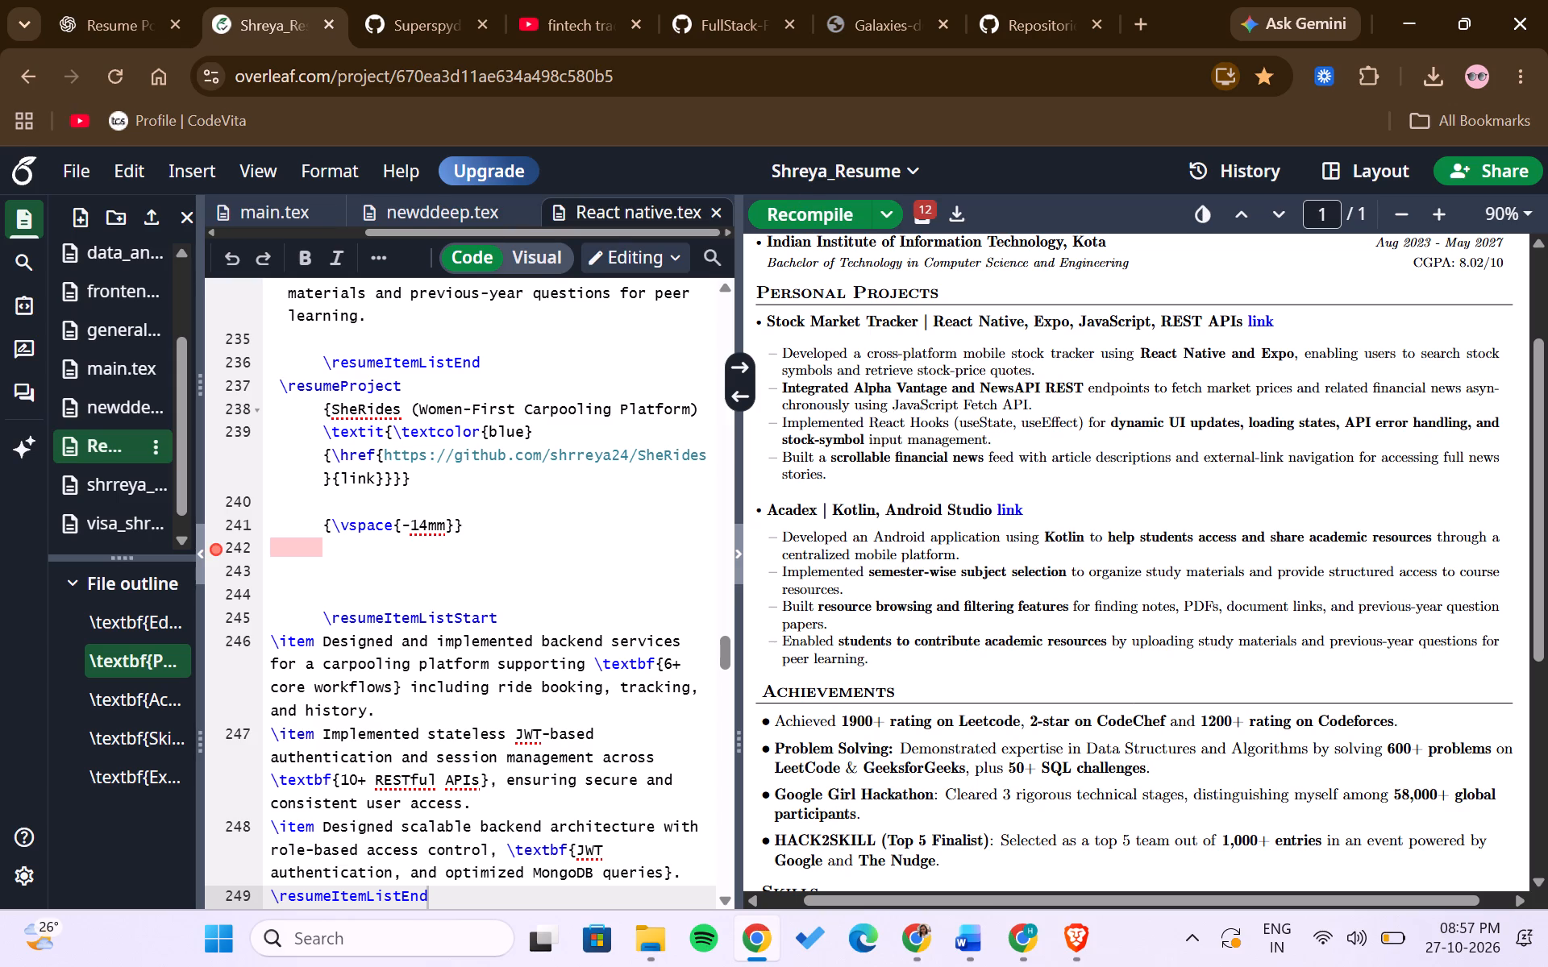
scroll(468, 660, down, 1)
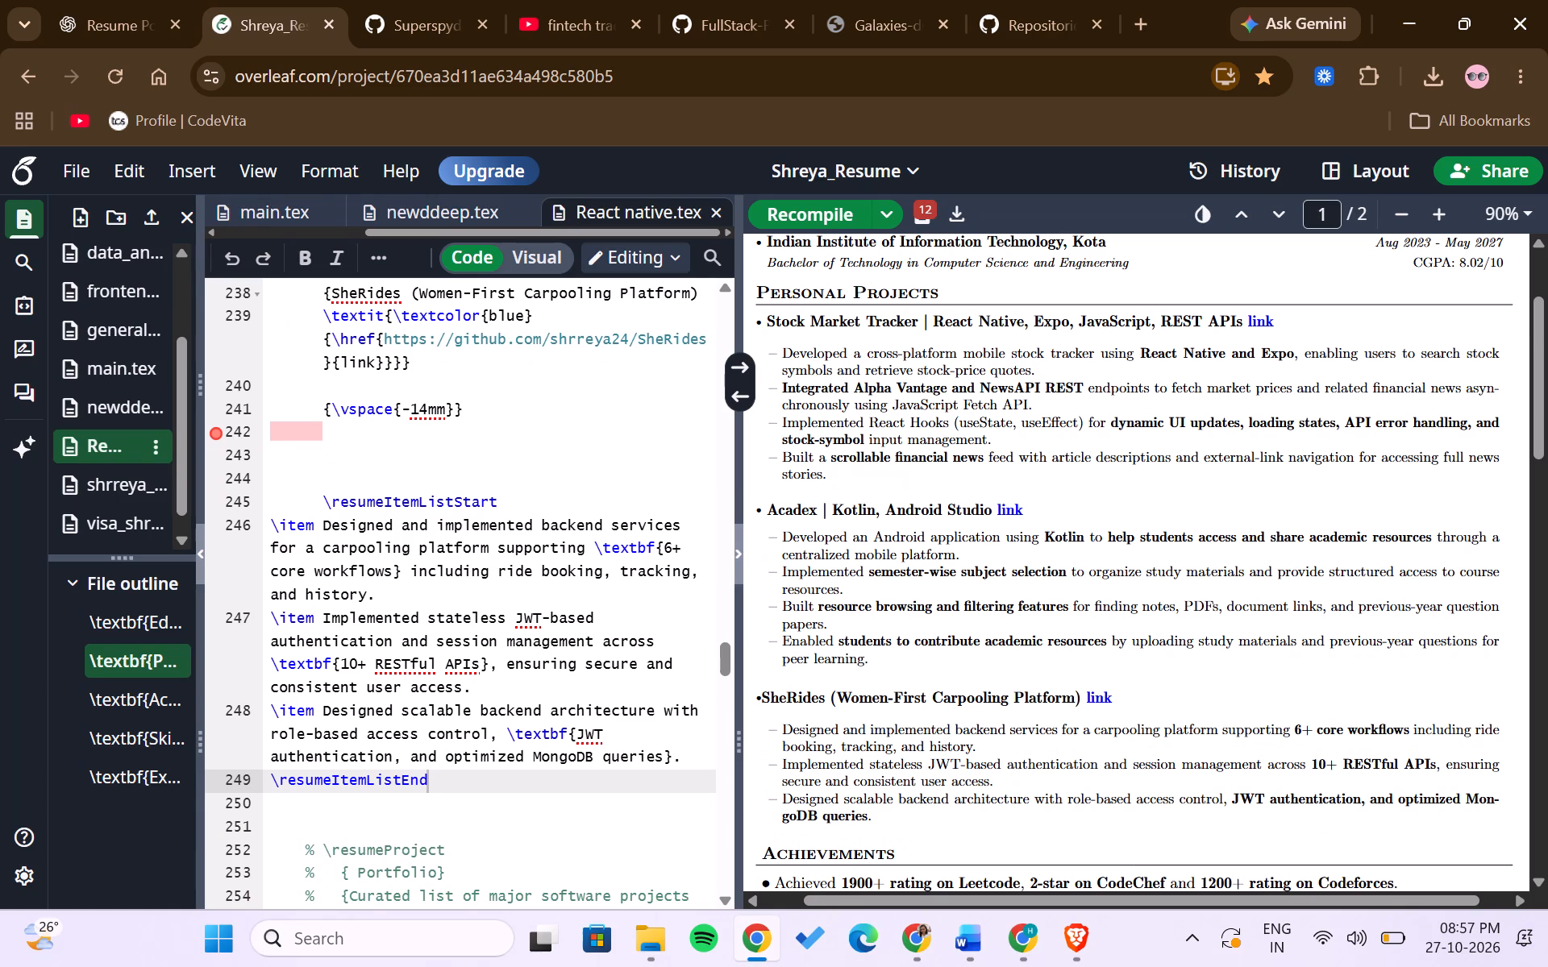
Delete the SheRides bullet about scalable backend architecture with its leftover blank line, recompile, and check the page layout.
click(687, 741)
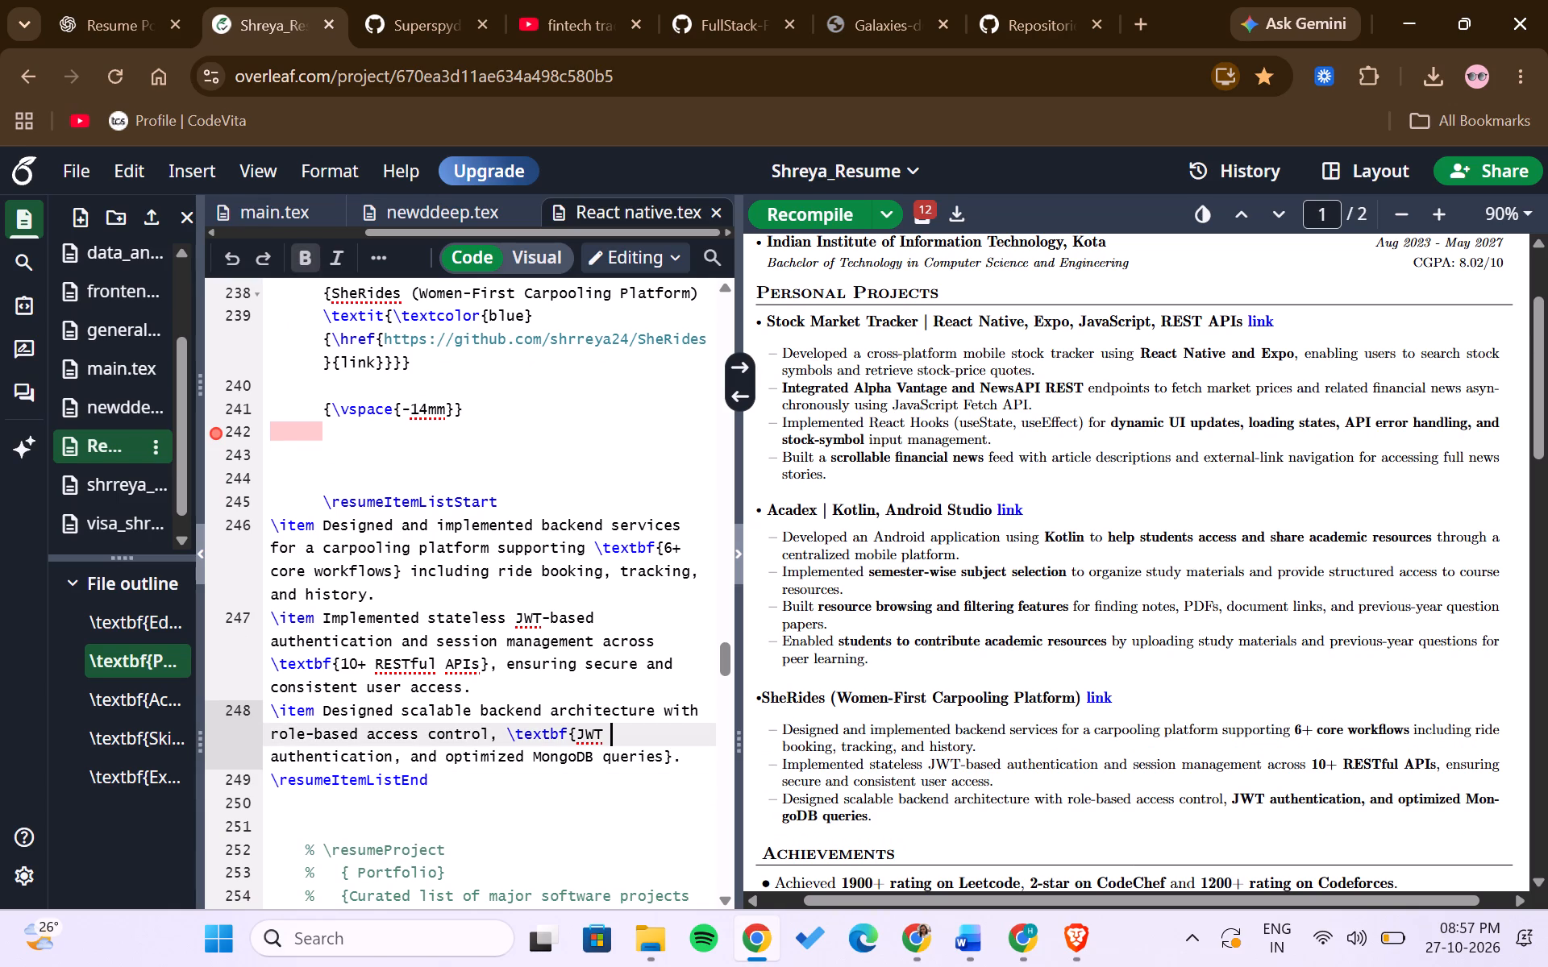
drag(695, 754, 664, 751)
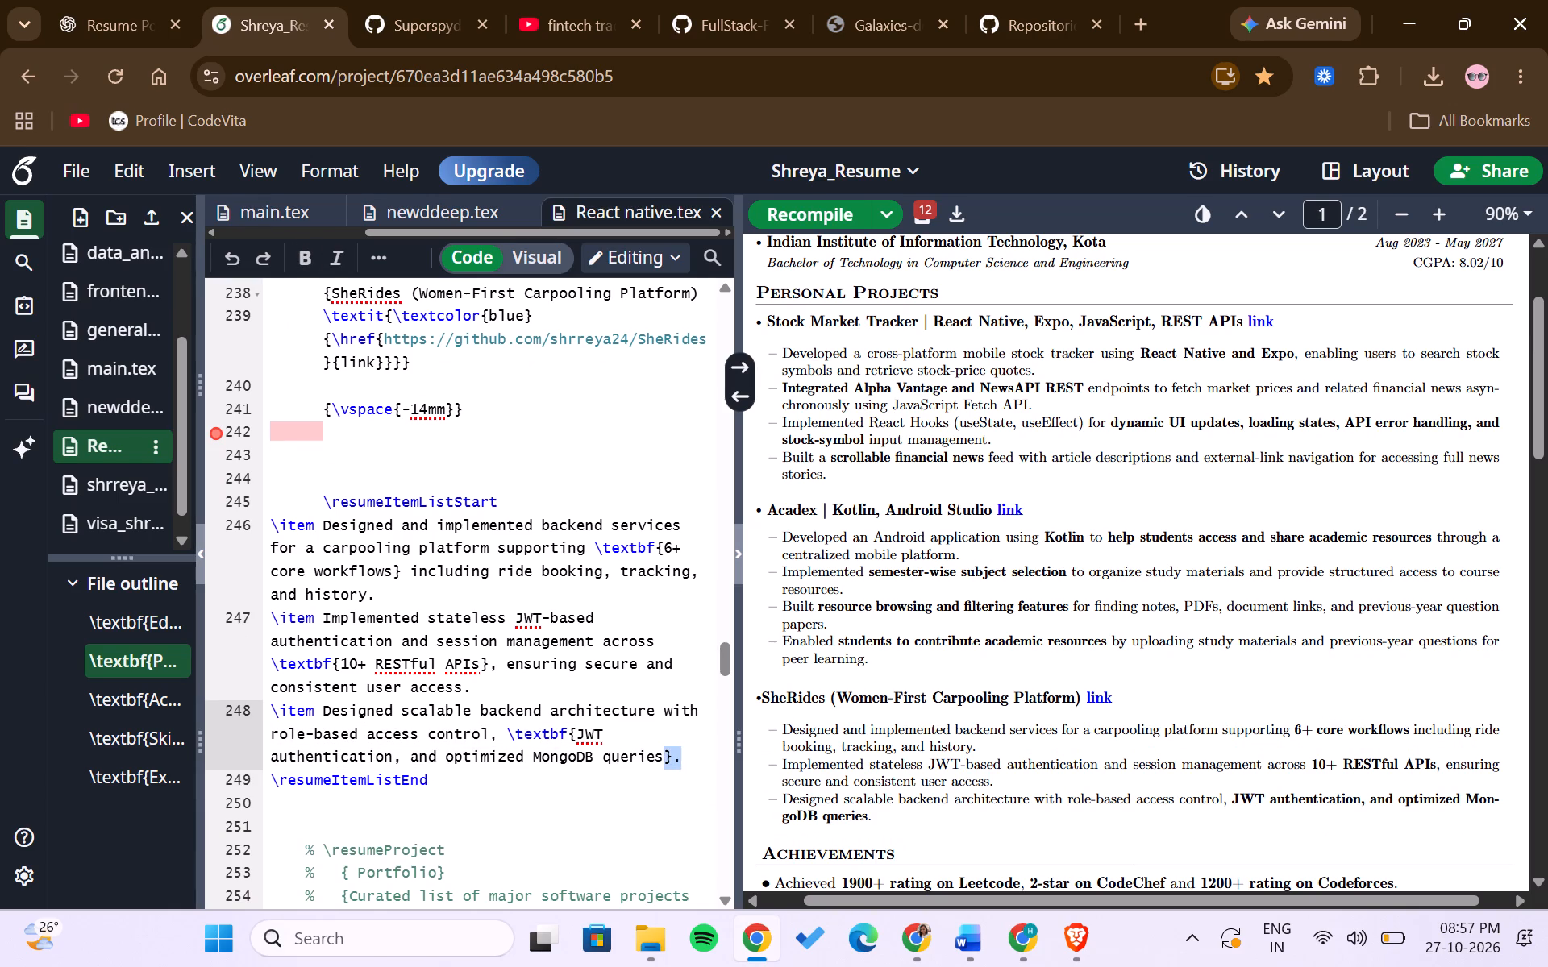
drag(664, 751, 664, 749)
scroll(930, 590, down, 1)
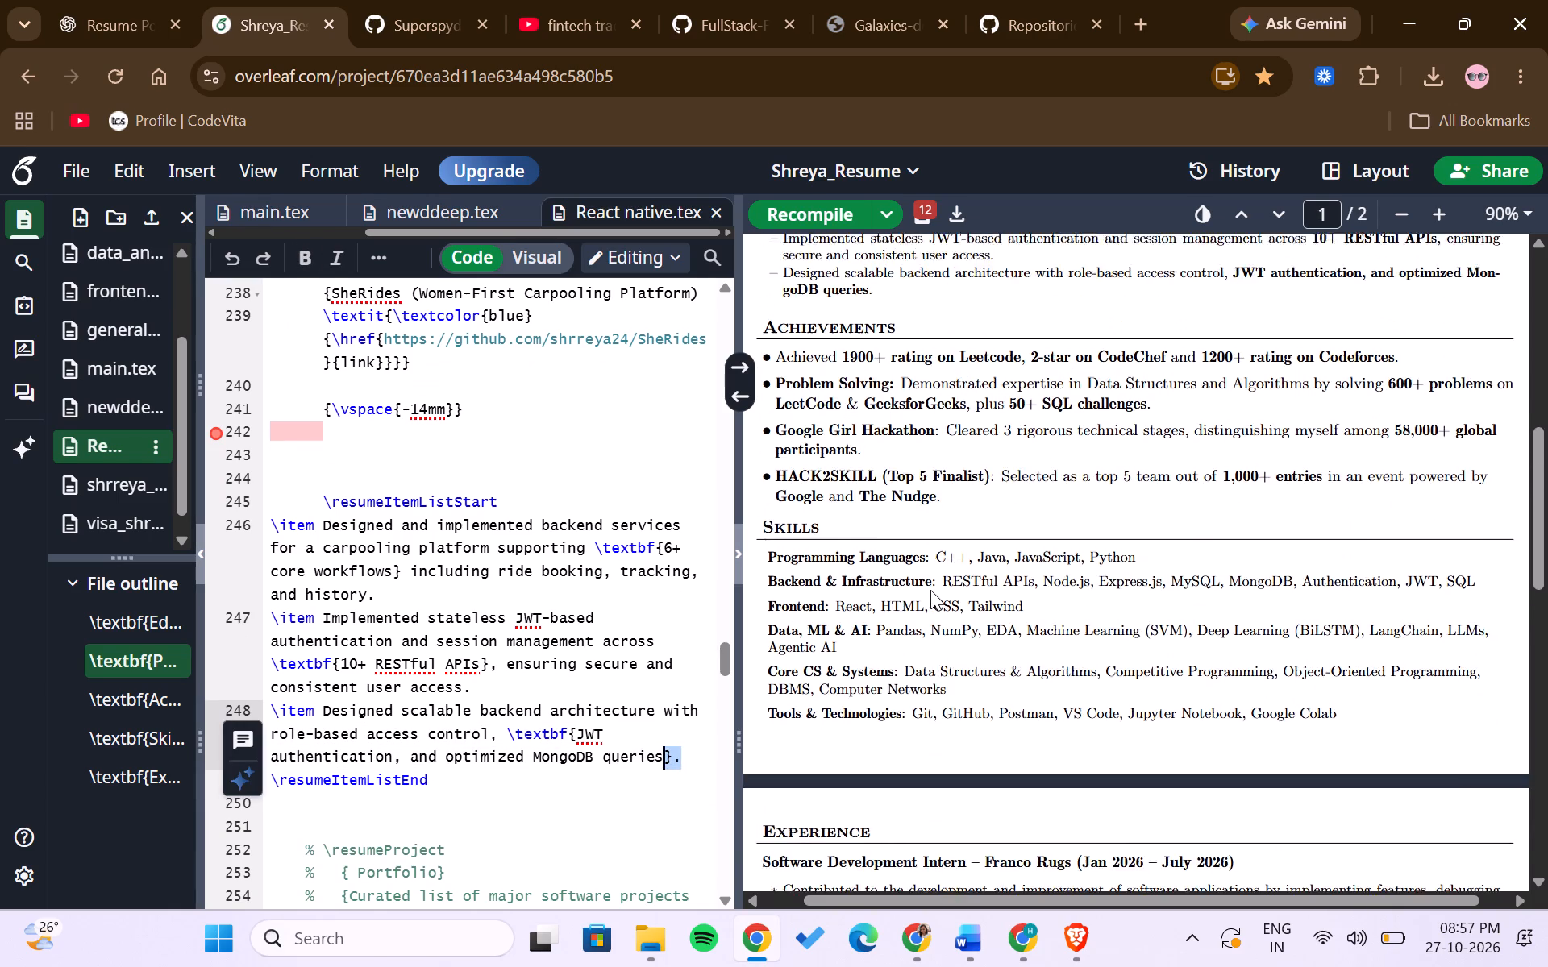
scroll(930, 590, down, 1)
click(690, 757)
drag(690, 757, 509, 749)
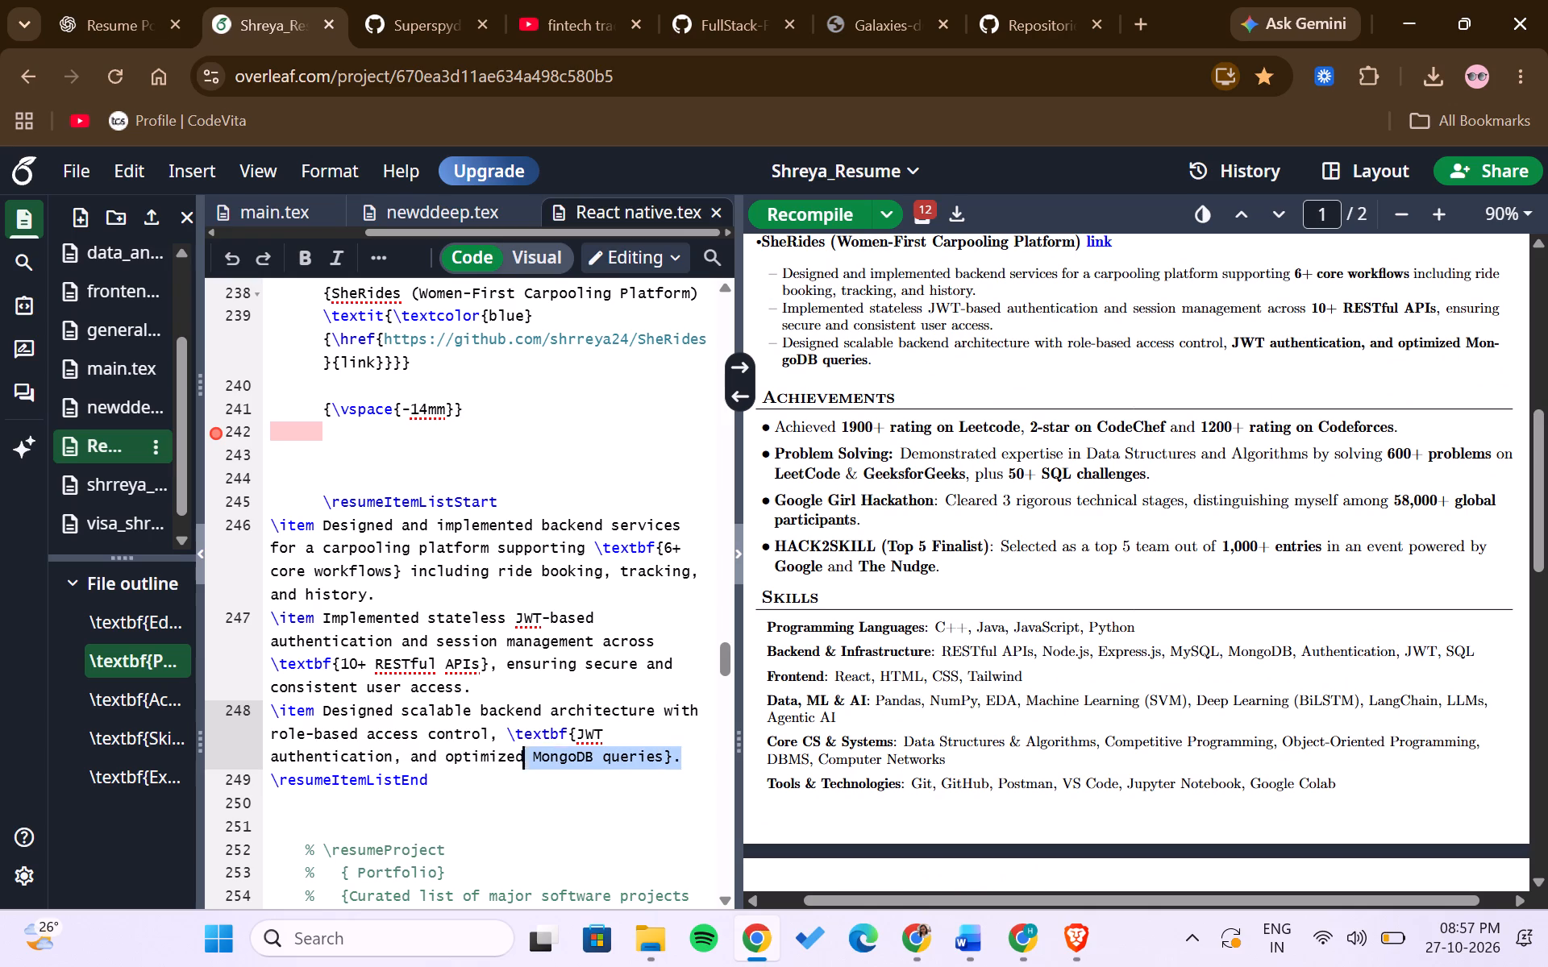
drag(509, 749, 152, 703)
key(BackSpace)
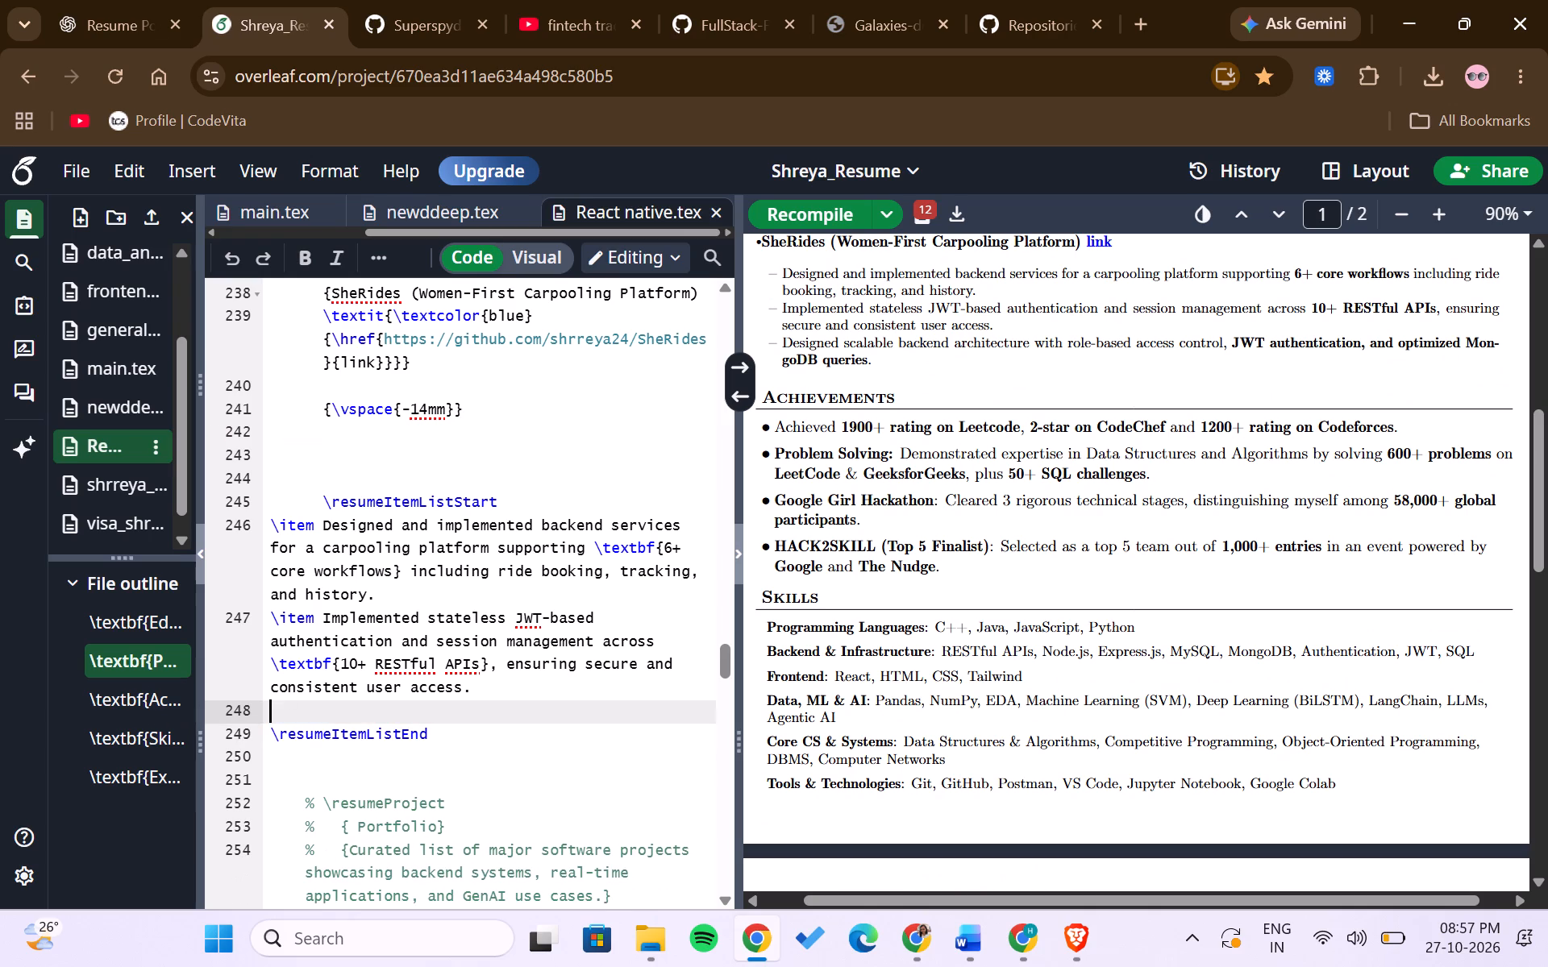
key(BackSpace)
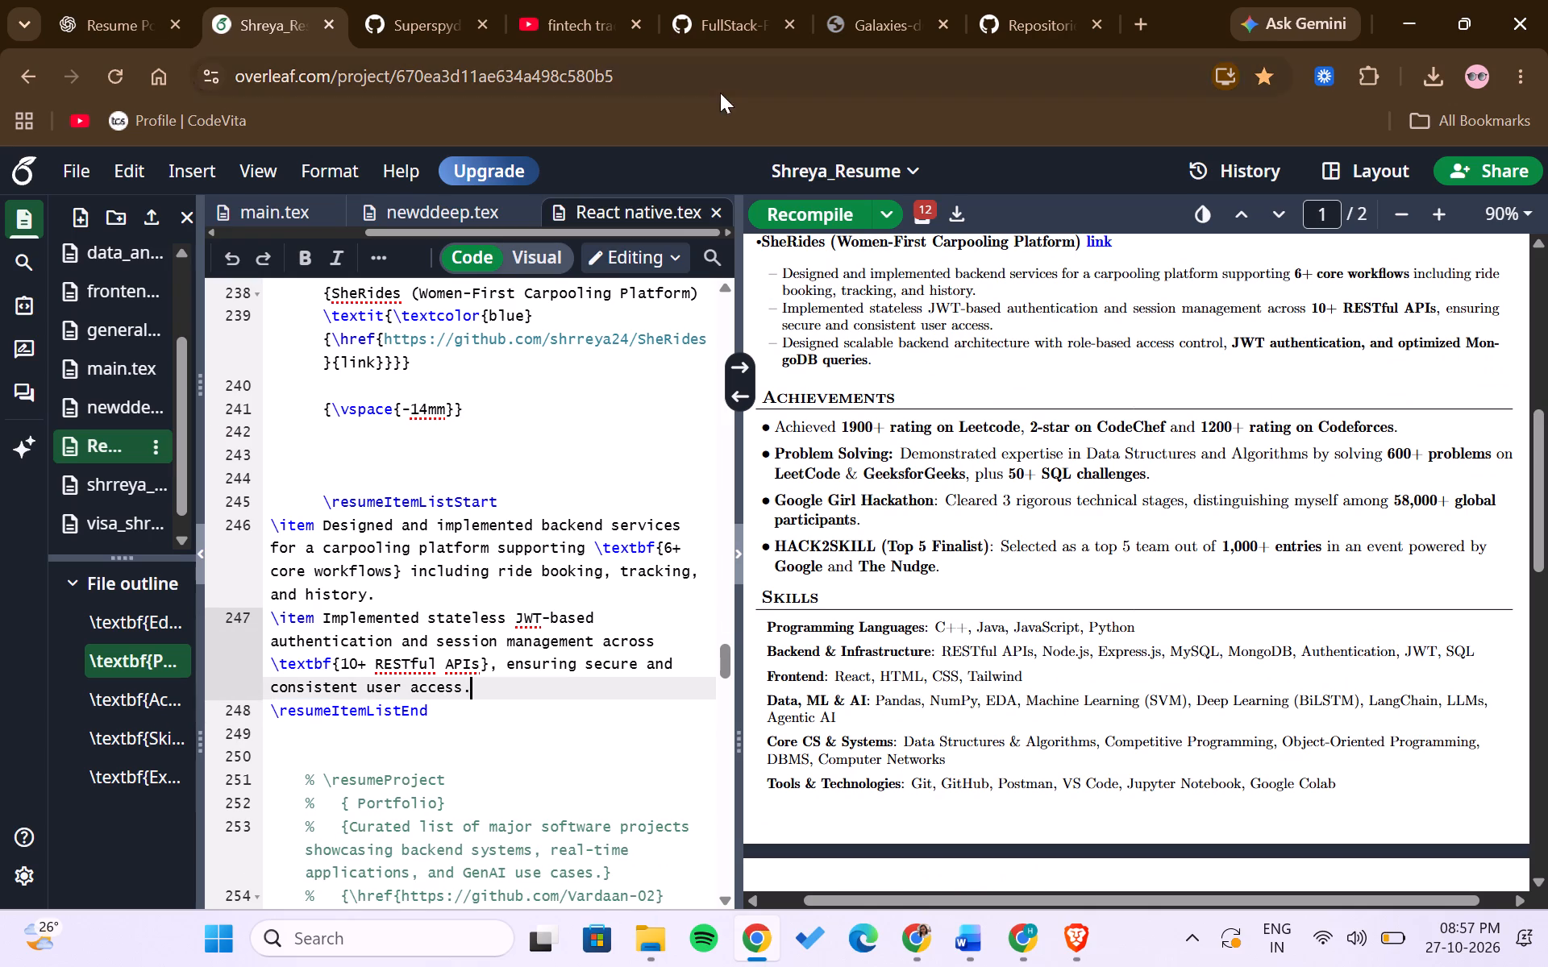
click(772, 201)
scroll(976, 632, down, 1)
scroll(976, 632, up, 1)
scroll(976, 632, down, 1)
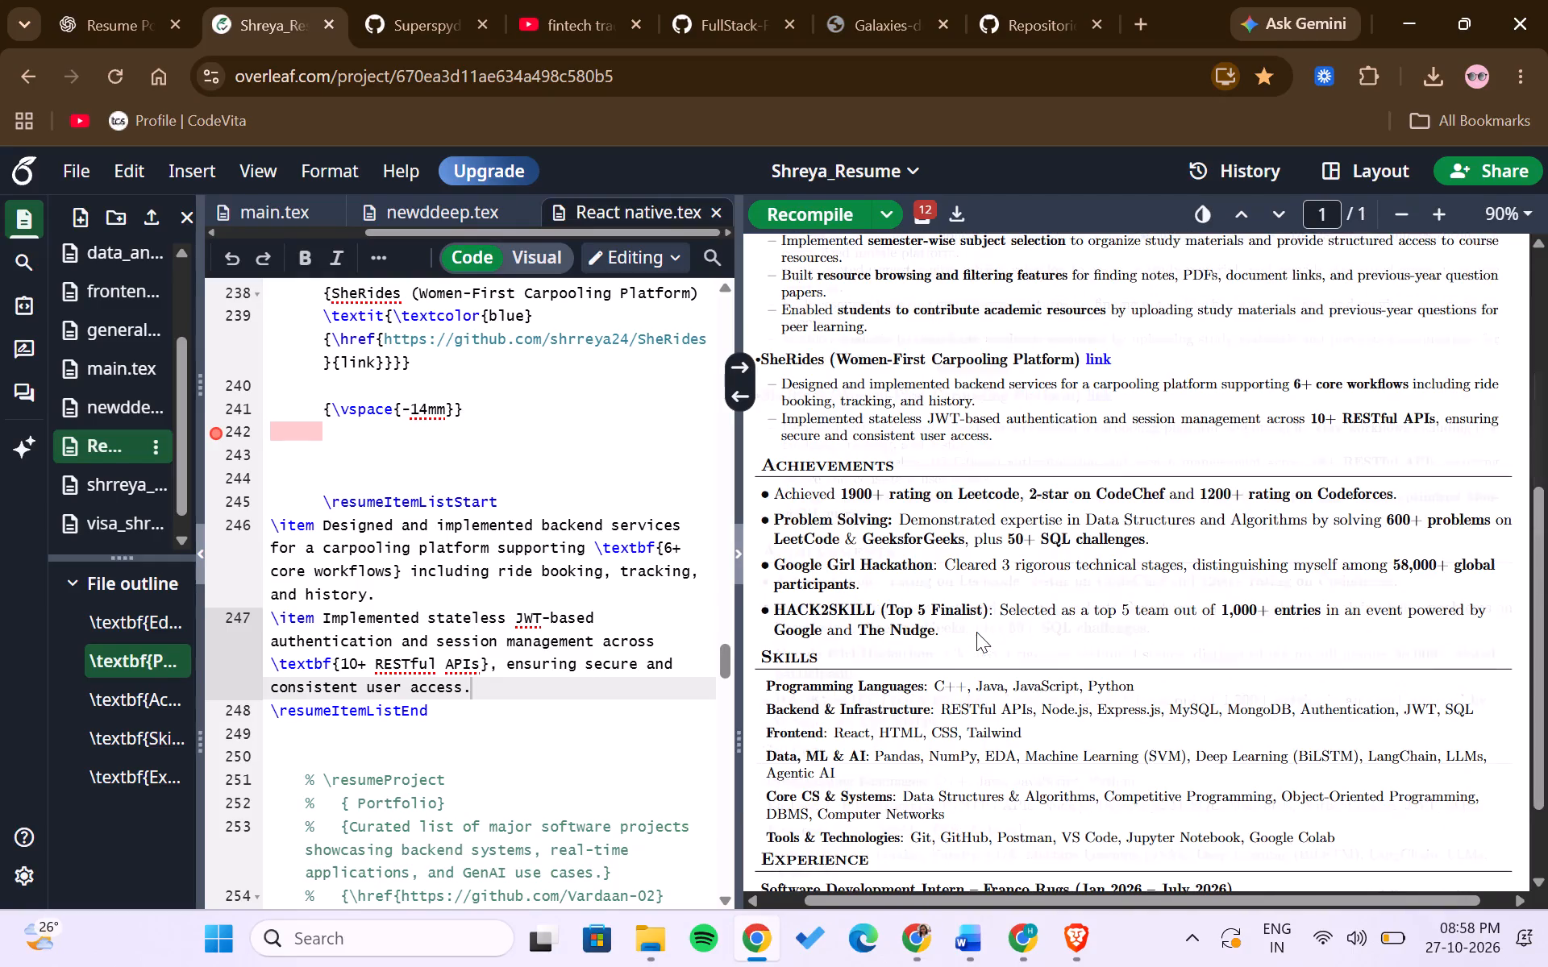
Replace "(Women-First Carpooling Platform)" in the SheRides project heading with "| MERN stack" and recompile the resume.
scroll(976, 632, down, 5)
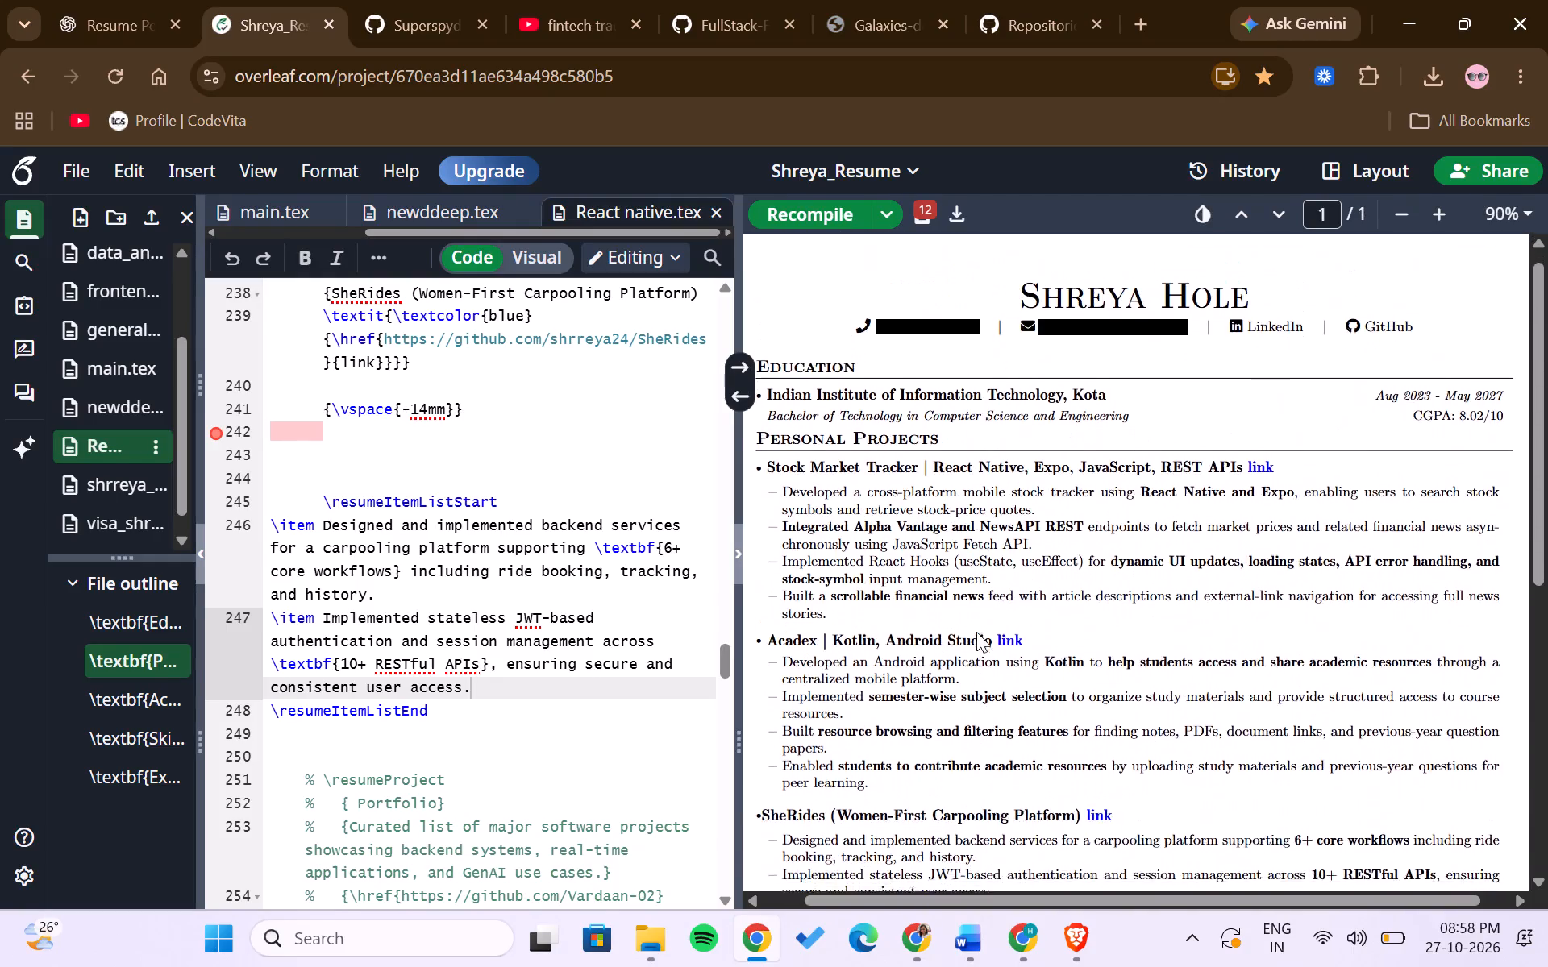
scroll(976, 632, down, 2)
scroll(976, 632, up, 2)
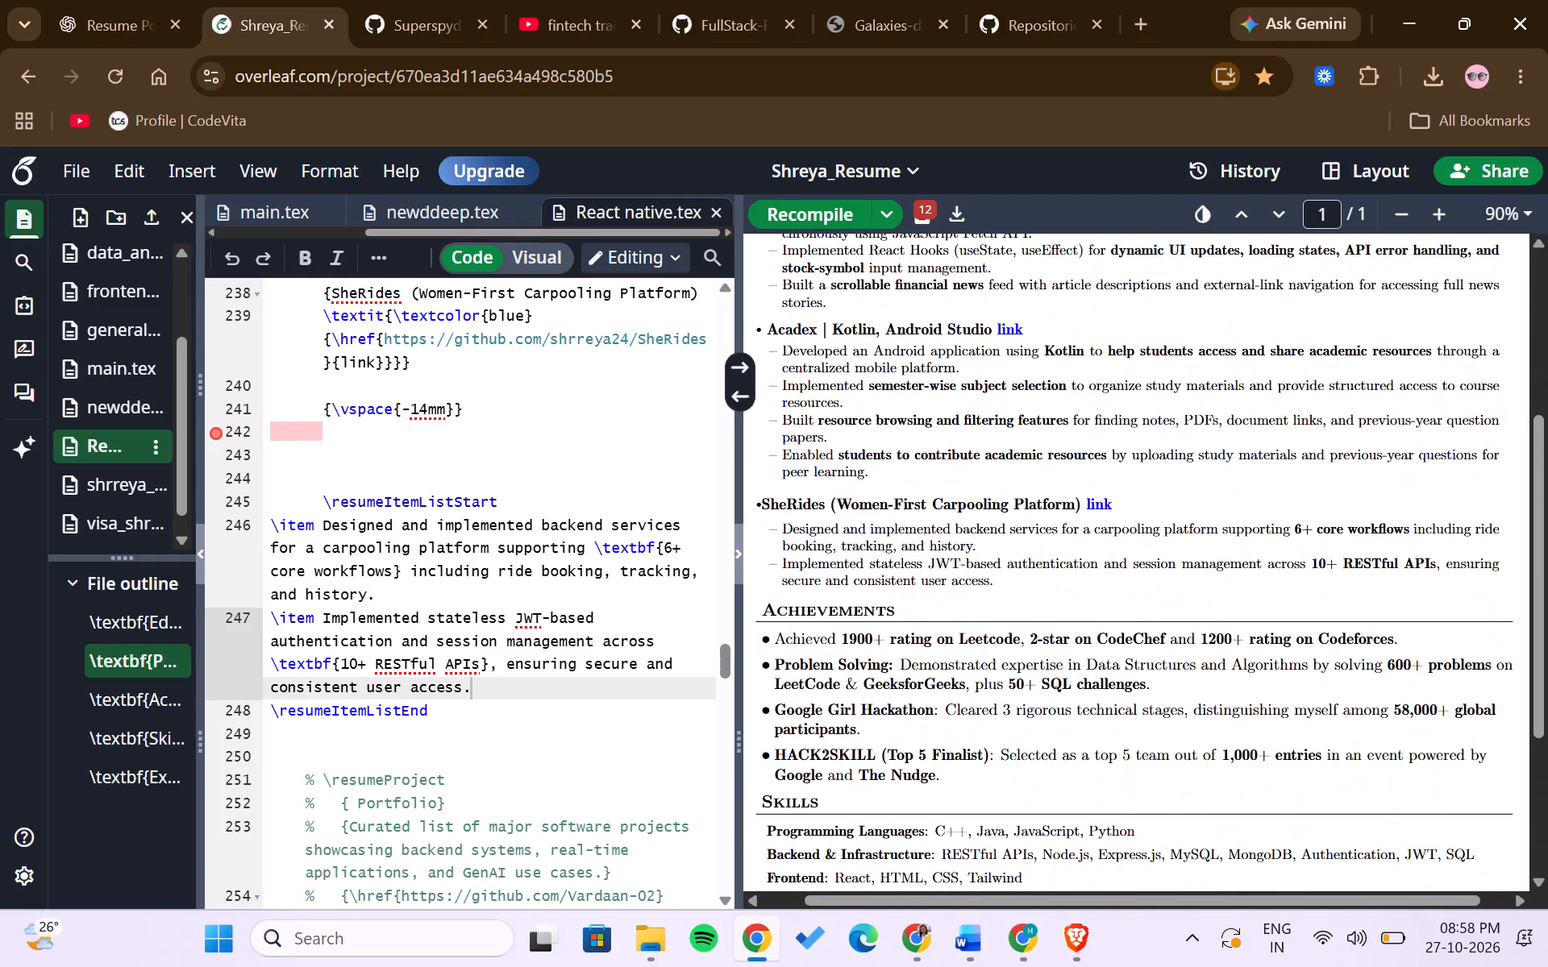
scroll(976, 632, up, 1)
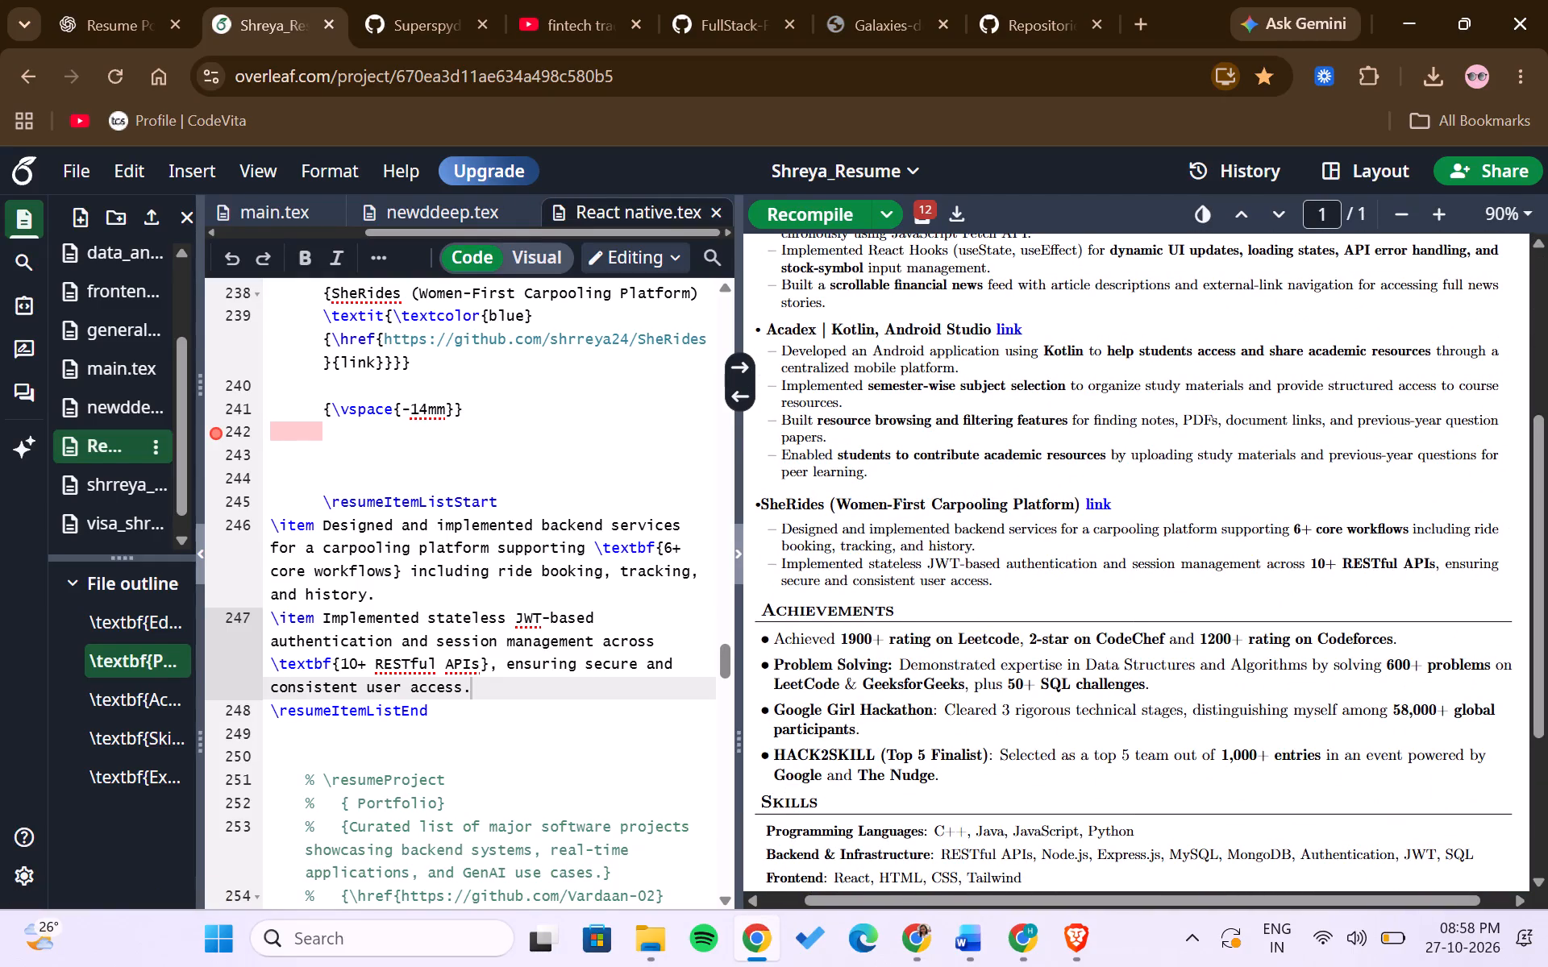
scroll(414, 722, up, 2)
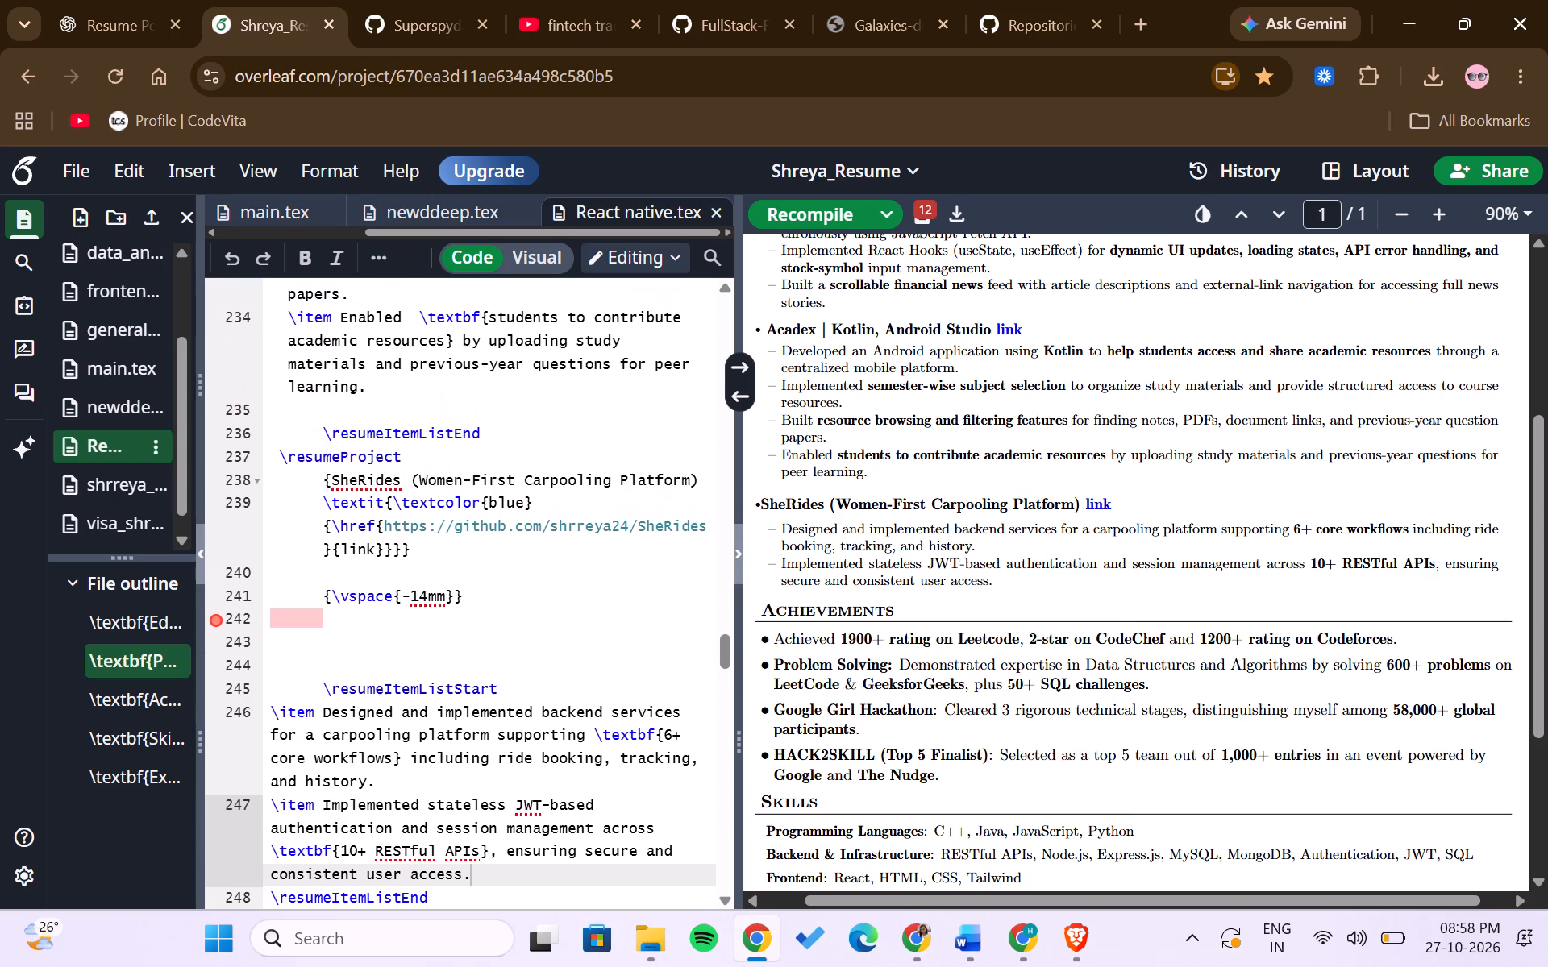
drag(705, 476, 420, 495)
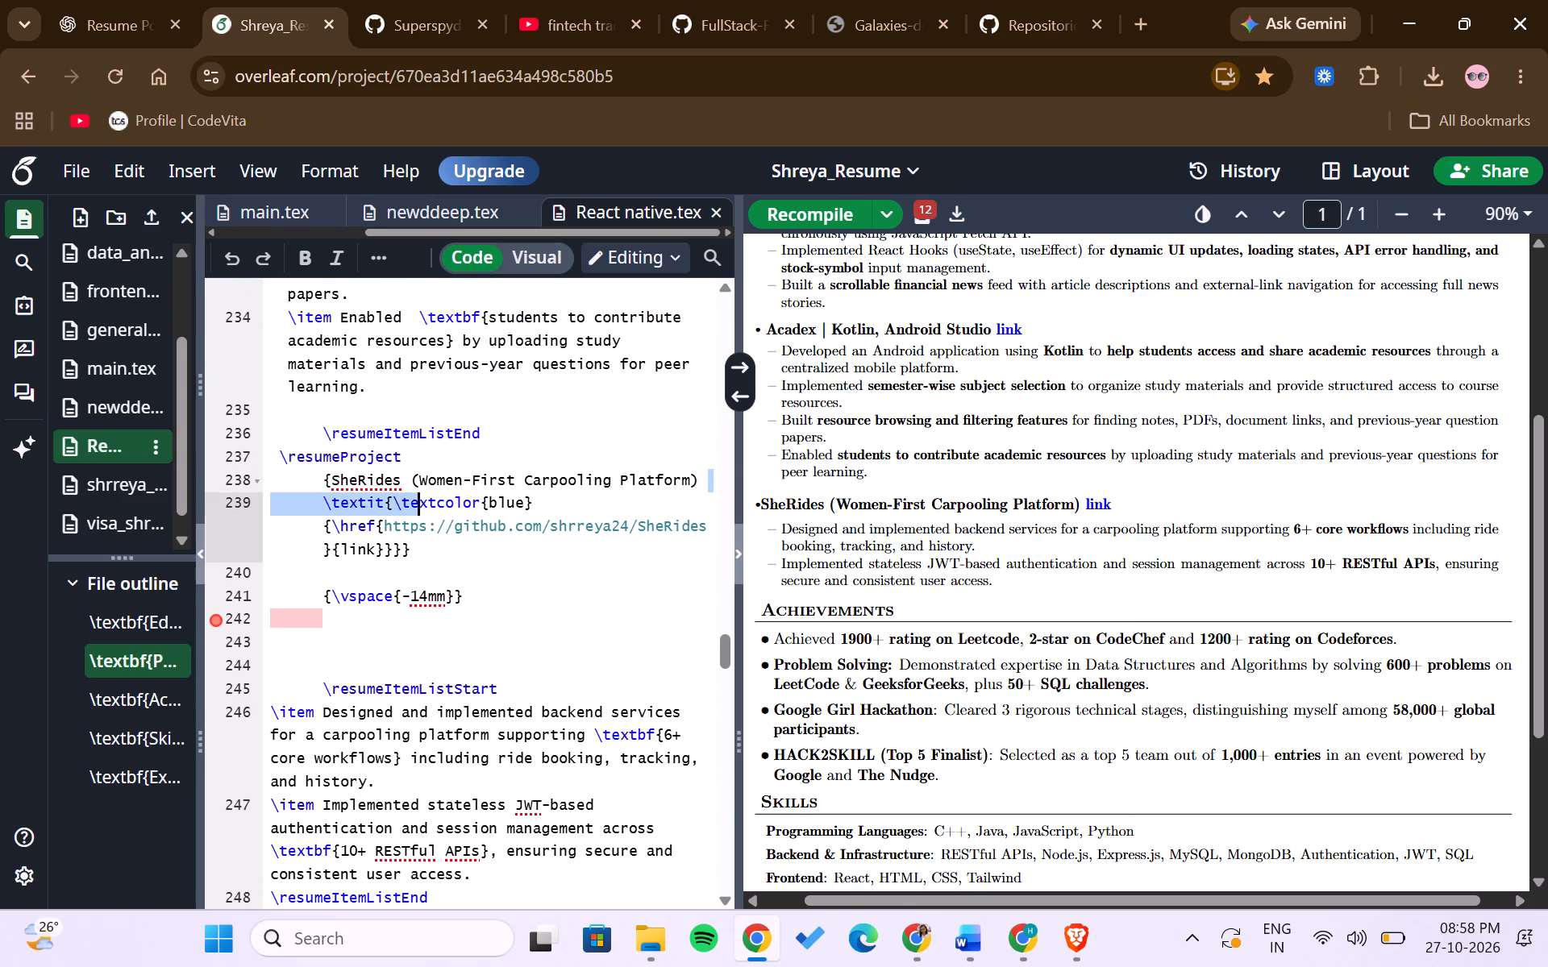
drag(420, 495, 411, 474)
key(BackSpace)
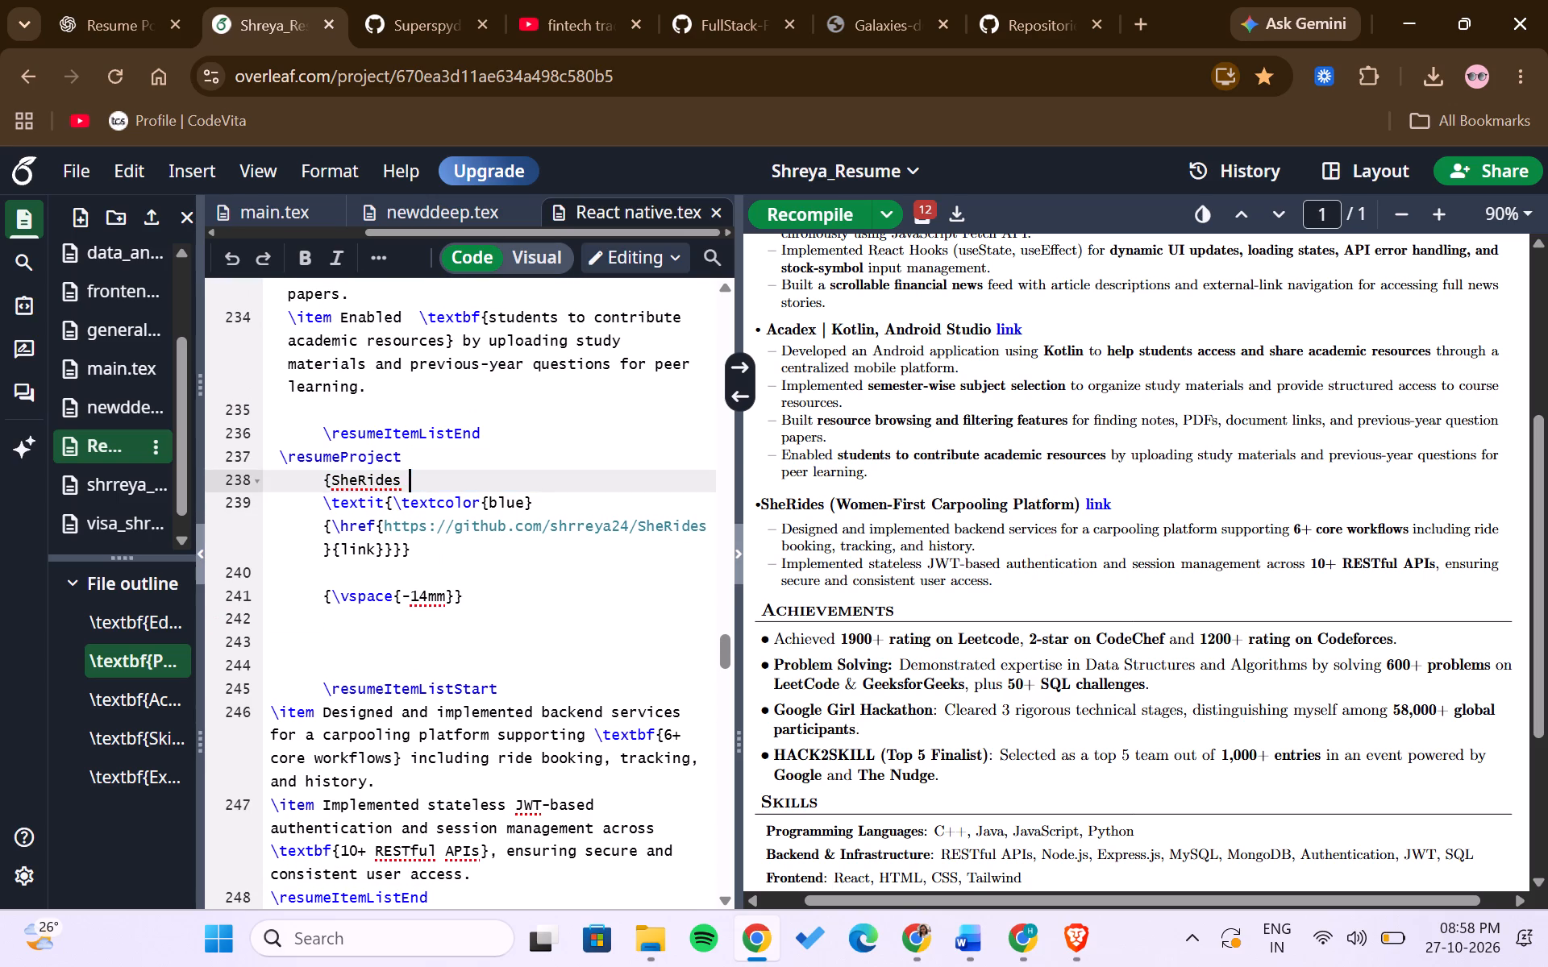
text(|)
key(space)
scroll(411, 474, up, 1)
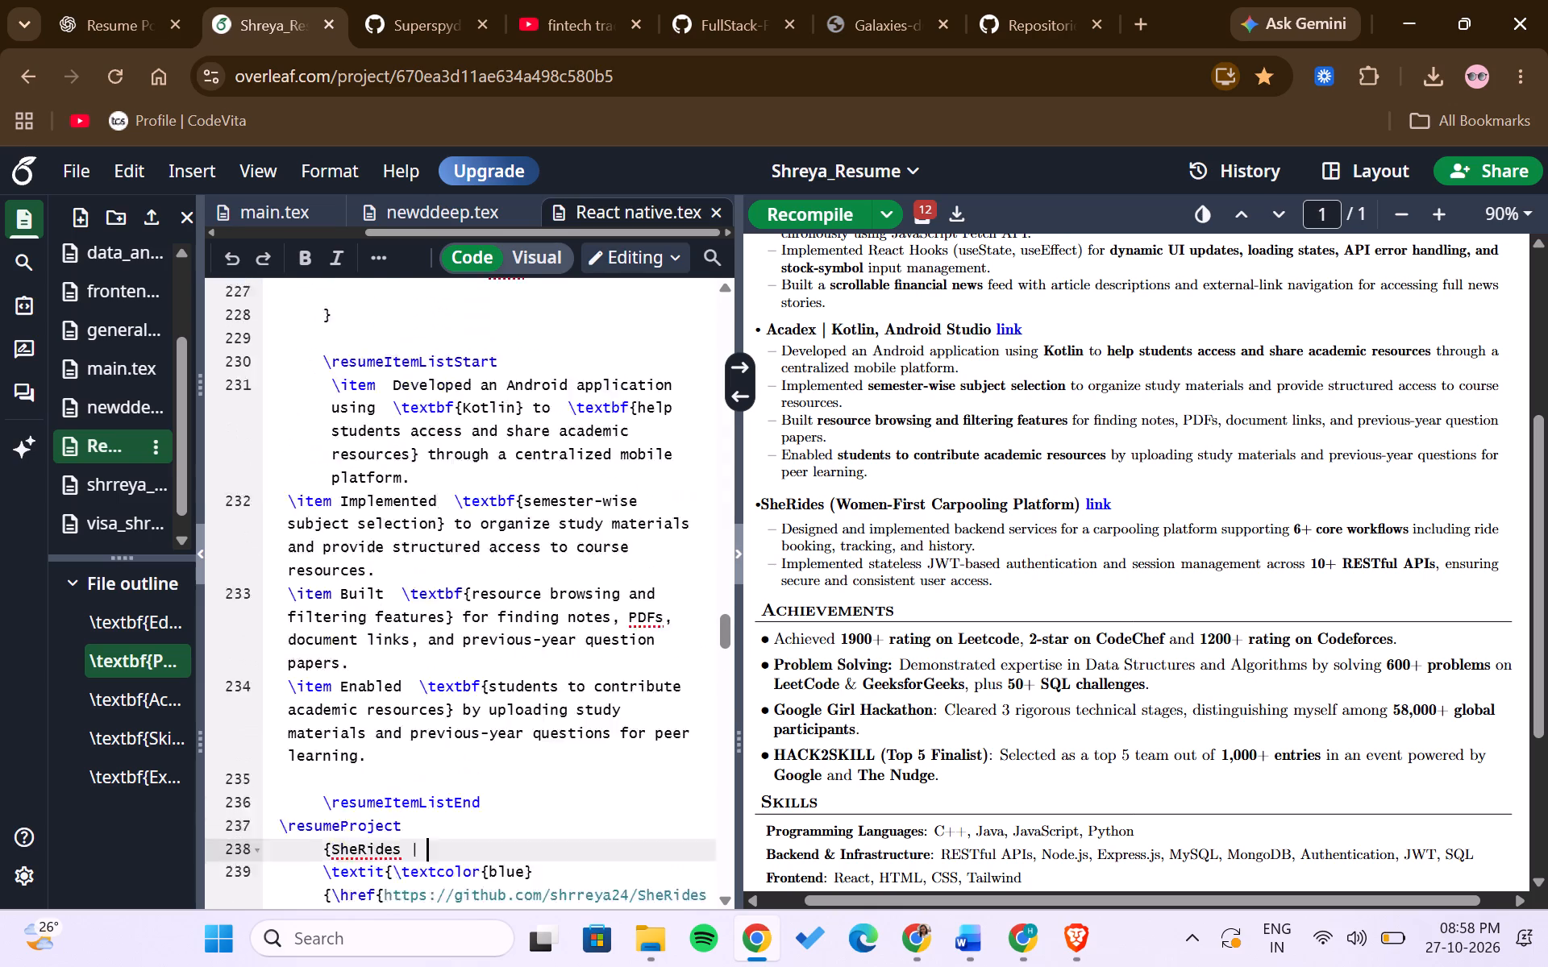
scroll(411, 474, up, 2)
scroll(411, 474, down, 2)
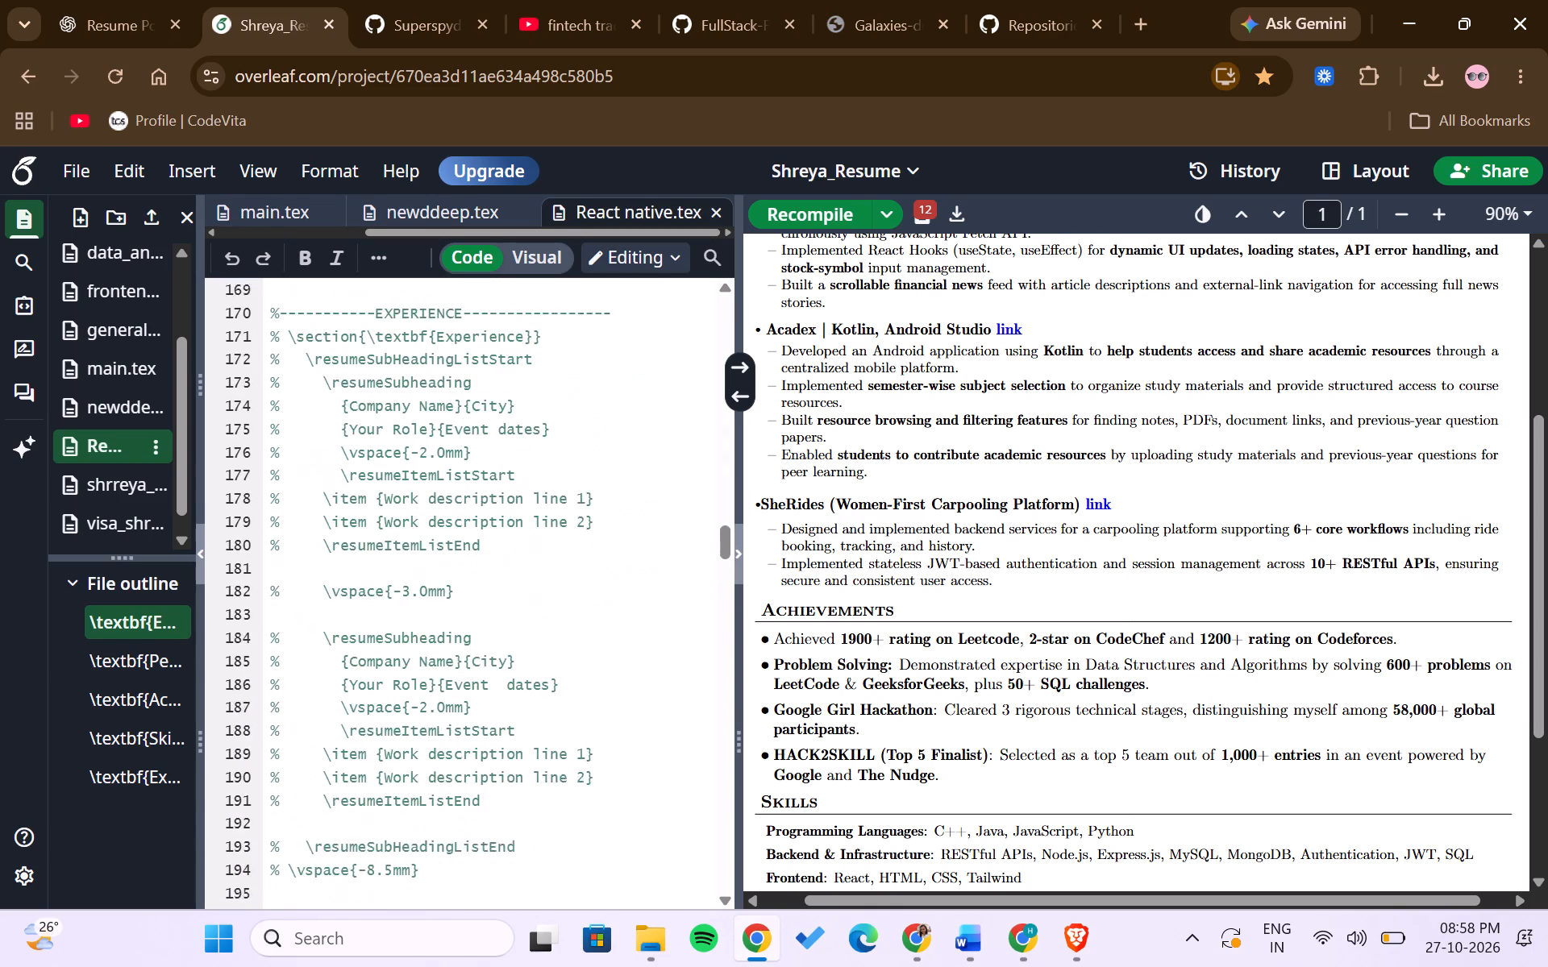
scroll(411, 474, down, 7)
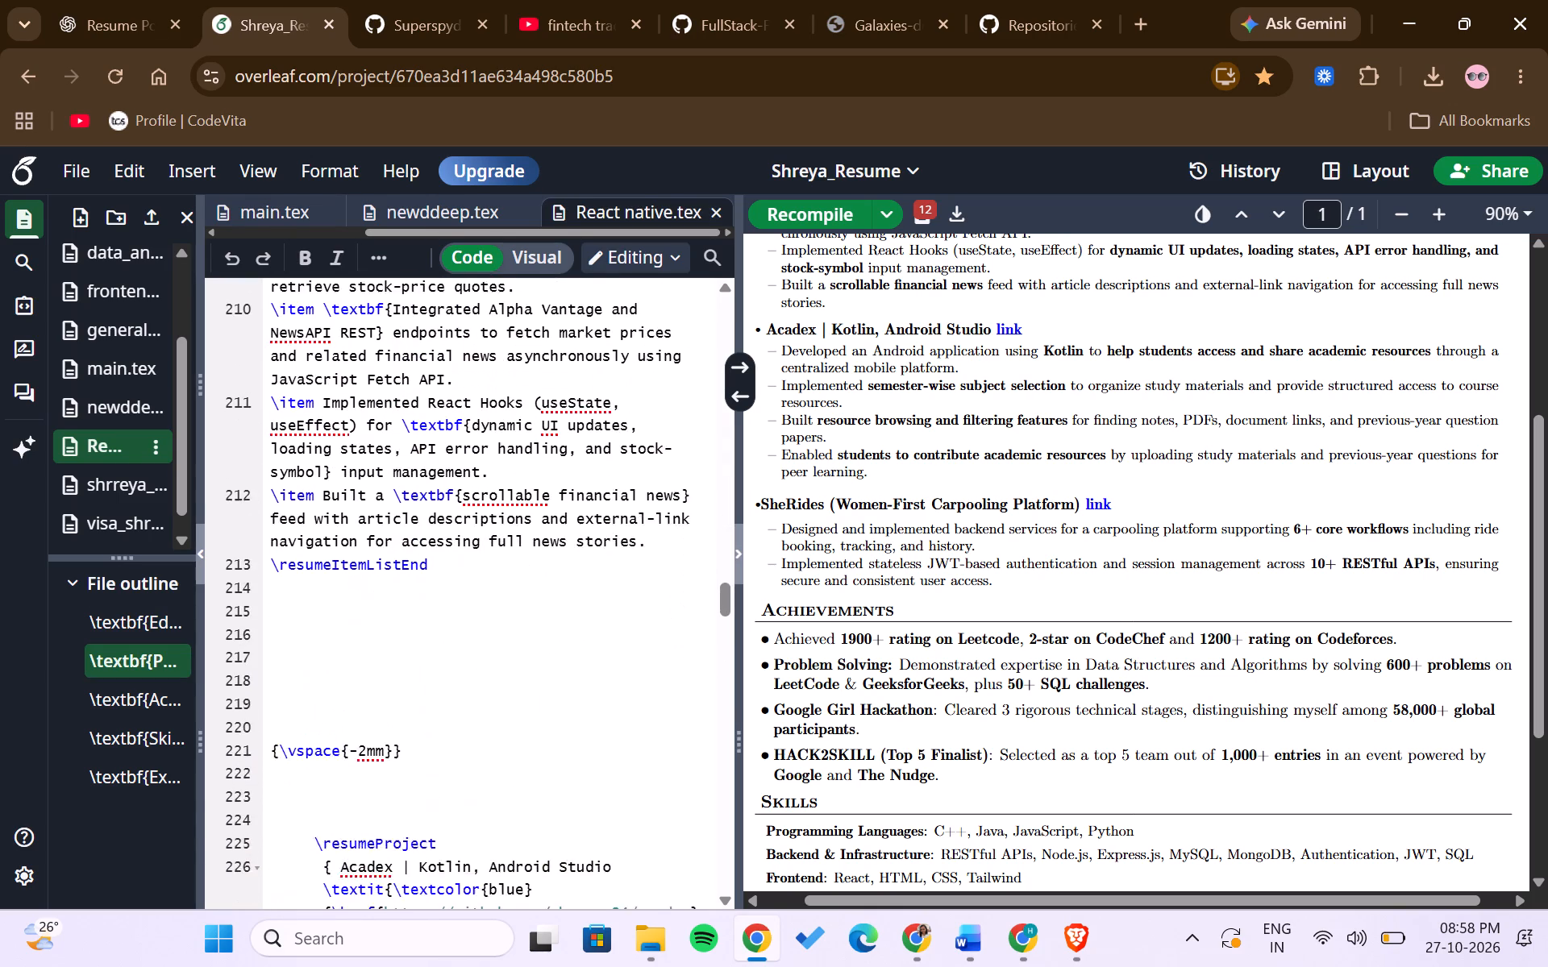
scroll(411, 474, down, 7)
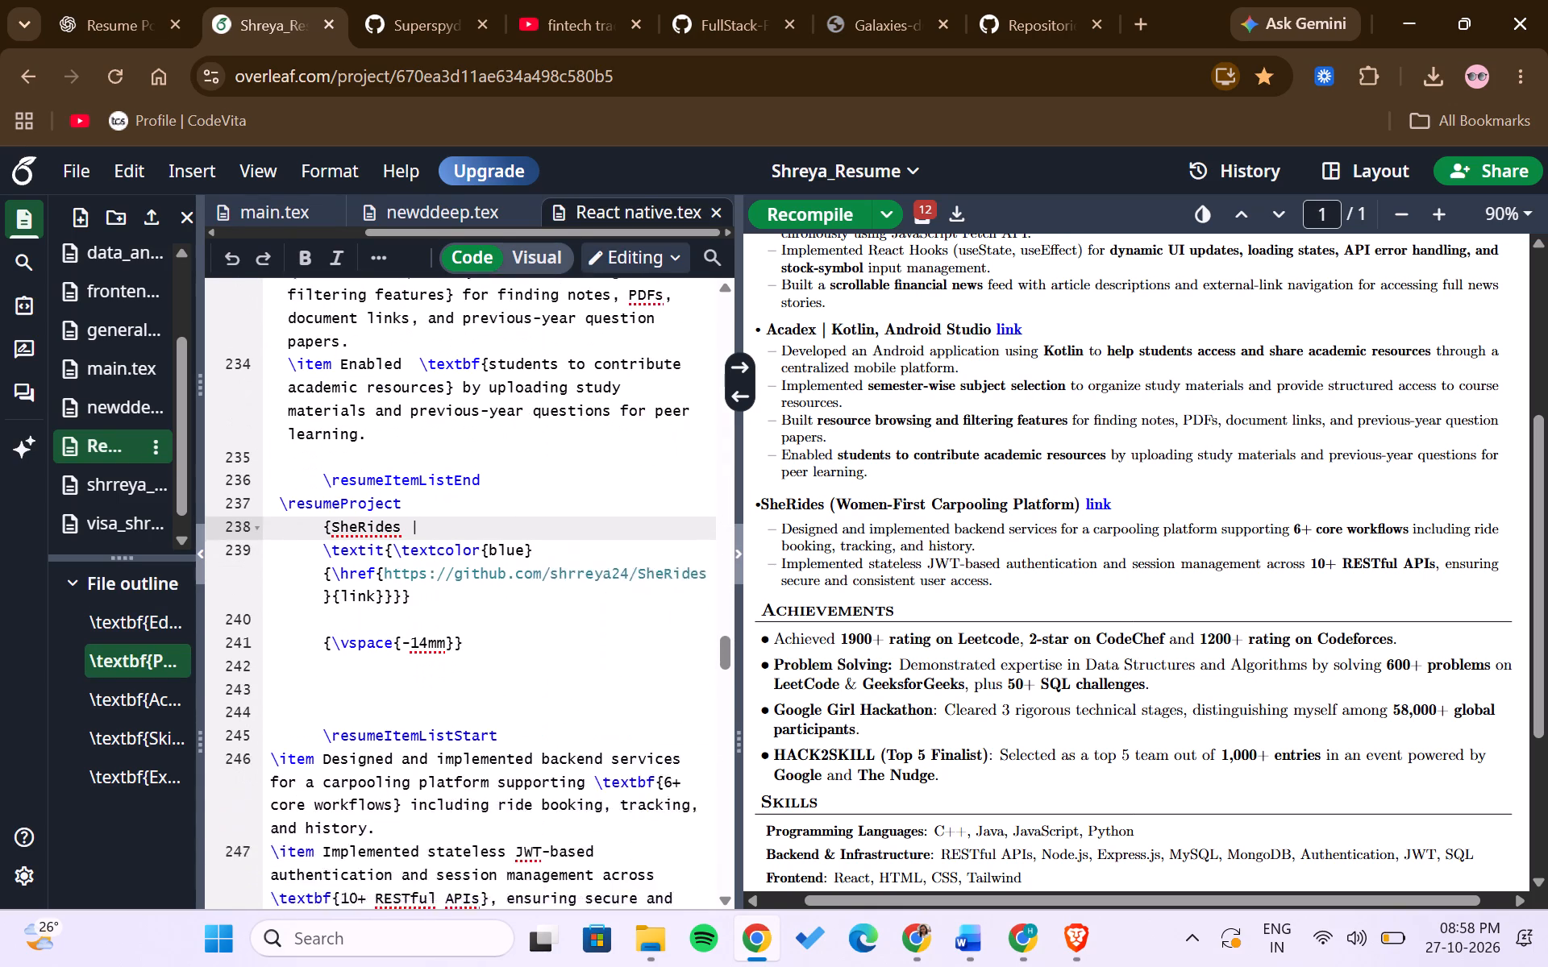
scroll(411, 474, down, 1)
key(shift+r)
key(BackSpace)
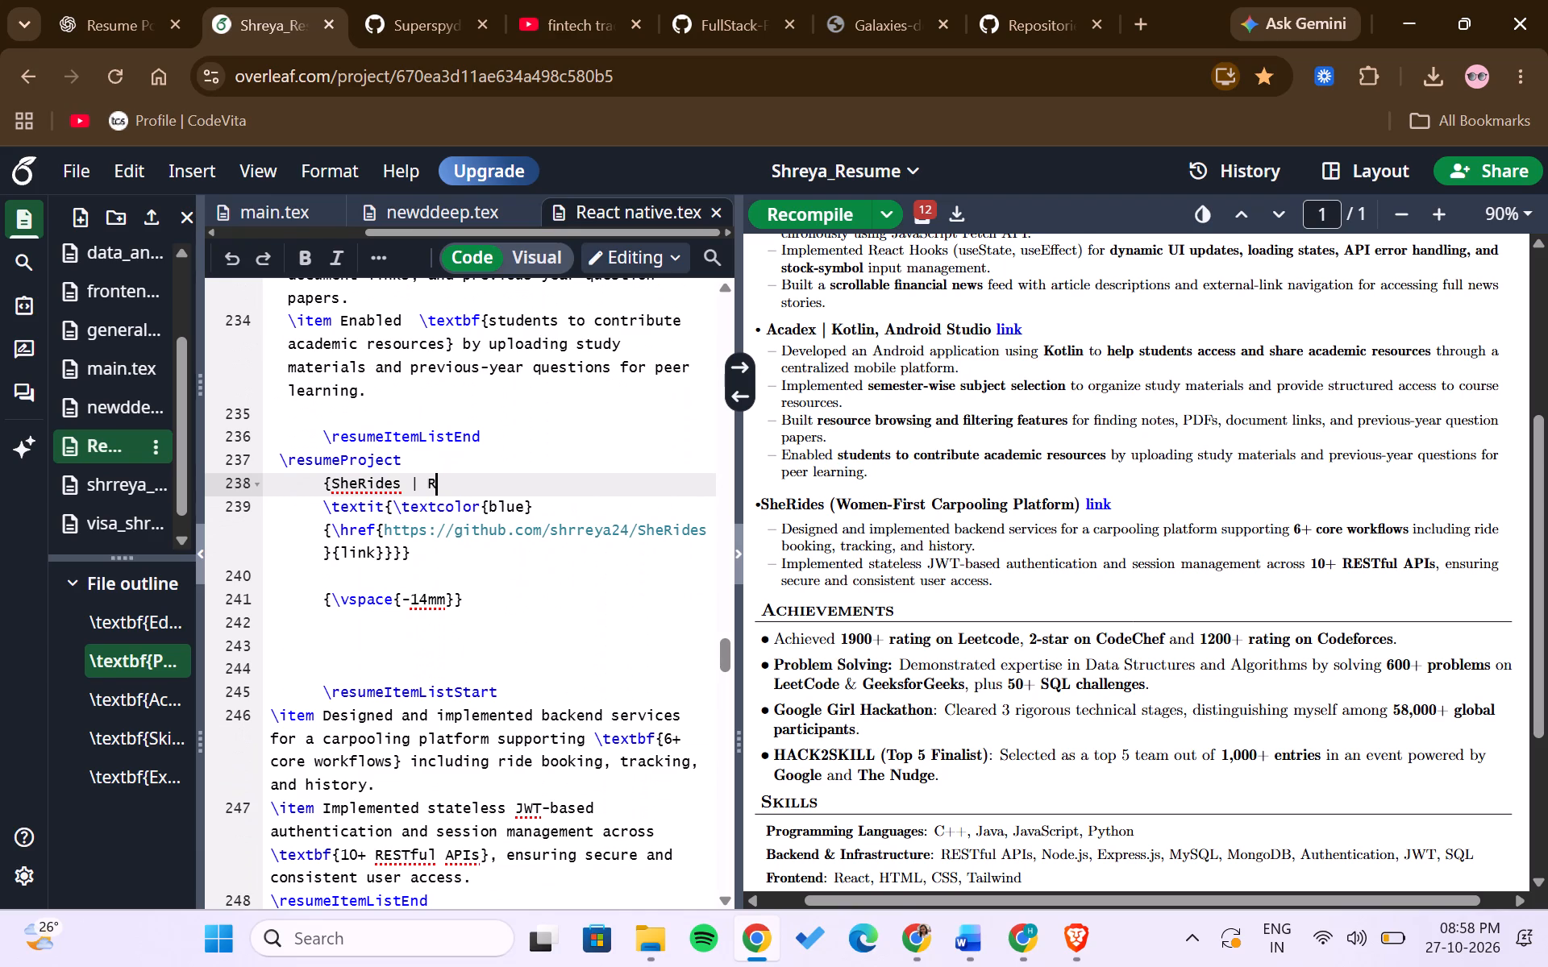
text(MERN stack)
click(799, 236)
click(799, 222)
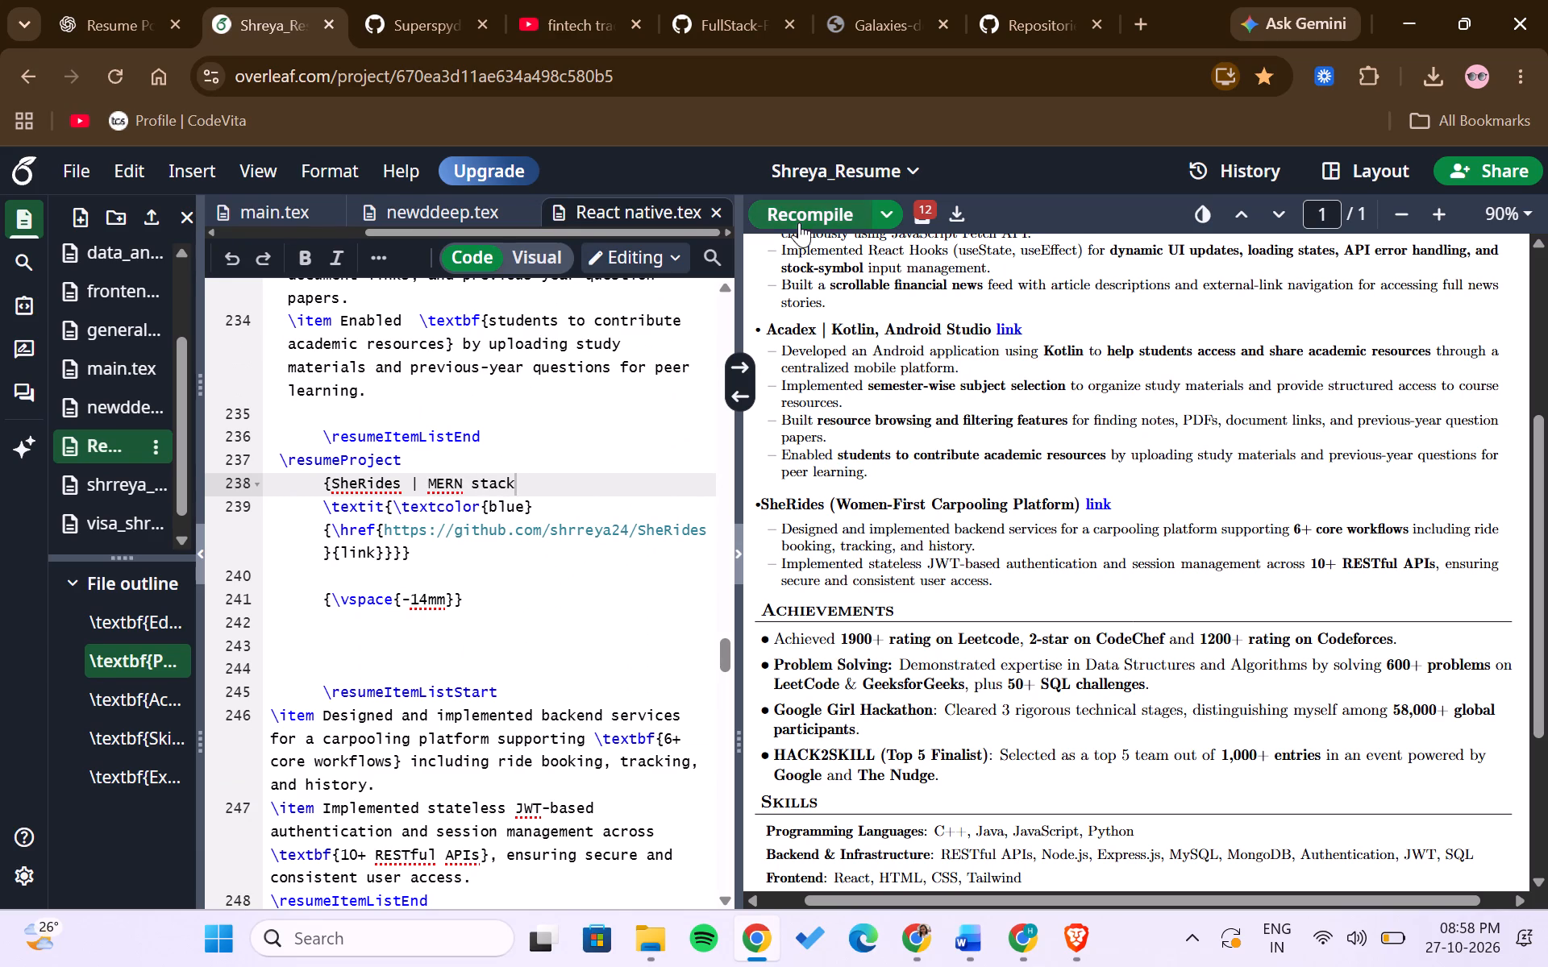
Add "Kotlin," before C++ in the Programming Languages item of the Skills section.
scroll(890, 326, up, 1)
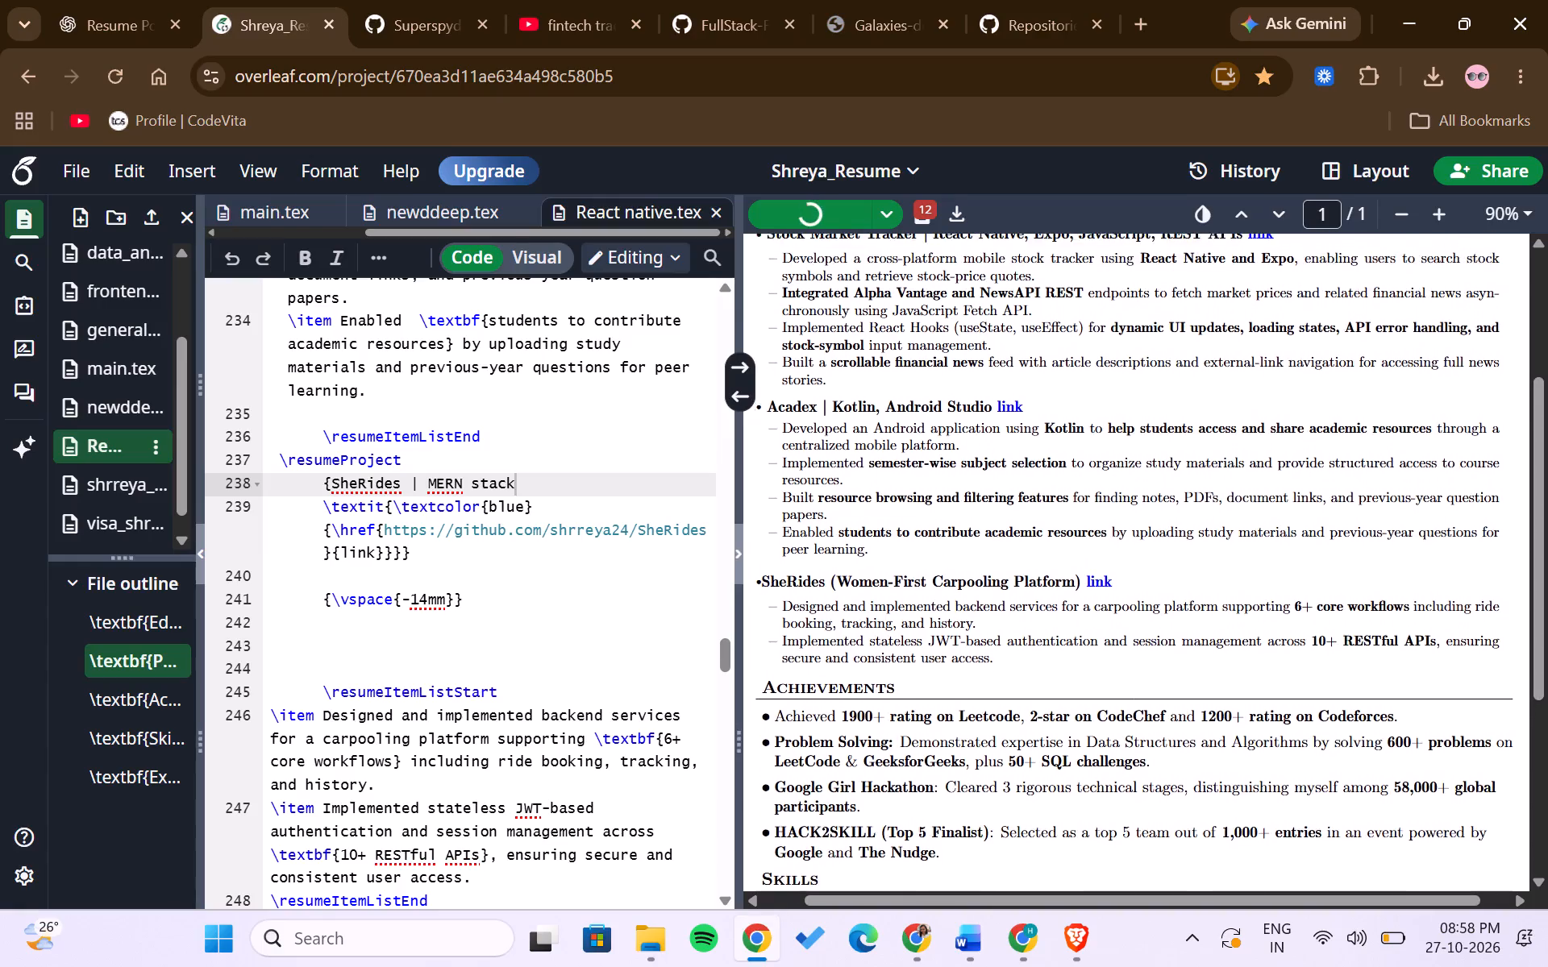
scroll(890, 326, up, 1)
scroll(890, 326, down, 1)
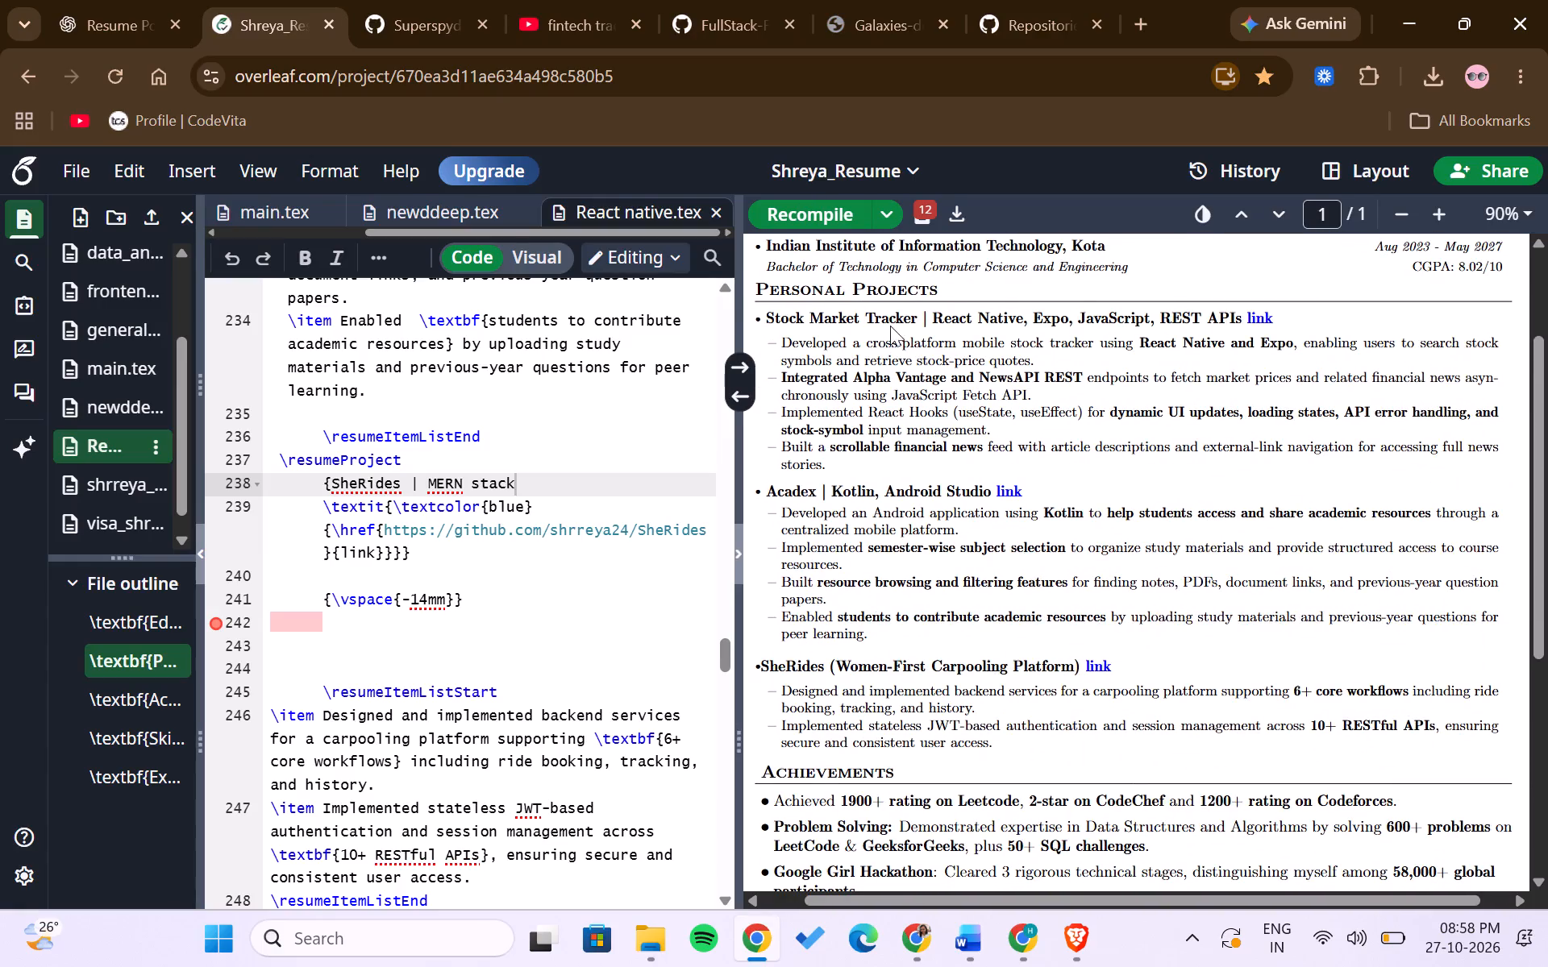
scroll(909, 558, down, 3)
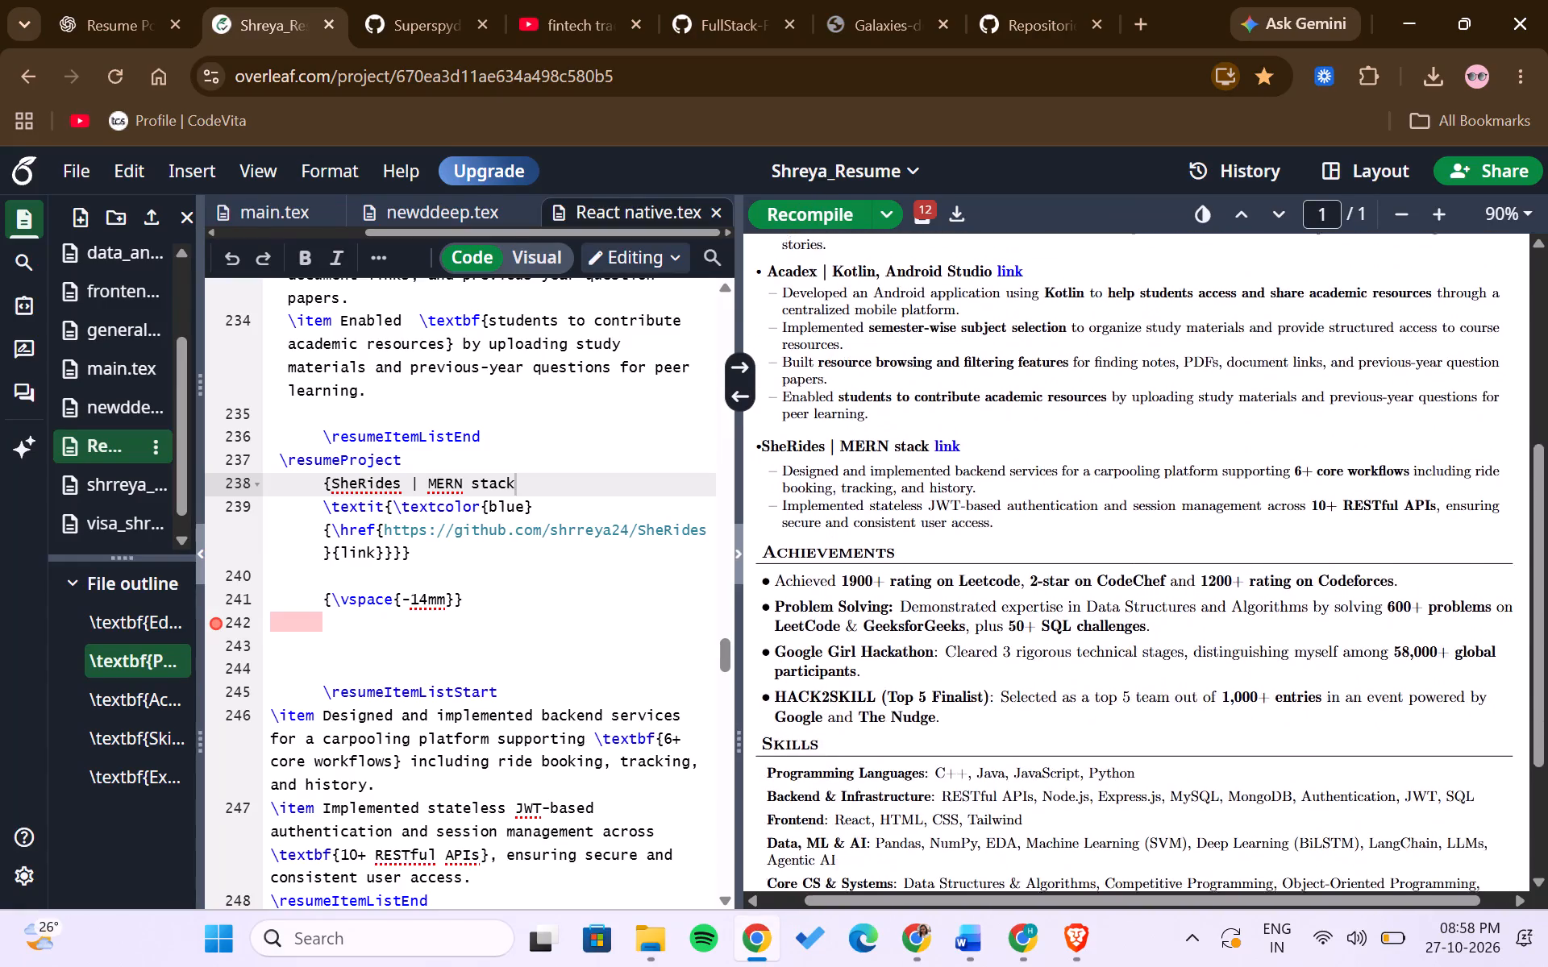
scroll(909, 558, down, 5)
scroll(408, 612, down, 2)
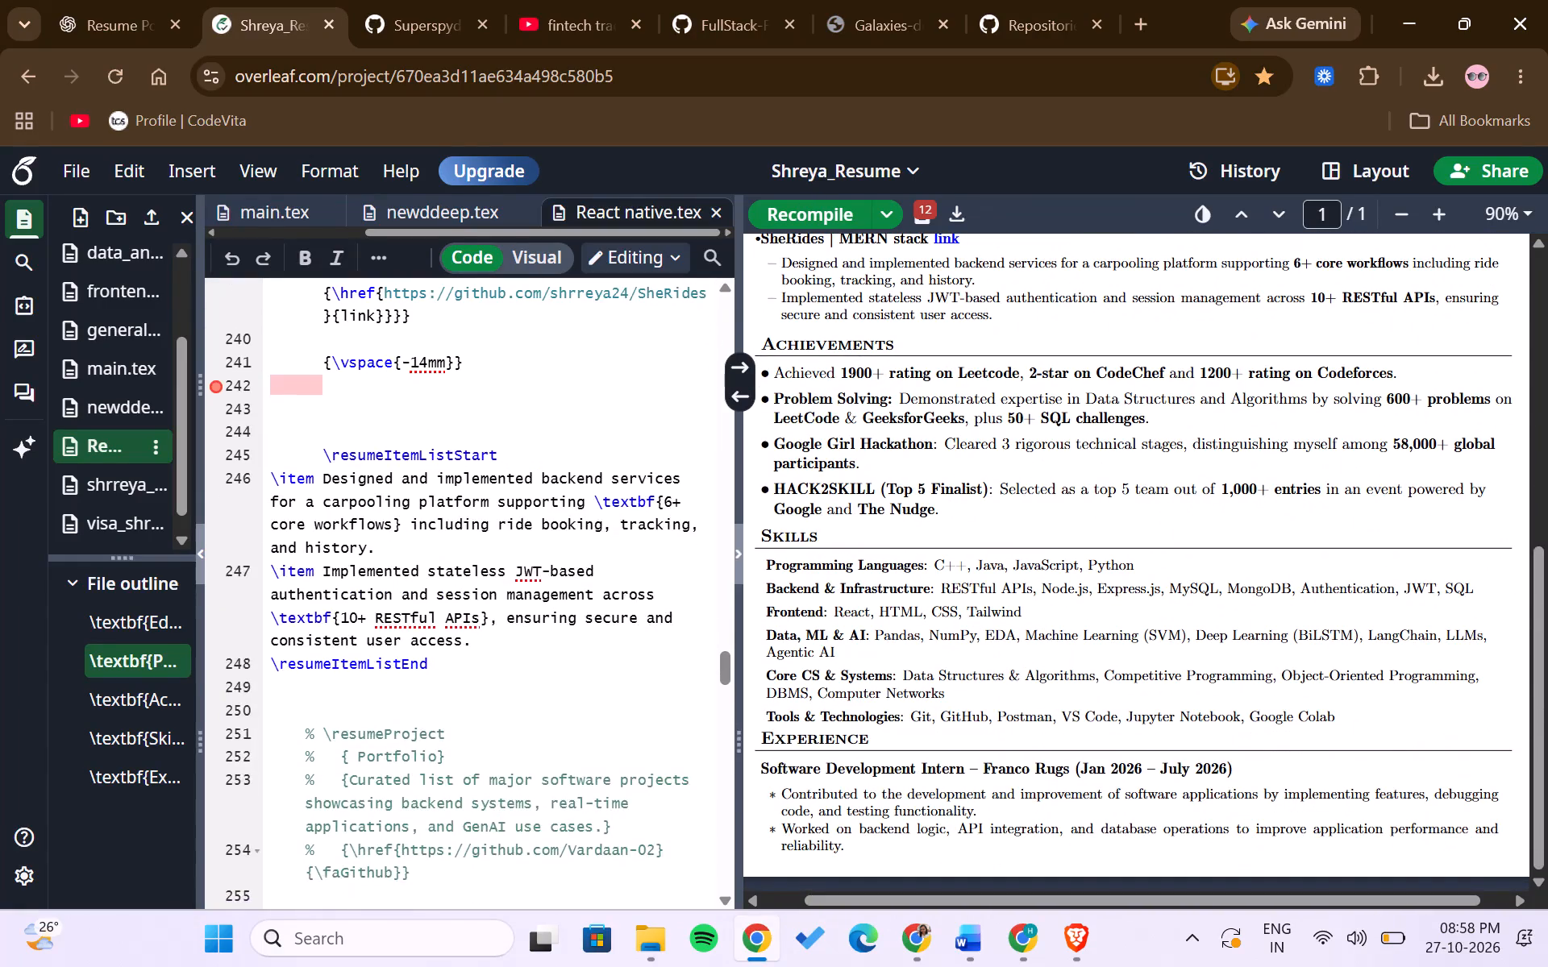
scroll(408, 612, down, 8)
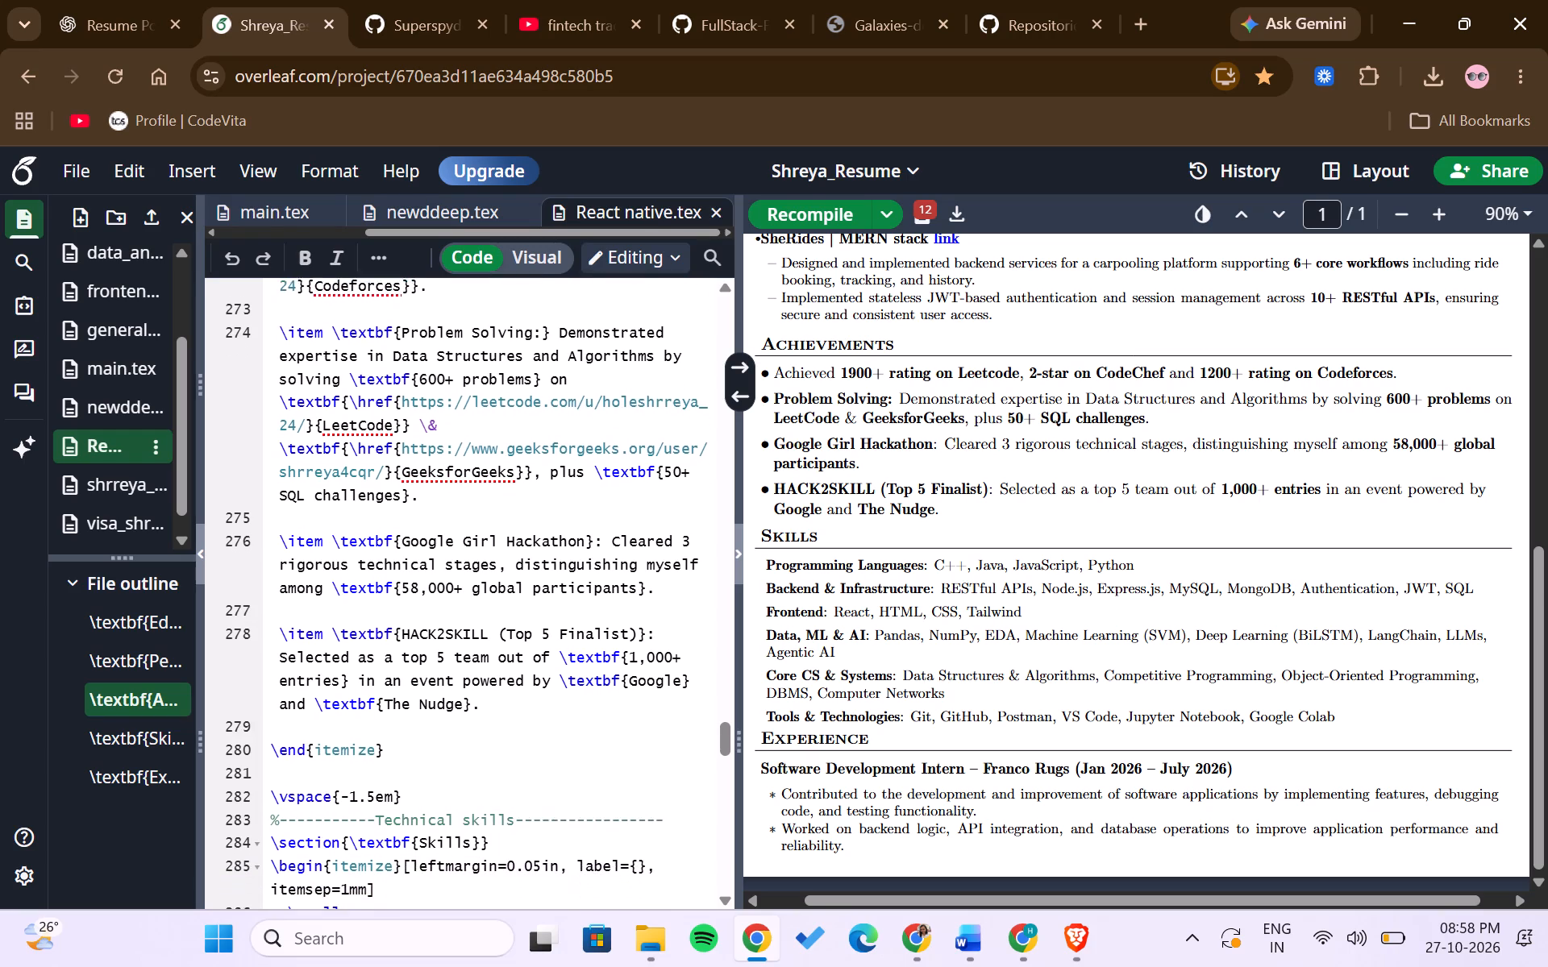
scroll(408, 612, down, 3)
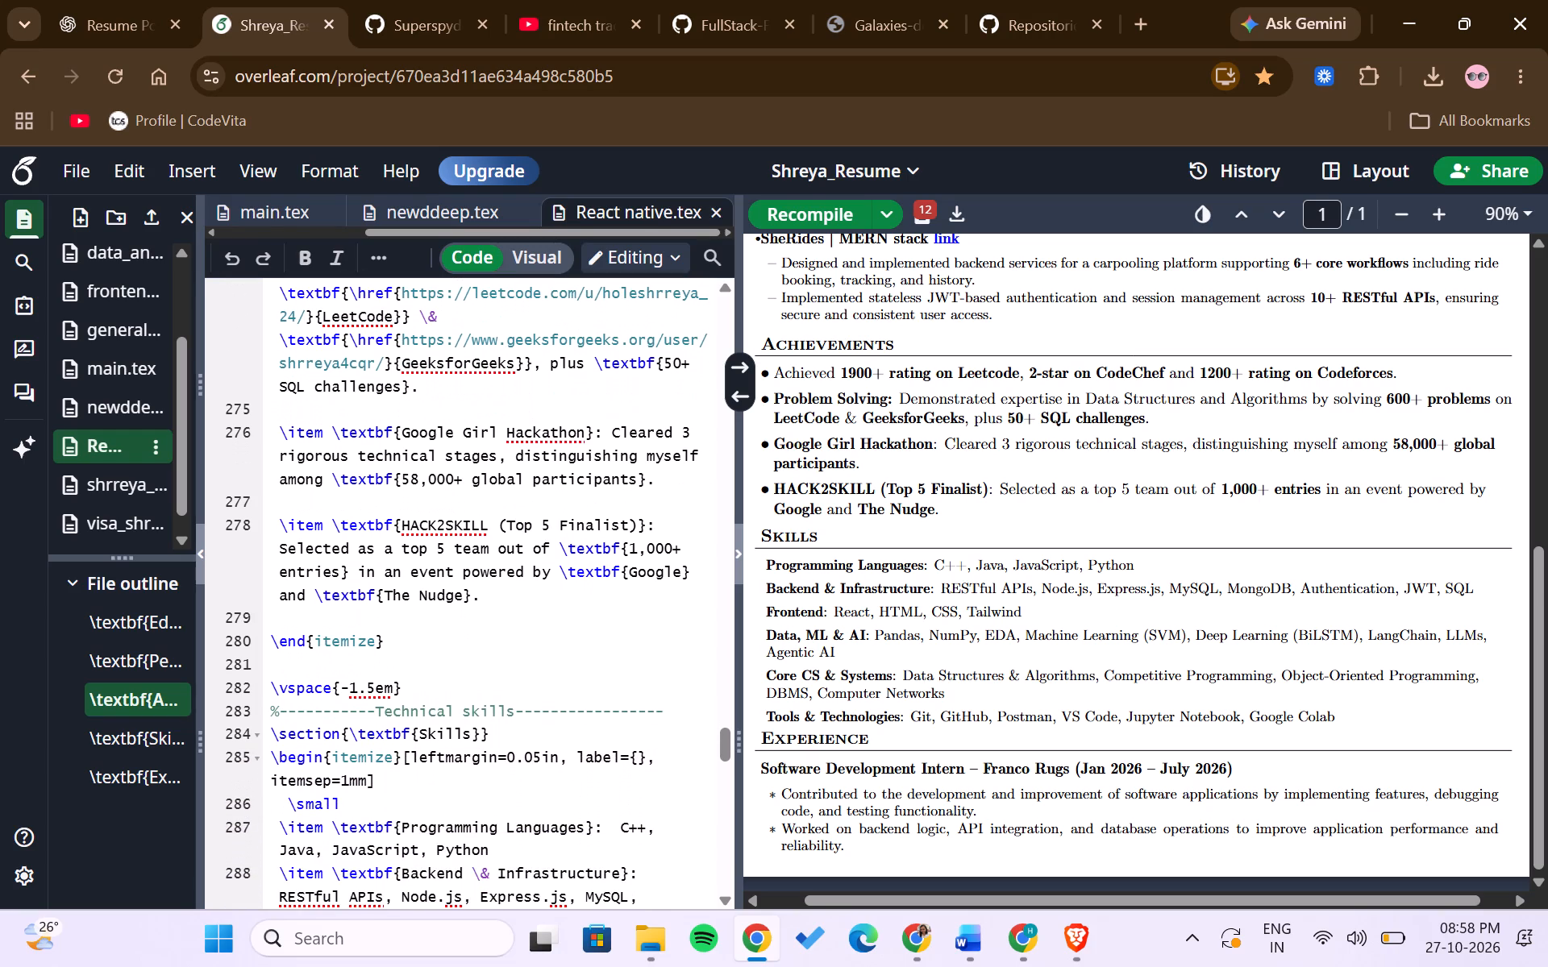
scroll(437, 764, down, 2)
scroll(471, 513, up, 2)
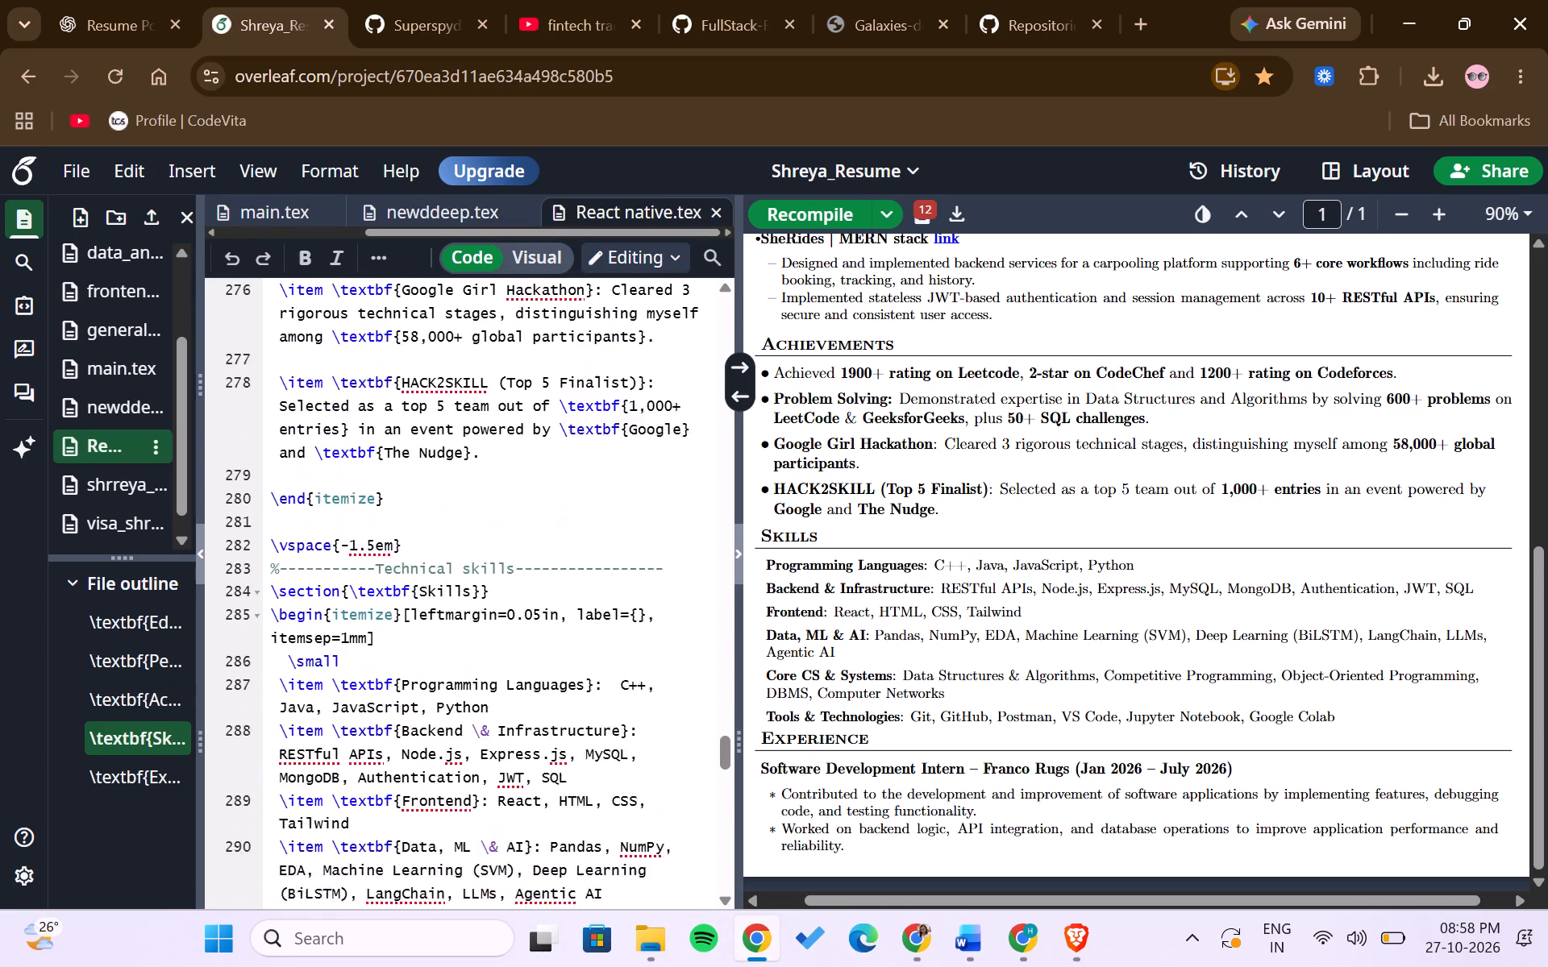
scroll(471, 513, up, 3)
scroll(471, 513, down, 1)
scroll(471, 513, up, 1)
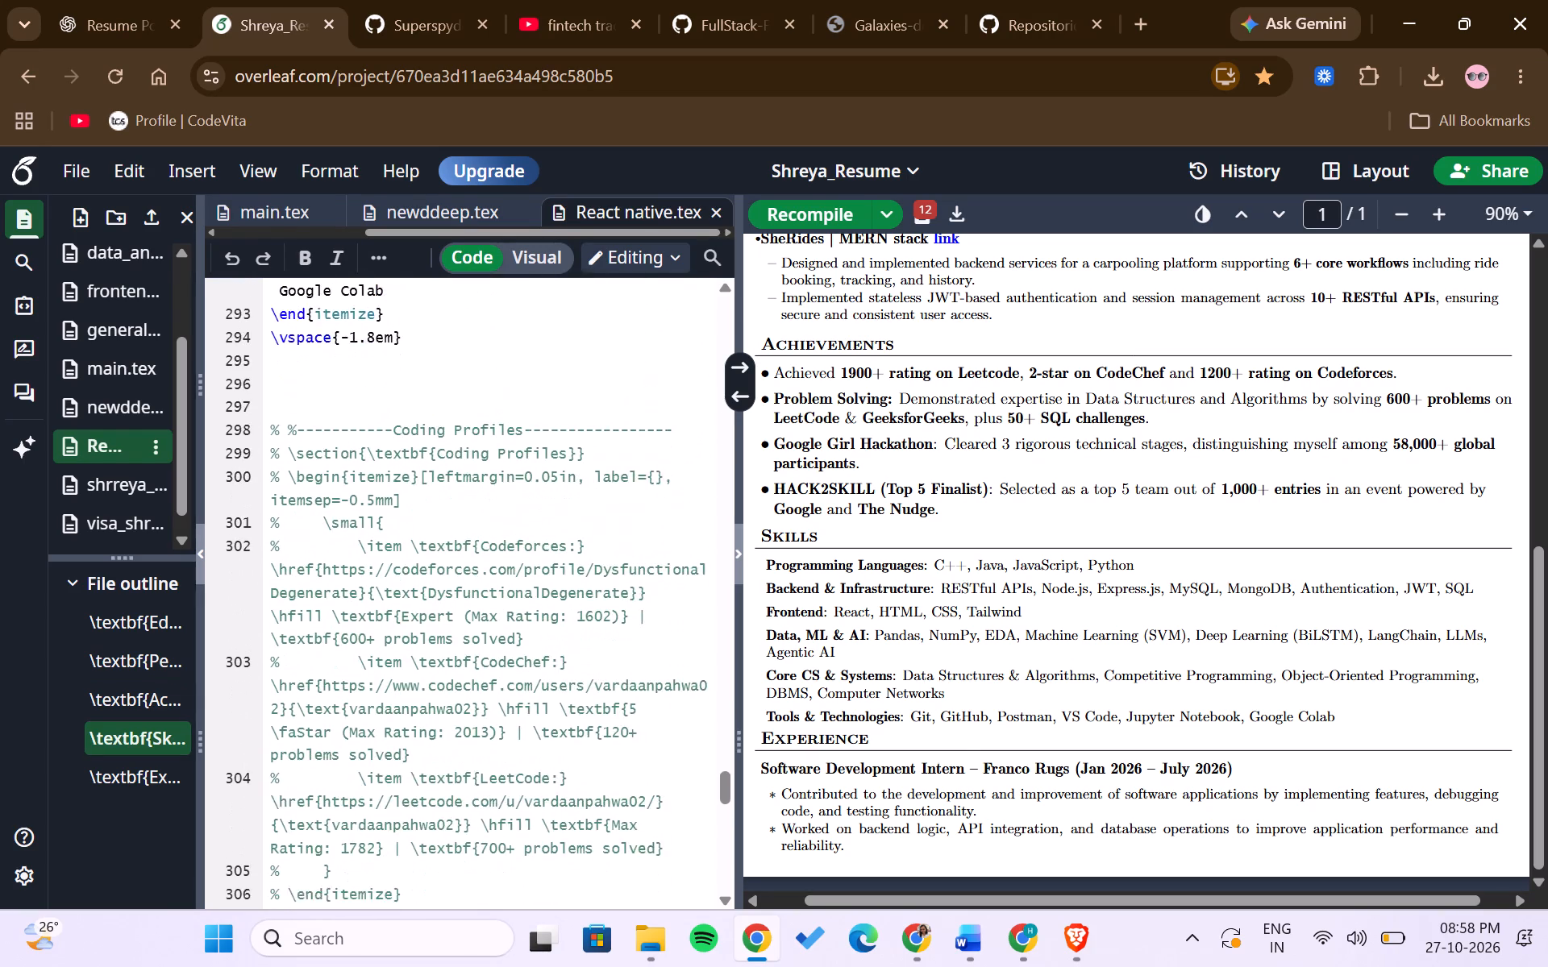
scroll(471, 513, up, 1)
scroll(471, 513, down, 1)
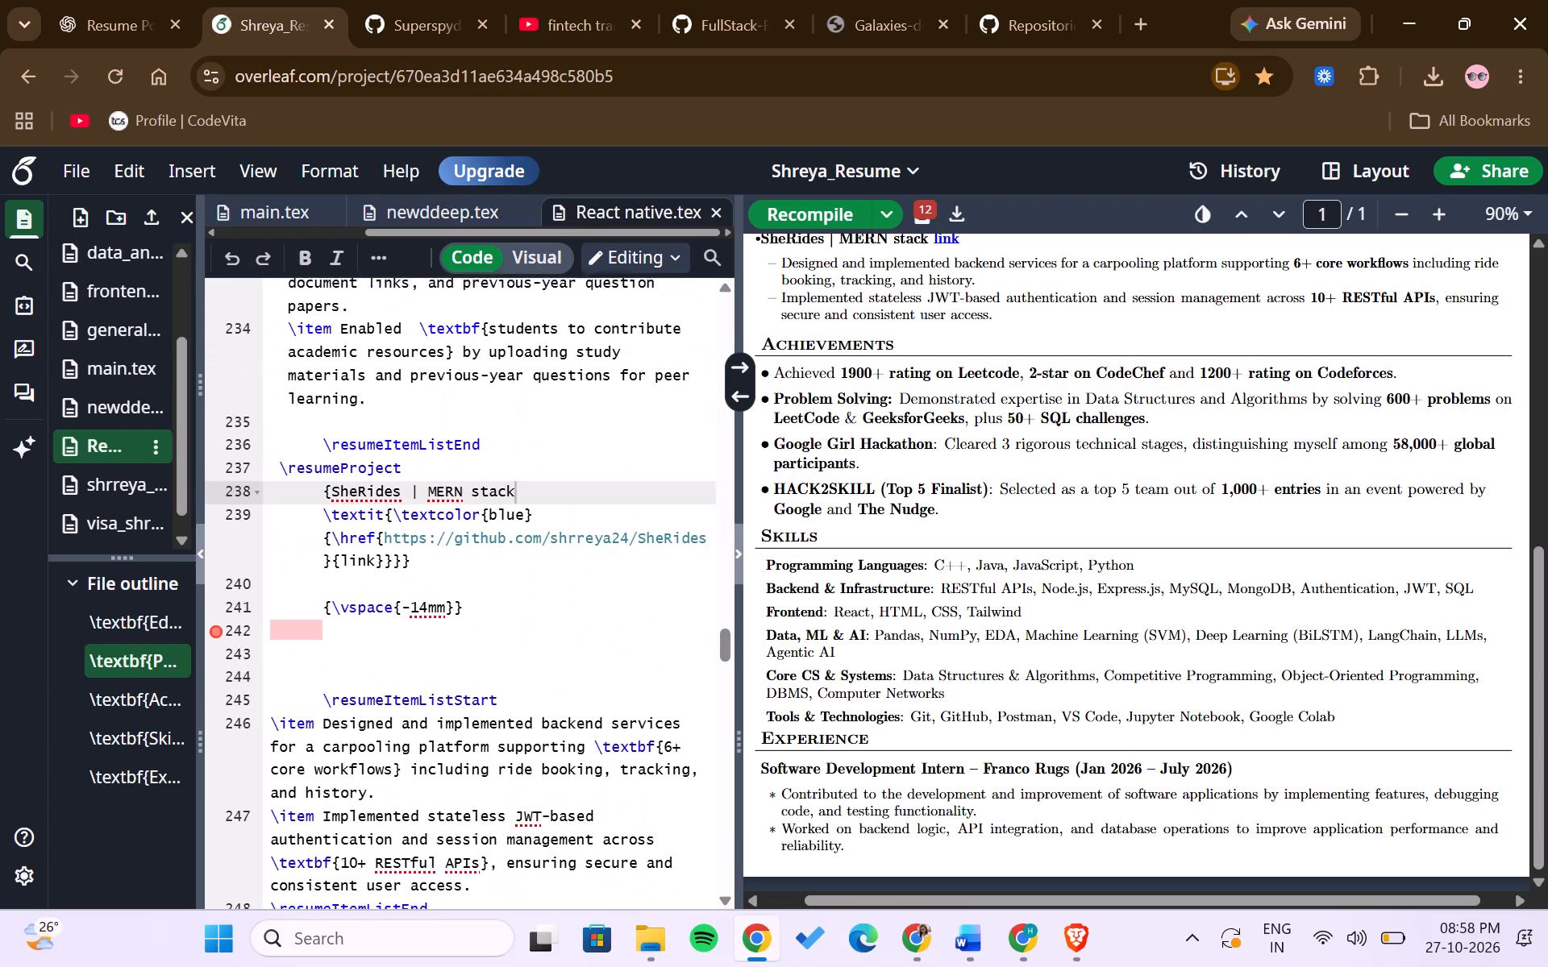
scroll(471, 513, down, 1)
scroll(373, 674, down, 1)
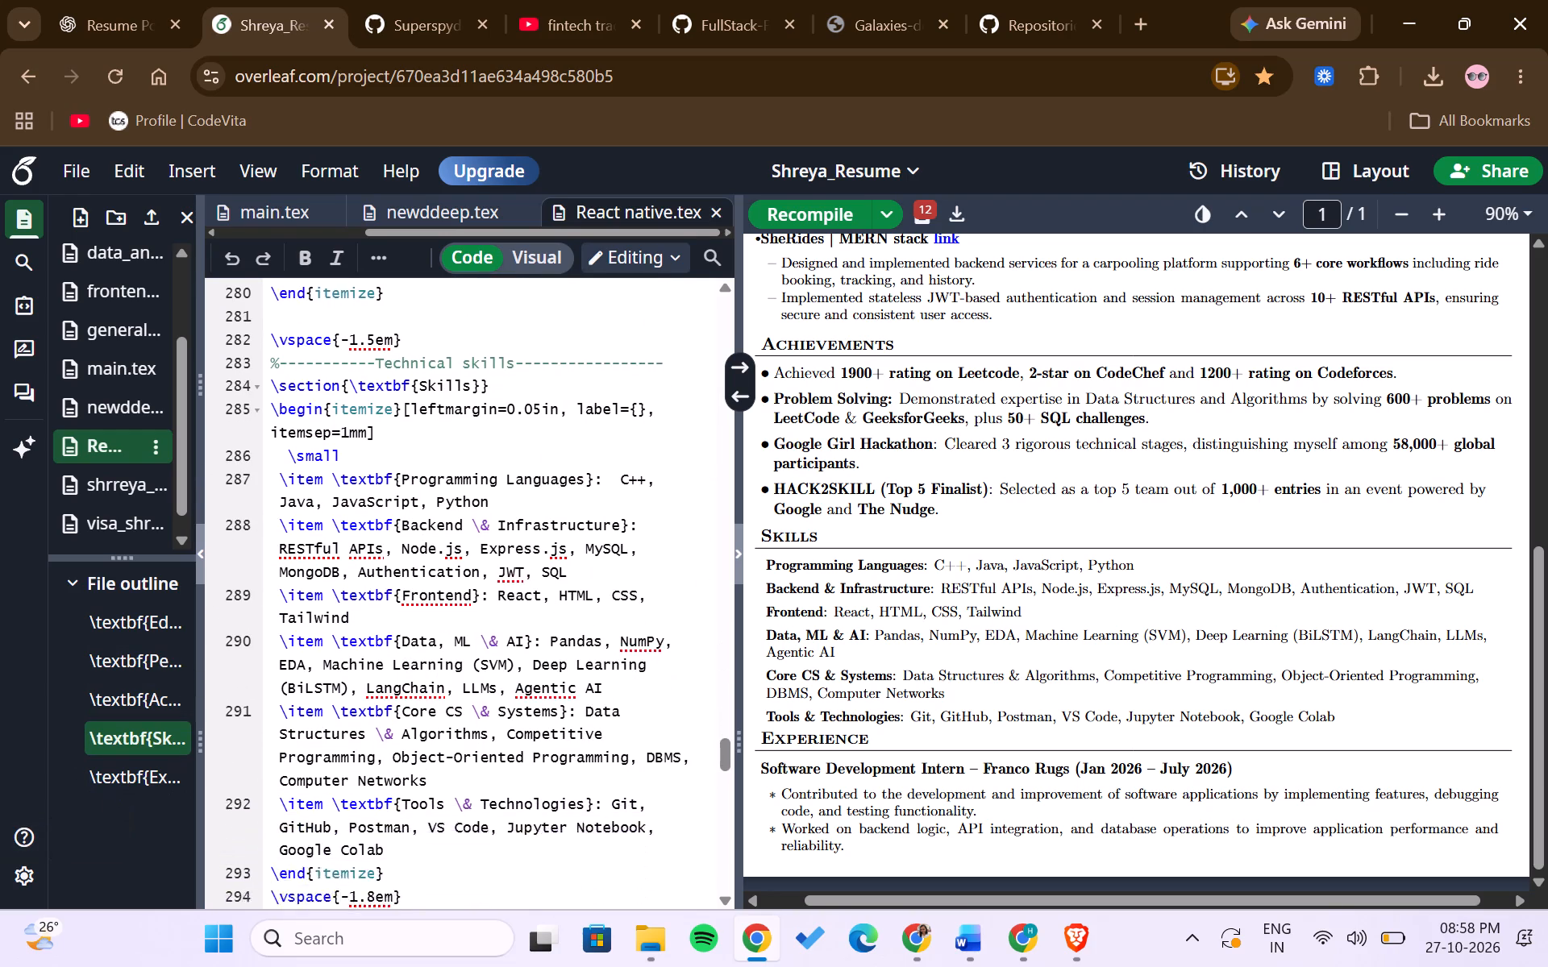
scroll(373, 674, down, 1)
click(621, 437)
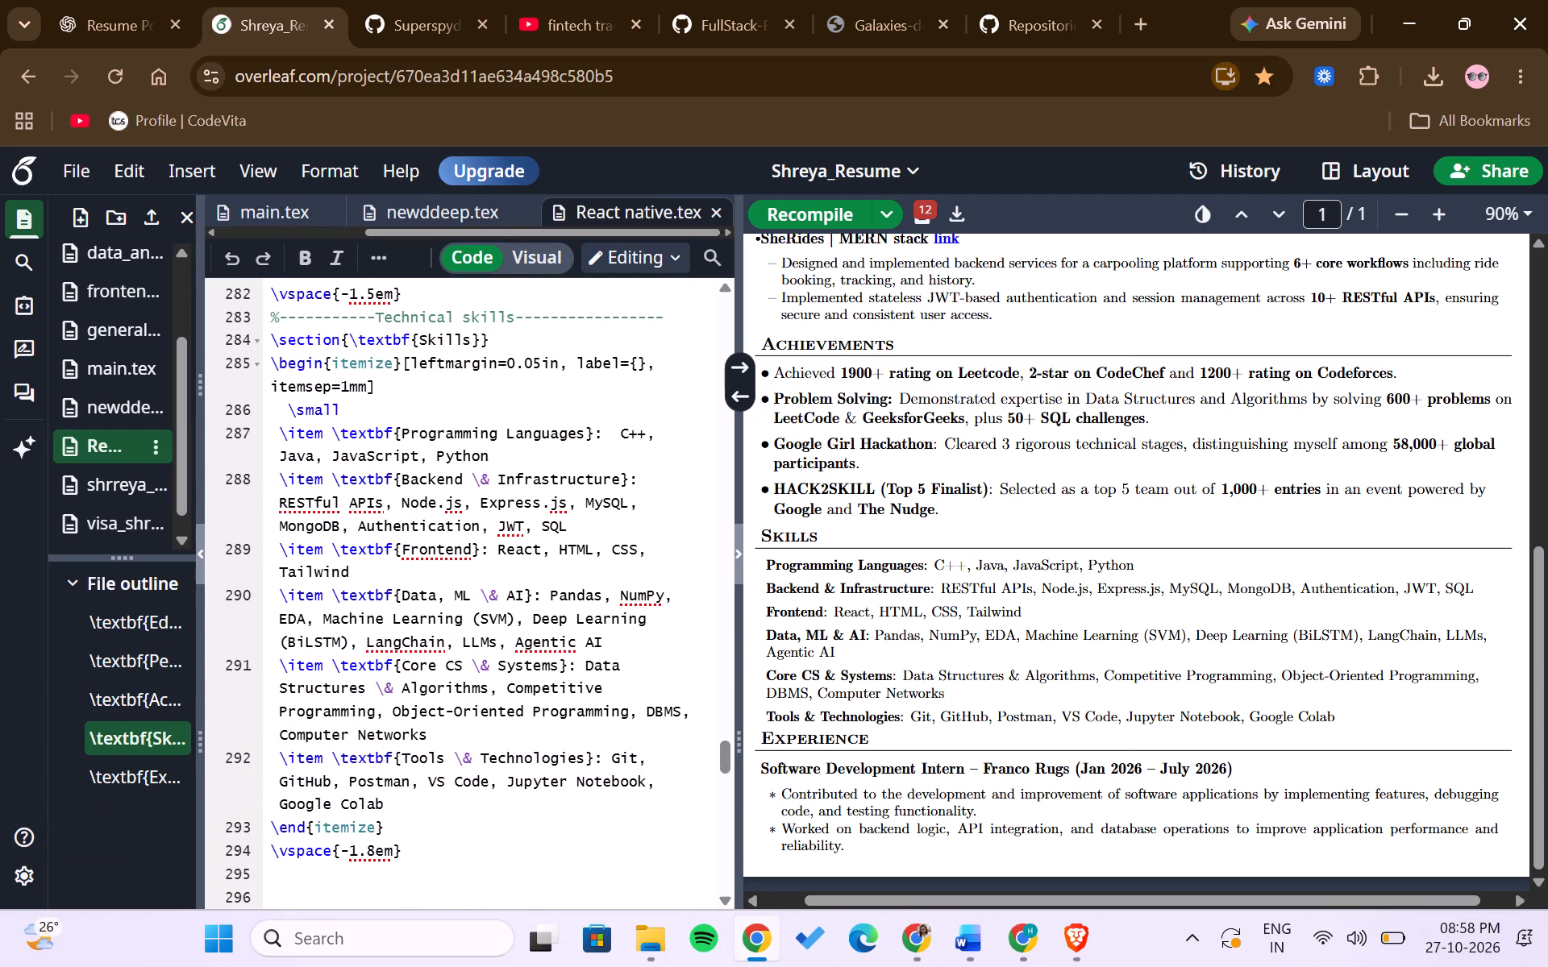
text(Kotlin,)
key(space)
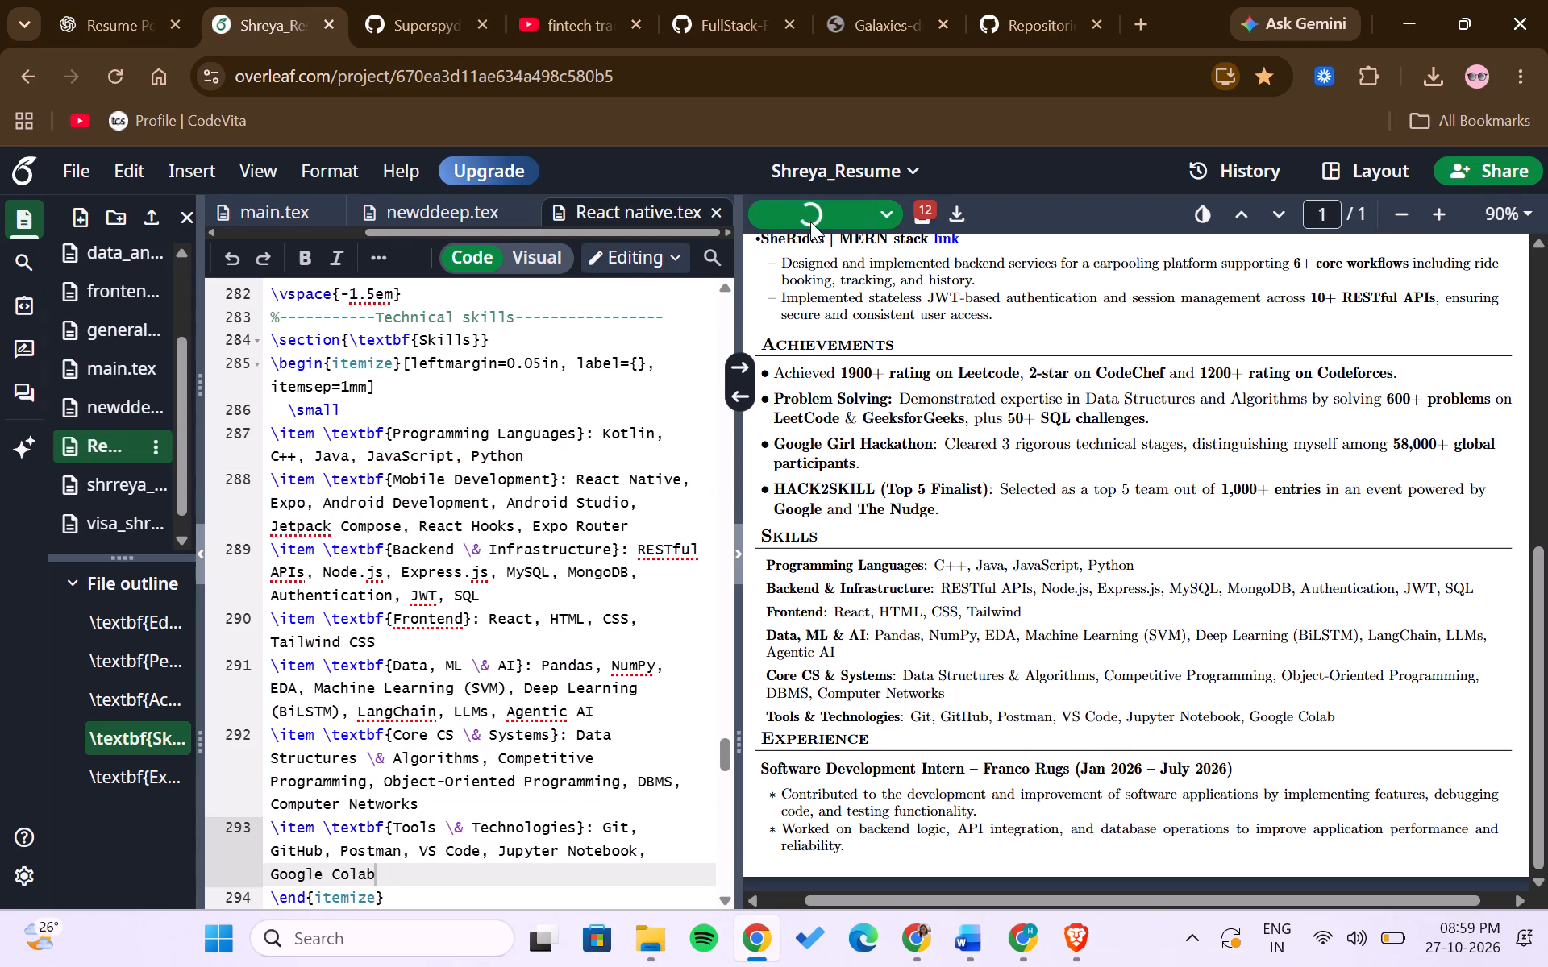